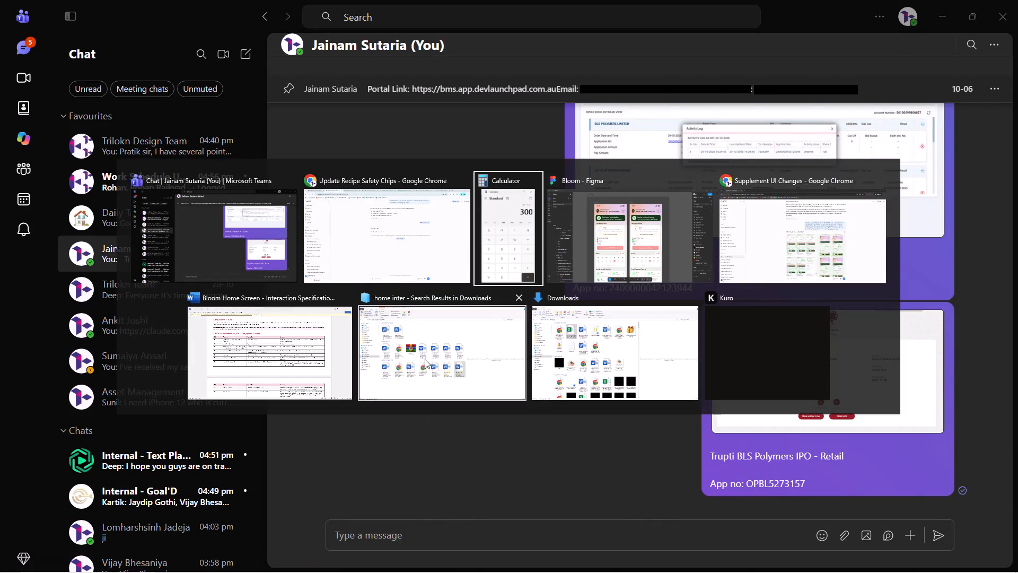
Switch to the Bloom file in Figma and look over the two Pregnancy screens on the Feature Enhancements page.
key("alt+Tab")
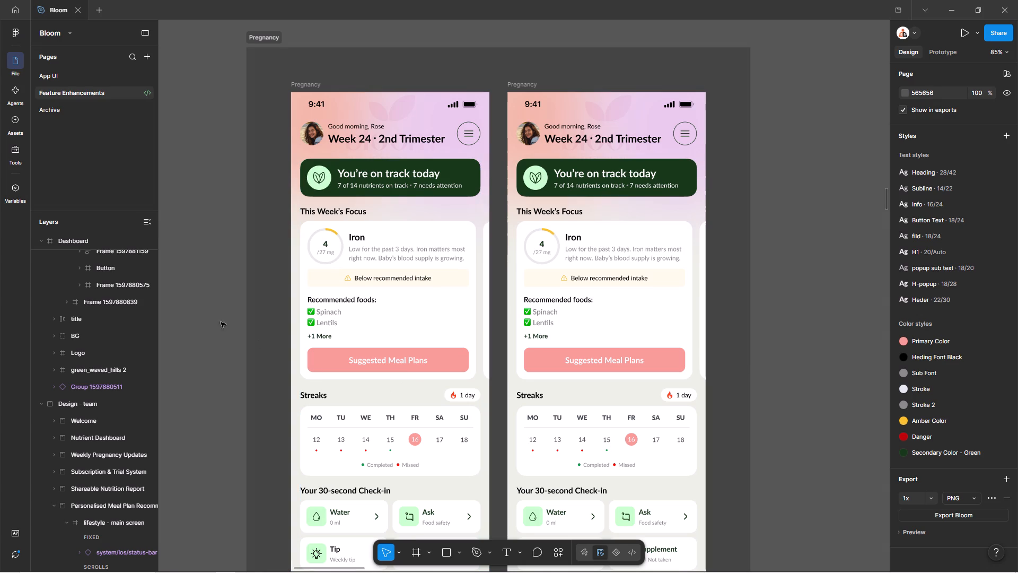
left_click(212, 316)
scroll(212, 315, "down", 2, "ctrl")
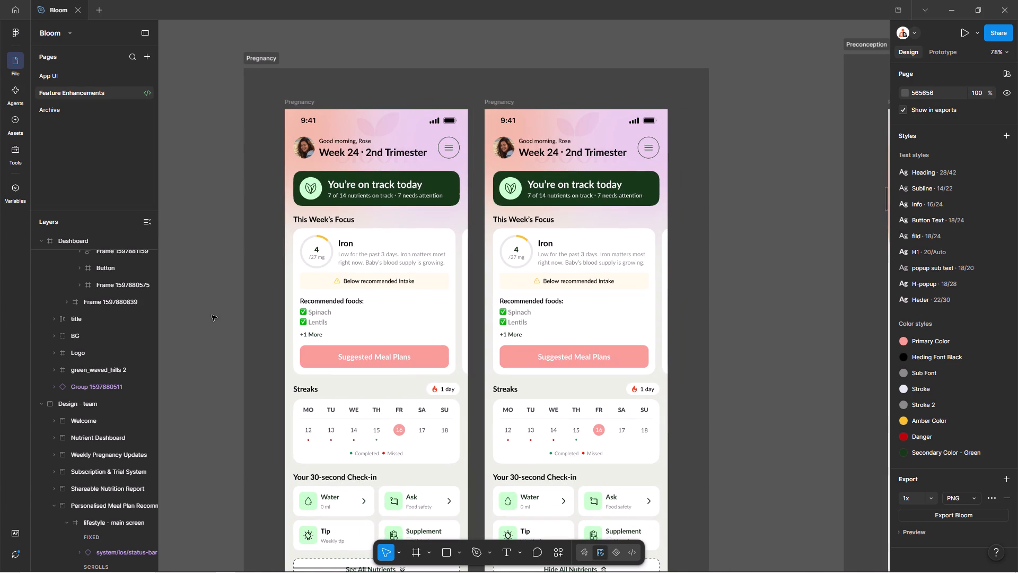
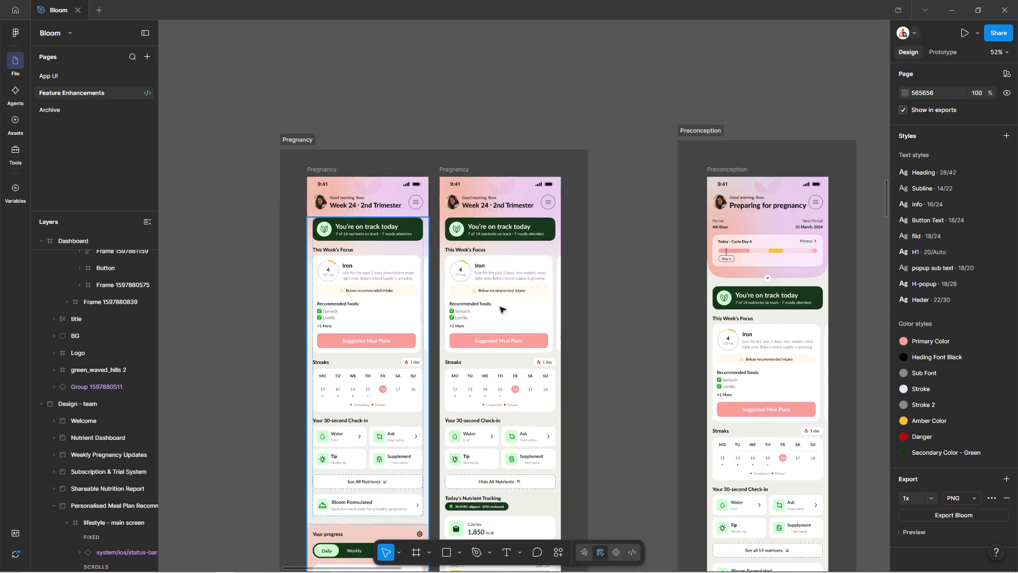
Examine the Pregnancy home screens from top to nutrient tracking, including the "You're on track today" status card up close.
left_click(619, 325)
key("space")
key("space")
key("space")
key("space")
key("space")
key("space")
key("space")
key("space")
key("space")
key("space")
key("space")
key("space")
key("space")
key("space")
key("space")
key("space")
key("space")
key("space")
key("space")
key("space")
left_click_drag(617, 358, 634, 176)
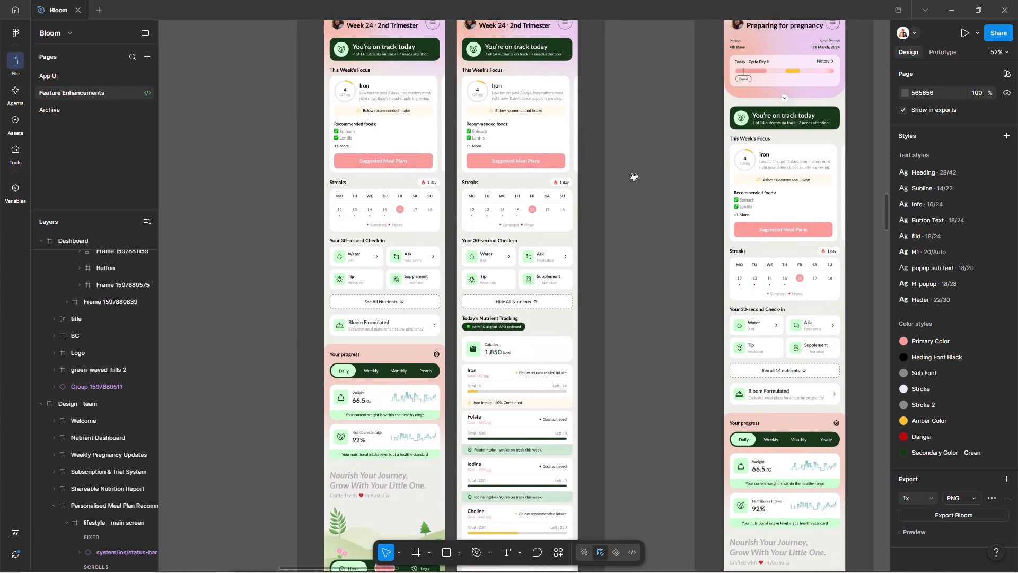
left_click_drag(634, 176, 634, 274)
scroll(329, 164, "up", 2, "ctrl")
scroll(329, 164, "down", 1, "ctrl")
scroll(329, 164, "up", 3, "ctrl")
scroll(377, 149, "up", 5, "ctrl")
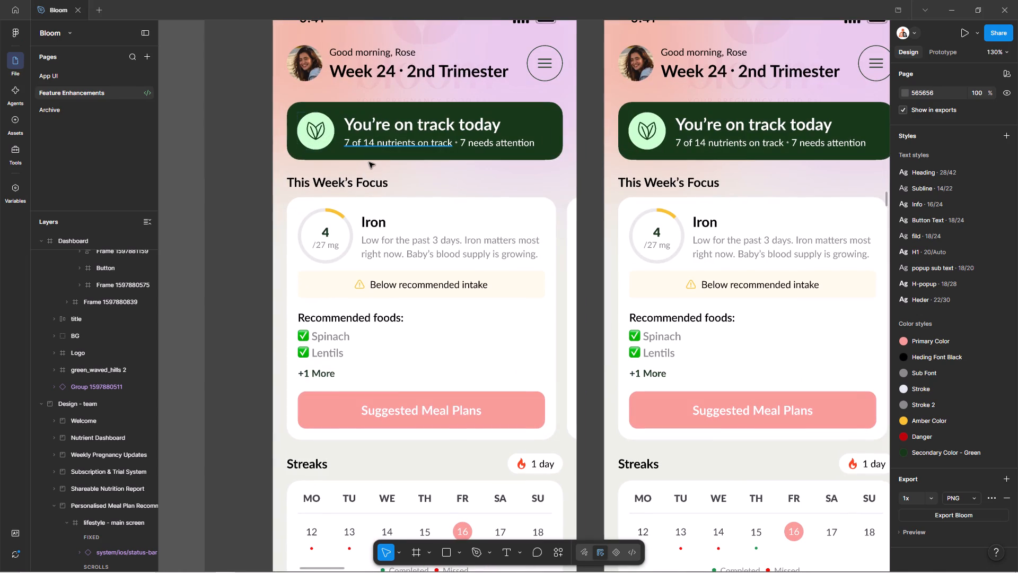
left_click(377, 159, "ctrl")
scroll(355, 163, "down", 2, "ctrl")
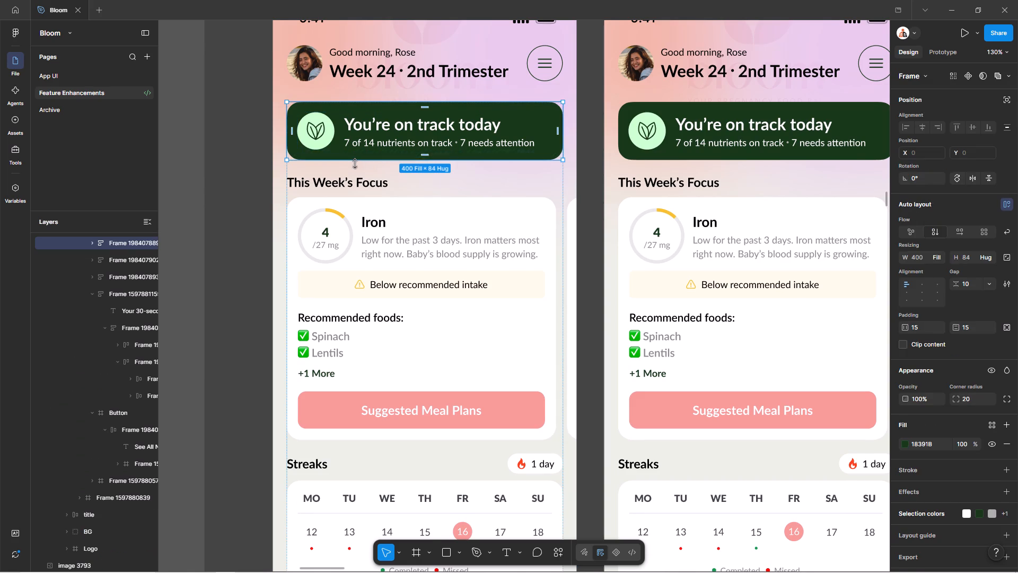
left_click(248, 224, "ctrl")
scroll(291, 233, "down", 12, "ctrl")
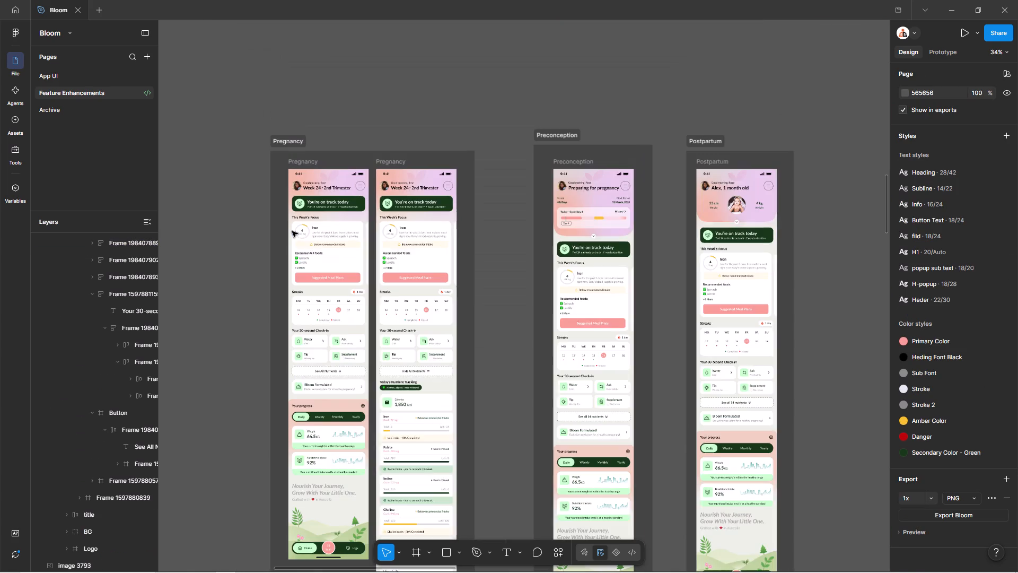
Switch to the Basecamp to-do in Chrome and read the client's "Home for each stage" changes on nutrients and focus card targets.
key("alt+Tab")
key("alt+Tab")
key("alt+Tab")
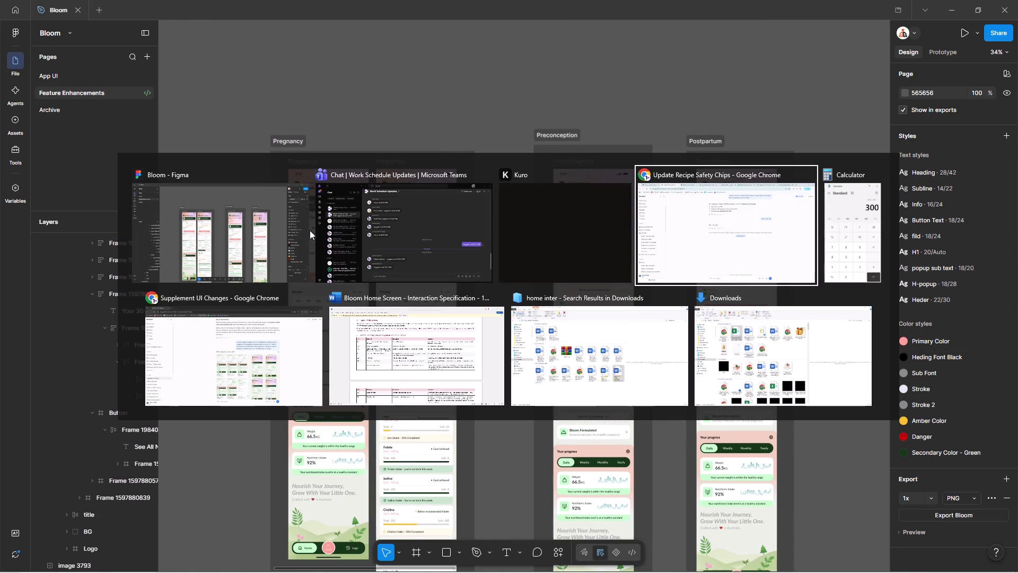
key("ctrl+shift+Tab")
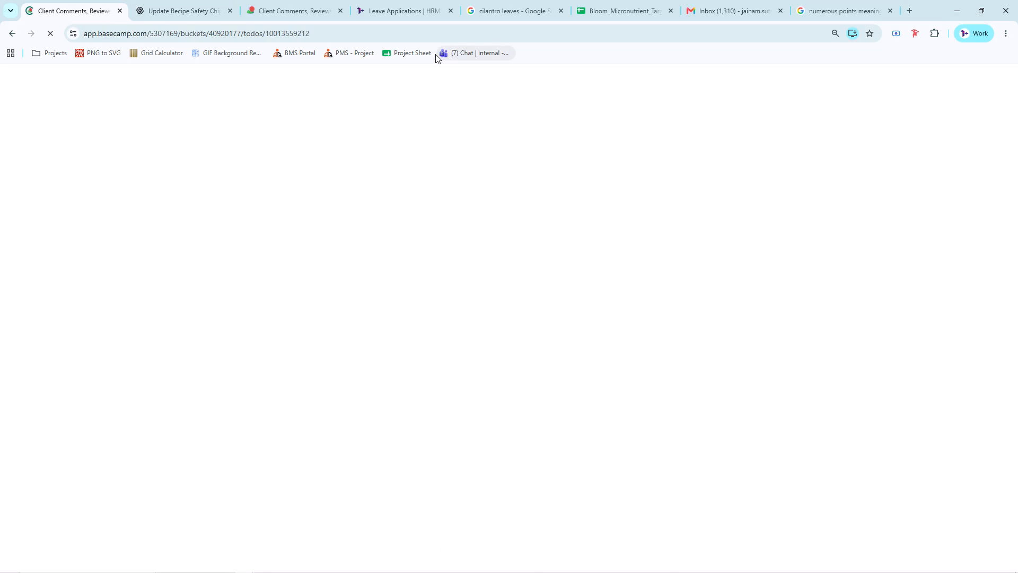
left_click(208, 0)
left_click(273, 0)
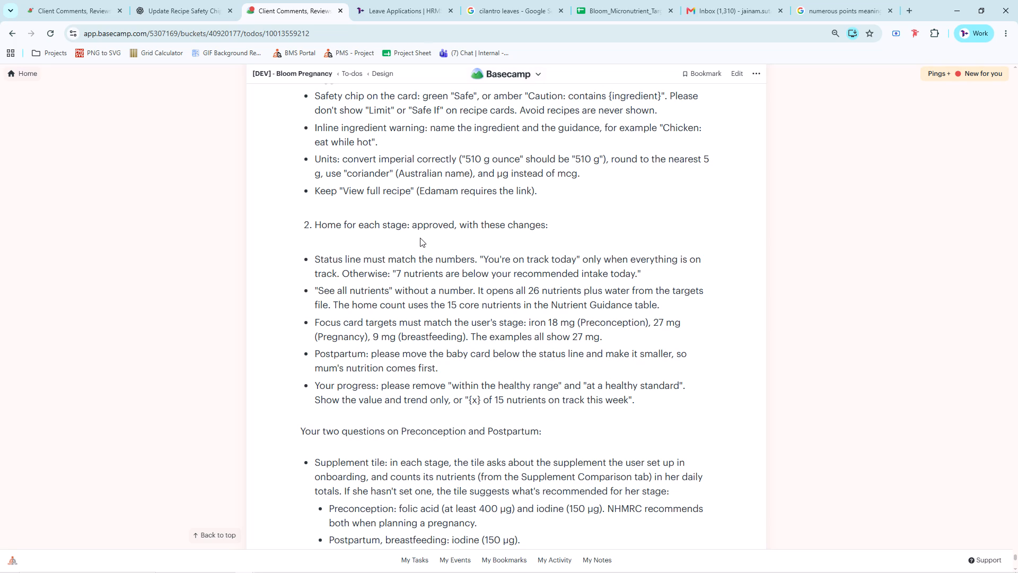
left_click_drag(431, 289, 479, 290)
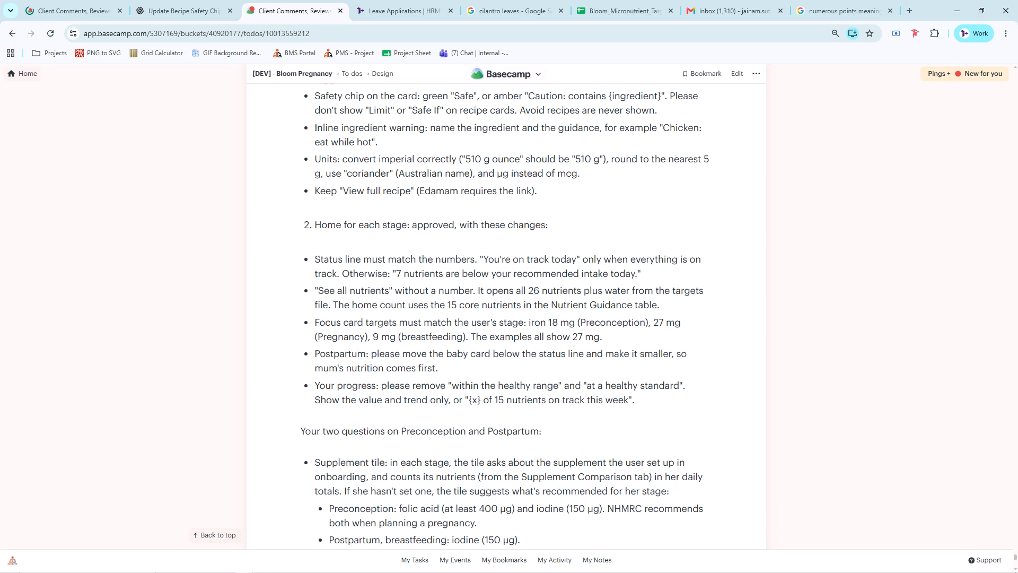
left_click_drag(479, 290, 598, 287)
left_click(489, 298)
left_click(510, 289)
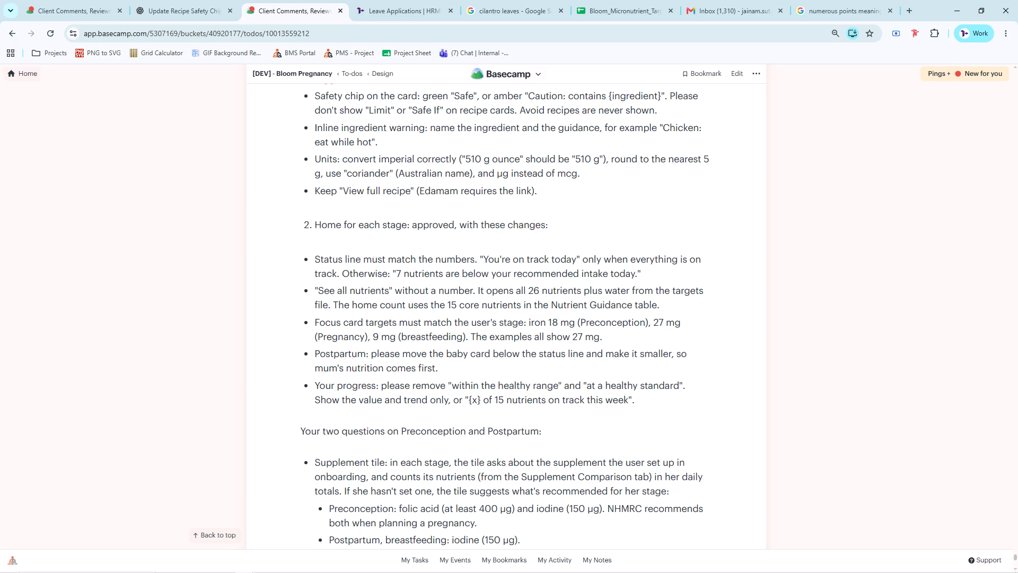
left_click(337, 303)
left_click(380, 303)
left_click(431, 303)
left_click(469, 303)
left_click(507, 303)
left_click(563, 305)
left_click(605, 306)
left_click(627, 305)
left_click(652, 303)
left_click(675, 303)
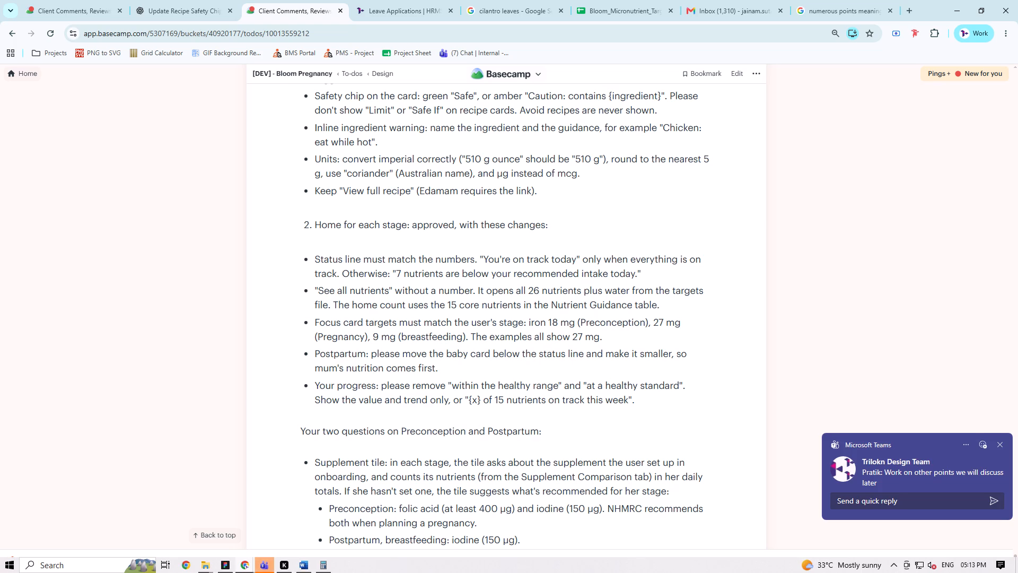
left_click(327, 326)
left_click(345, 325)
left_click(353, 325)
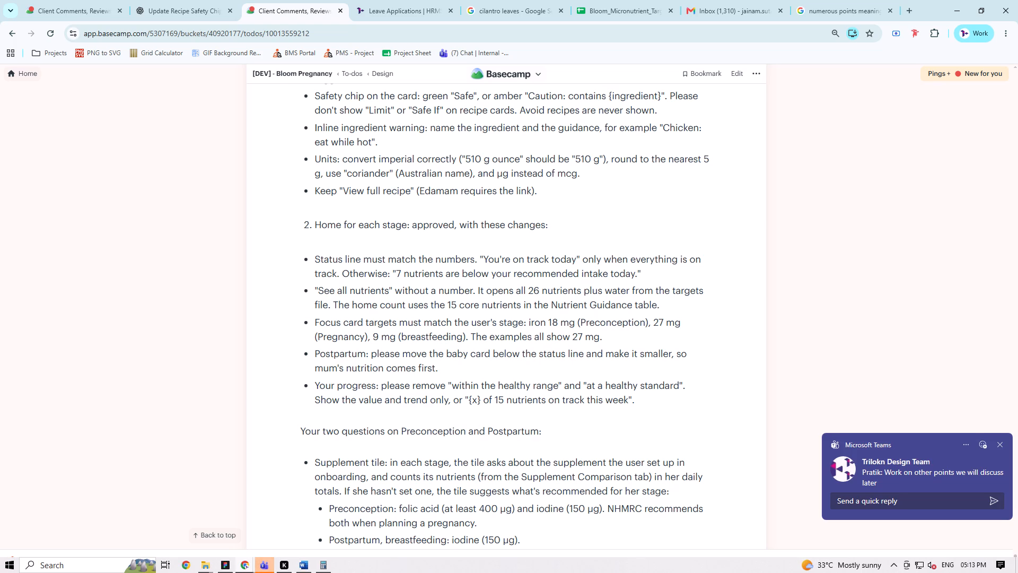
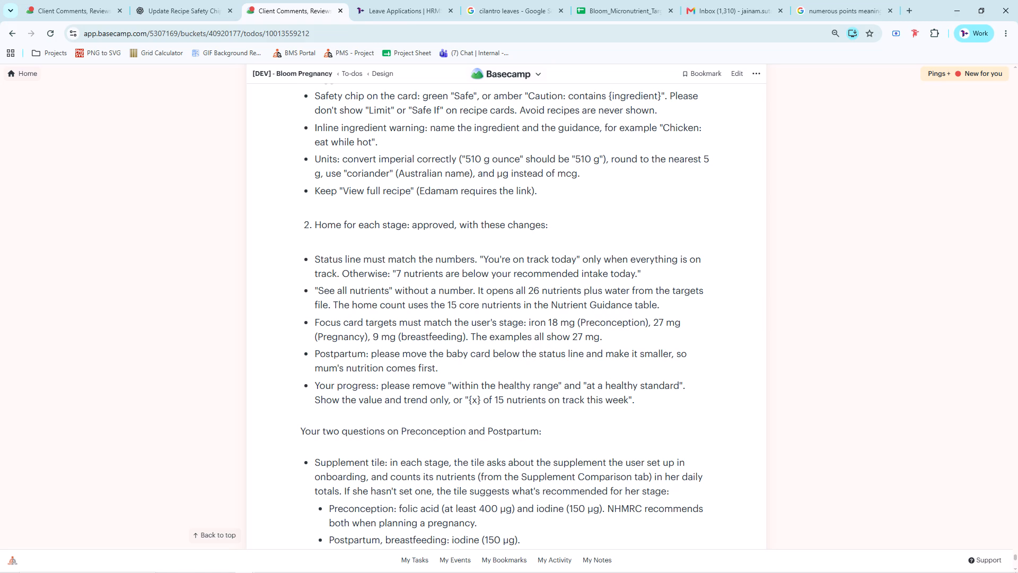
Read the client's requirement on stage-specific iron targets for the focus card and the Postpartum and progress changes listed below it.
left_click_drag(454, 319, 616, 336)
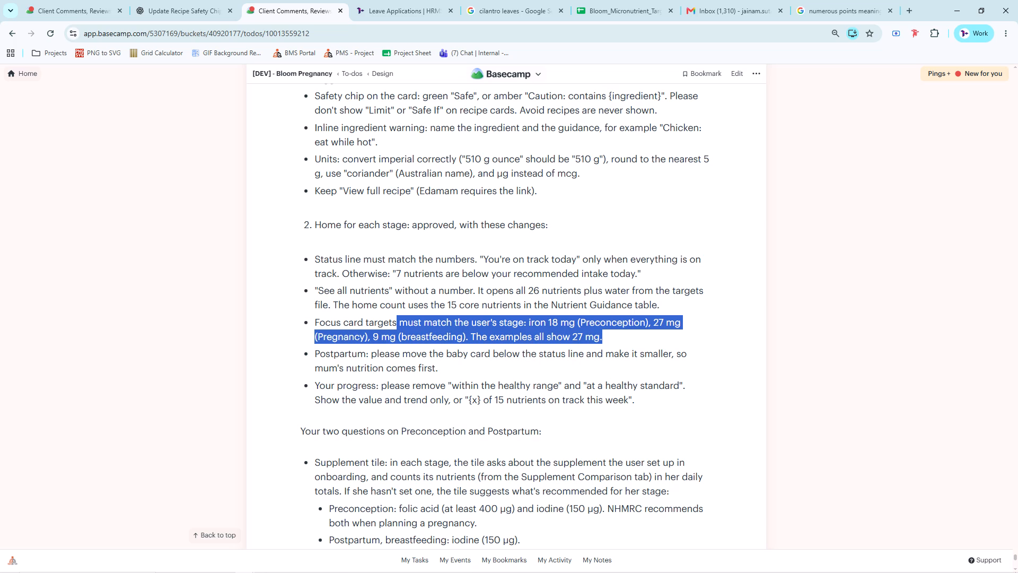
scroll(425, 343, "down", 1)
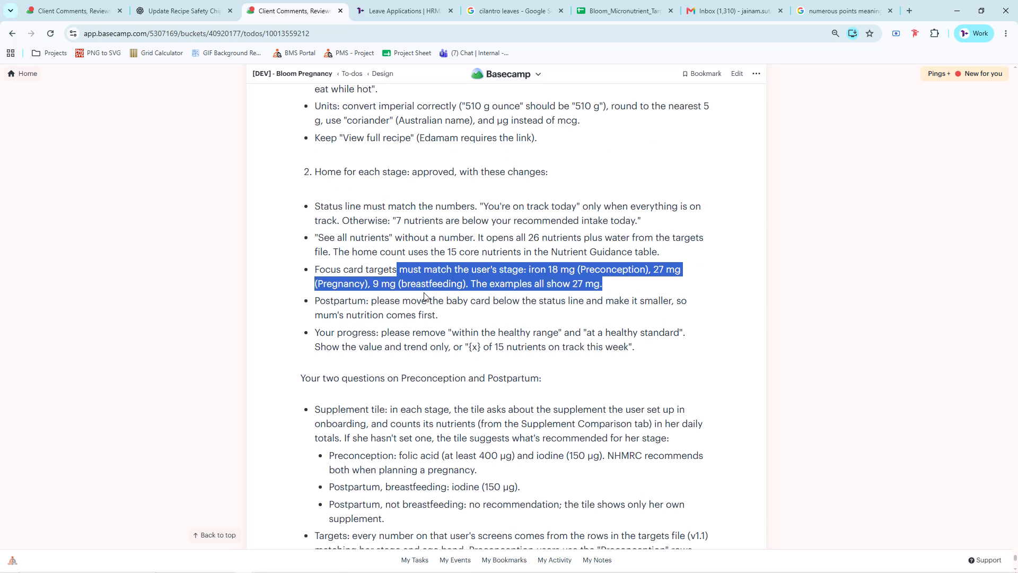
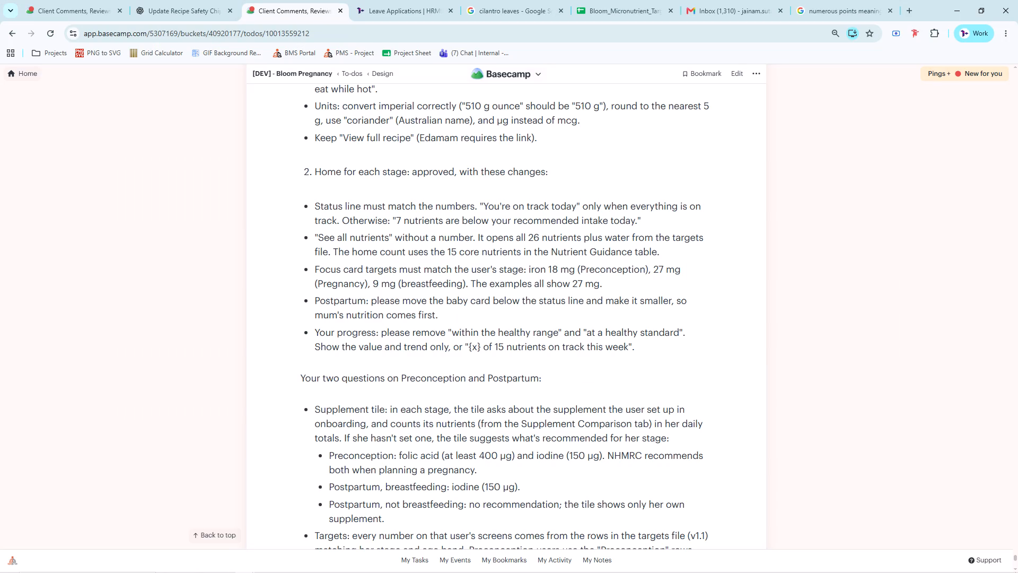
Read the client's requirement on removing the health wording from Your progress and showing only the value and trend.
left_click(416, 336)
left_click(457, 336)
left_click(519, 336)
left_click(586, 331)
left_click(619, 329)
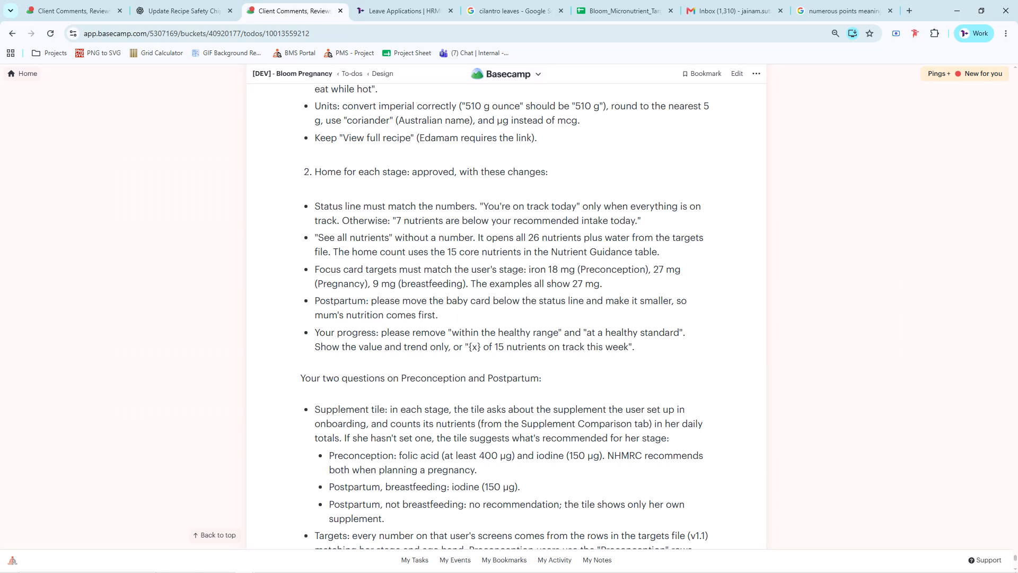
left_click(373, 344)
left_click(393, 345)
left_click(429, 349)
left_click(468, 348)
left_click(513, 349)
left_click(572, 344)
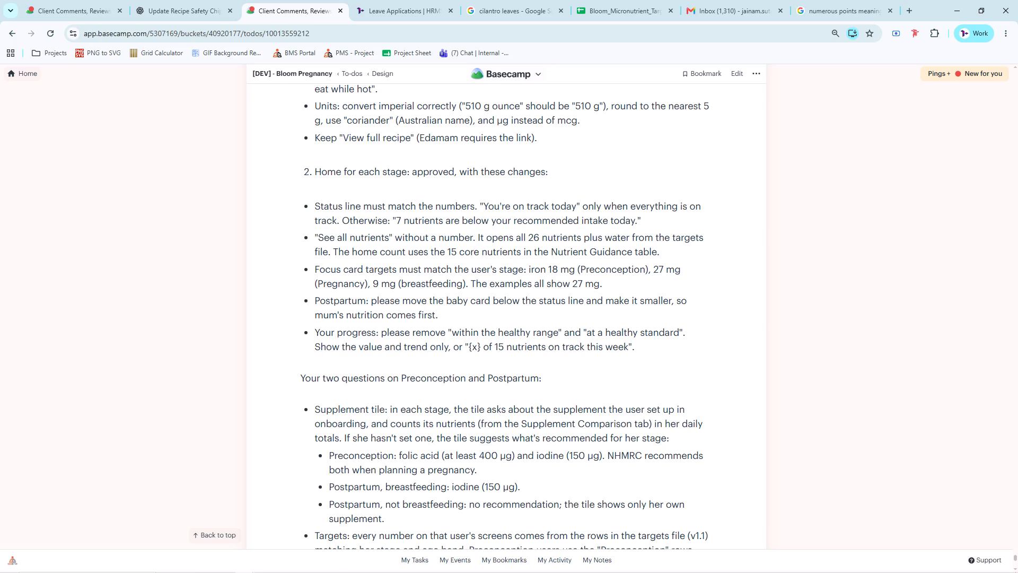
left_click(610, 346)
left_click(475, 351)
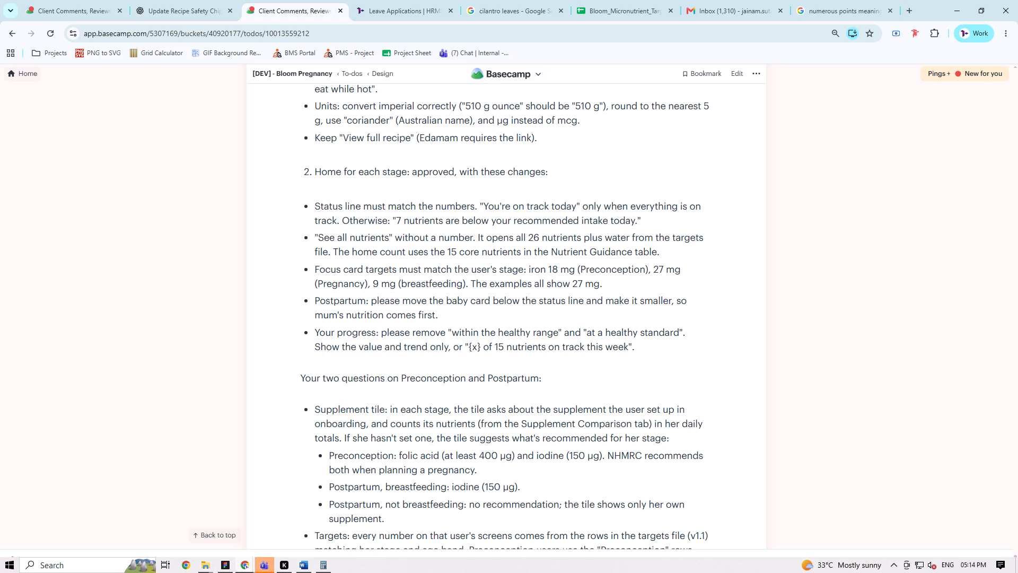
In Figma, hide the green status messages under Weight and Nutrition's Intake on the collapsed second-trimester home screen.
key("alt+Tab")
key("alt+Tab")
scroll(645, 320, "down", 5)
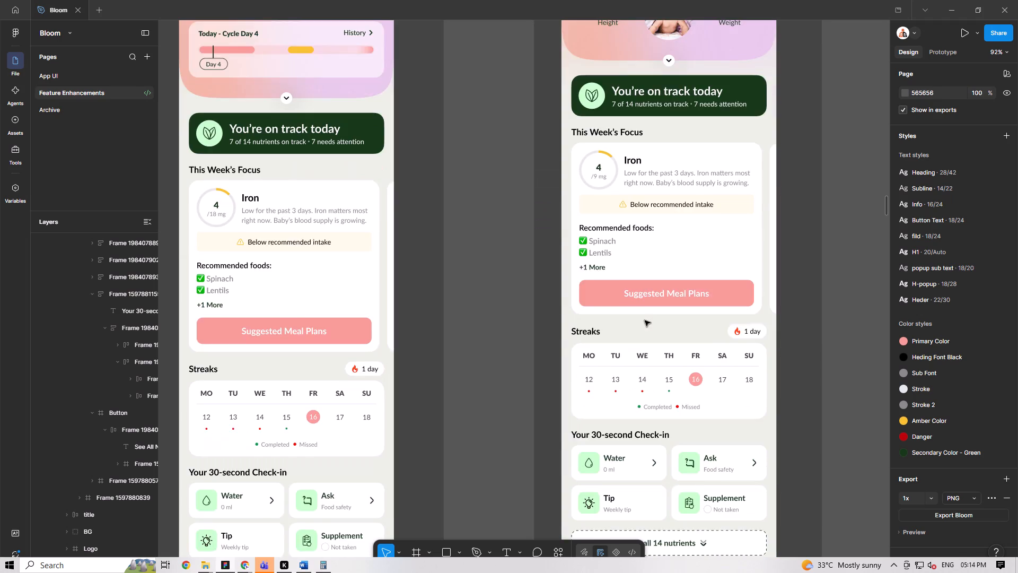
scroll(645, 320, "down", 4)
scroll(613, 279, "down", 5, "ctrl")
scroll(607, 274, "down", 14)
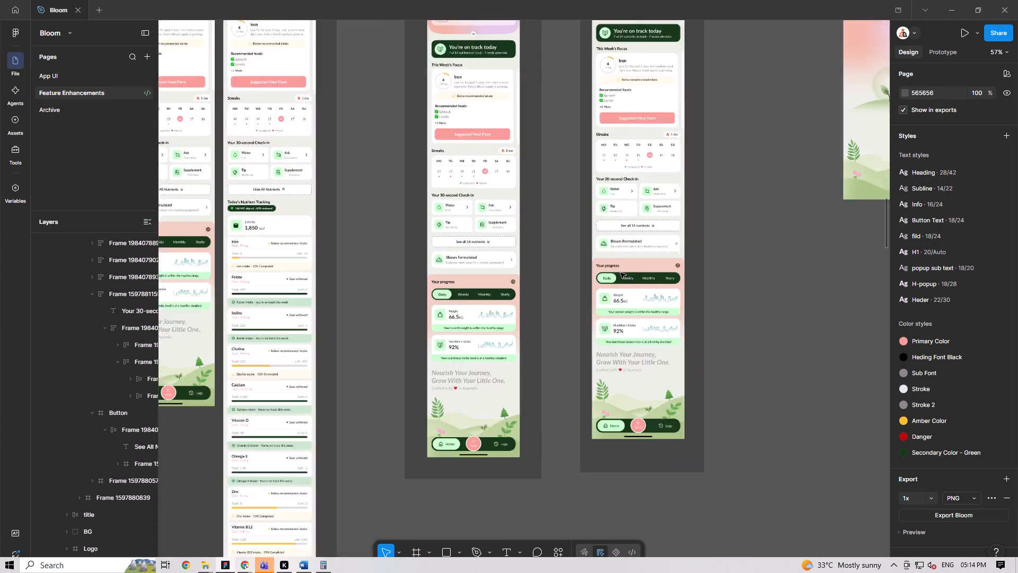
scroll(542, 285, "up", 8, "ctrl")
scroll(543, 318, "down", 16, "ctrl")
scroll(360, 371, "up", 6, "ctrl")
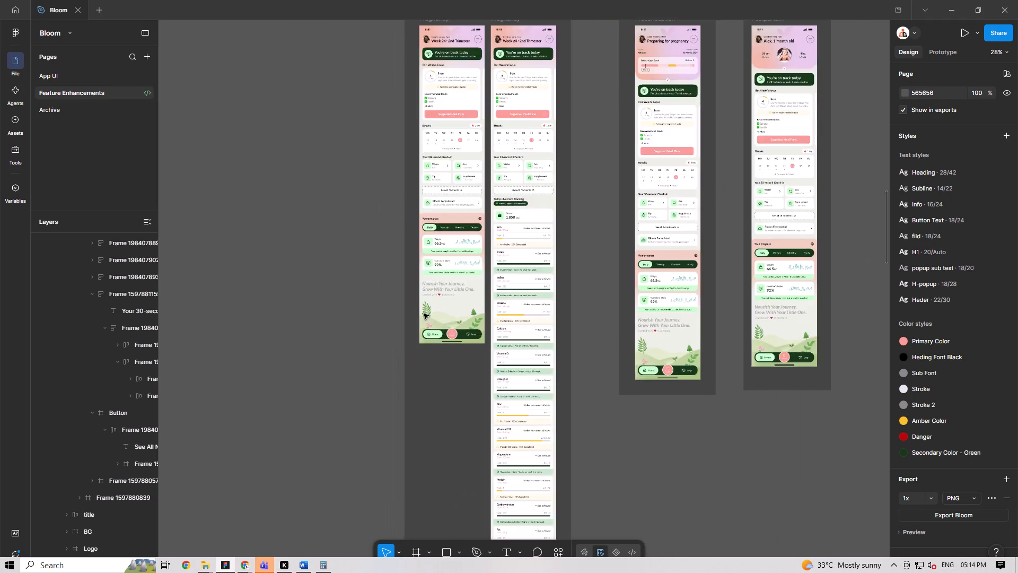
scroll(424, 314, "up", 11, "ctrl")
left_click(533, 196, "ctrl")
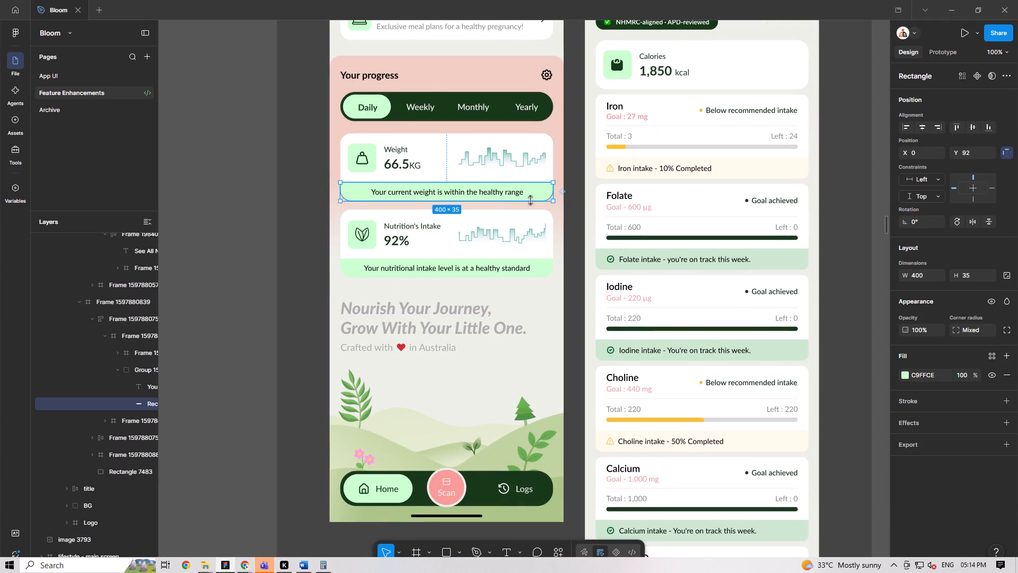
key("shift+Return")
key("ctrl+shift+h")
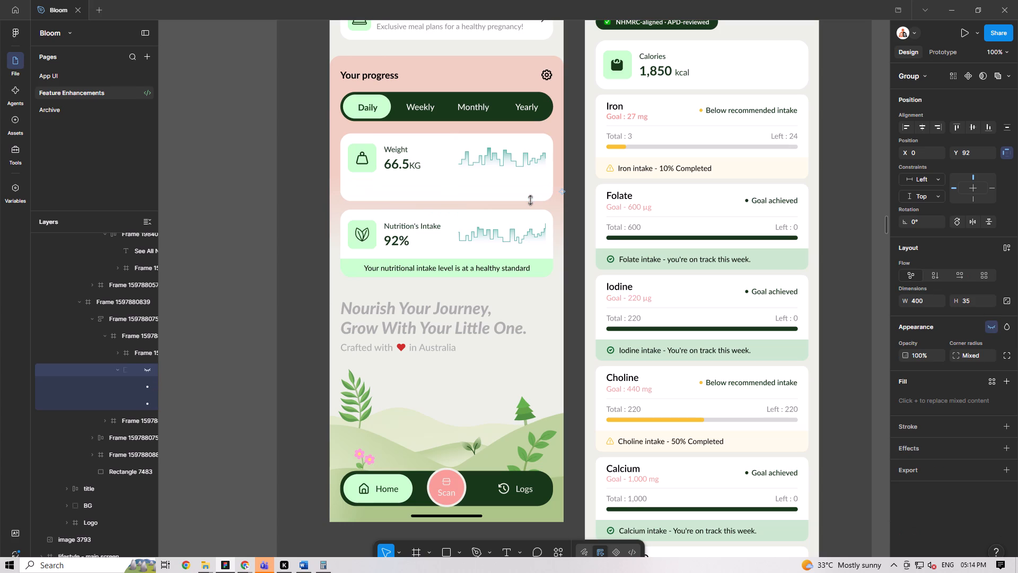
key("ctrl+z")
key("shift+Return")
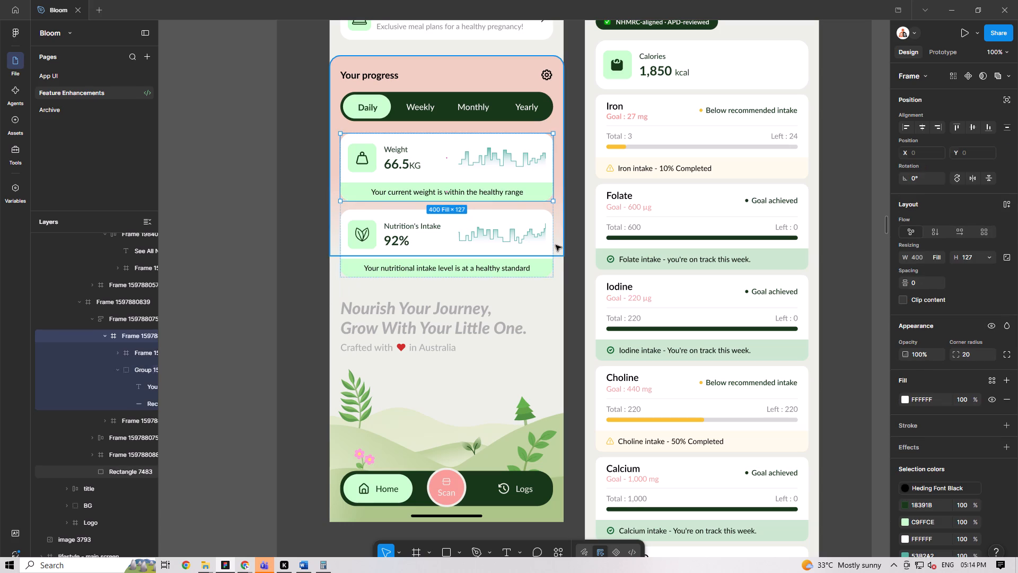
key("ctrl+z")
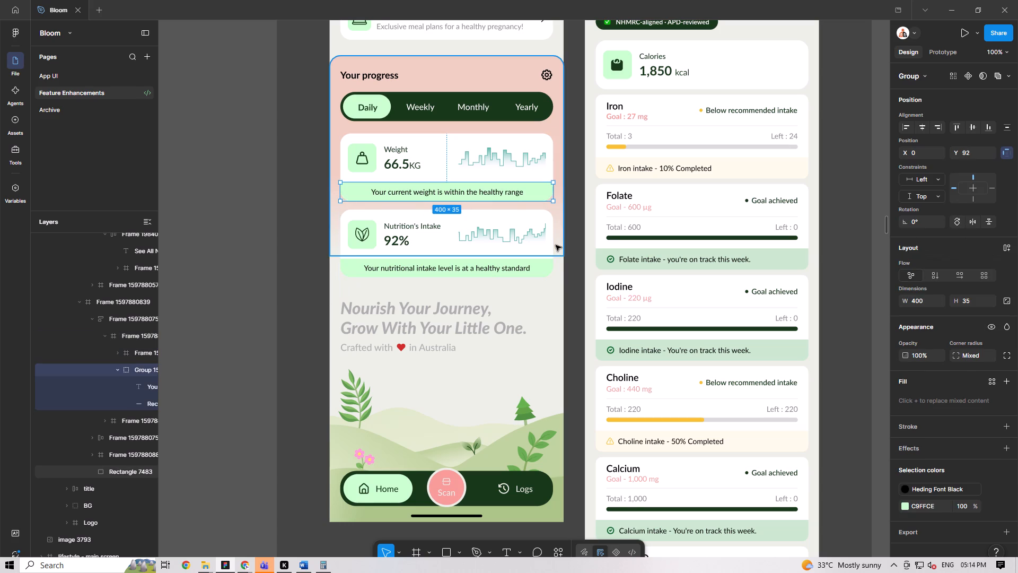
key("ctrl+shift+h")
double_click(529, 264)
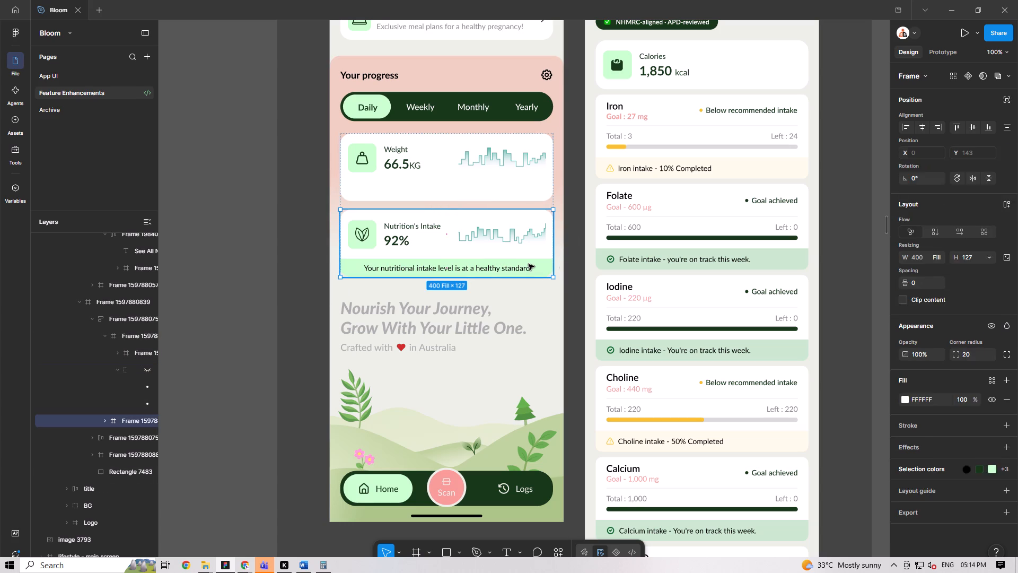
key("ctrl+shift+h")
Shorten the Weight and Nutrition's Intake cards to a height of 92 each.
left_click(432, 186)
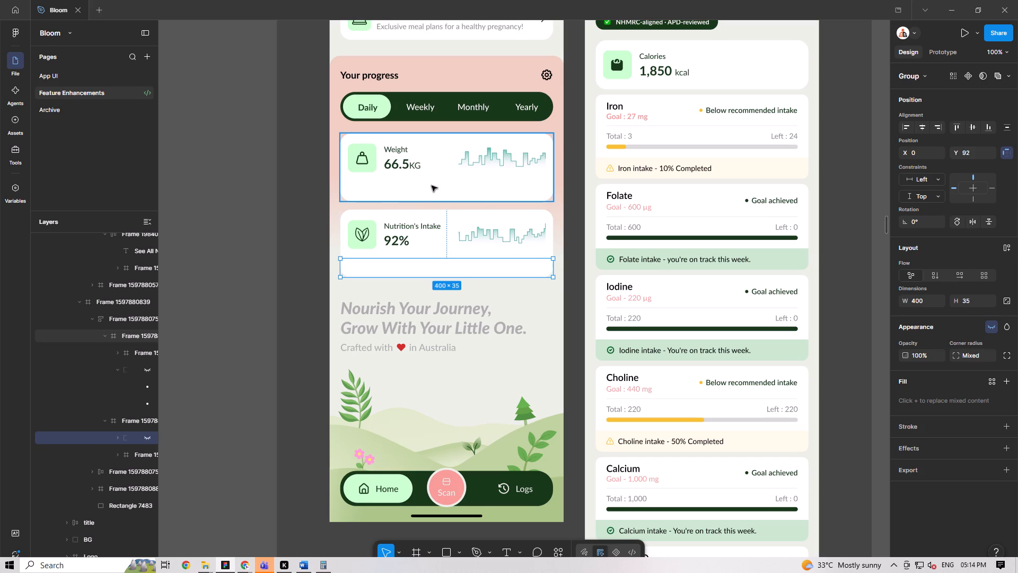
left_click(990, 255)
left_click(977, 271)
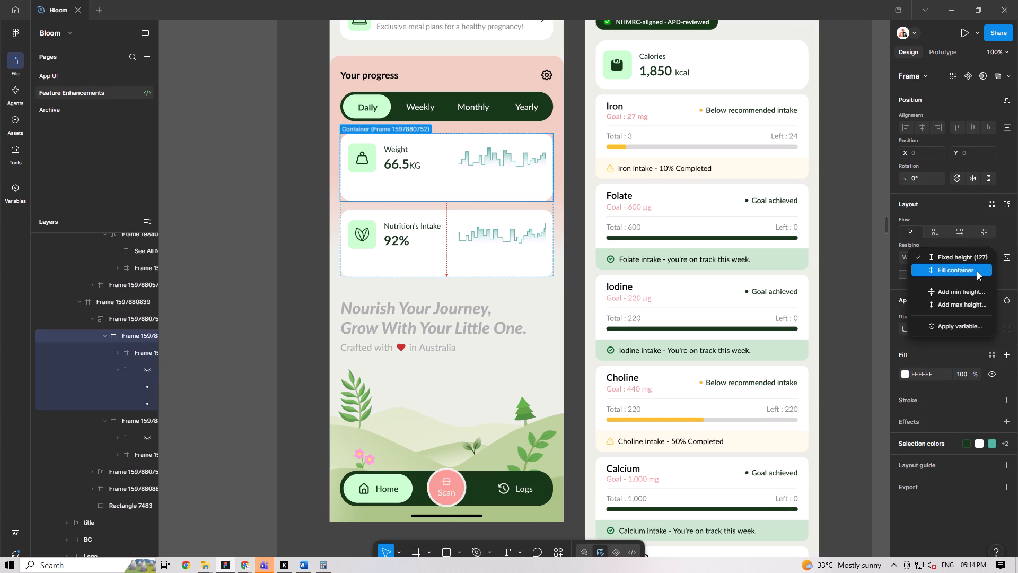
left_click_drag(484, 201, 487, 184, "ctrl")
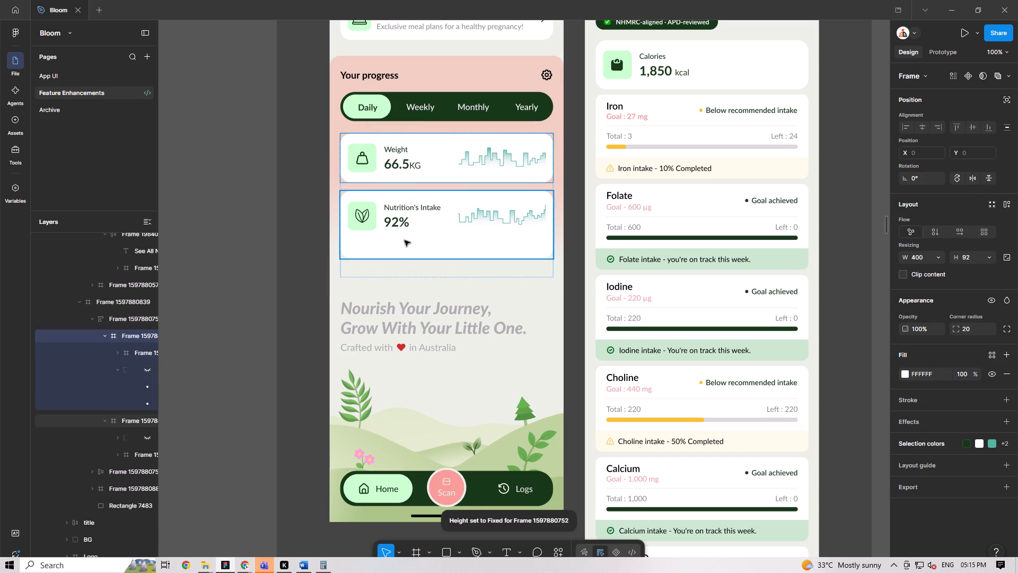
left_click(405, 243, "ctrl")
left_click_drag(409, 258, 414, 241, "ctrl")
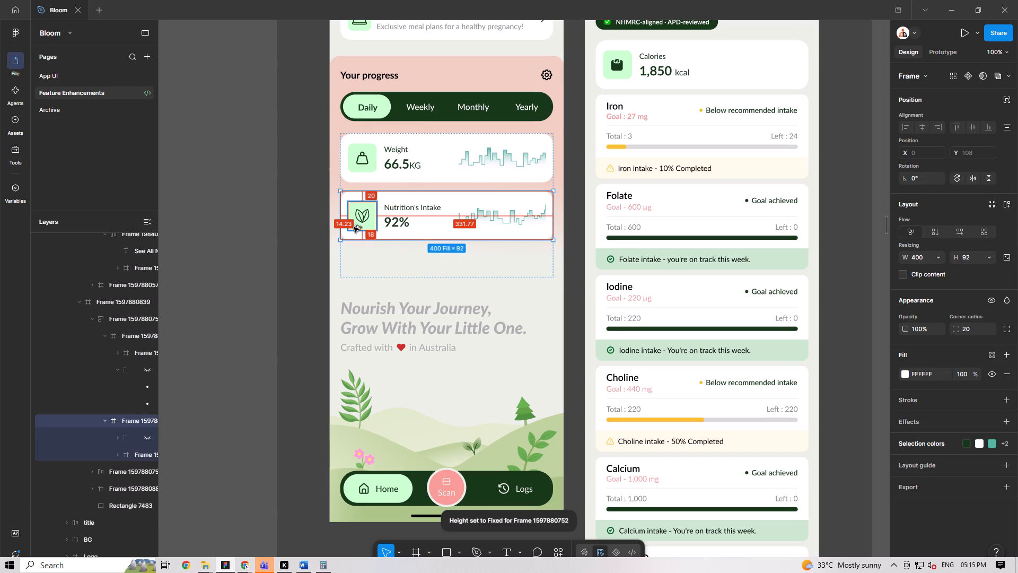
Increase the Nutrition's Intake and Weight cards to a height of 94 so their icons have equal spacing above and below.
key("ctrl+Down")
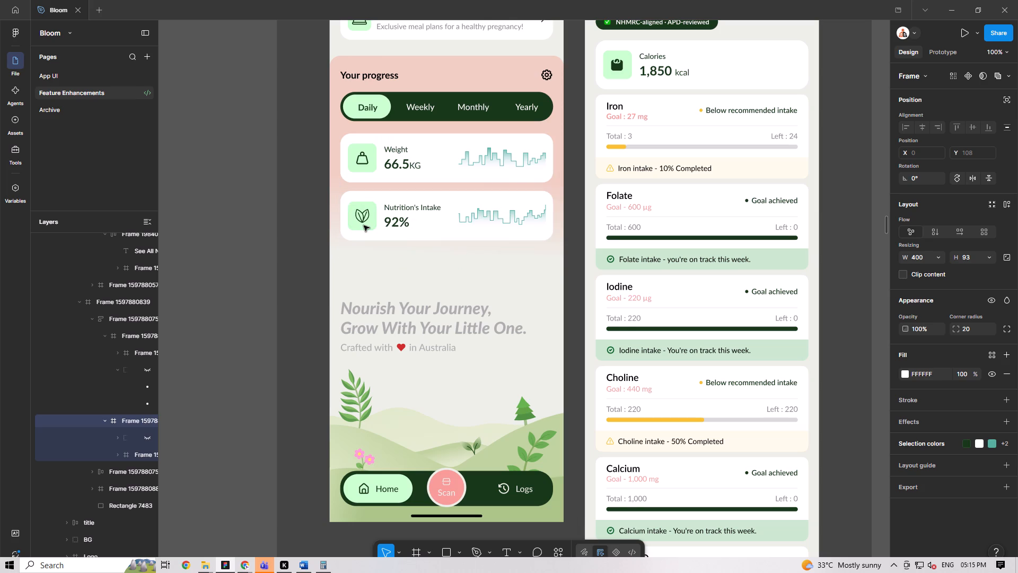
key("ctrl+Down")
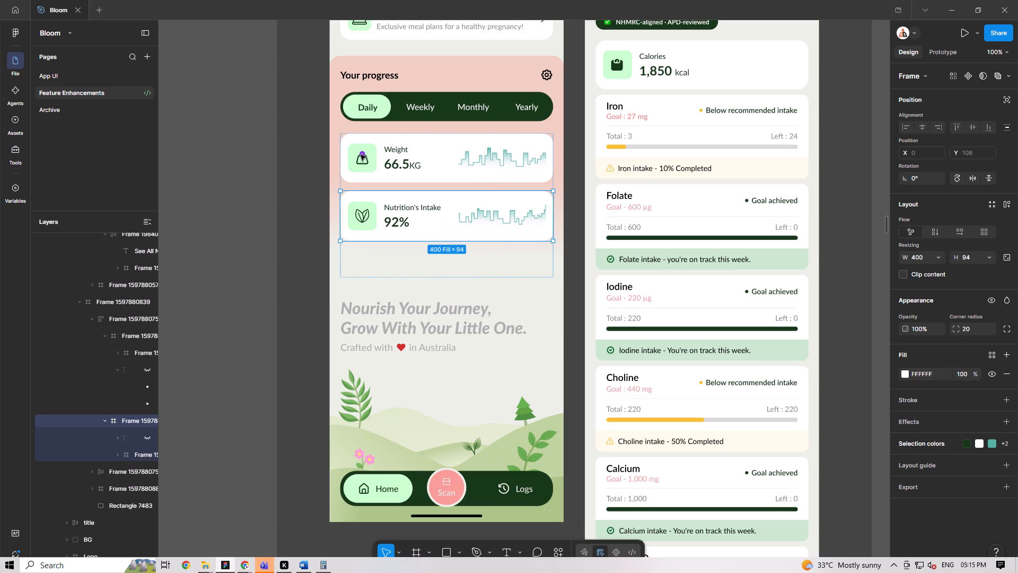
left_click(367, 164, "ctrl")
left_click(374, 169, "ctrl")
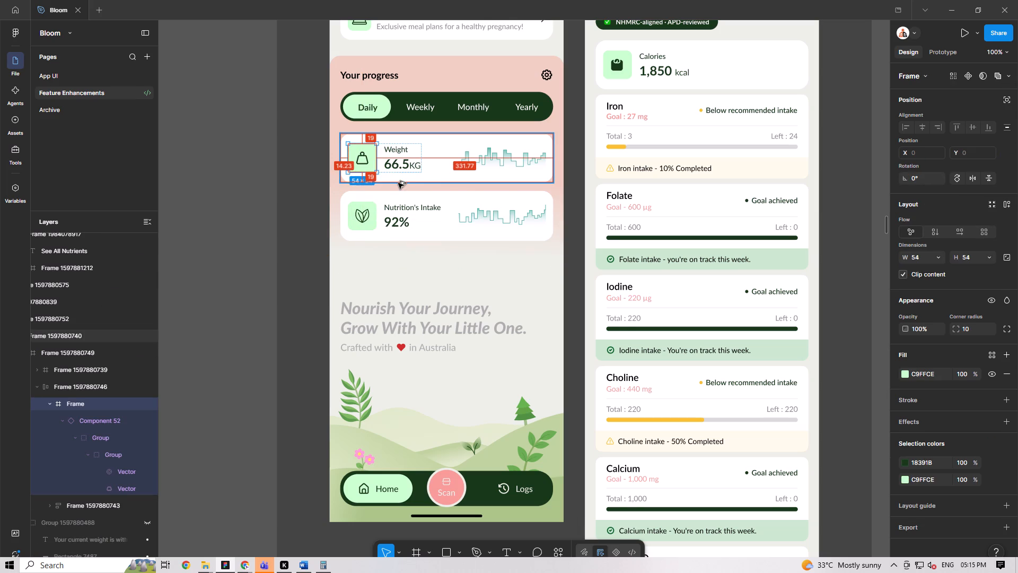
left_click(398, 183, "ctrl")
scroll(385, 181, "up", 11, "ctrl+alt")
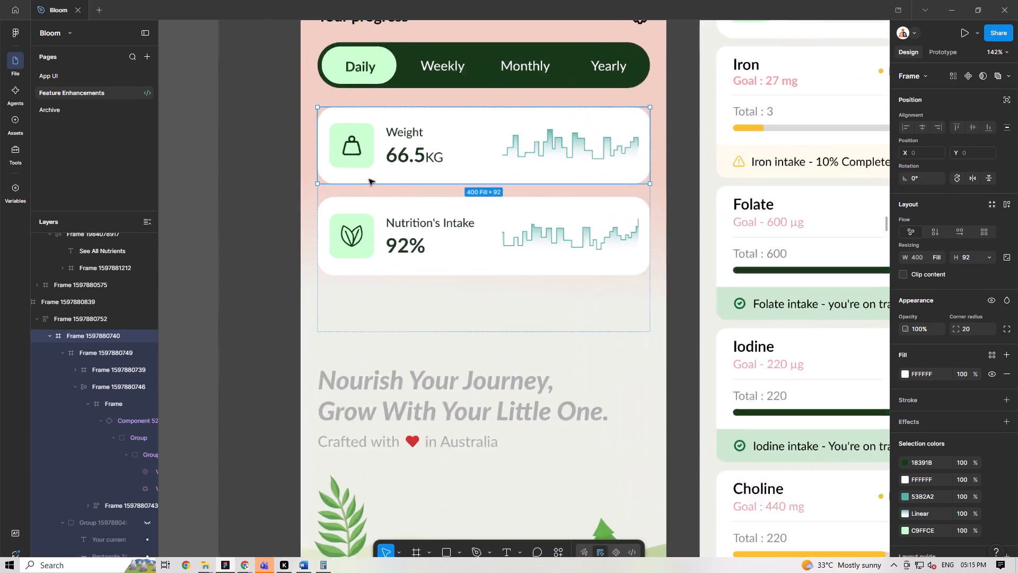
scroll(369, 179, "up", 3, "ctrl+alt")
scroll(369, 179, "down", 1, "ctrl")
scroll(369, 179, "up", 20, "ctrl")
scroll(369, 179, "up", 17, "ctrl")
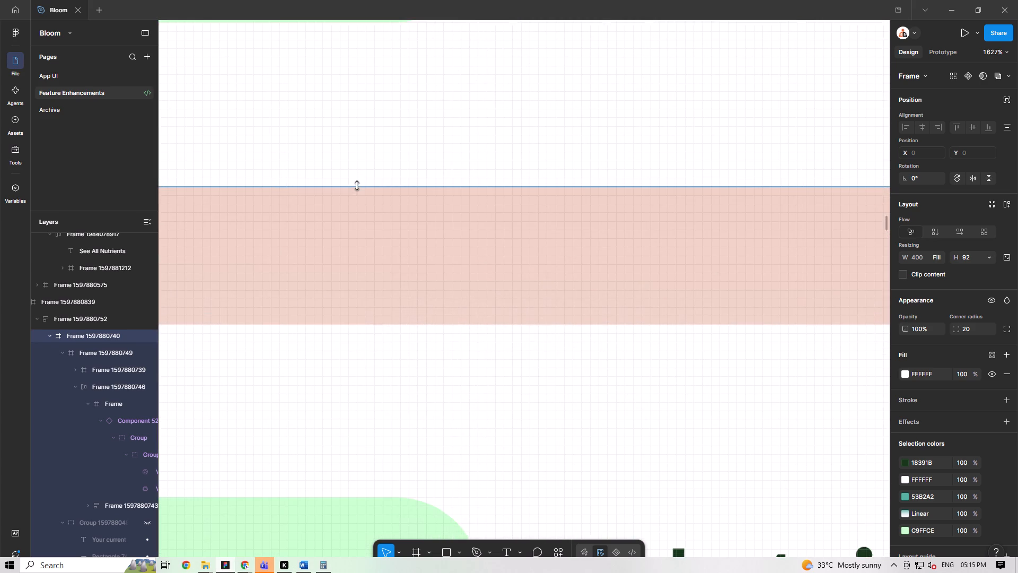
left_click_drag(357, 186, 357, 191, "ctrl+alt")
scroll(434, 183, "down", 2, "ctrl")
scroll(435, 185, "up", 1, "ctrl")
scroll(435, 187, "down", 11, "ctrl")
scroll(438, 229, "up", 1, "ctrl")
scroll(438, 229, "down", 1, "ctrl")
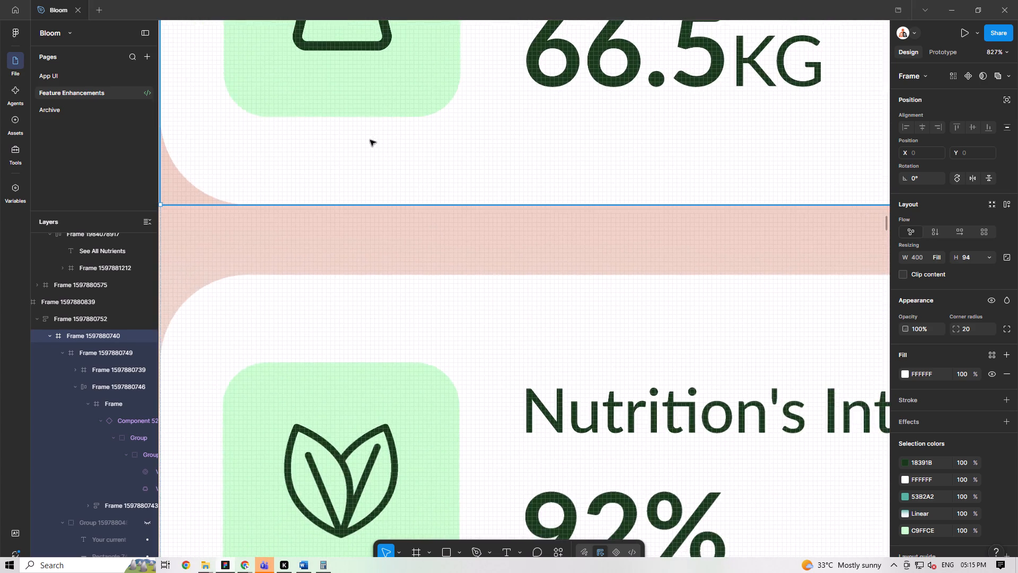
scroll(367, 138, "down", 13, "ctrl+alt")
scroll(347, 114, "down", 11, "ctrl+alt")
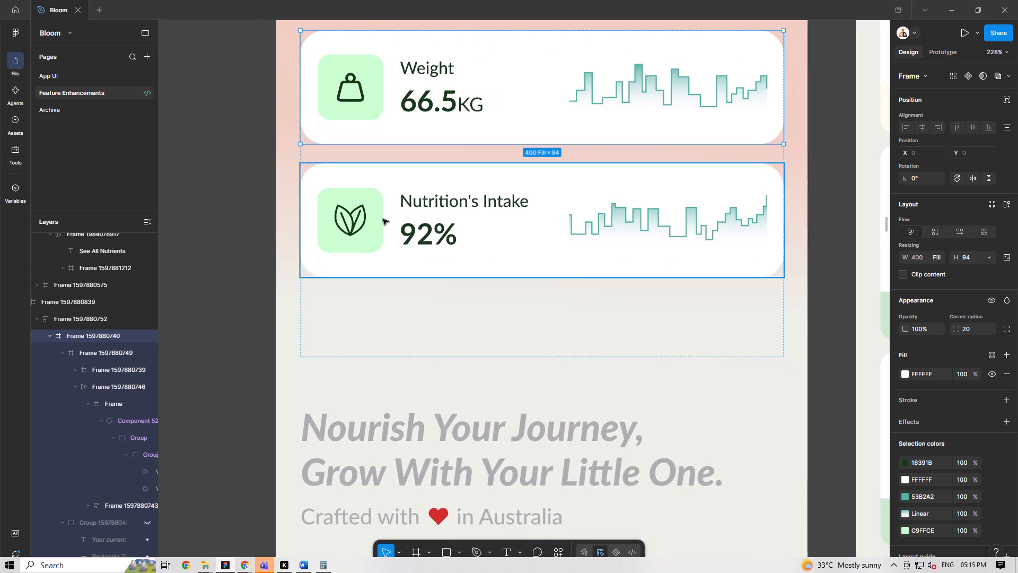
left_click(384, 220, "ctrl")
scroll(377, 181, "down", 6, "ctrl")
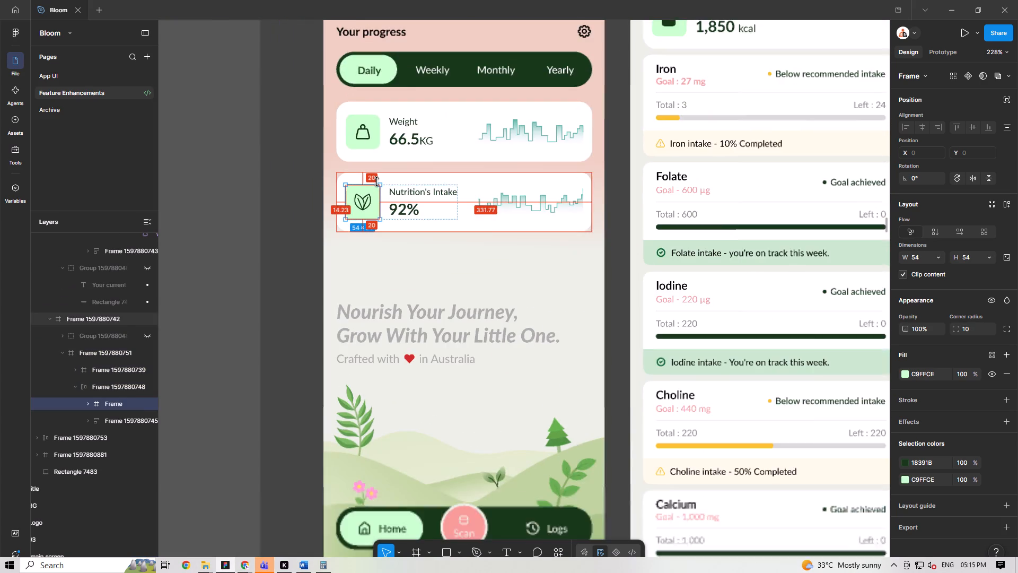
scroll(377, 181, "down", 3, "ctrl+alt")
Set the height of the frame holding both progress cards to hug its contents.
left_click(260, 199, "ctrl")
scroll(242, 219, "down", 2, "ctrl")
key("space")
key("space")
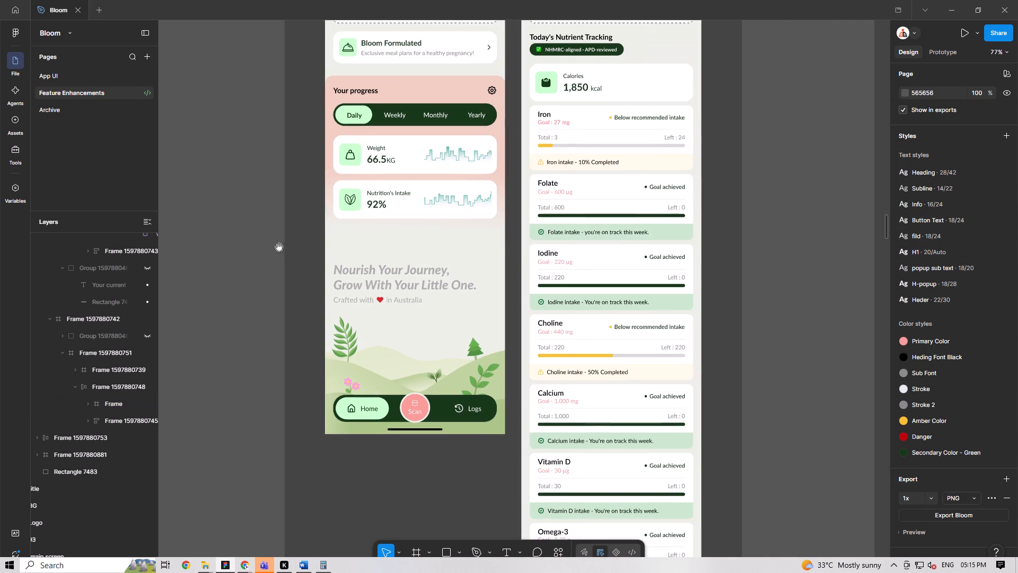
left_click_drag(268, 247, 179, 228)
double_click(339, 179)
double_click(339, 173)
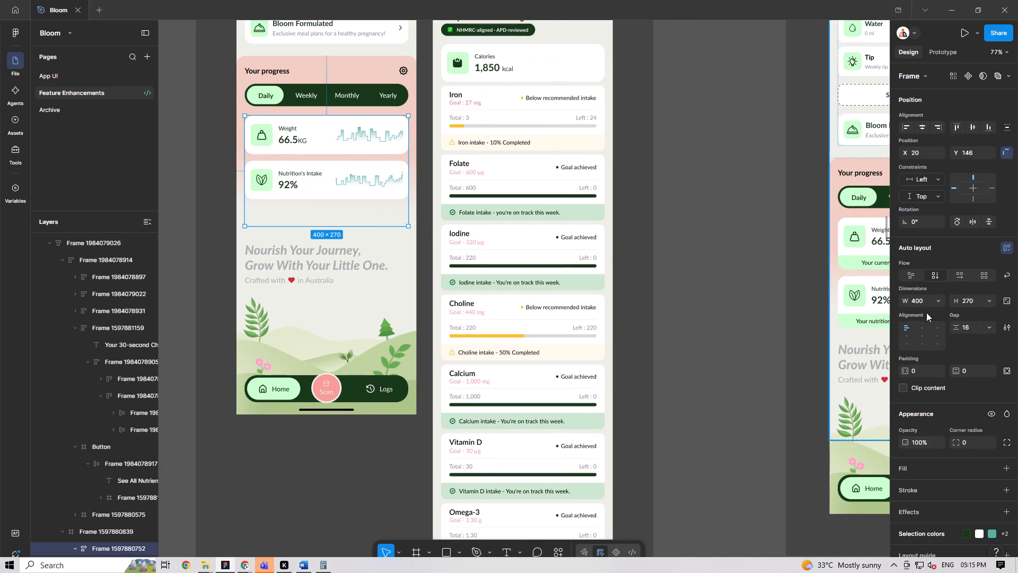
left_click(988, 301)
left_click(975, 315)
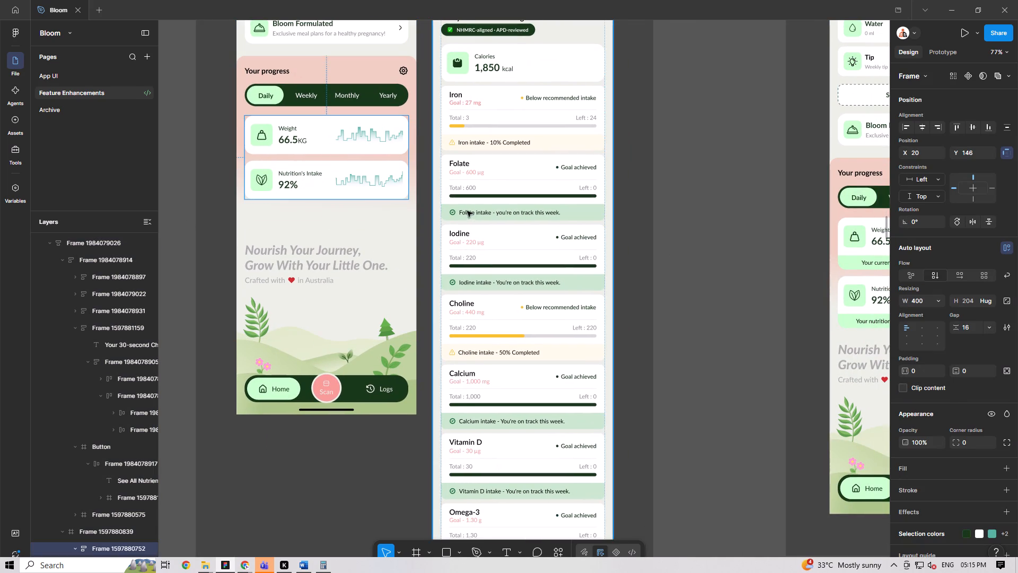
Copy the shortened progress cards frame and use it to replace the one on the expanded nutrient-tracking home screen.
key("ctrl+c")
scroll(456, 262, "down", 14, "ctrl")
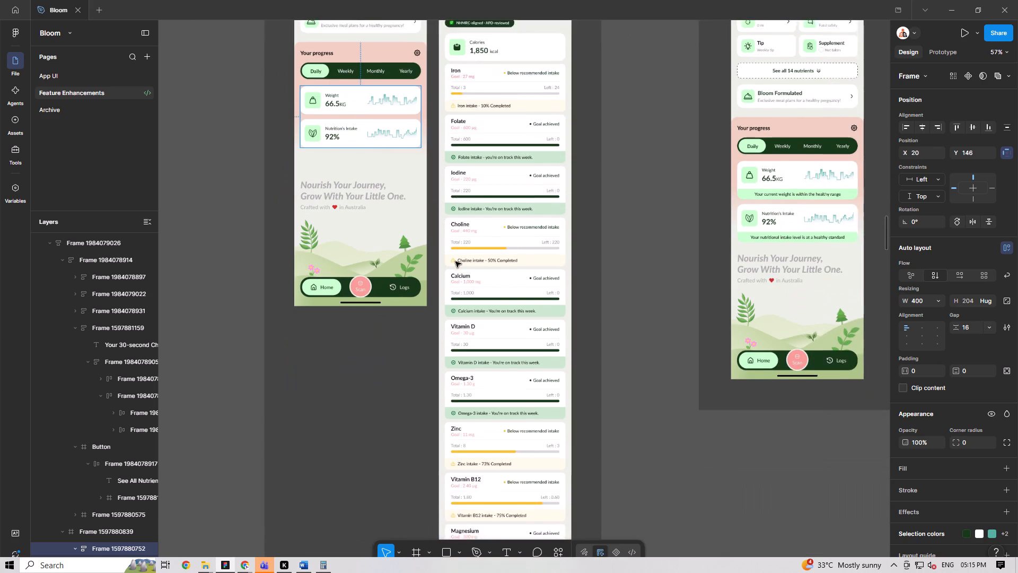
scroll(455, 262, "down", 13, "ctrl")
scroll(455, 263, "down", 5)
scroll(455, 263, "up", 15)
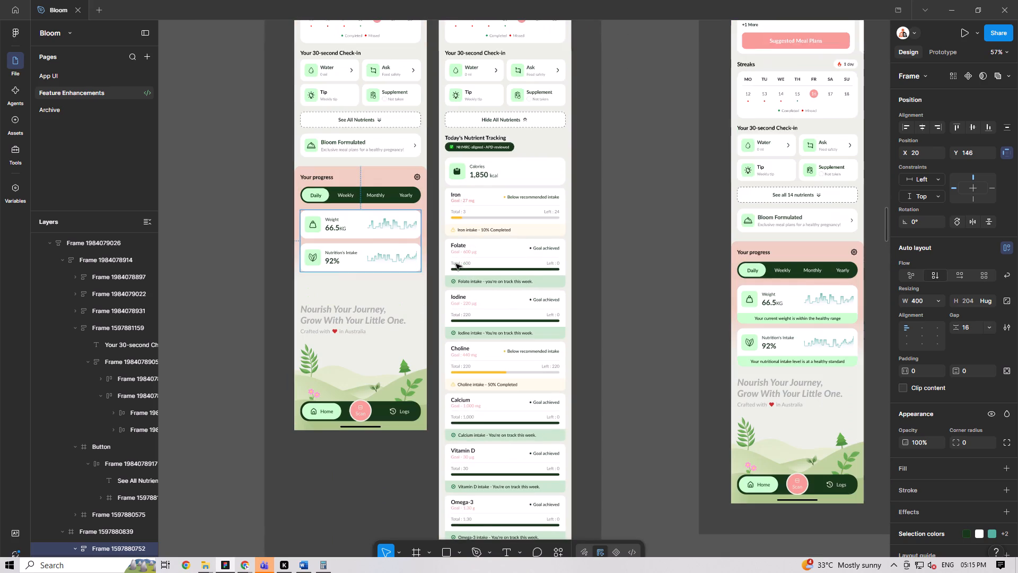
scroll(470, 237, "down", 2)
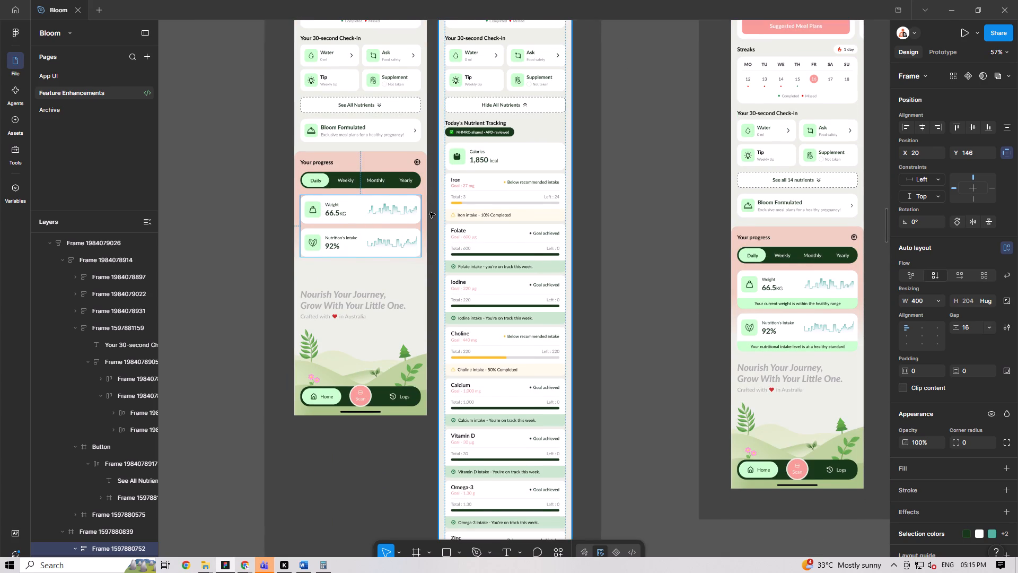
key("alt+Tab")
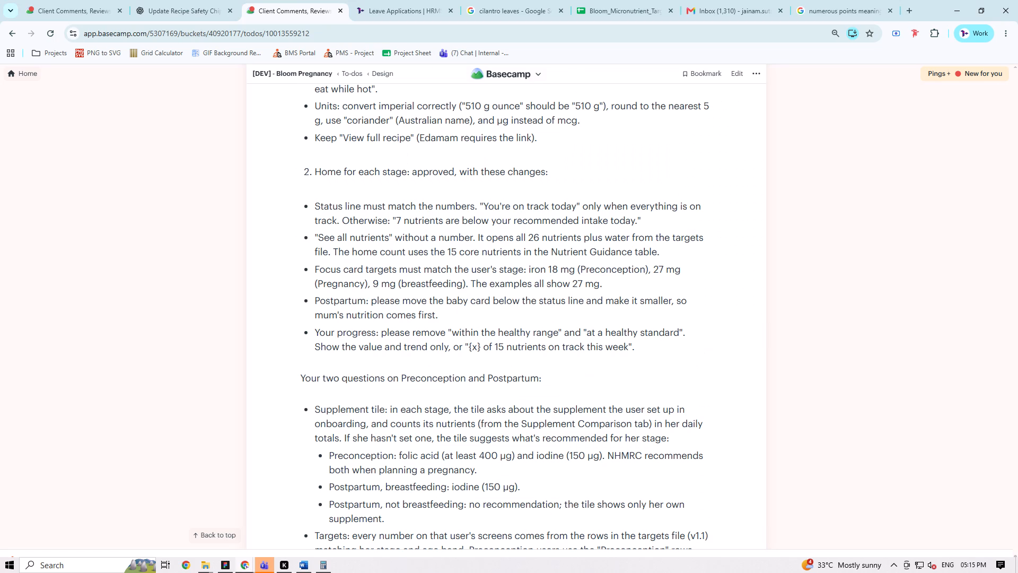
key("alt+Tab")
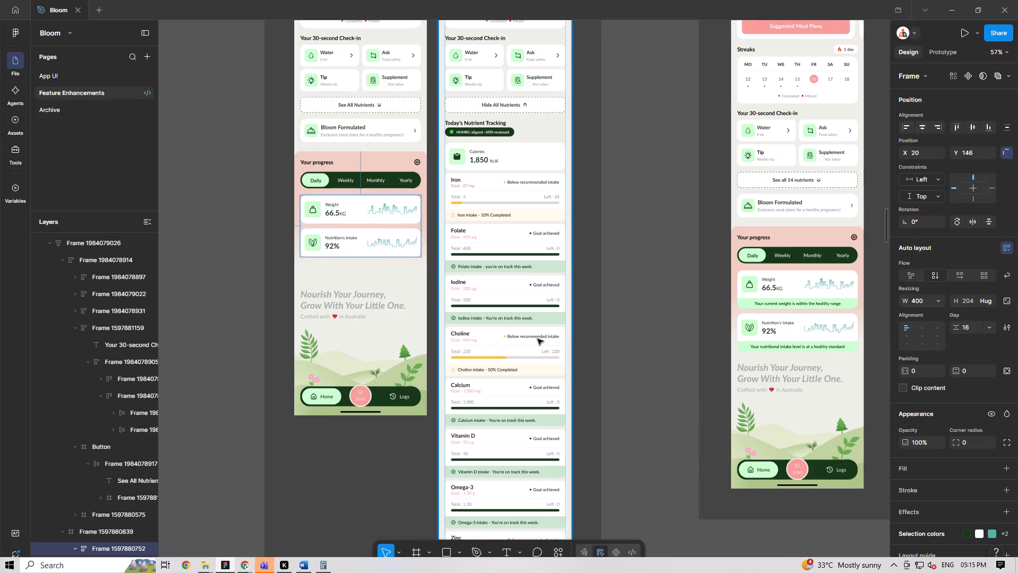
scroll(539, 338, "down", 20)
scroll(539, 338, "down", 17)
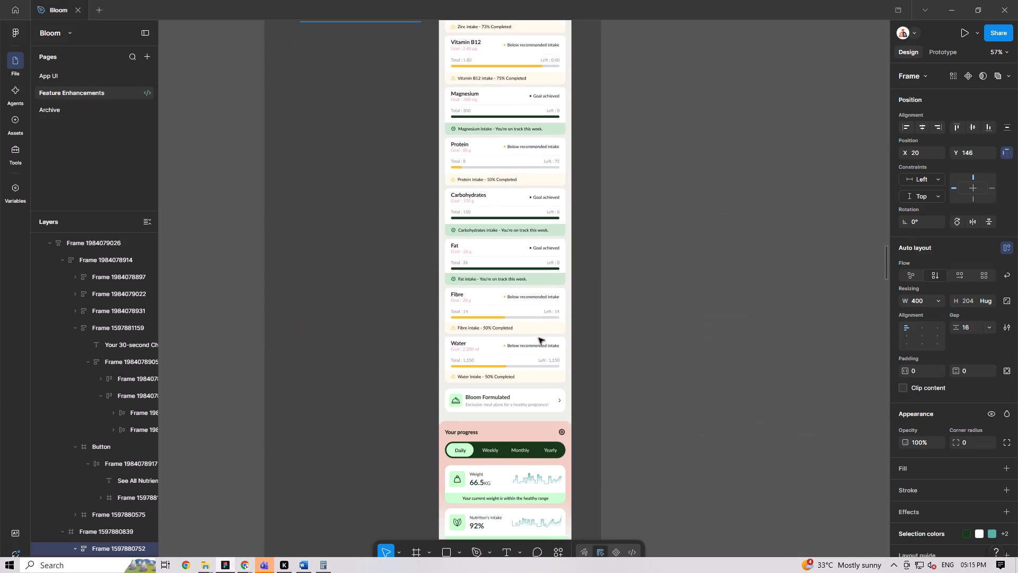
scroll(539, 338, "down", 11)
triple_click(513, 363)
double_click(514, 362)
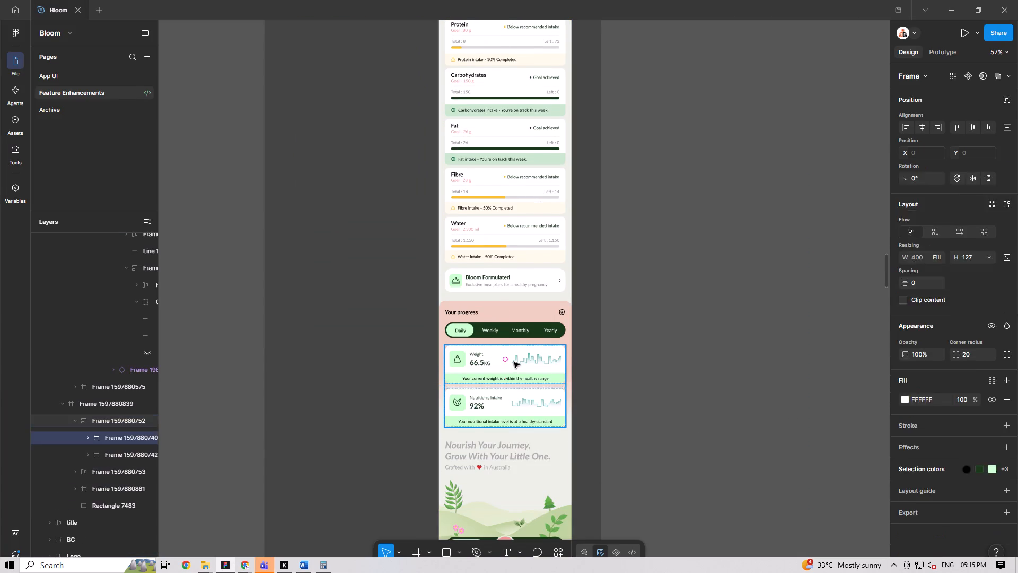
key("shift+Return")
key("shift+Return")
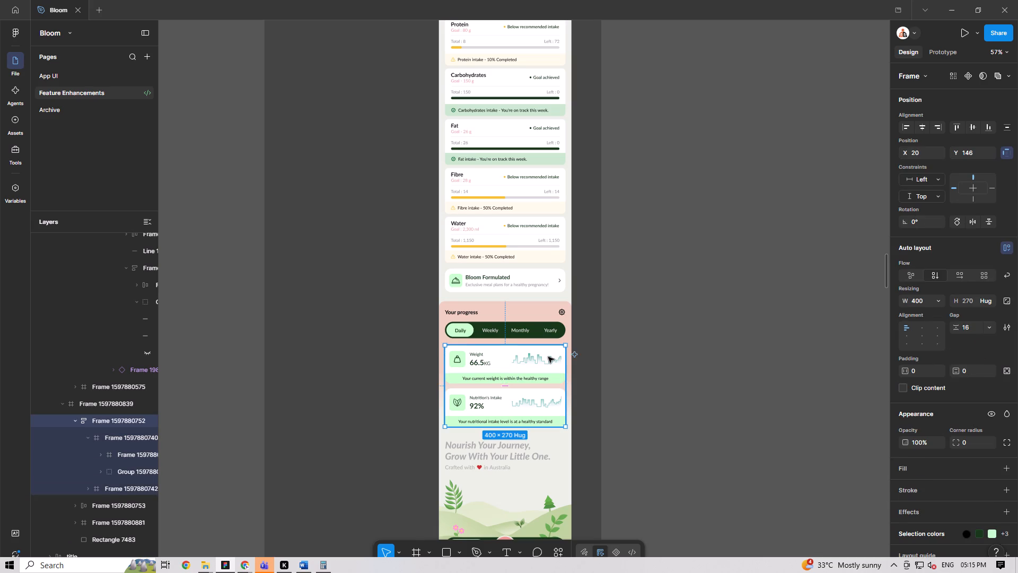
key("ctrl+shift+r")
scroll(508, 388, "down", 15, "ctrl")
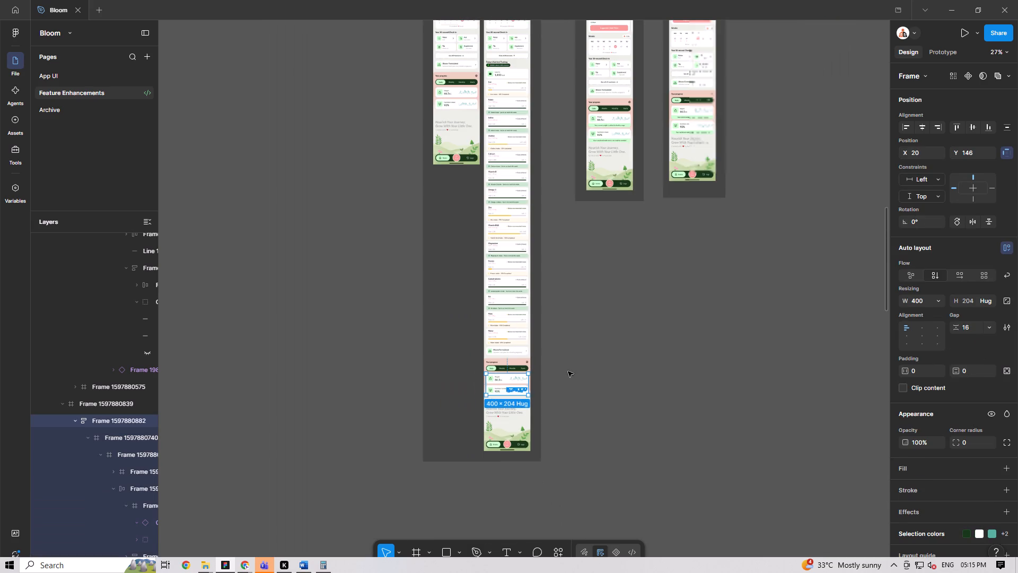
Replace the progress cards on the Preconception and Postpartum home screens with the copied shortened cards frame.
left_click(587, 358)
key("space")
left_click_drag(624, 241, 597, 307)
scroll(601, 177, "up", 11, "ctrl")
triple_click(523, 209)
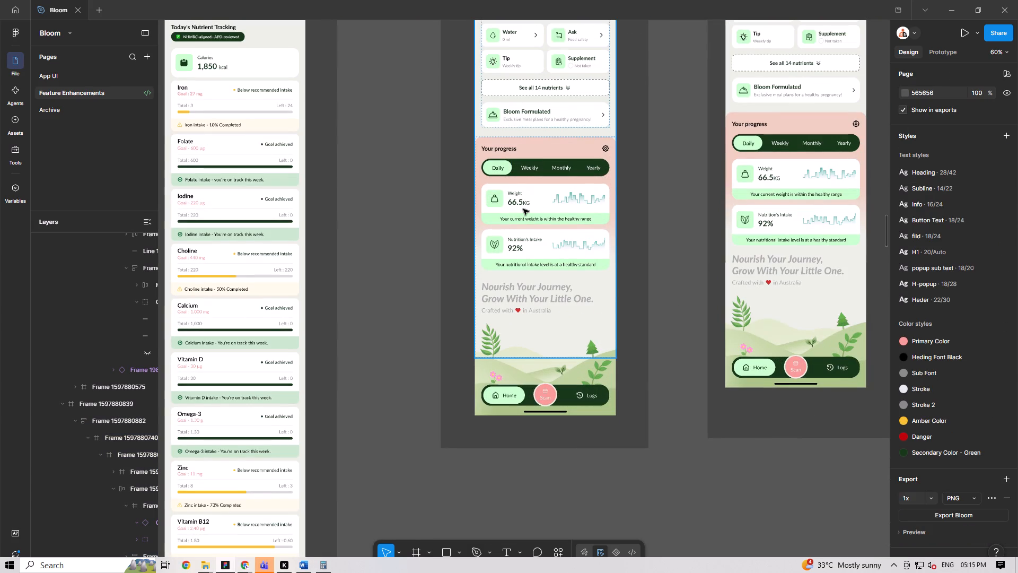
left_click(523, 209)
key("ctrl+shift+r")
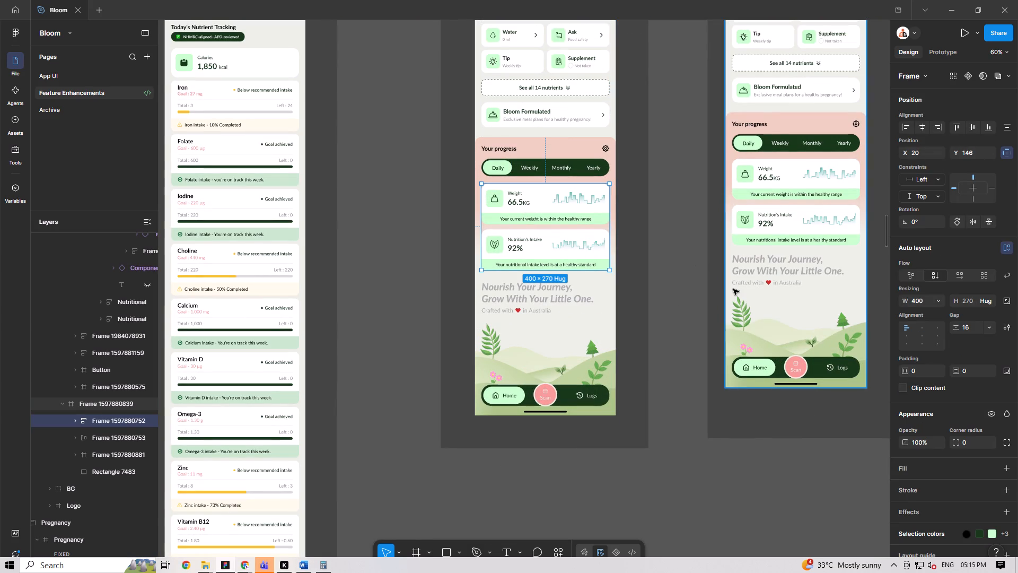
double_click(783, 214)
left_click(783, 214)
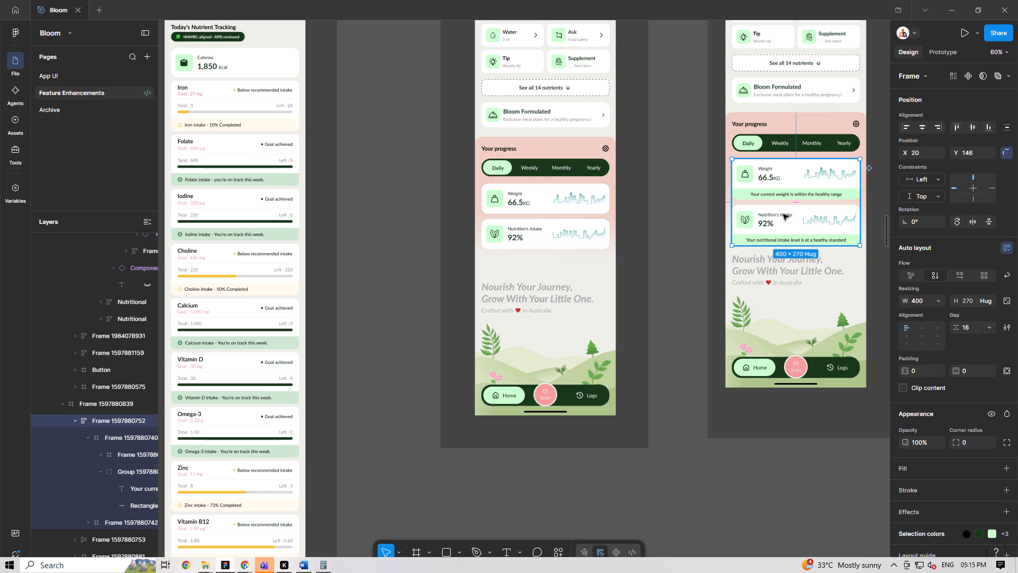
key("ctrl+shift+r")
left_click(672, 529)
Switch to the client comments in Basecamp and read the supplement tile, targets and primary button requests.
scroll(599, 471, "down", 7, "ctrl")
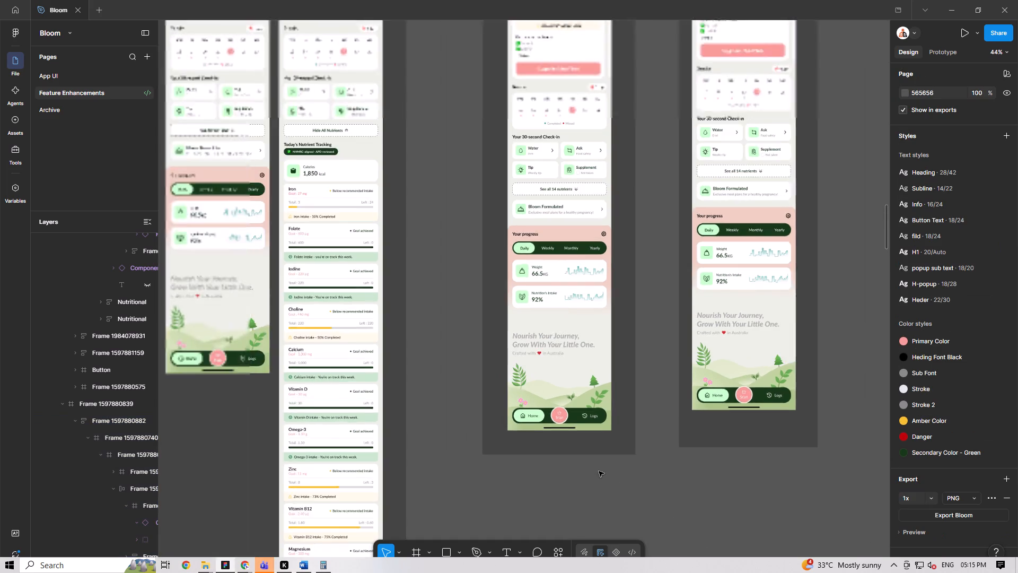
scroll(599, 471, "down", 2, "ctrl")
key("space")
key("space")
key("space")
key("space")
key("space")
key("space")
left_click_drag(828, 341, 623, 344)
key("alt+Tab")
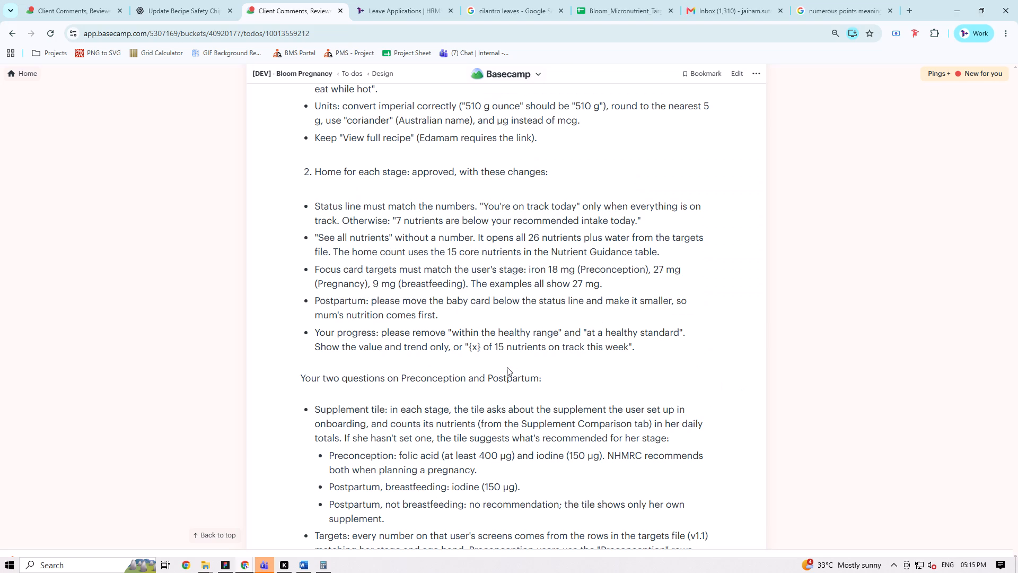
scroll(348, 403, "down", 3)
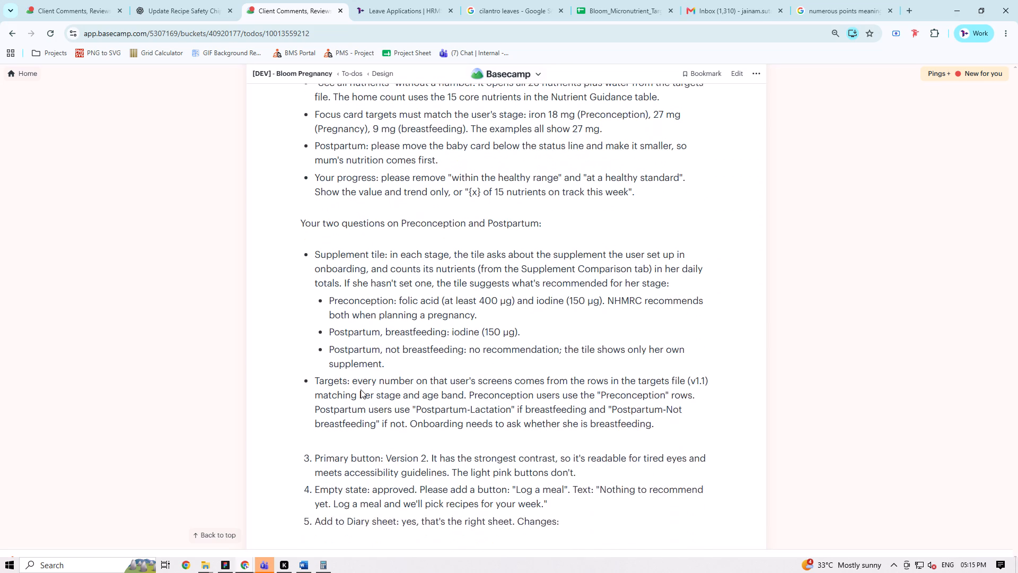
scroll(382, 370, "down", 1)
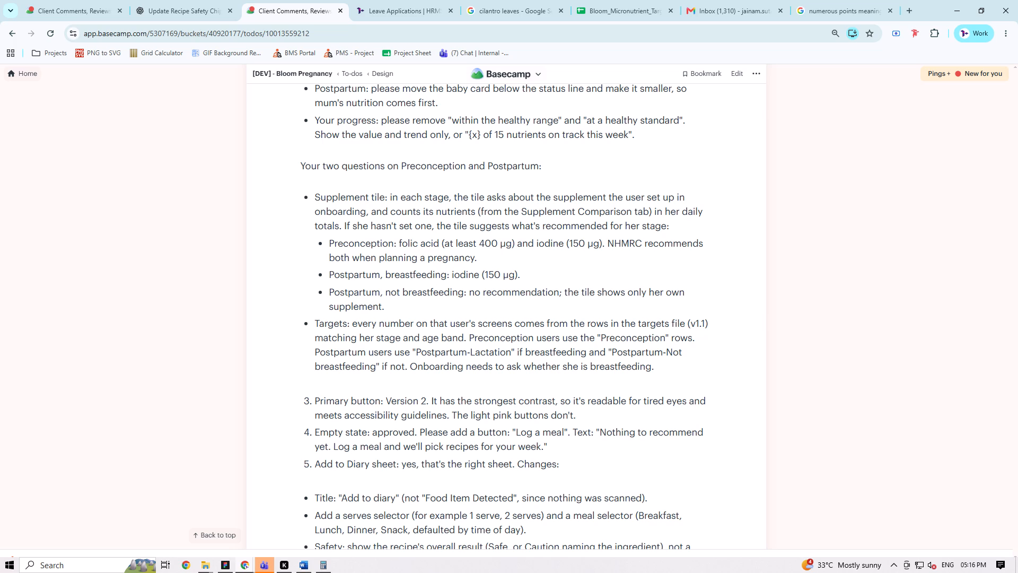
Look over the Figma canvas, and reread the Basecamp comment on the empty state's button and text.
key("alt+Tab")
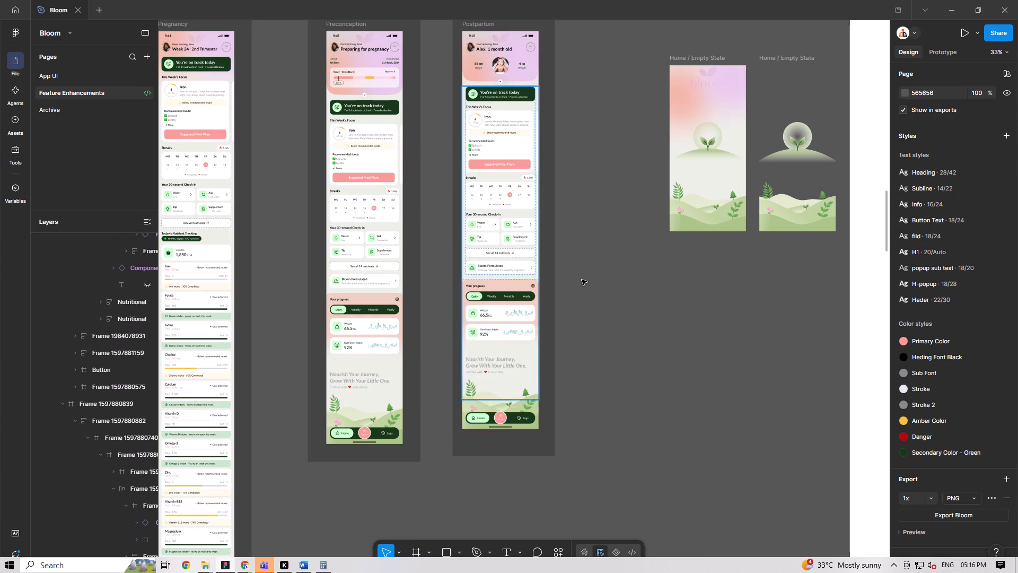
scroll(600, 253, "down", 4, "ctrl")
scroll(378, 219, "down", 4, "ctrl")
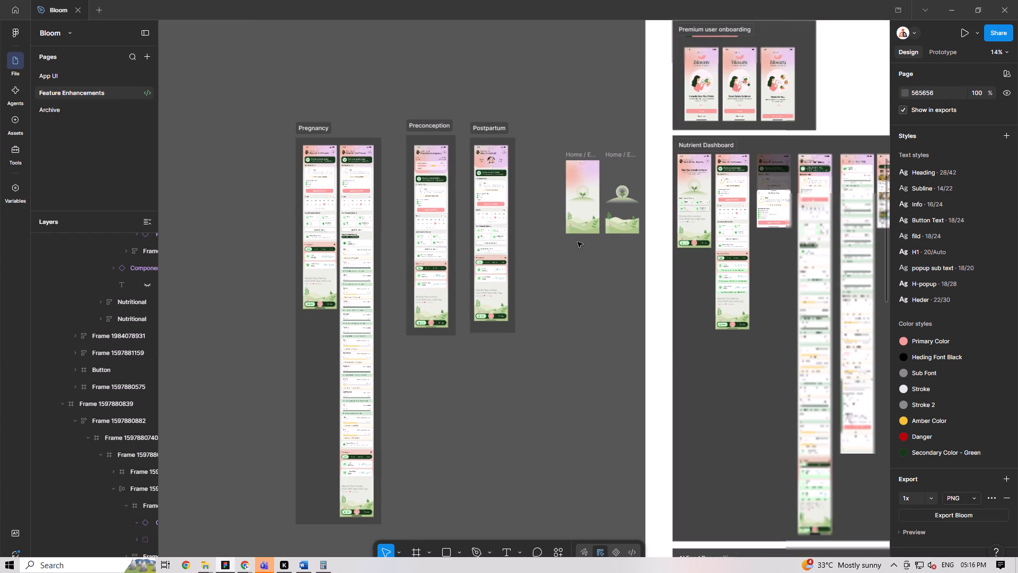
scroll(575, 220, "down", 10, "ctrl")
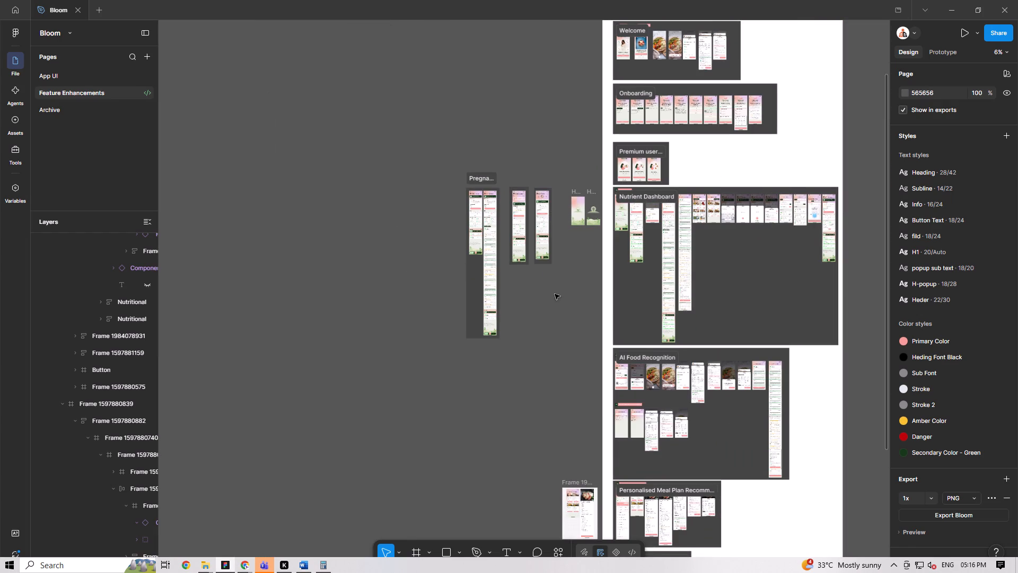
key("alt+Tab")
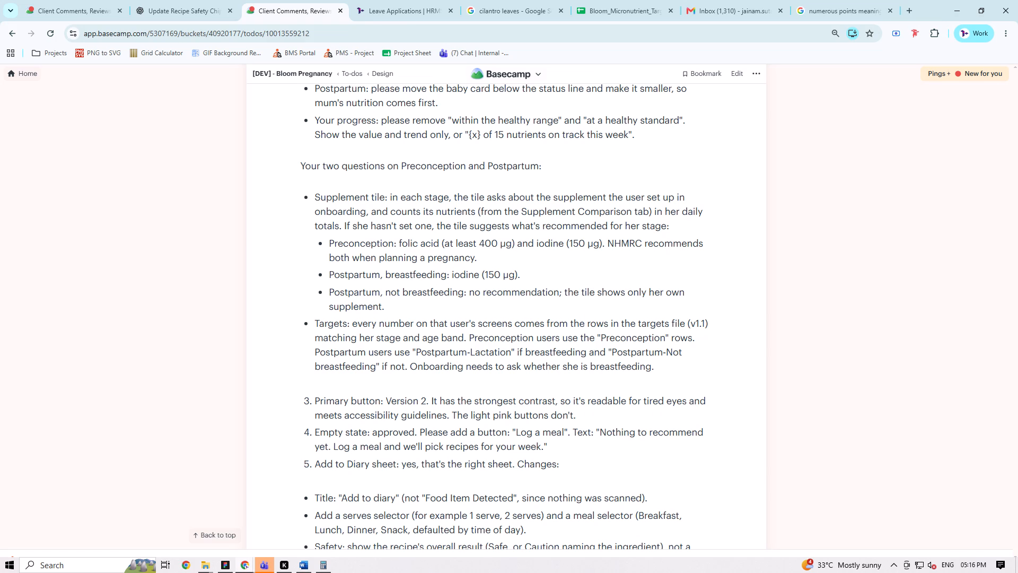
left_click(356, 436)
left_click(388, 432)
left_click(414, 432)
left_click(454, 432)
left_click(505, 432)
left_click(536, 432)
left_click(574, 432)
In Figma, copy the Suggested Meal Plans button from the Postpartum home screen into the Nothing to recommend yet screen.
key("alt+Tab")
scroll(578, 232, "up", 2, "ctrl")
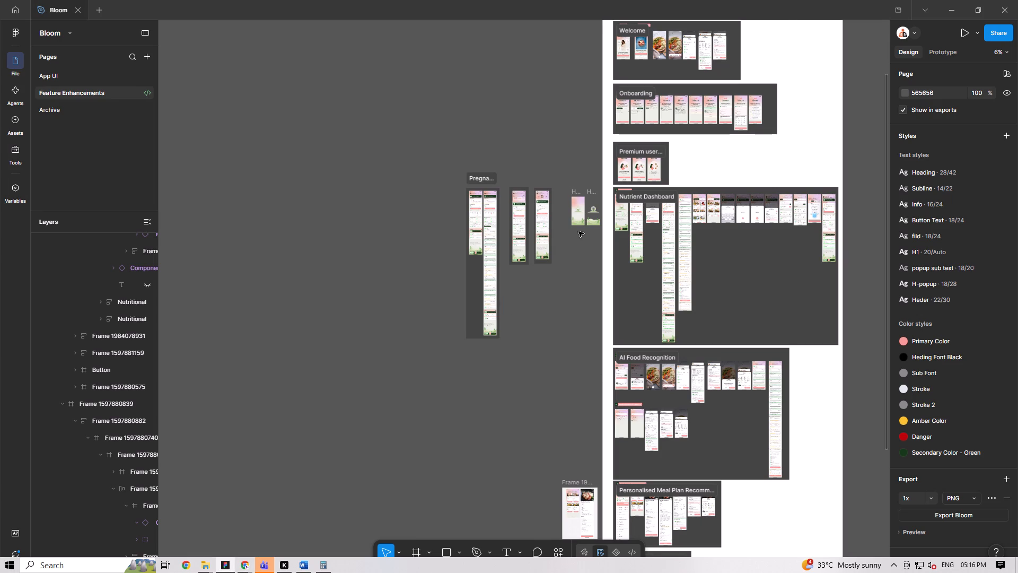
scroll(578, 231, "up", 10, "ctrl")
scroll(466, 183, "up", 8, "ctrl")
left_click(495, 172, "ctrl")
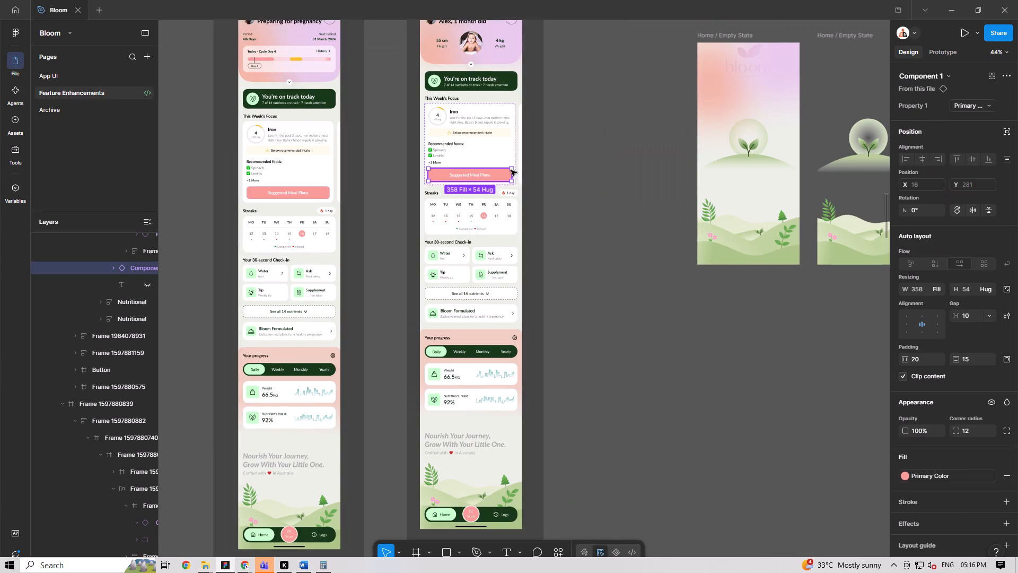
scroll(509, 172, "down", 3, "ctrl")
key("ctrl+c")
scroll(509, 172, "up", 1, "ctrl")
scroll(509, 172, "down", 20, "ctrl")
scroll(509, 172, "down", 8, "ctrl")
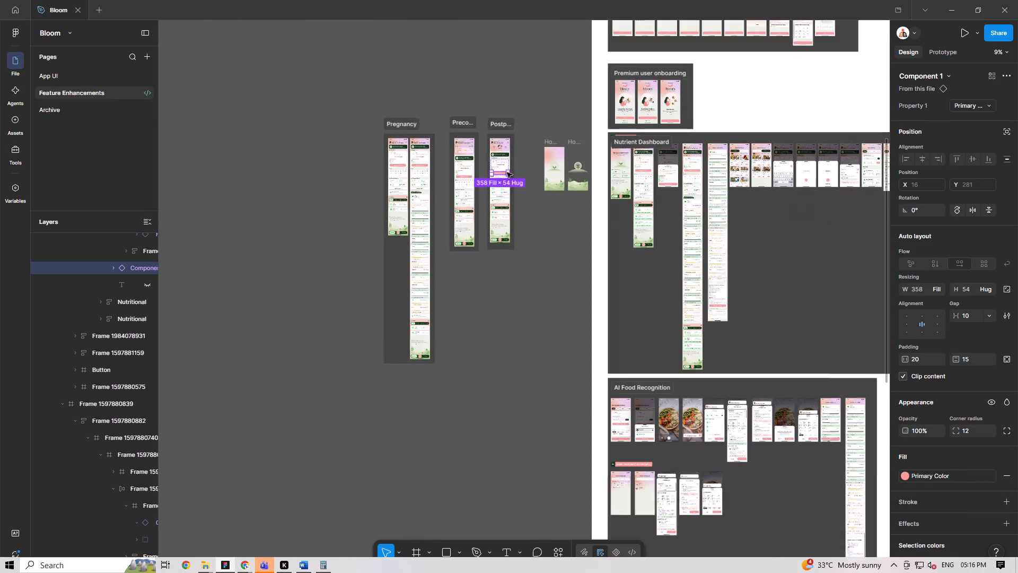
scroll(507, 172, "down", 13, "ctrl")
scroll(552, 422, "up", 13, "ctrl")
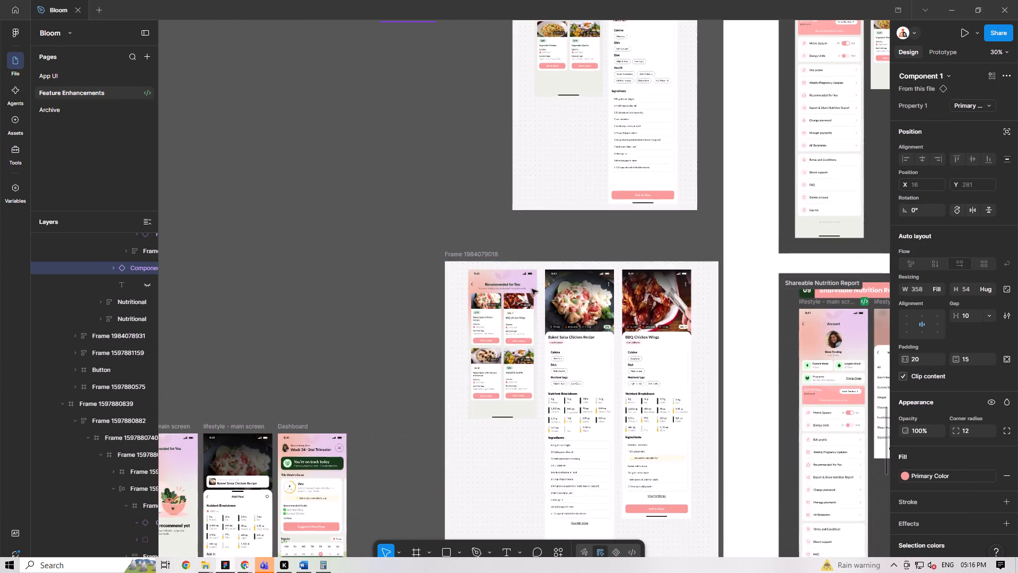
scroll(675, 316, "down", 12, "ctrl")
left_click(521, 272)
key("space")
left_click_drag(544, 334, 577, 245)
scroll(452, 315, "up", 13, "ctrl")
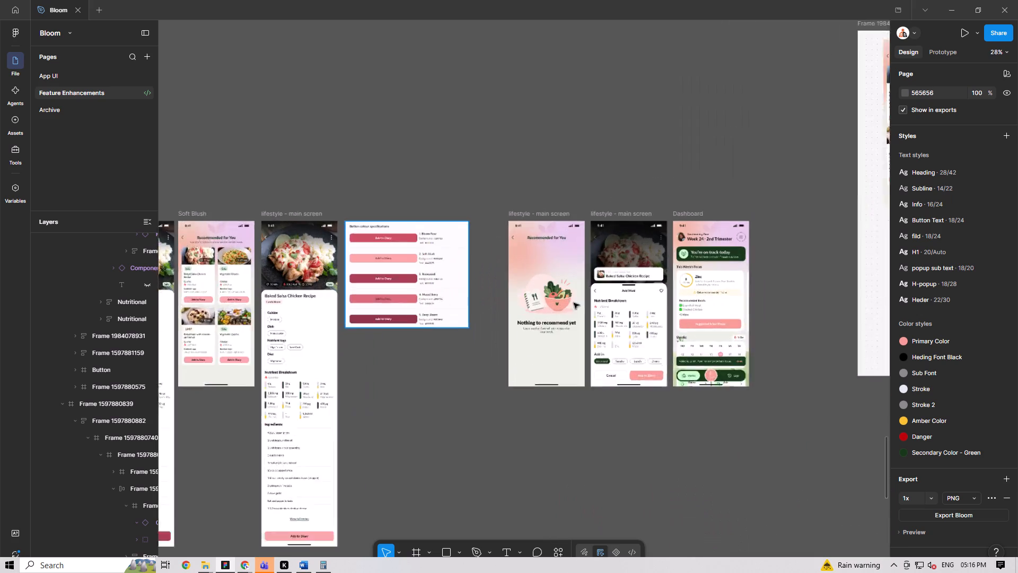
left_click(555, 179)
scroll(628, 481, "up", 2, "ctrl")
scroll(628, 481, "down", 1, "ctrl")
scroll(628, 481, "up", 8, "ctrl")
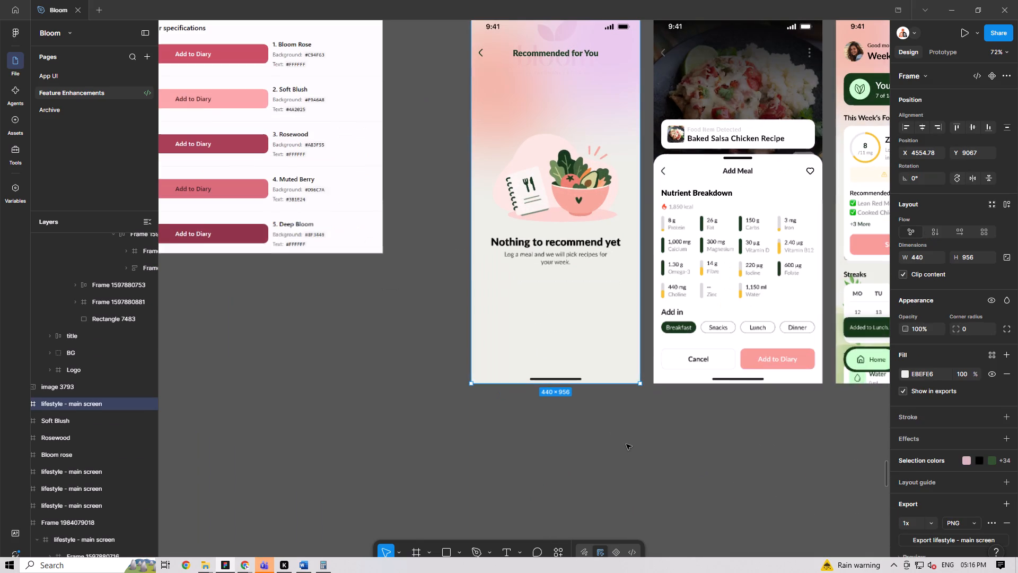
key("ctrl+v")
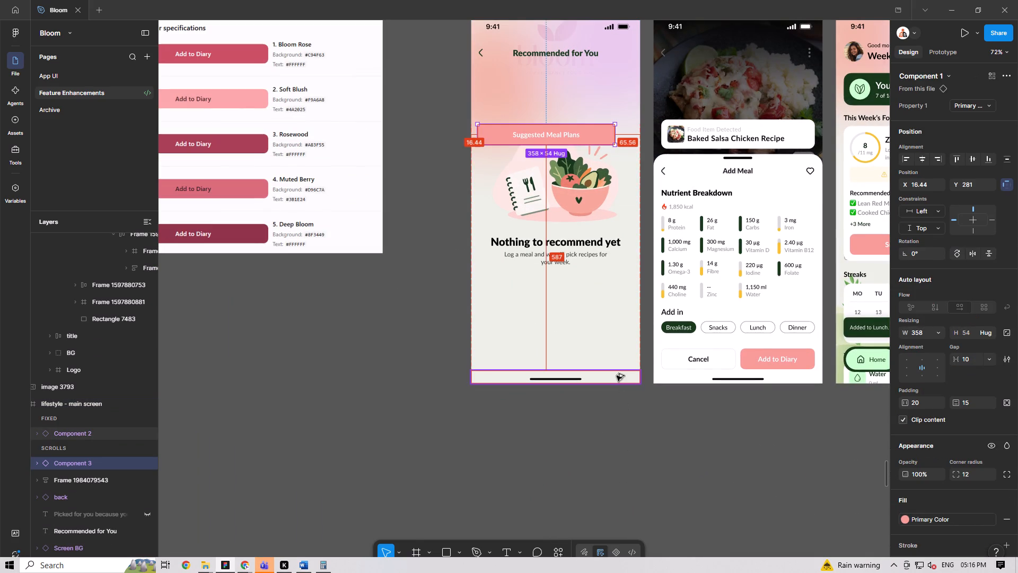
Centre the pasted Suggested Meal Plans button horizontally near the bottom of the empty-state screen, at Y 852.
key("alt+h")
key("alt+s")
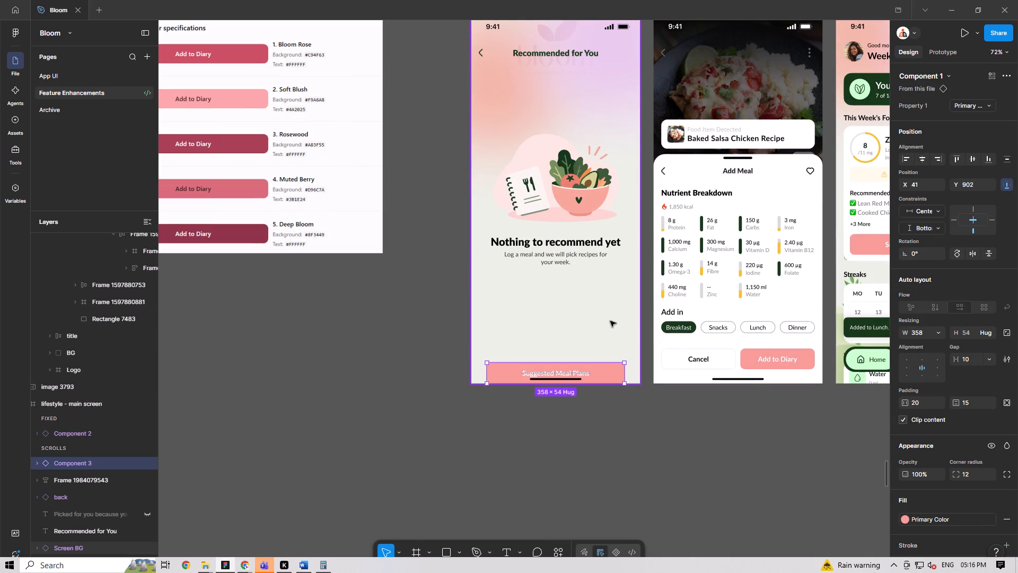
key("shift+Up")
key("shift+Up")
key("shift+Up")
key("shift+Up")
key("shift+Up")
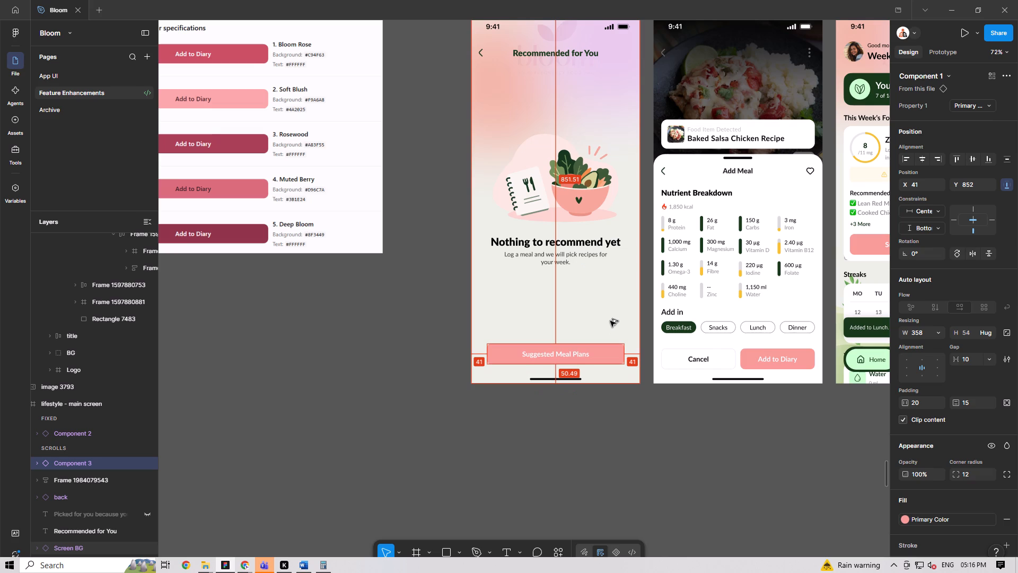
Replace the empty state's Suggested Meal Plans button and home indicator with the bottom-aligned Add to Diary bar copied from the Soft Blush recipe screen.
scroll(656, 354, "down", 4, "ctrl")
scroll(575, 321, "down", 3, "ctrl")
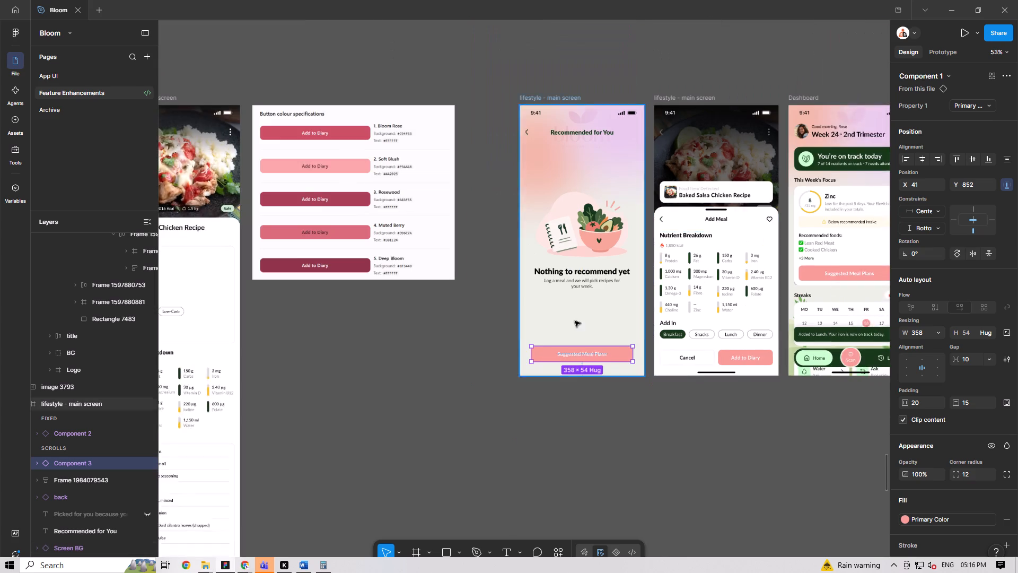
scroll(575, 321, "down", 7, "ctrl")
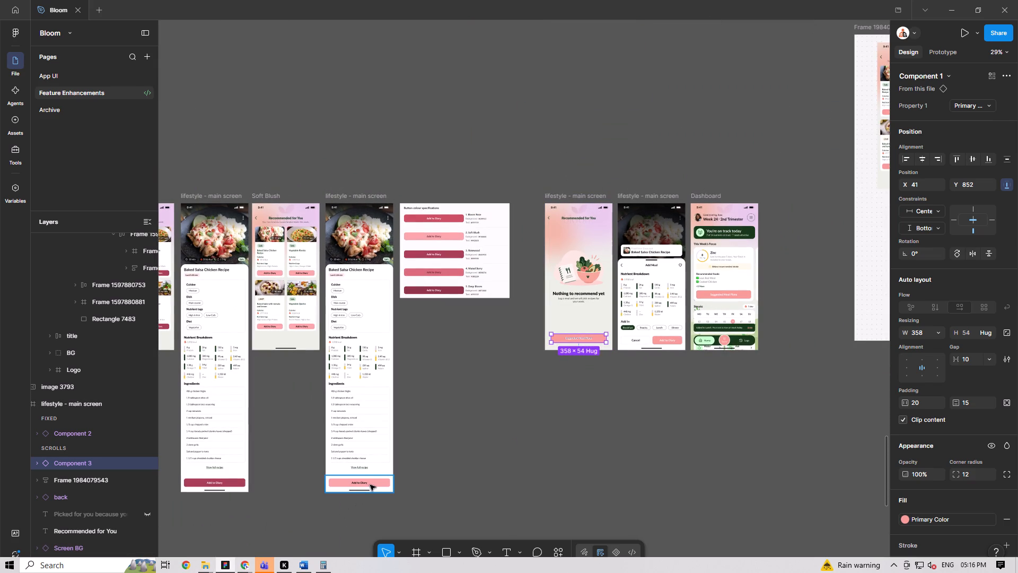
double_click(370, 485)
scroll(409, 484, "up", 4, "ctrl")
key("shift+Return")
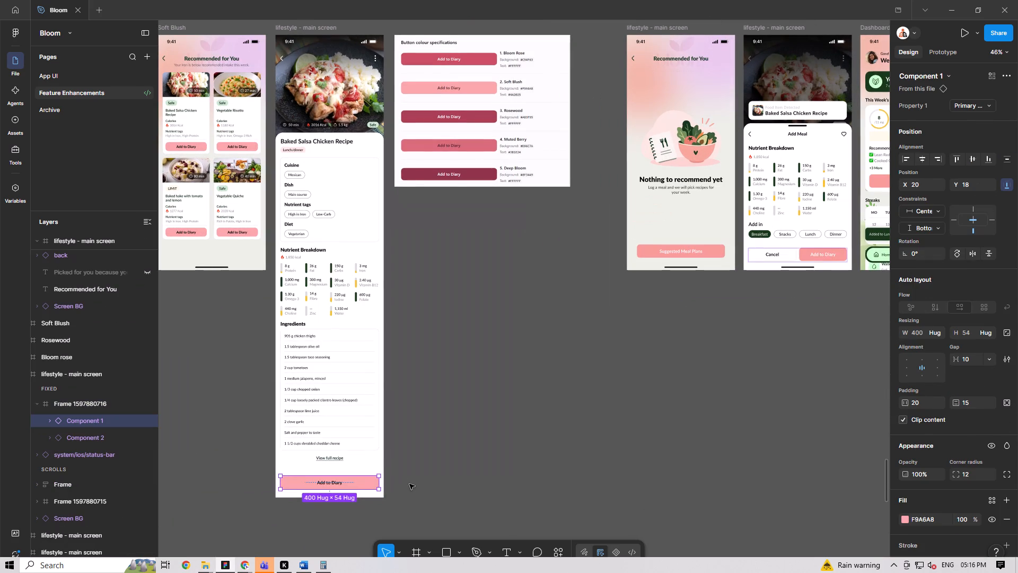
key("ctrl+c")
left_click(700, 245)
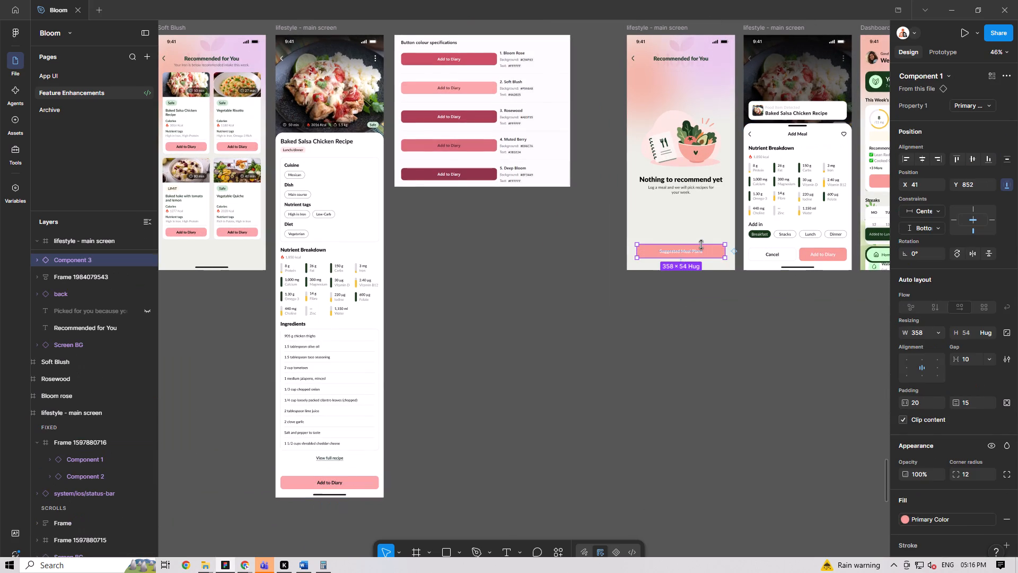
key("Delete")
left_click(691, 268)
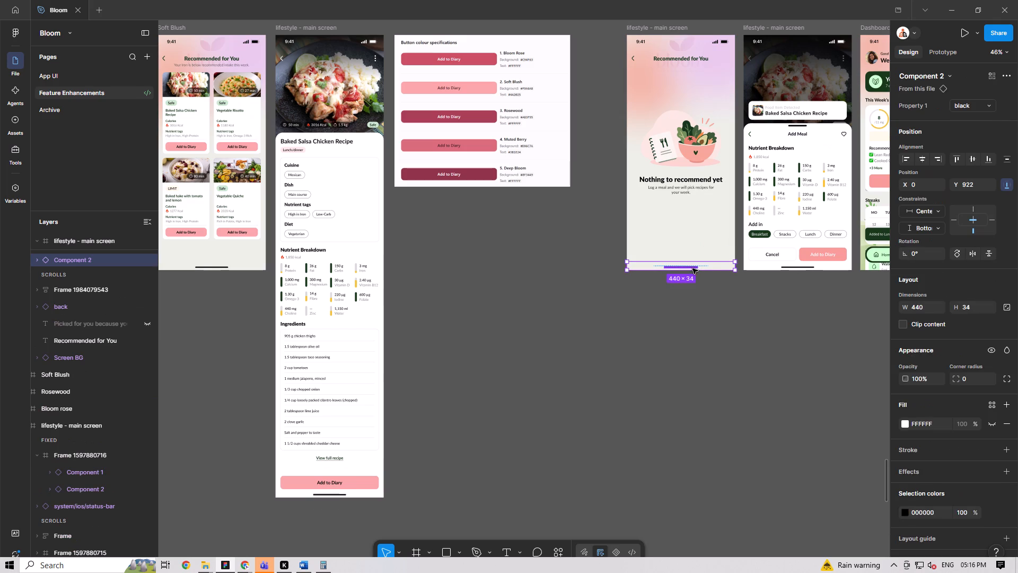
key("ctrl+shift+r")
key("alt+s")
left_click(715, 265)
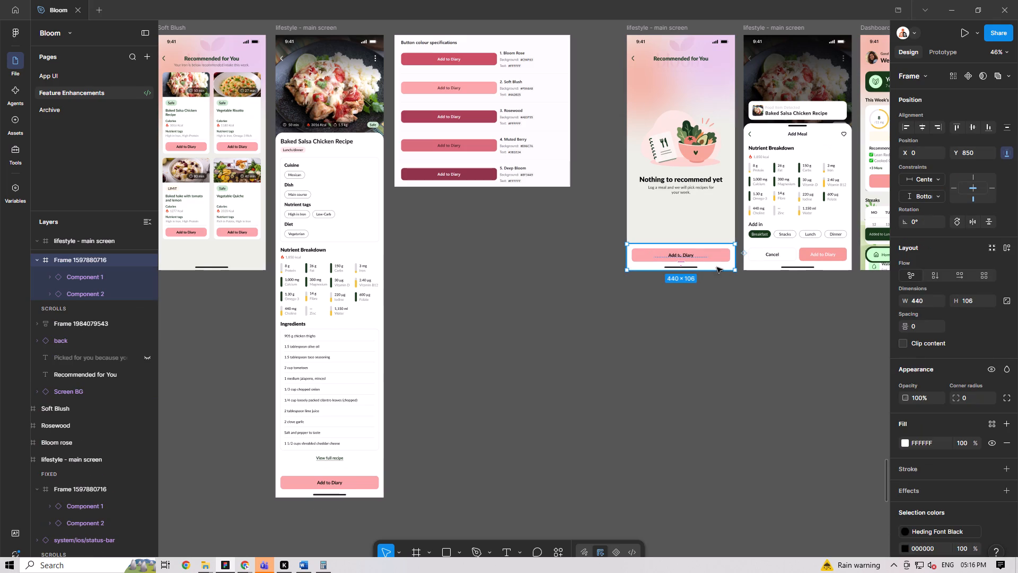
left_click(717, 312)
Delete the Soft Blush recommendations screen together with its matching recipe detail screen.
key("space")
key("space")
key("space")
key("space")
key("space")
key("space")
key("space")
key("space")
key("space")
key("space")
key("space")
key("space")
left_click_drag(723, 300, 603, 333)
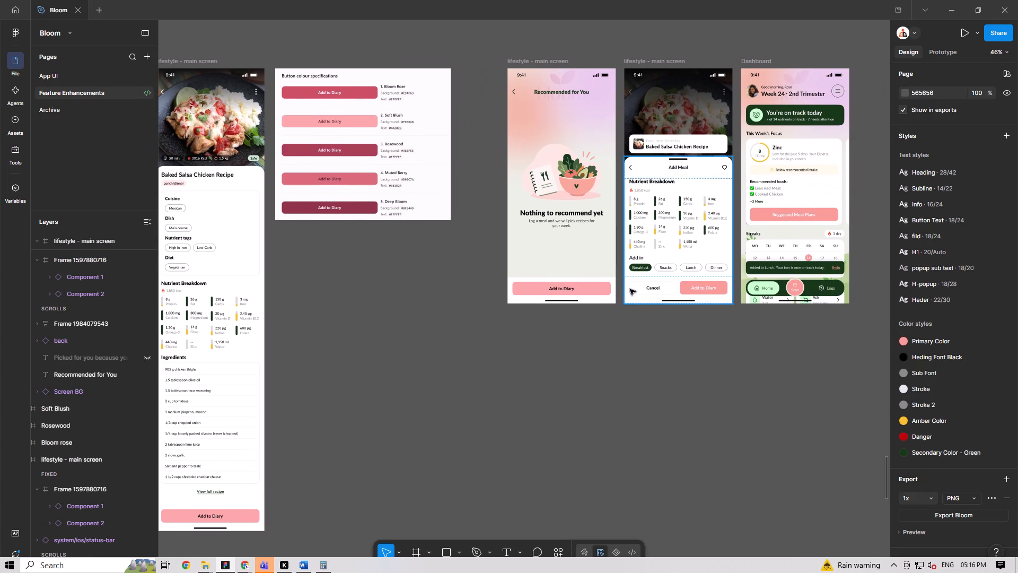
scroll(629, 286, "up", 3, "ctrl")
scroll(629, 286, "down", 8, "ctrl")
scroll(254, 270, "up", 6, "ctrl")
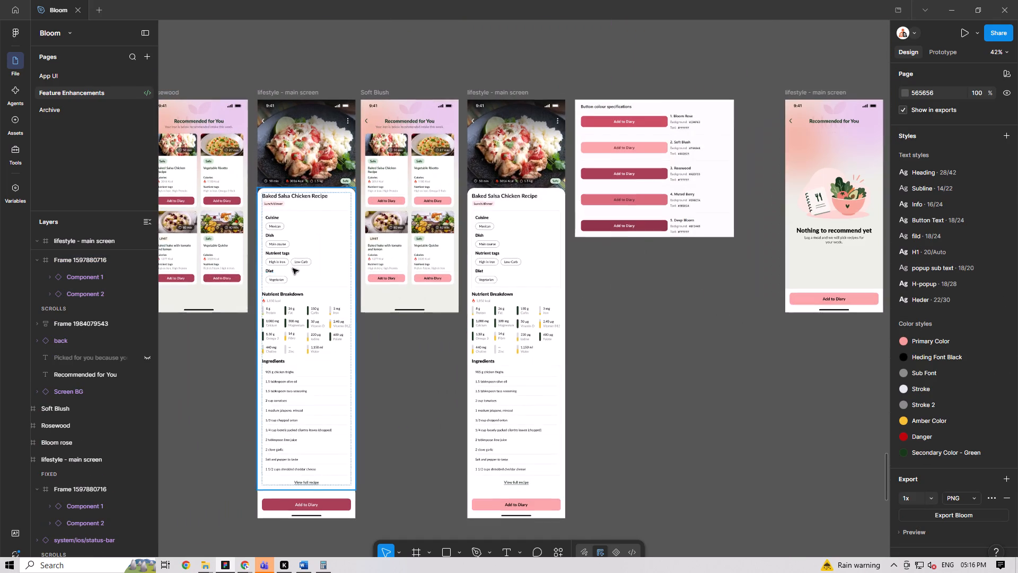
scroll(527, 240, "down", 5, "ctrl")
scroll(564, 188, "down", 5, "ctrl")
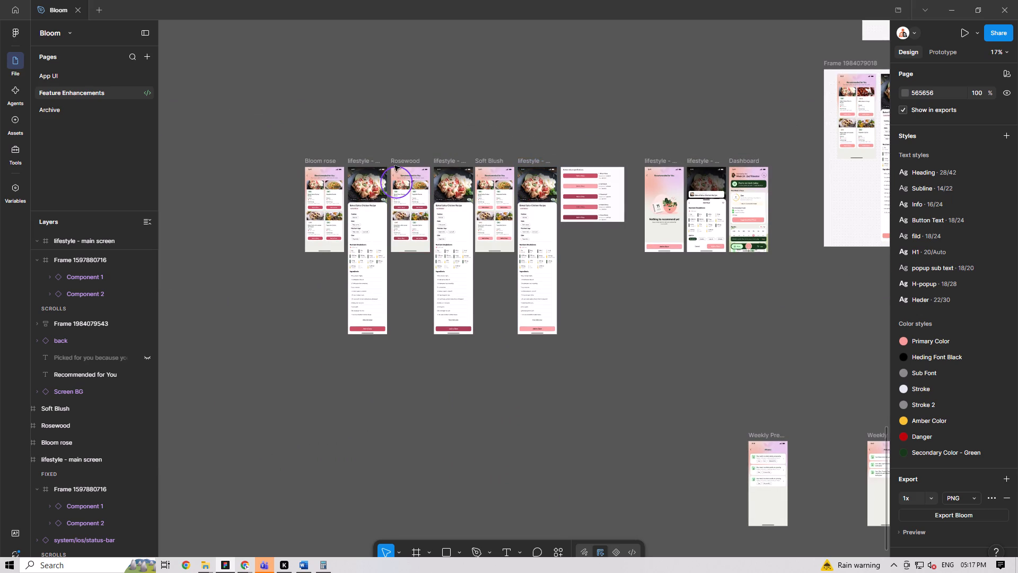
scroll(397, 165, "up", 4, "ctrl")
left_click(514, 162)
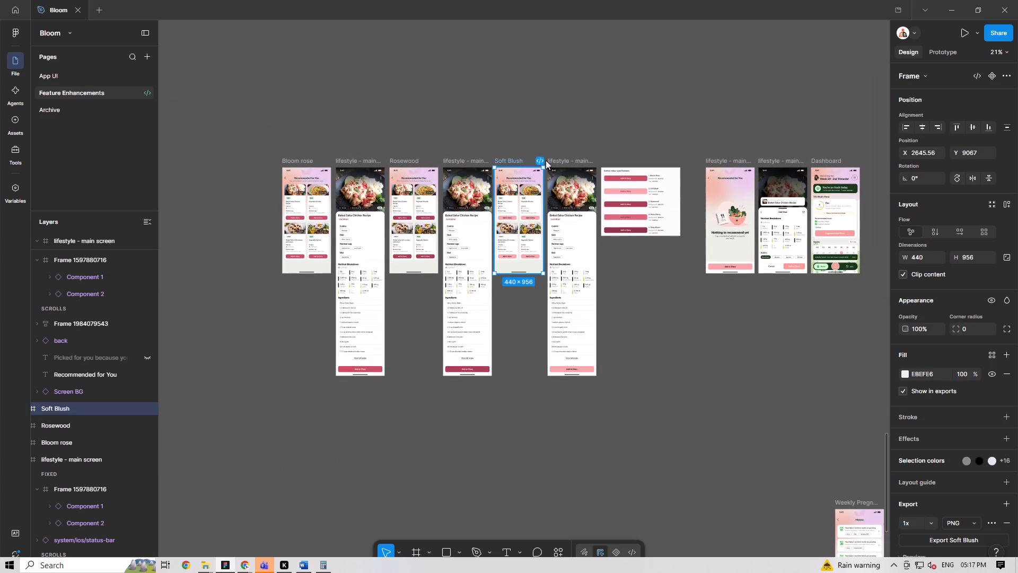
left_click(567, 159, "shift")
key("Delete")
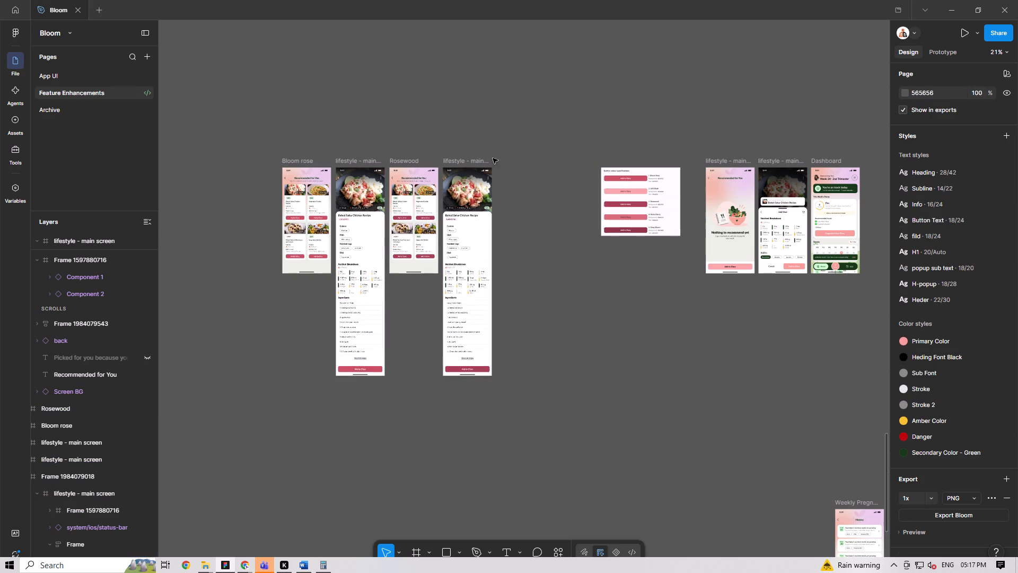
Move the four Bloom rose and Rosewood screens over beside the button colour specifications frame.
left_click_drag(241, 121, 565, 405)
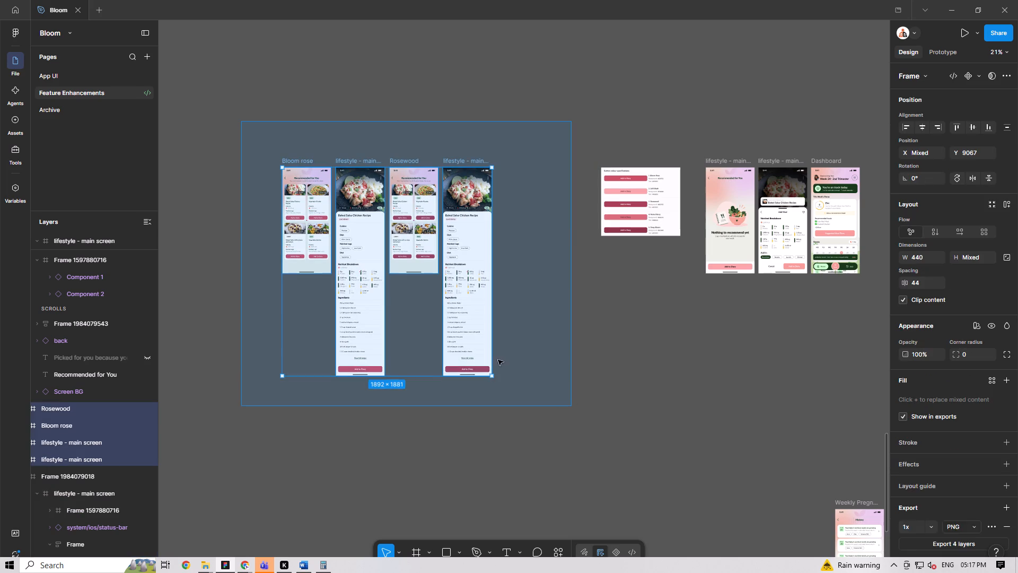
left_click_drag(473, 311, 559, 302, "shift")
left_click(653, 307)
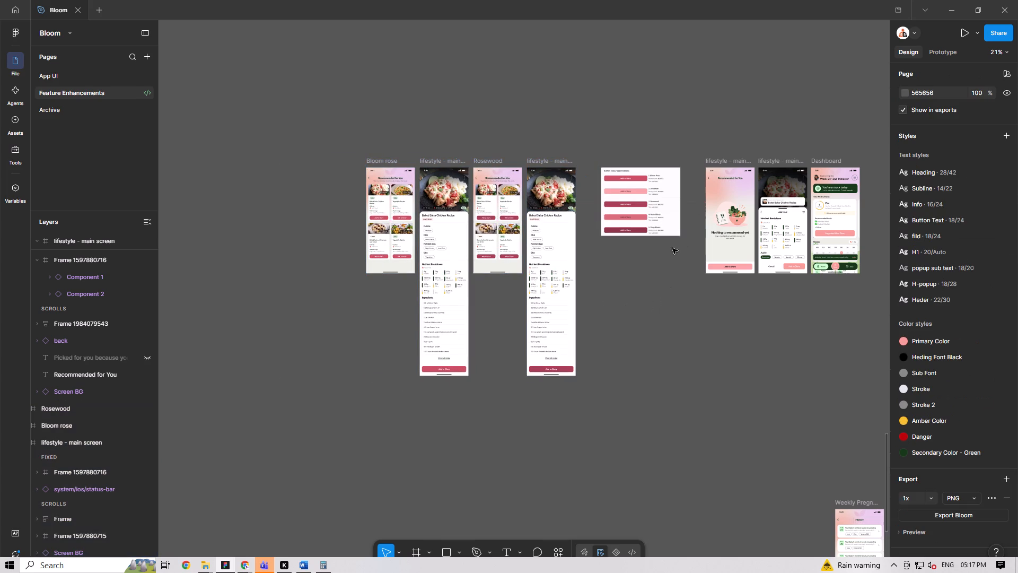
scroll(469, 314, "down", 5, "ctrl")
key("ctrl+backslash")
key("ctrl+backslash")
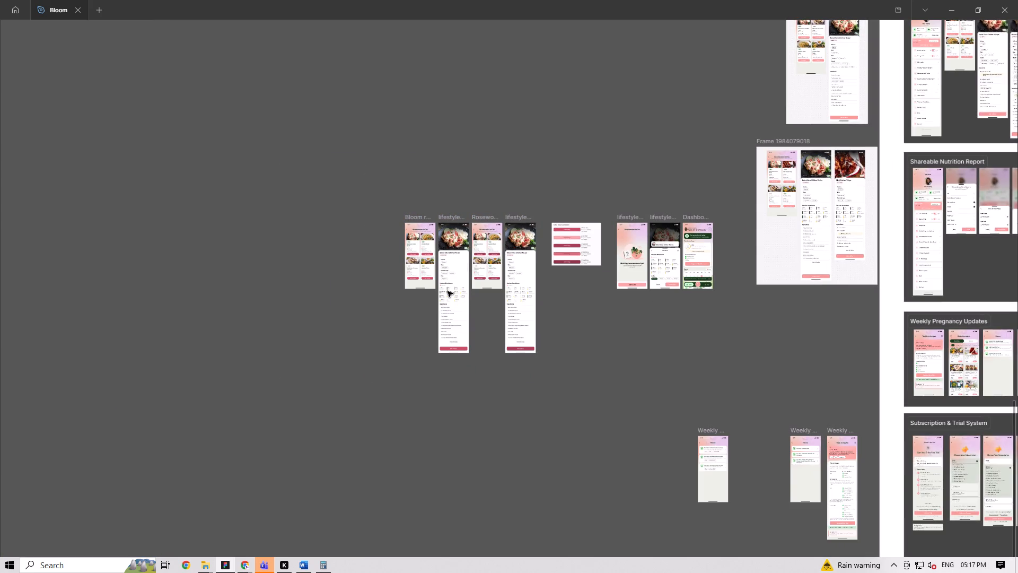
Check the Archive and App UI pages of the Bloom file, and return to the Feature Enhancements page.
left_click(85, 110)
key("ctrl+backslash")
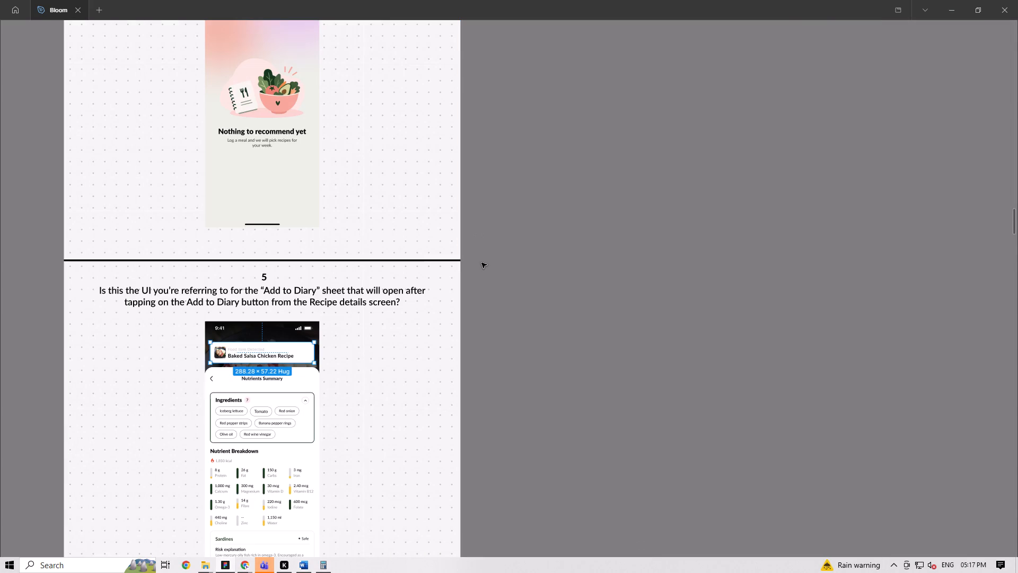
key("ctrl+backslash")
left_click(79, 76)
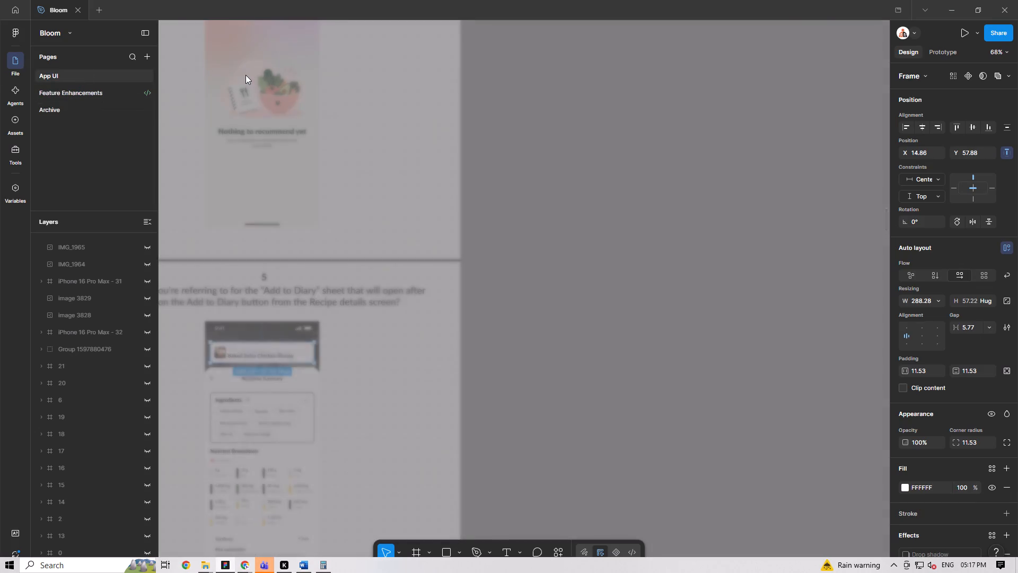
key("ctrl+backslash")
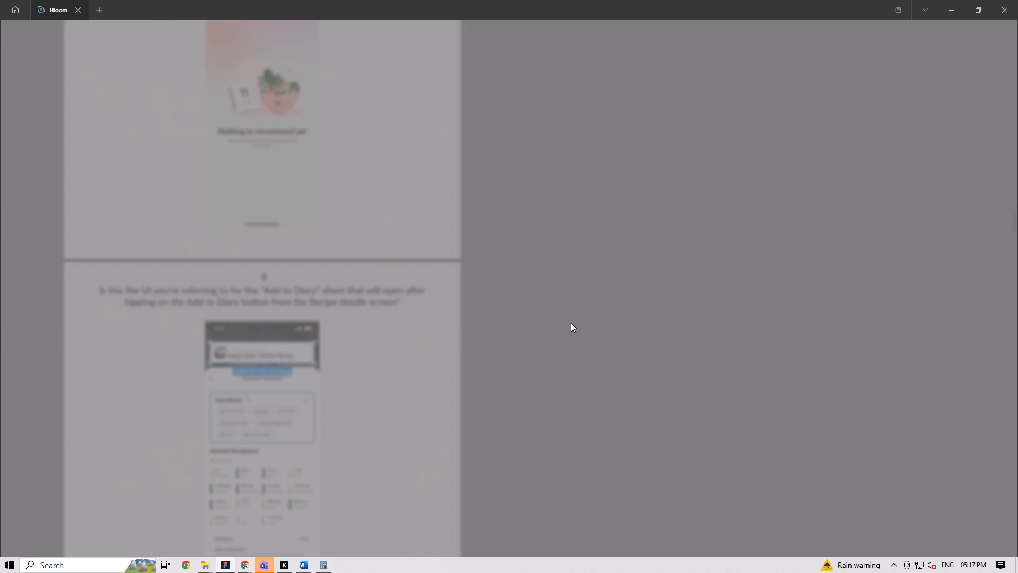
key("ctrl+backslash")
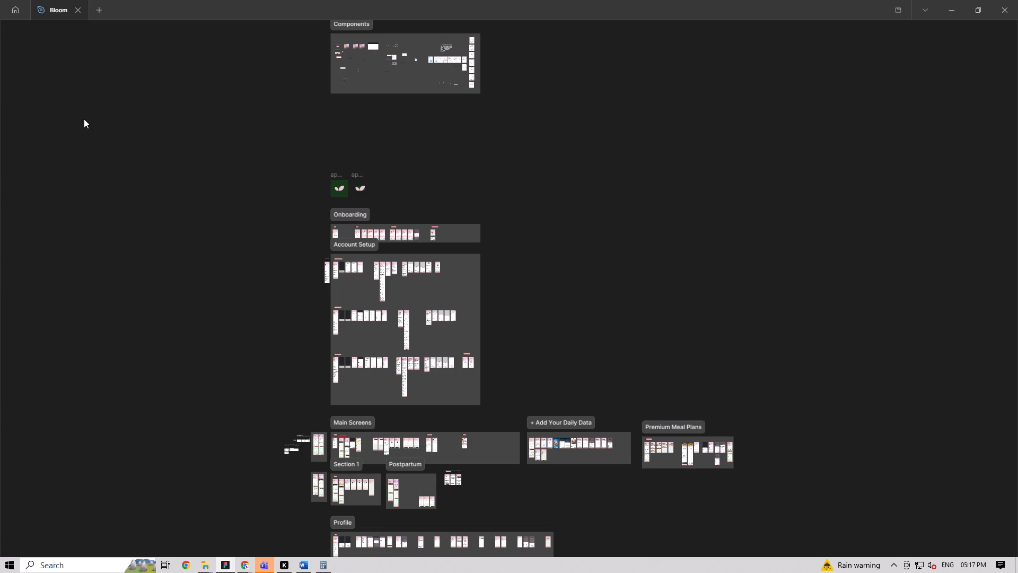
left_click(114, 88)
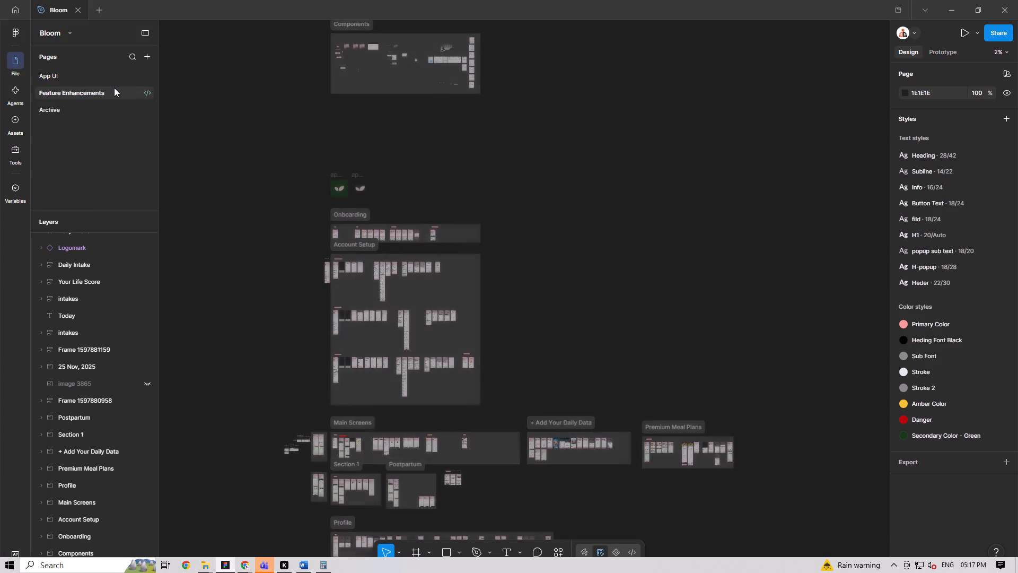
key("ctrl+backslash")
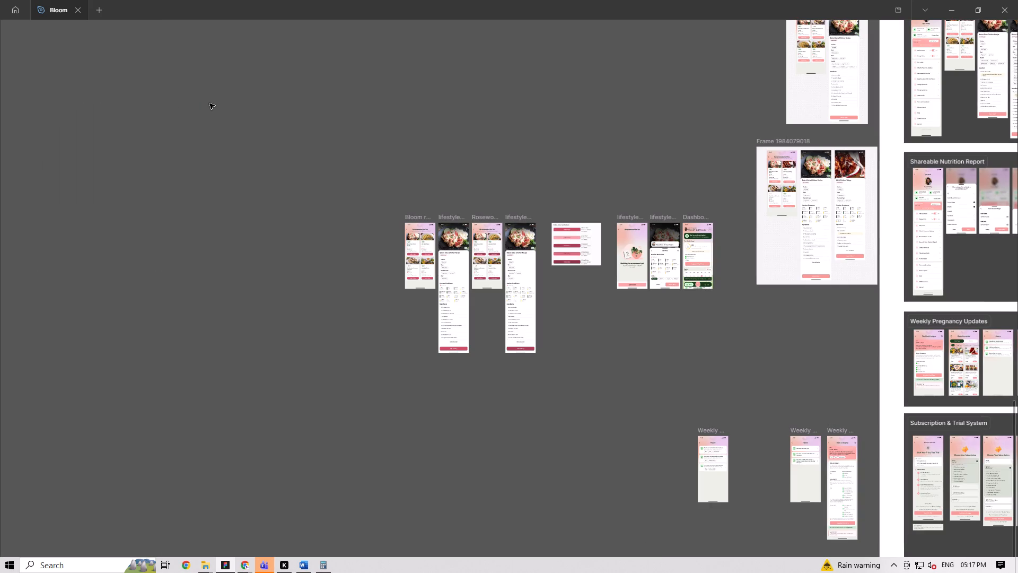
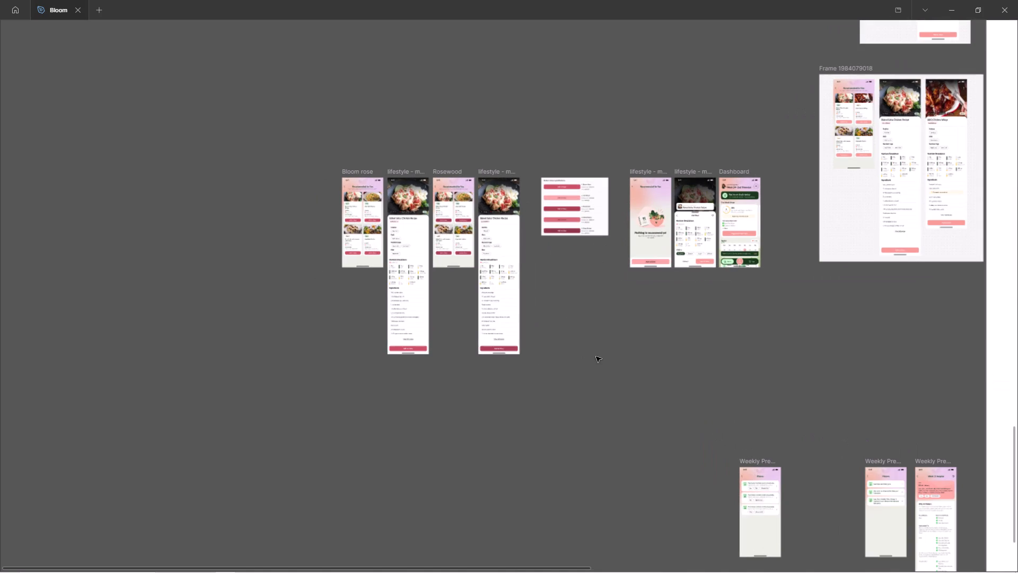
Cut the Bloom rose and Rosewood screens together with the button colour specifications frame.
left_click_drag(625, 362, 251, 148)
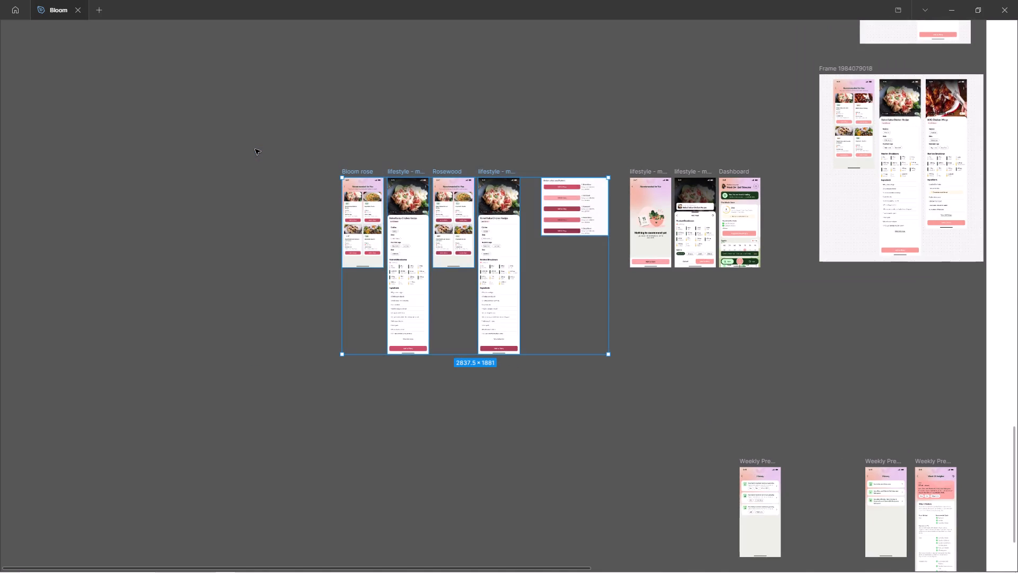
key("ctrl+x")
Undo the recent cut, the screen moves and the Soft Blush deletion to bring back the two Soft Blush screens.
key("ctrl+z")
key("ctrl+z")
key("ctrl+z")
key("ctrl+z")
key("ctrl+z")
key("ctrl+z")
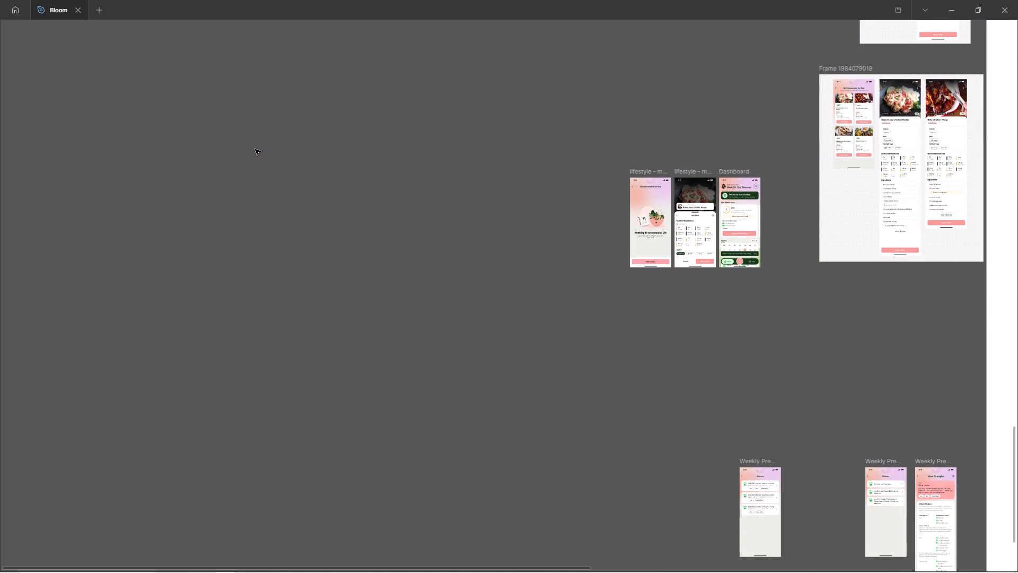
key("ctrl+z")
key("ctrl+z")
key("ctrl+z")
key("ctrl+z")
key("ctrl+z")
key("ctrl+z")
key("ctrl+z")
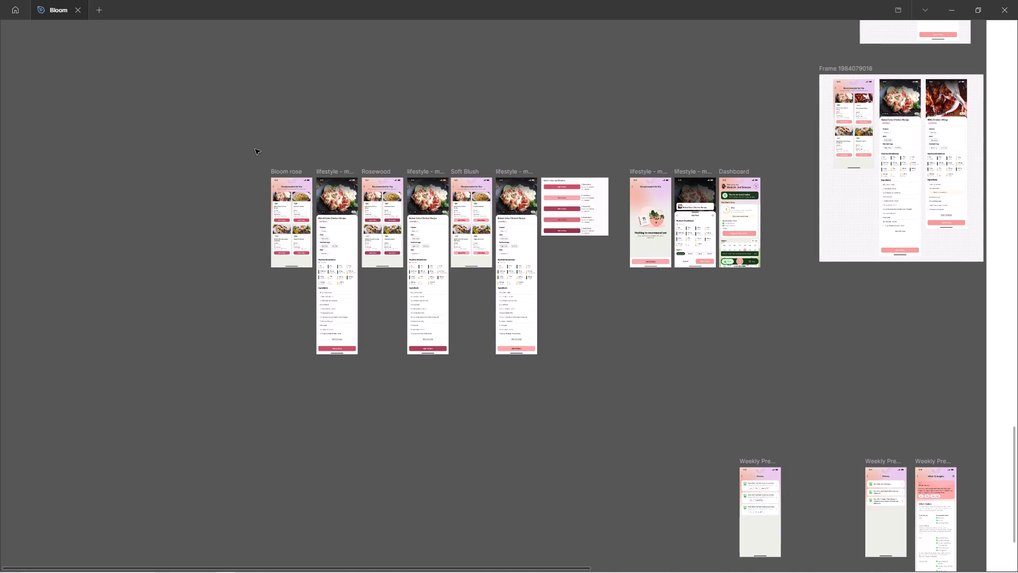
key("ctrl+shift+z")
key("ctrl+shift+z")
key("ctrl+shift+z")
key("ctrl+shift+z")
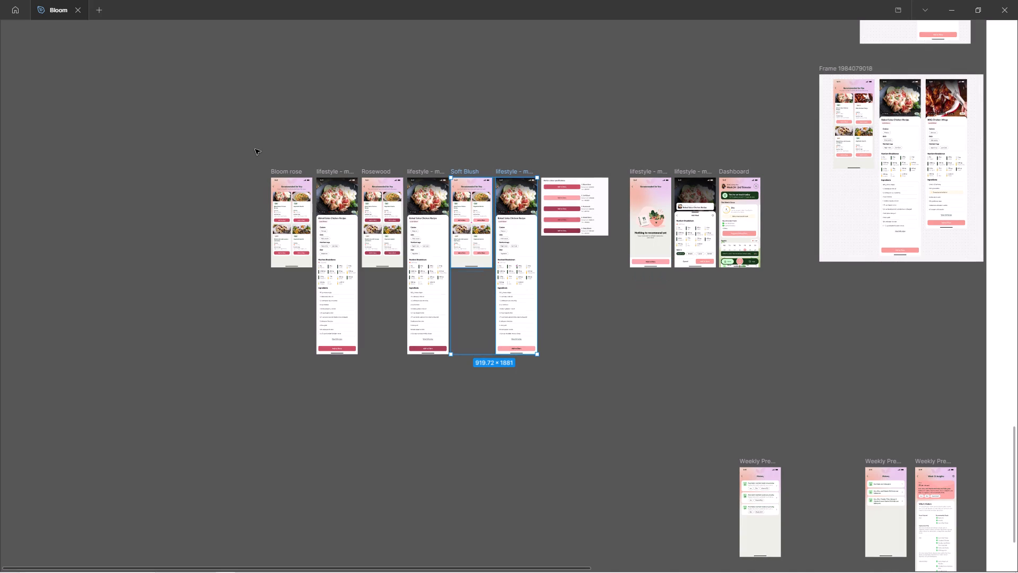
key("ctrl+shift+z")
key("ctrl+z")
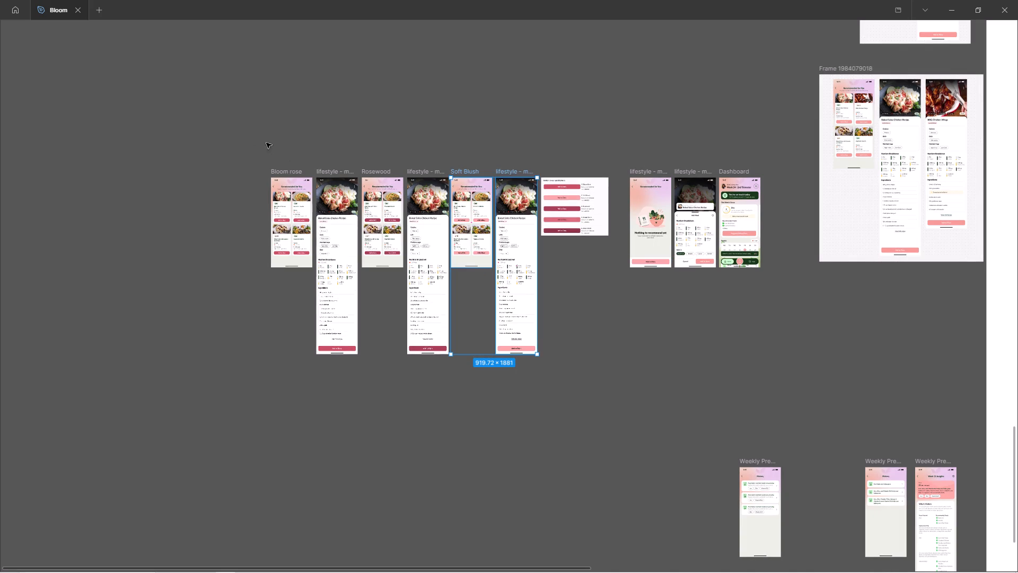
Move the six colour-version screens and the button specifications frame to the Archive page, in the empty area below its existing frames.
left_click(247, 137)
left_click_drag(225, 128, 608, 375)
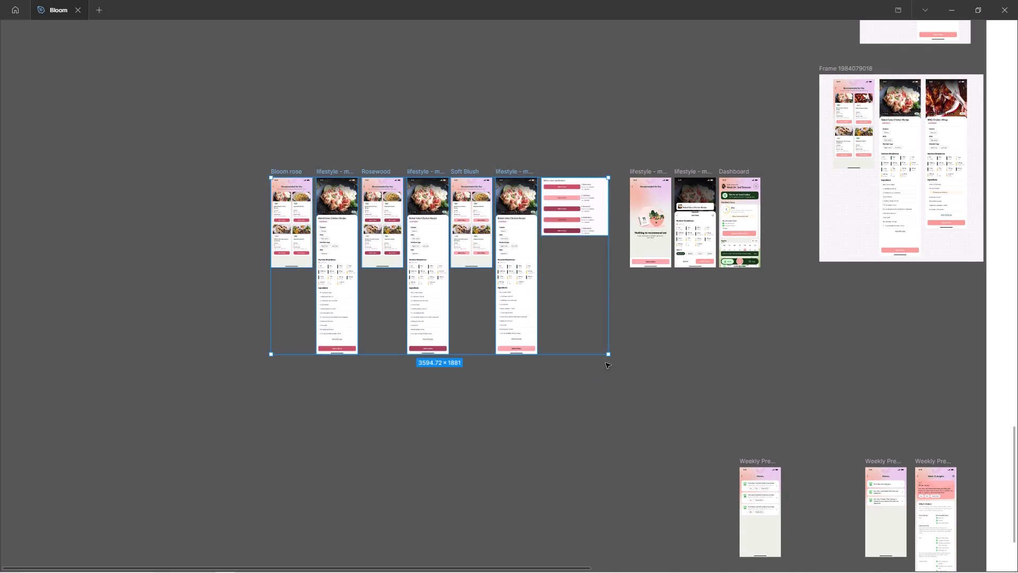
key("ctrl+x")
key("ctrl+backslash")
left_click(48, 109)
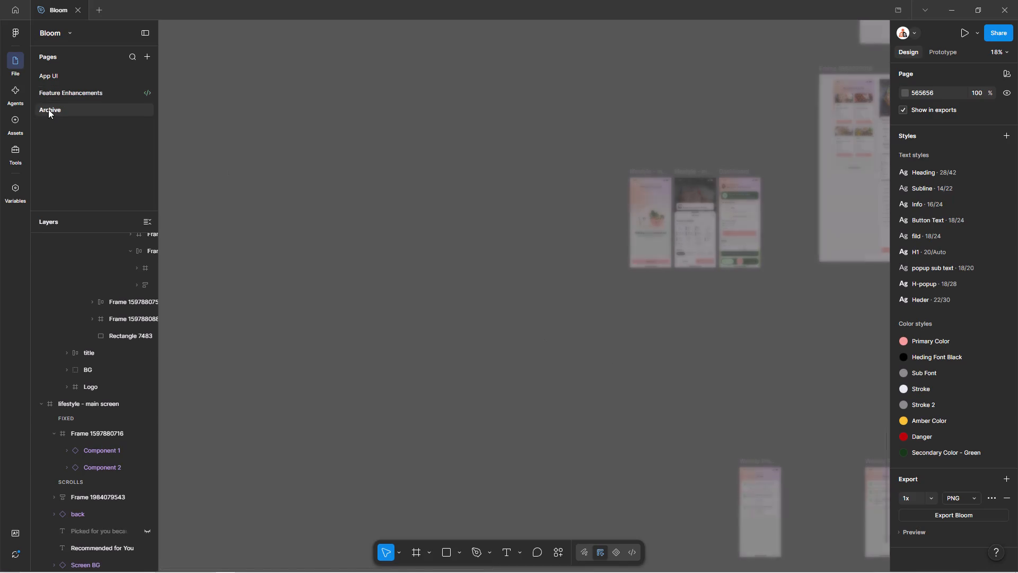
key("ctrl+backslash")
key("shift+exclam")
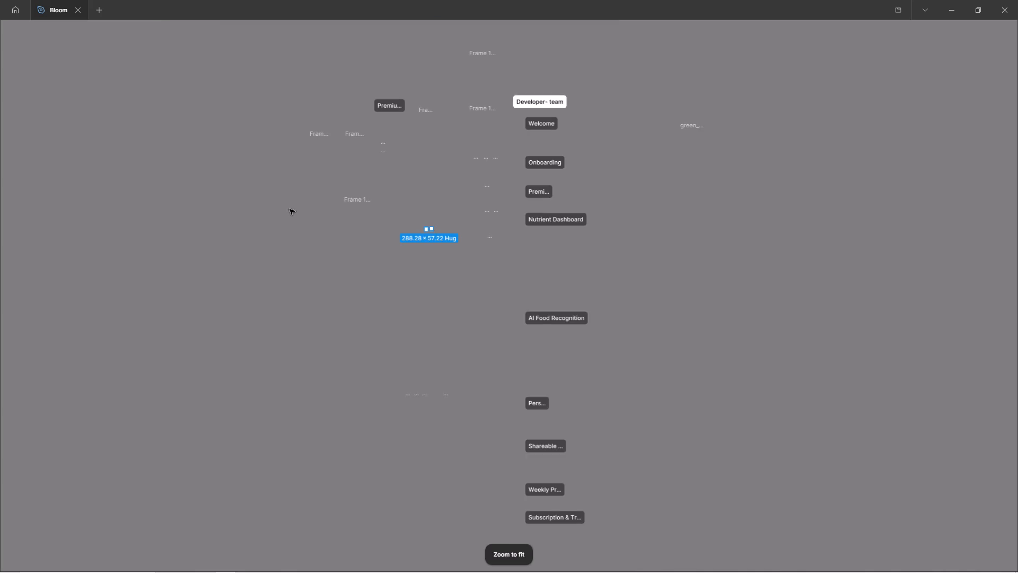
left_click(239, 290)
scroll(436, 227, "up", 5, "ctrl")
right_click(460, 202)
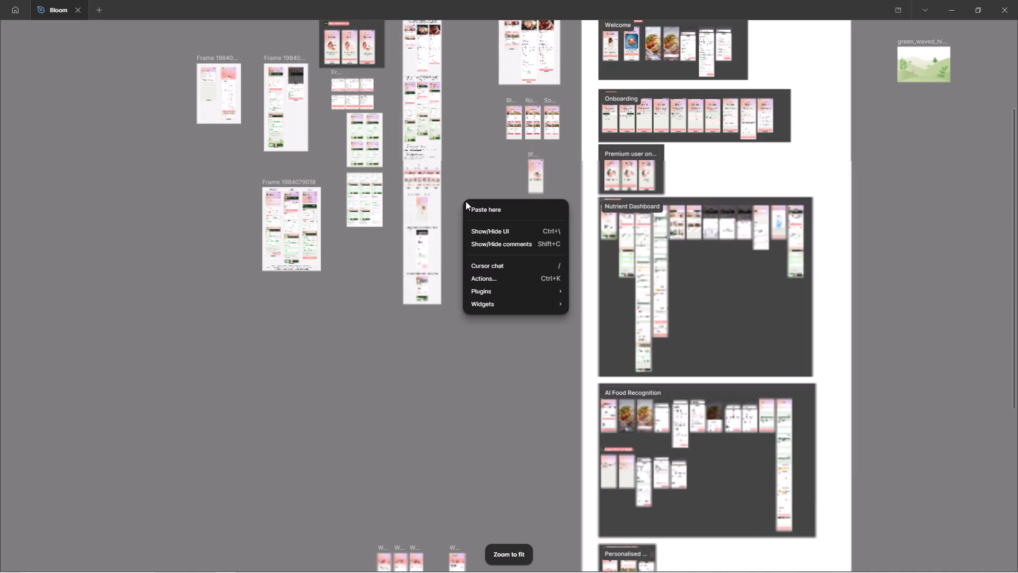
left_click(485, 210)
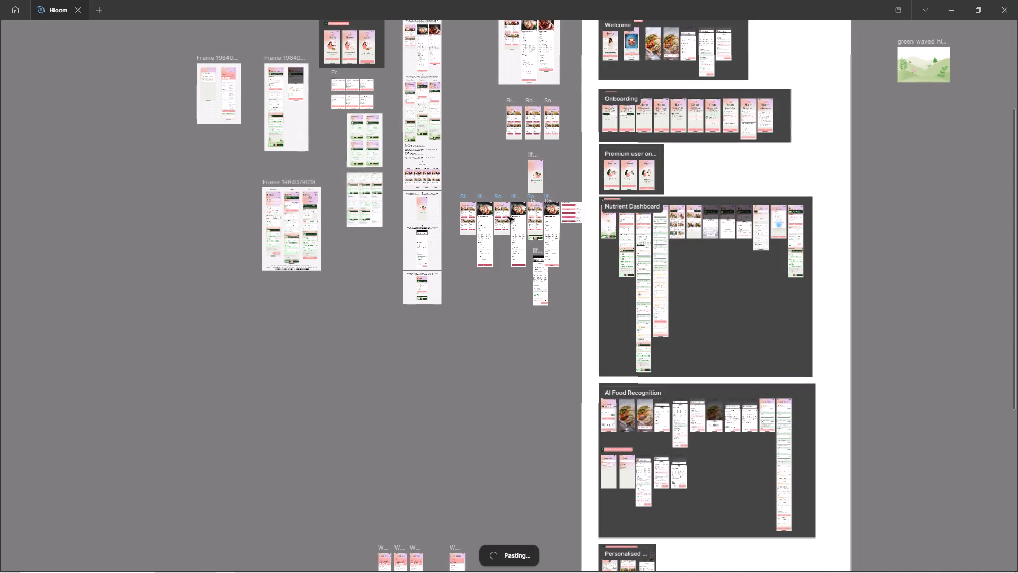
left_click_drag(487, 224, 439, 342)
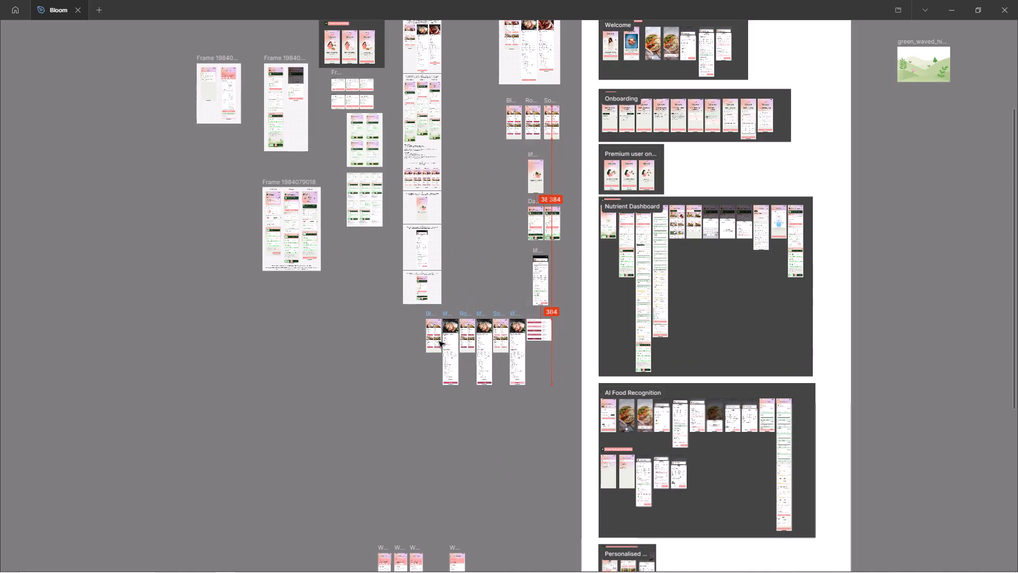
left_click_drag(439, 342, 400, 341)
Return to the Feature Enhancements page and examine the empty-state, Add Meal and Dashboard screens.
key("ctrl+backslash")
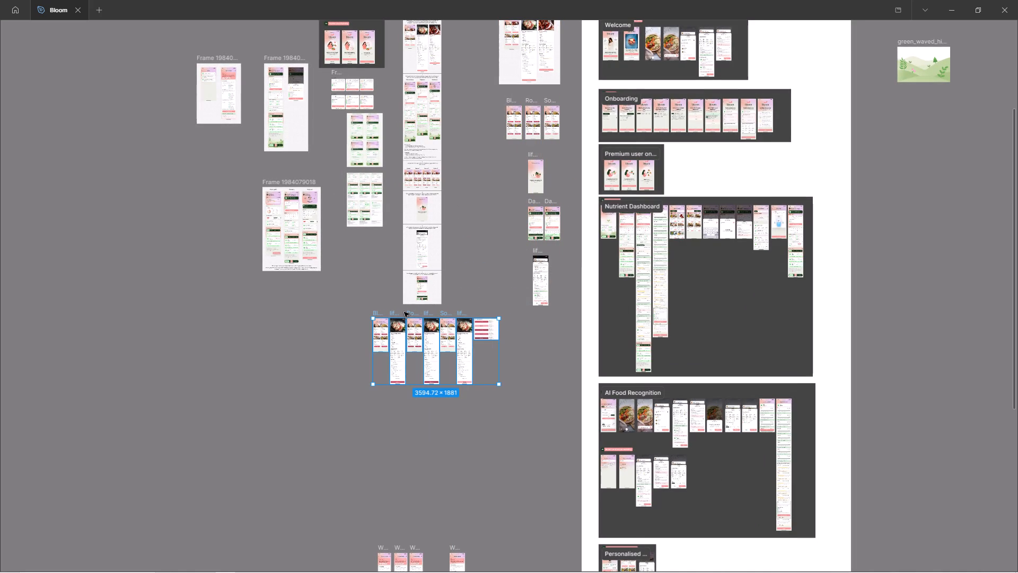
left_click(78, 90)
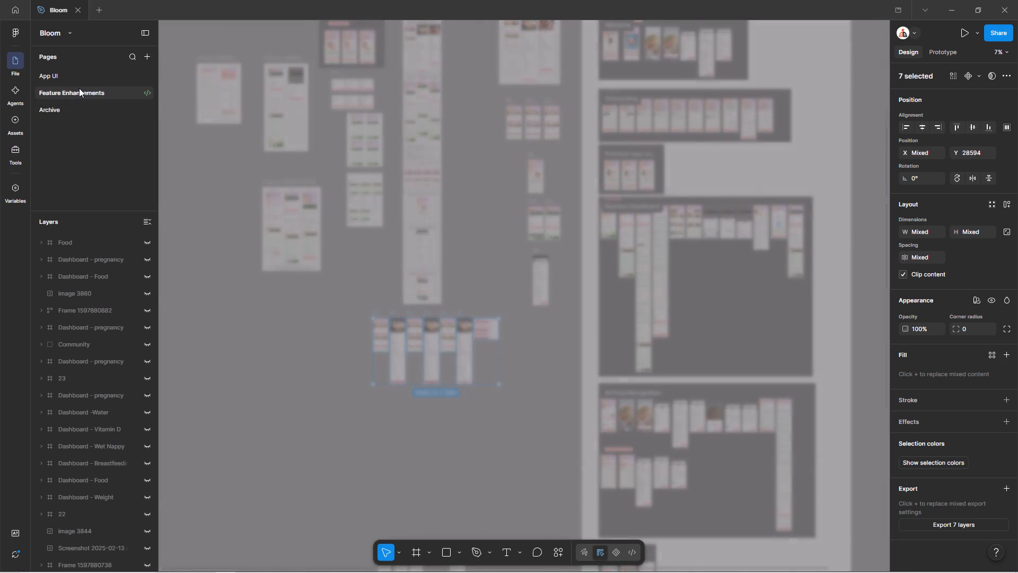
key("ctrl+BackSpace")
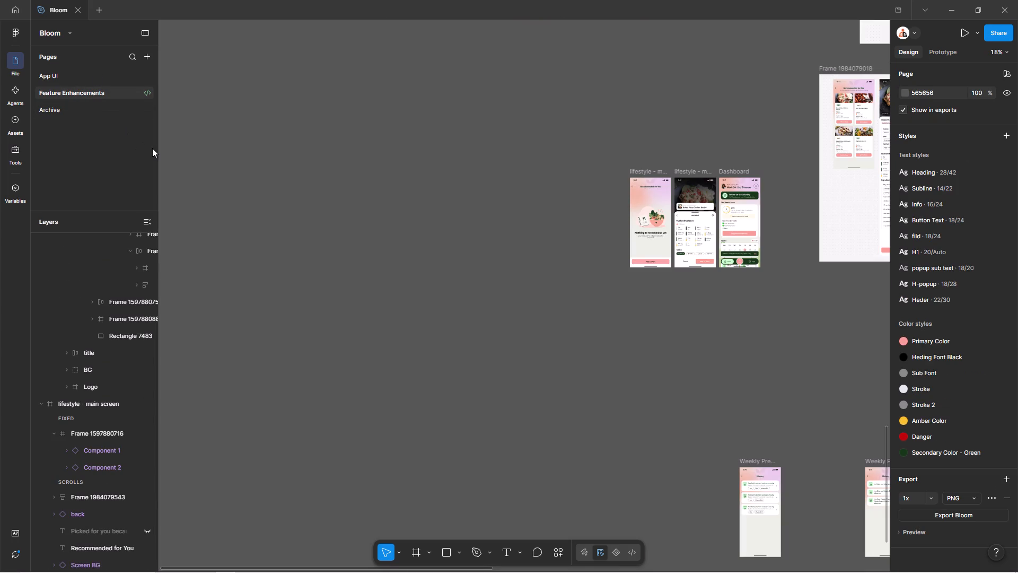
left_click(494, 312)
scroll(791, 213, "up", 10, "ctrl")
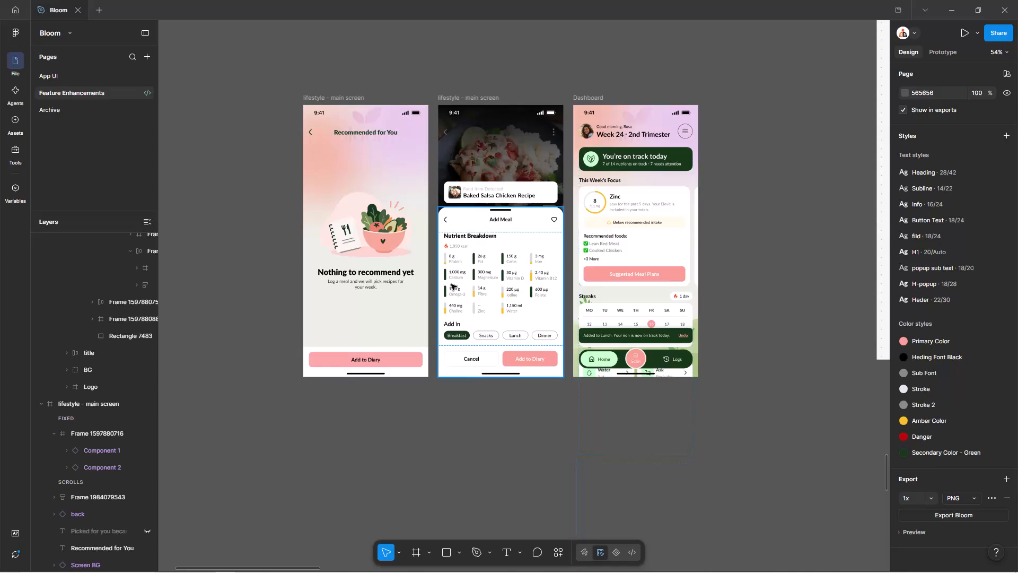
scroll(252, 230, "down", 14, "ctrl")
scroll(277, 232, "up", 7, "ctrl")
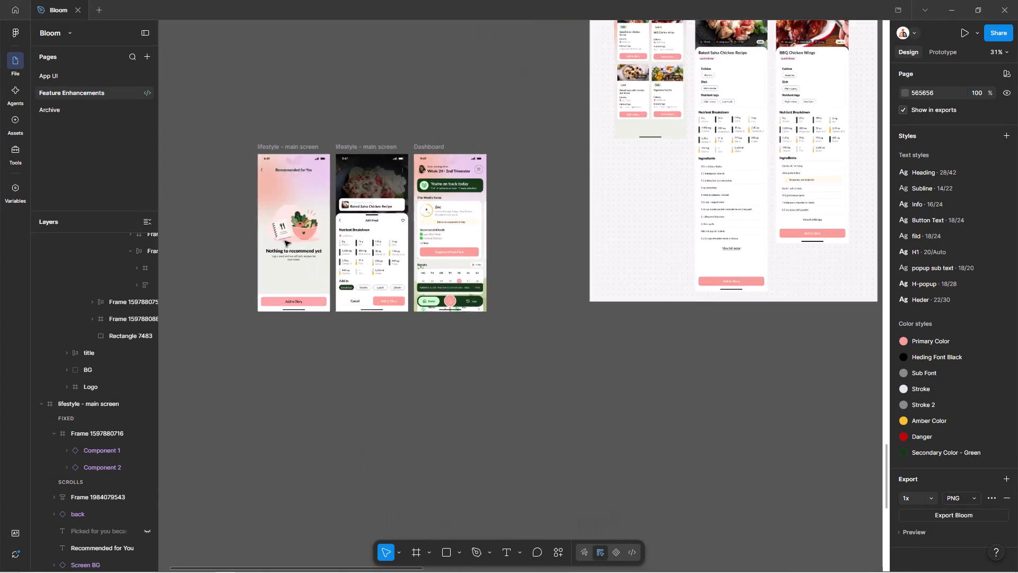
scroll(285, 241, "up", 6, "ctrl")
scroll(454, 292, "down", 11, "ctrl")
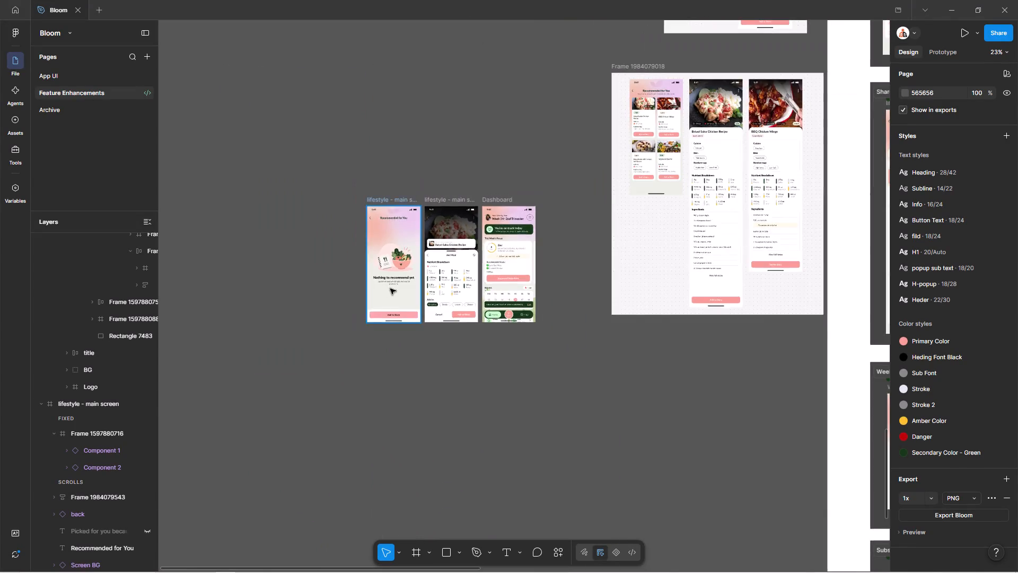
scroll(385, 289, "up", 12, "ctrl")
scroll(426, 323, "down", 6, "ctrl")
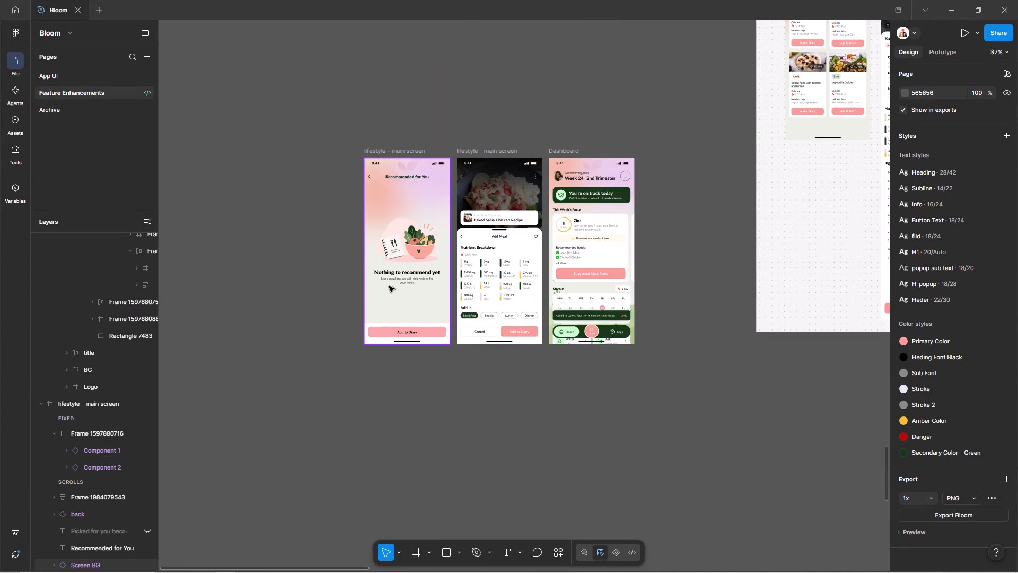
scroll(384, 287, "down", 4, "ctrl")
scroll(546, 320, "up", 5, "ctrl")
Set the empty state's Add to Diary button fill to #F69B97, sampled from the recipe screen's button.
left_click(319, 318, "ctrl")
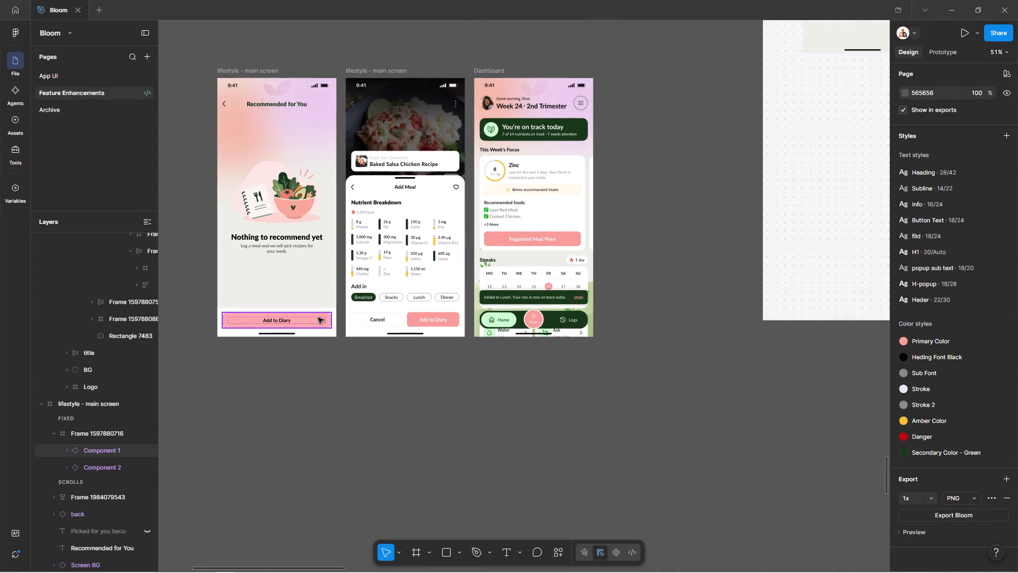
scroll(318, 318, "down", 4, "ctrl")
key("i")
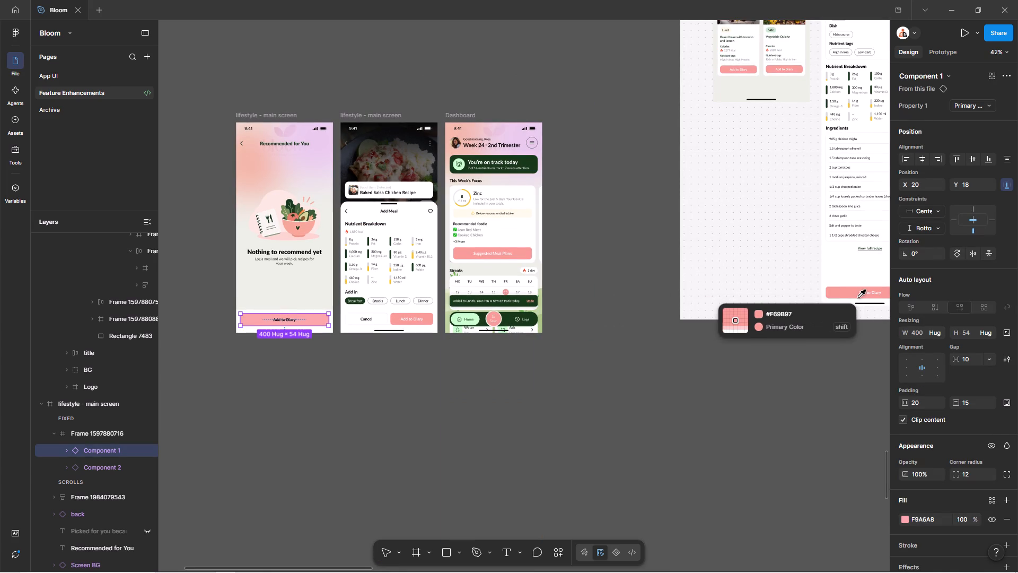
left_click(838, 292)
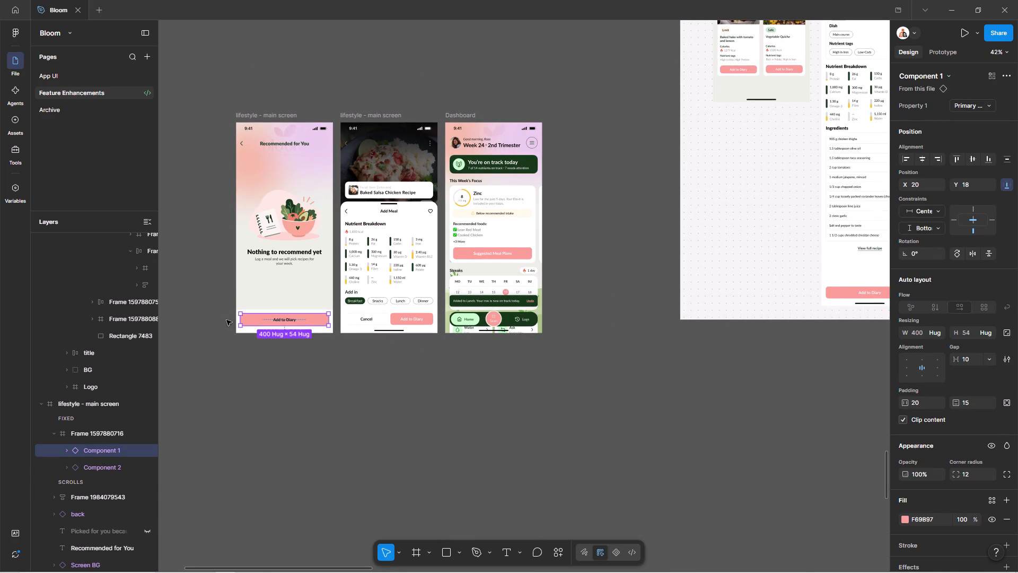
Copy the white label properties from the recipe screen's Add to Diary button onto the empty state's button label.
left_click(865, 297, "ctrl")
key("ctrl+alt+c")
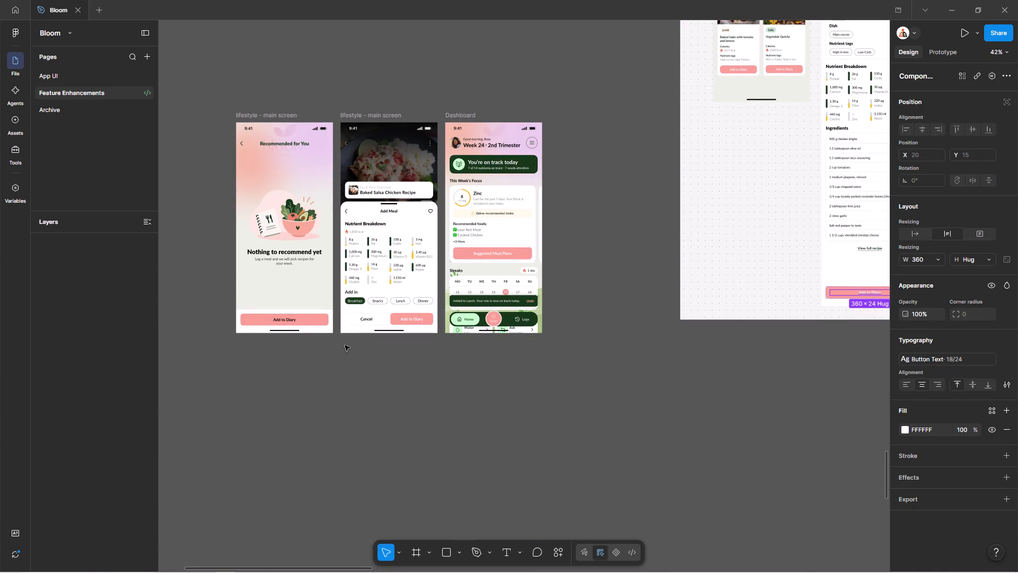
left_click(285, 320, "ctrl")
key("ctrl+v")
left_click(379, 365, "ctrl")
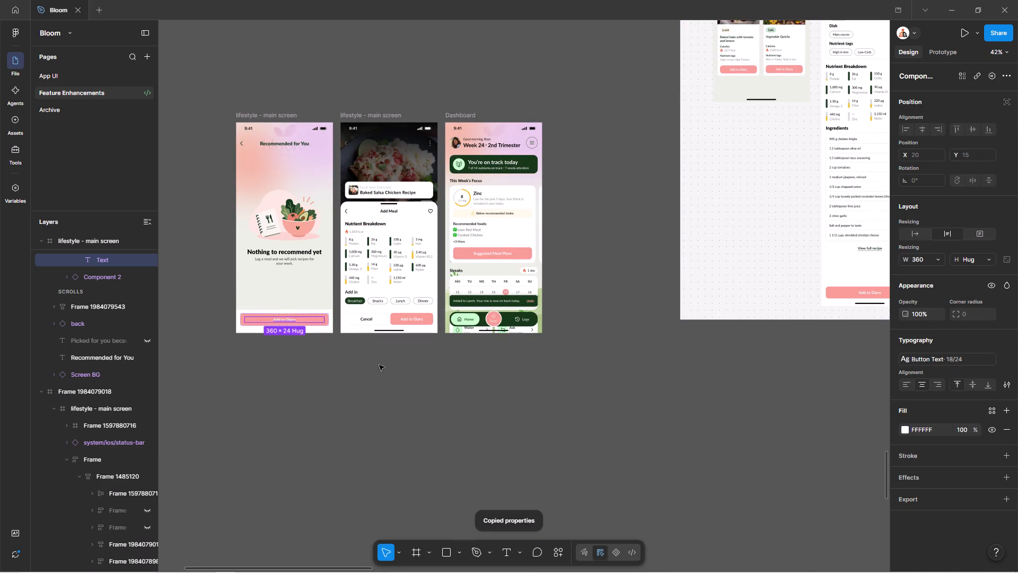
Hide the white fill of the bar behind the empty state's Add to Diary button.
left_click(324, 312)
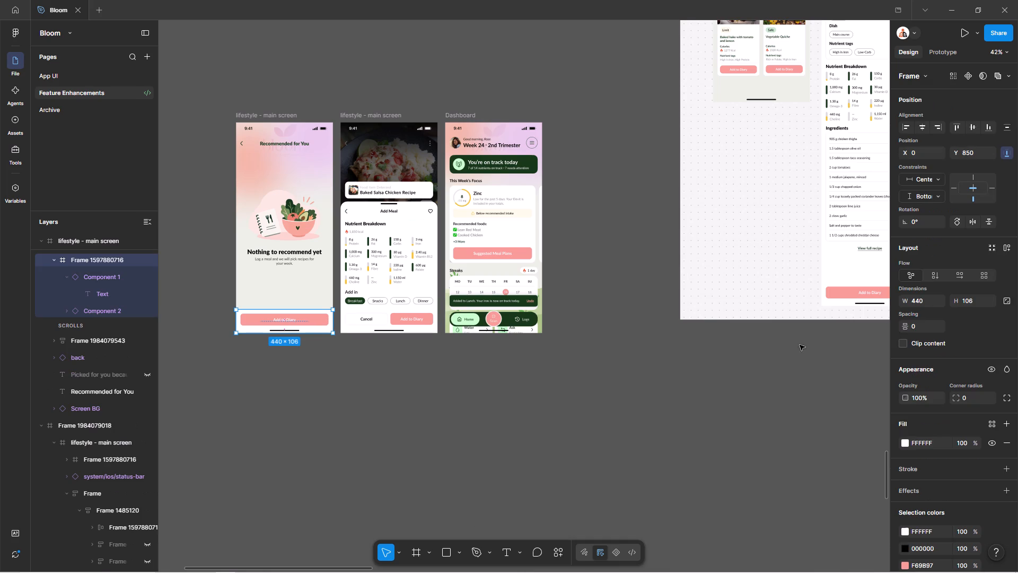
left_click(991, 437)
left_click(521, 422)
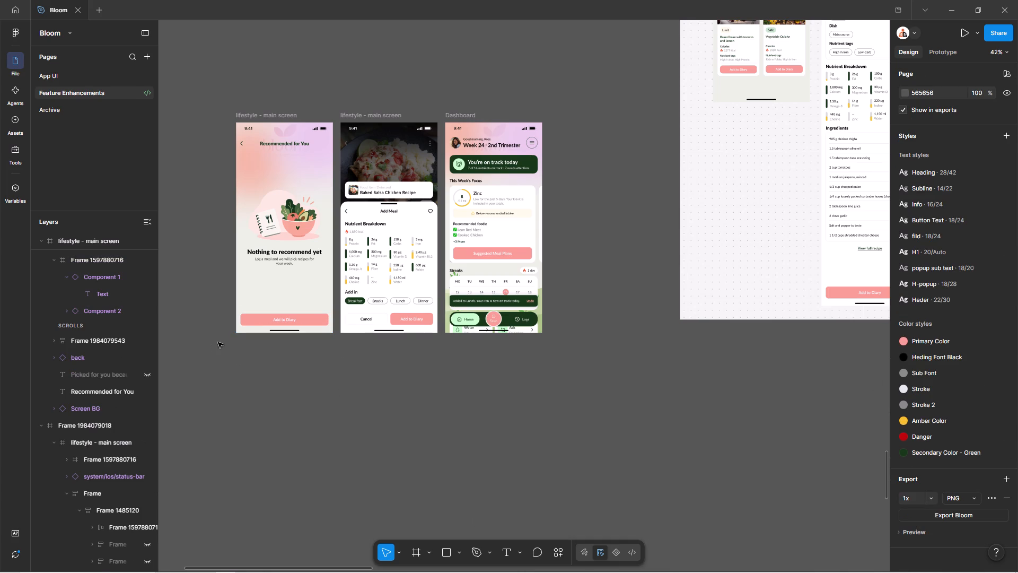
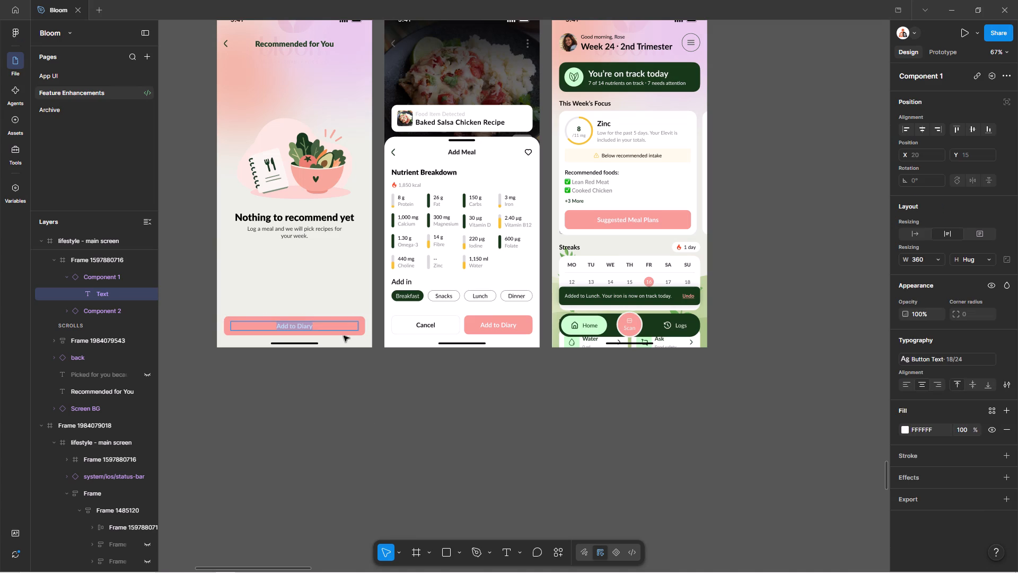
Reread the client's empty-state request in the Basecamp comment and check it against the screens in Figma.
key("alt+Tab")
key("alt+Tab")
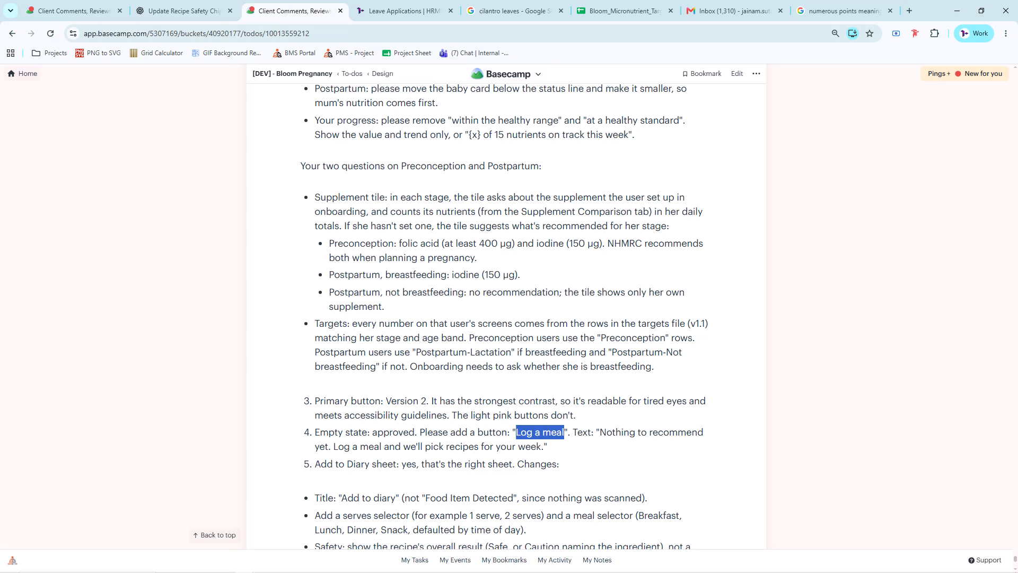
left_click(433, 442)
left_click_drag(352, 435, 475, 435)
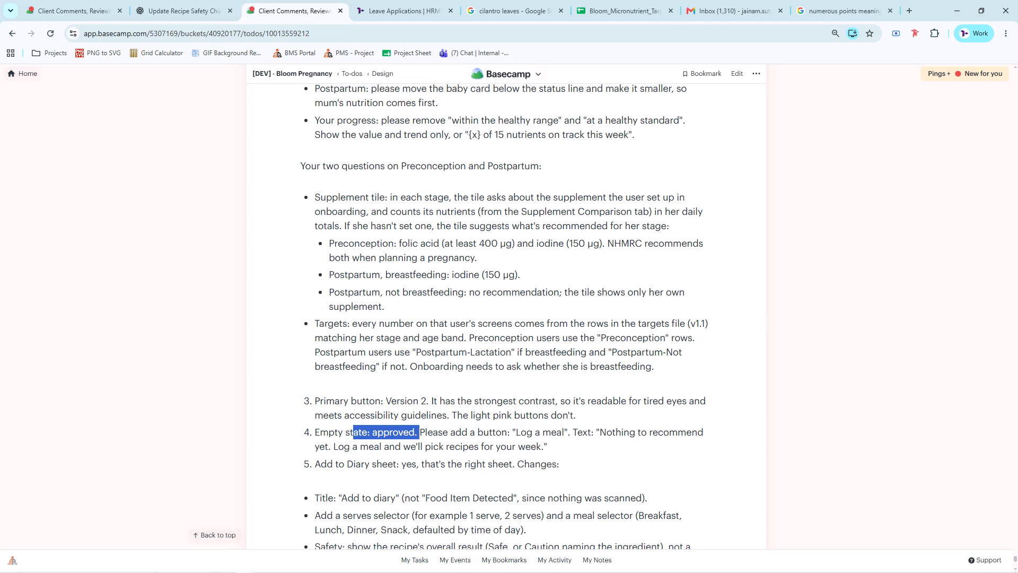
left_click_drag(475, 435, 612, 445)
key("alt+Tab")
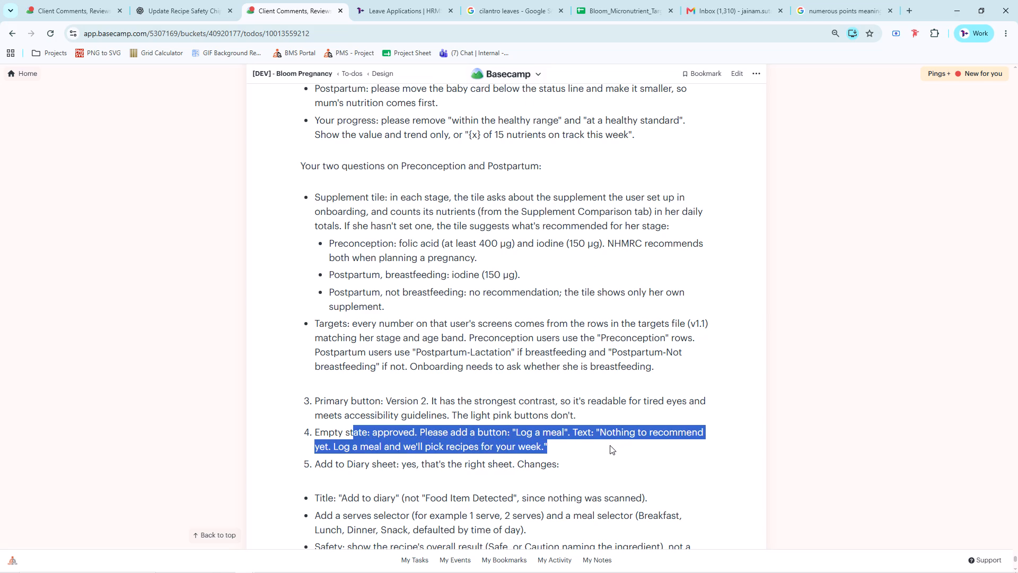
double_click(438, 422)
key("space")
left_click_drag(290, 394, 366, 422)
Return to the Basecamp comment and read item 5 about the Add to Diary sheet.
key("alt+Tab")
left_click_drag(313, 465, 438, 465)
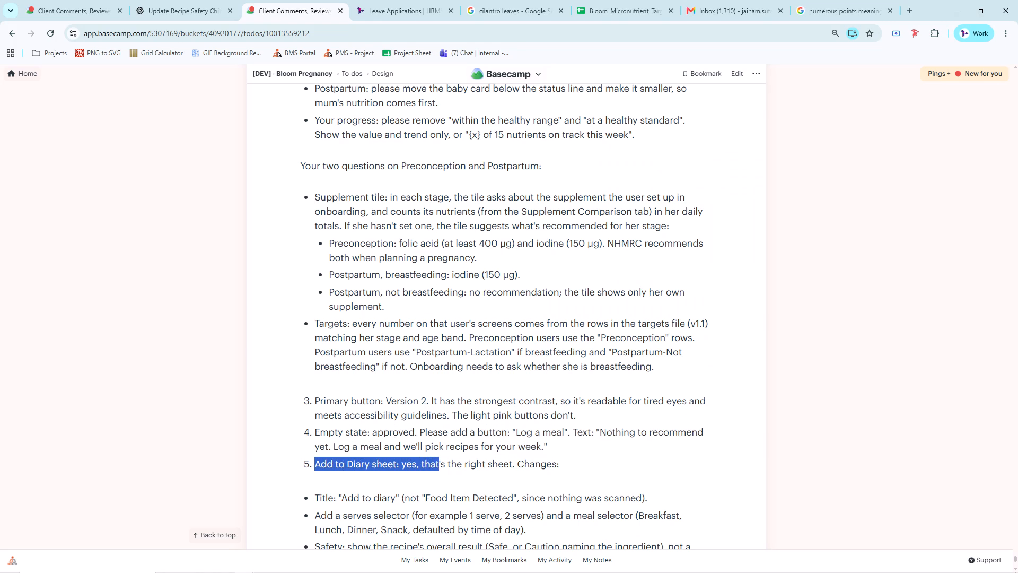
left_click_drag(438, 465, 561, 464)
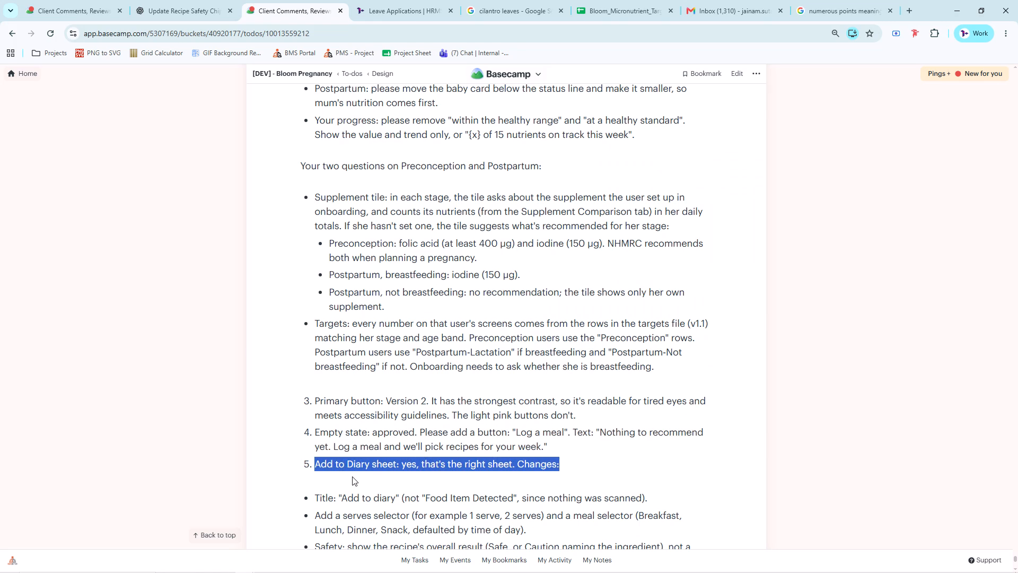
left_click(348, 471)
left_click(370, 465)
left_click(406, 465)
left_click(441, 466)
left_click(477, 463)
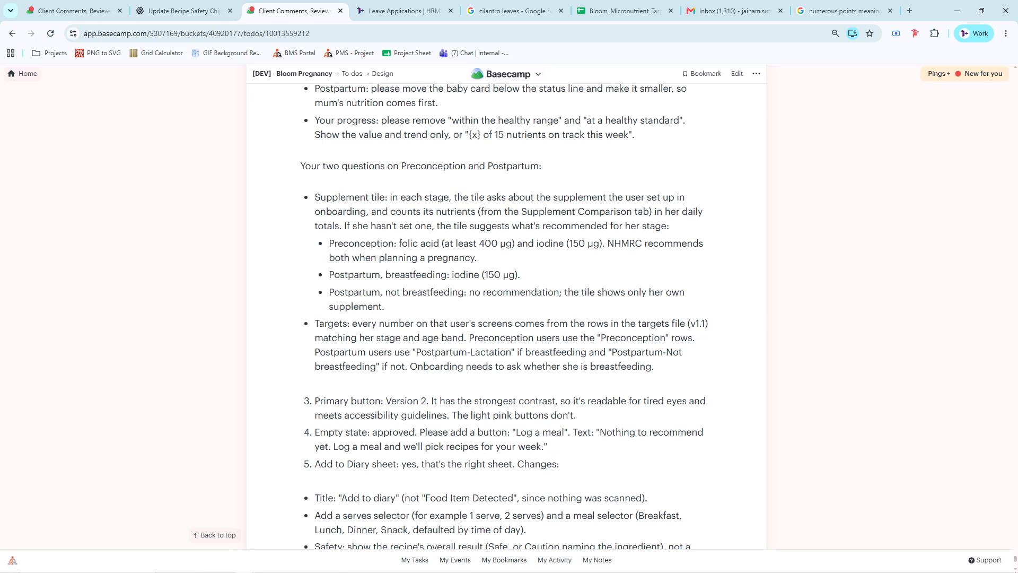
left_click(524, 462)
left_click(538, 462)
left_click(557, 462)
left_click(364, 466)
left_click(392, 466)
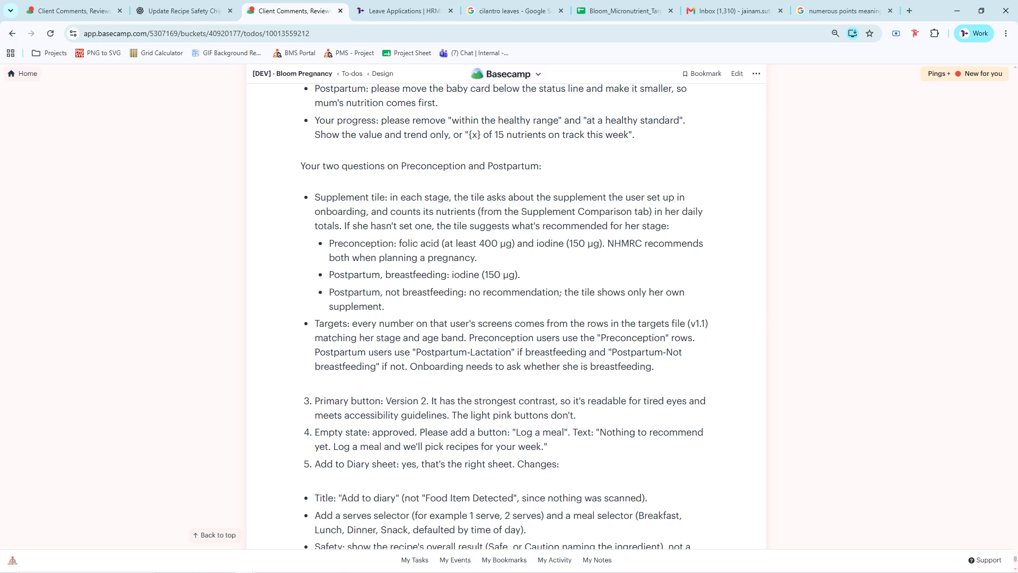
left_click(401, 466)
left_click(414, 466)
left_click(431, 464)
left_click(453, 463)
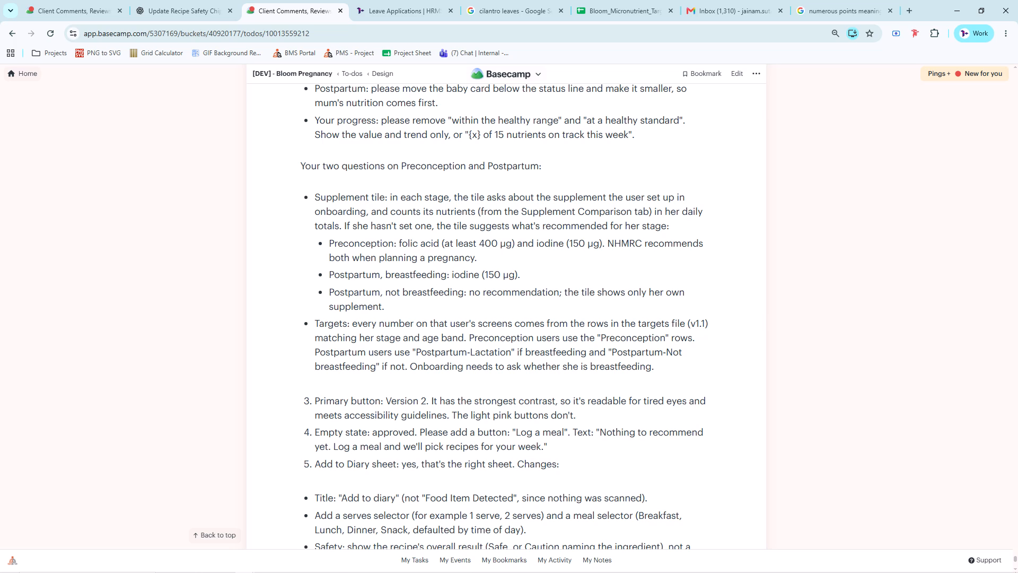
left_click(472, 462)
left_click(507, 462)
left_click(527, 462)
left_click(540, 462)
Read the client's bulleted Add to Diary sheet changes, focusing on the serves and meal selectors and the recipe safety result.
scroll(443, 462, "down", 2)
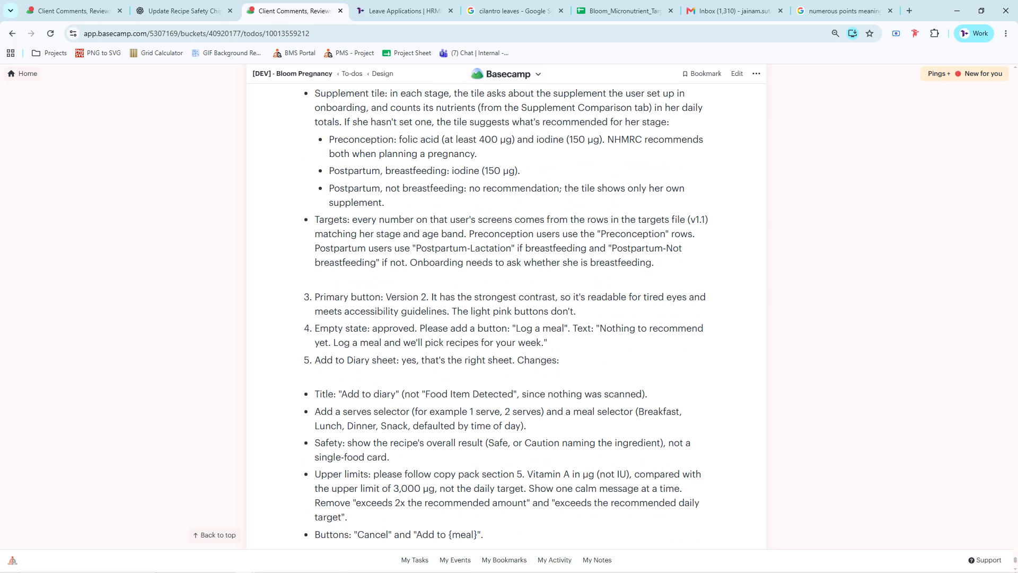
left_click_drag(390, 409, 538, 421)
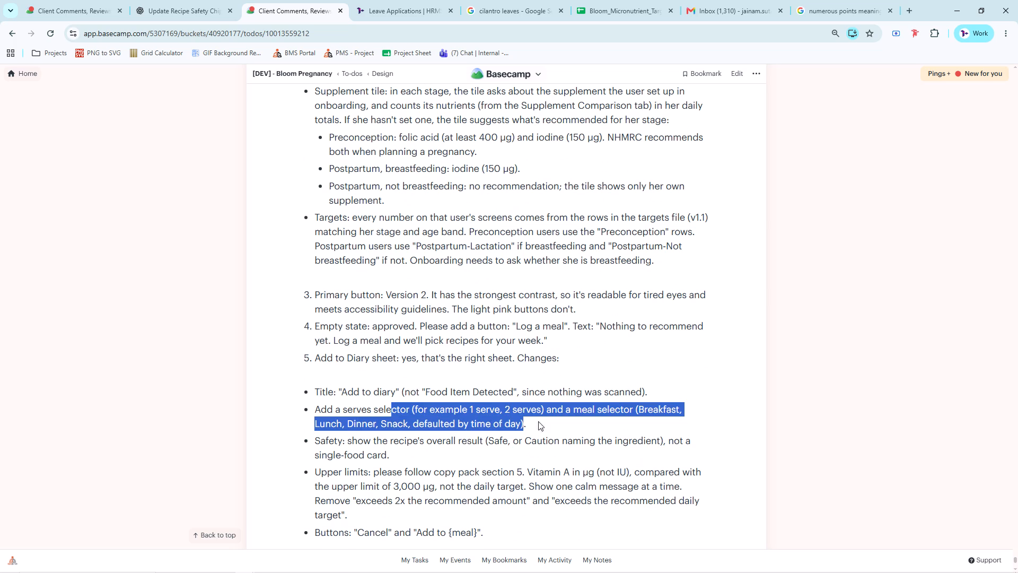
left_click_drag(538, 421, 542, 423)
left_click(341, 439)
left_click_drag(347, 440, 447, 443)
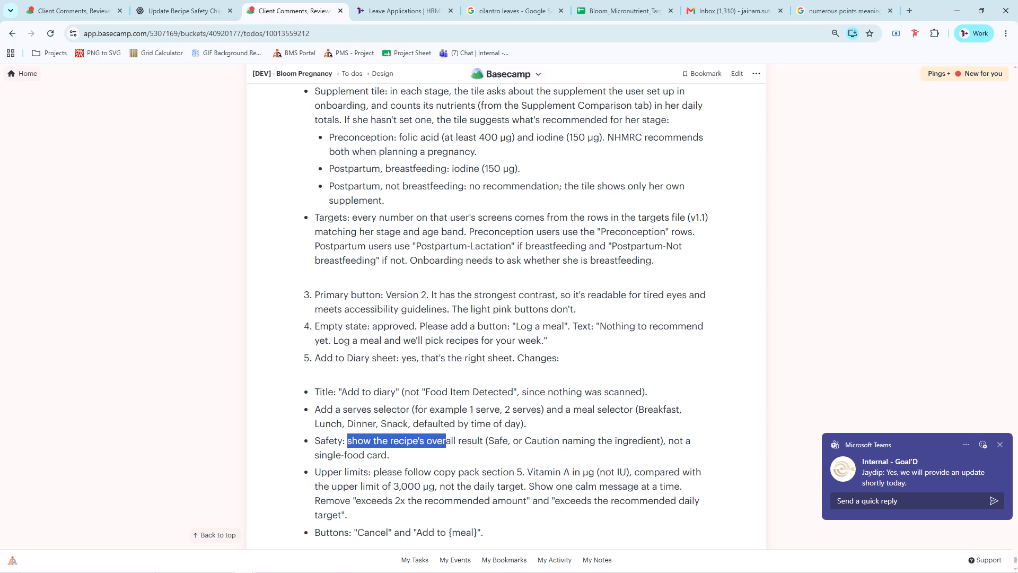
left_click_drag(447, 443, 513, 444)
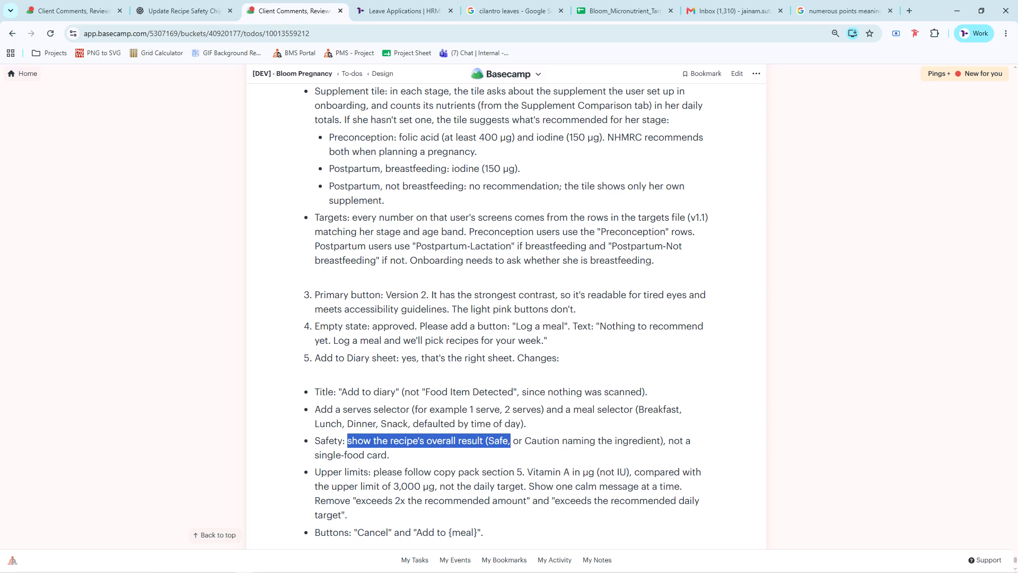
left_click_drag(513, 444, 609, 442)
left_click(580, 418)
left_click_drag(540, 423, 303, 414)
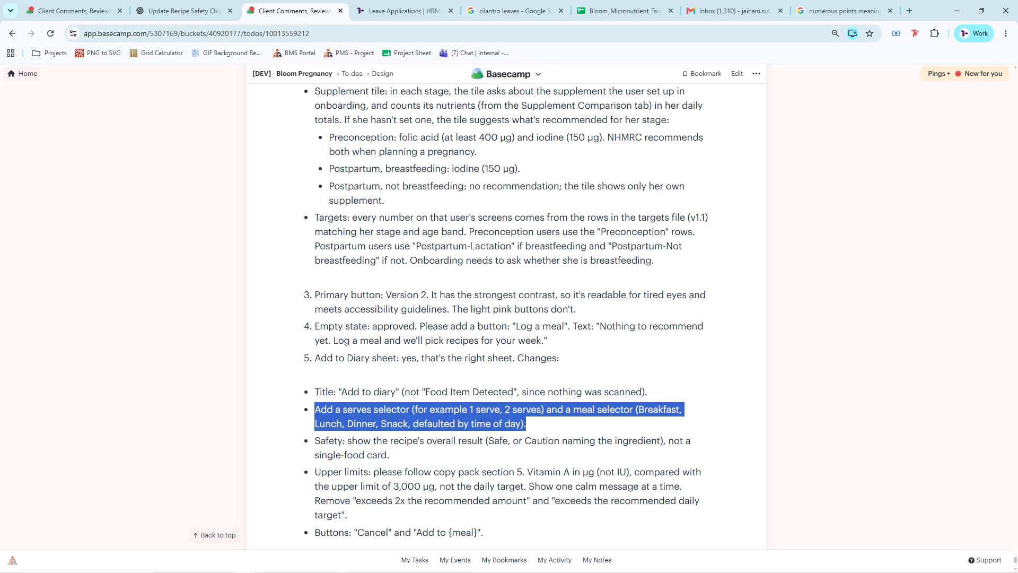
scroll(427, 421, "down", 3)
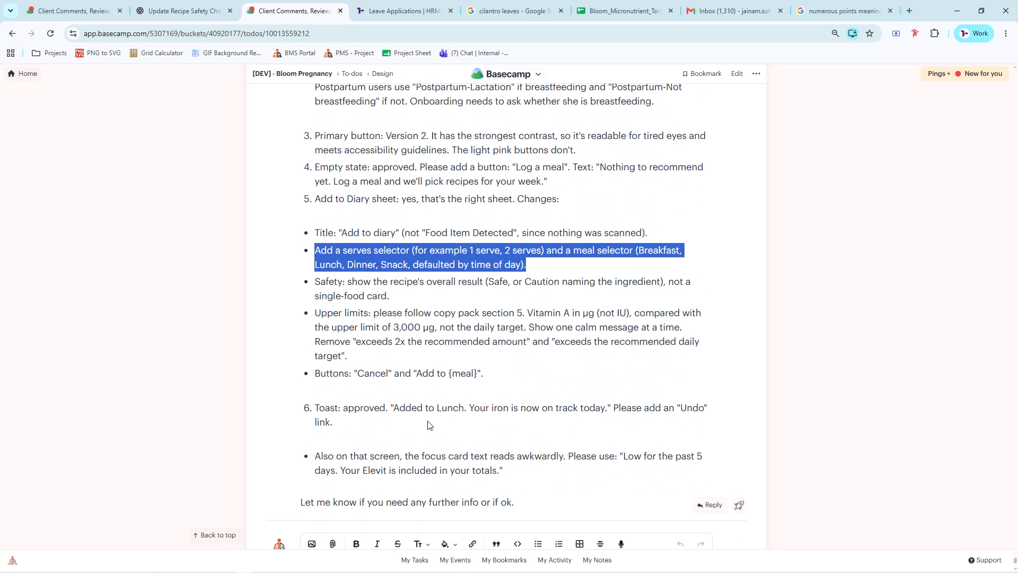
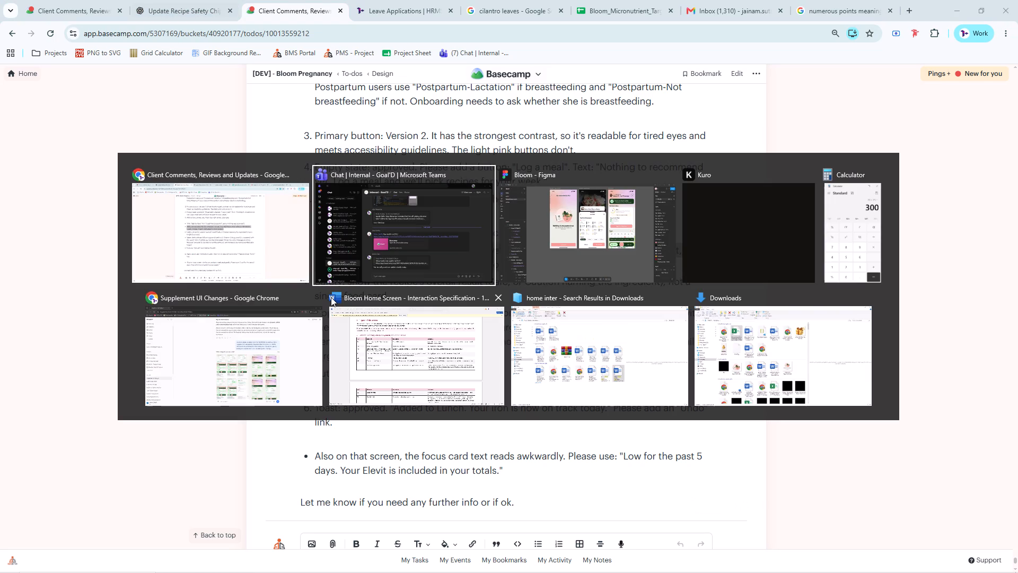
Close the Calculator window and the Bloom Home Screen Interaction Specification document.
key("alt+Tab")
key("alt+Tab")
key("alt+Tab")
key("alt+Tab")
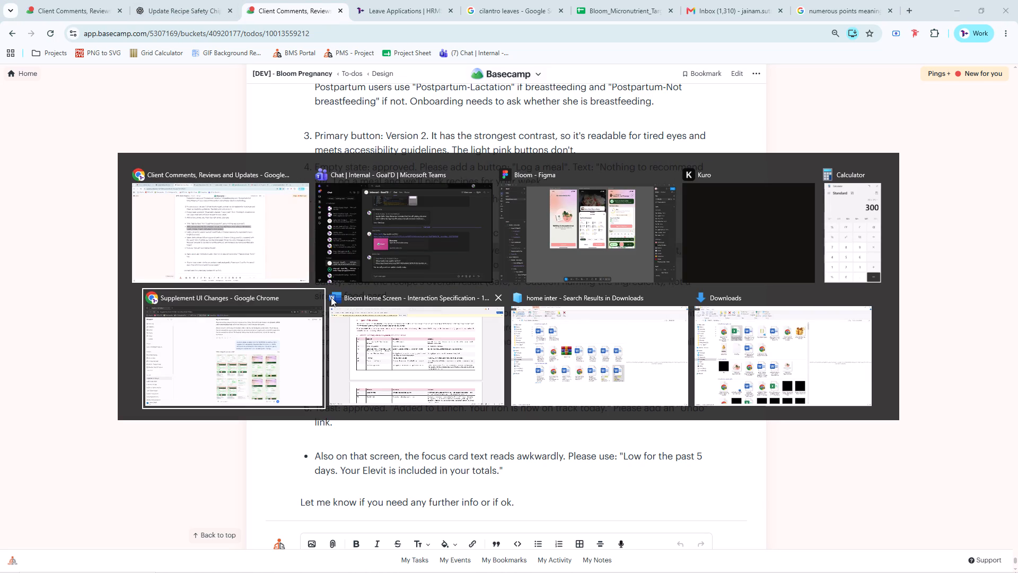
left_click(854, 203, "alt")
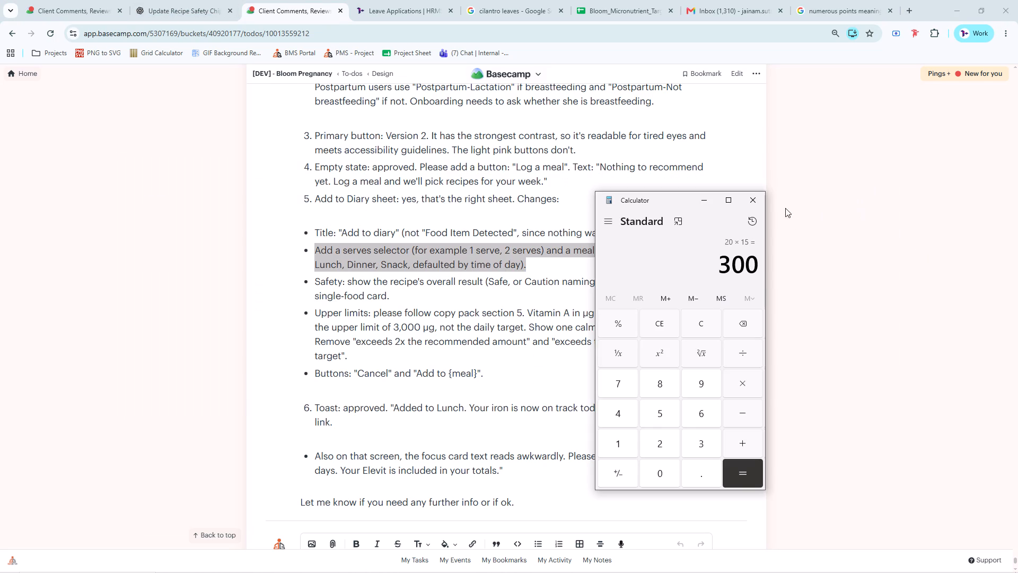
left_click(753, 201)
key("alt+Tab")
key("alt+Tab")
key("alt+Tab")
key("alt+Tab")
key("alt+Tab")
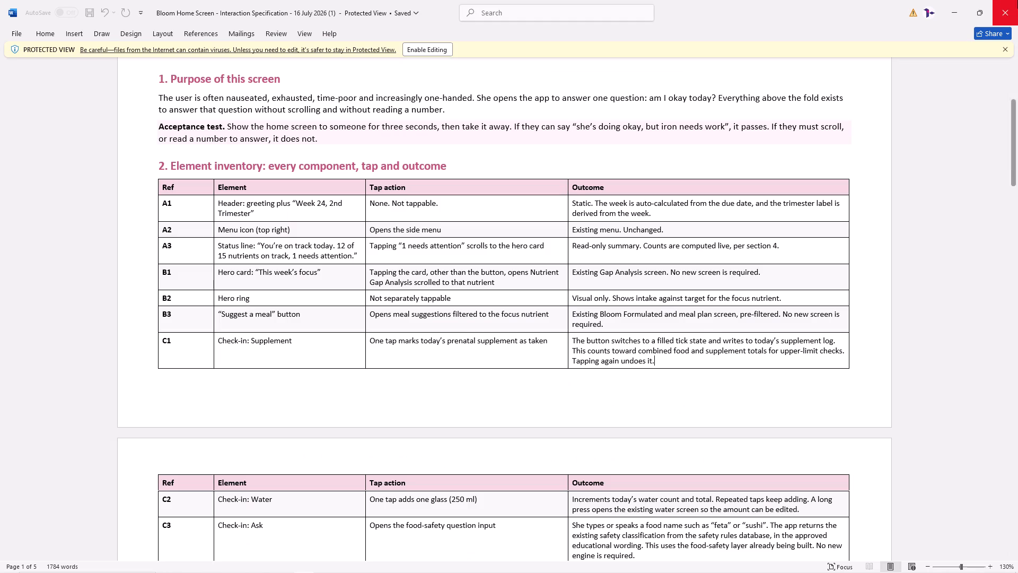
left_click(1017, 0)
Switch to the Supplement UI Changes conversation in ChatGPT and go to its message box.
key("alt+Tab")
key("alt+Tab")
key("alt+Tab")
key("alt+Tab")
key("alt+Tab")
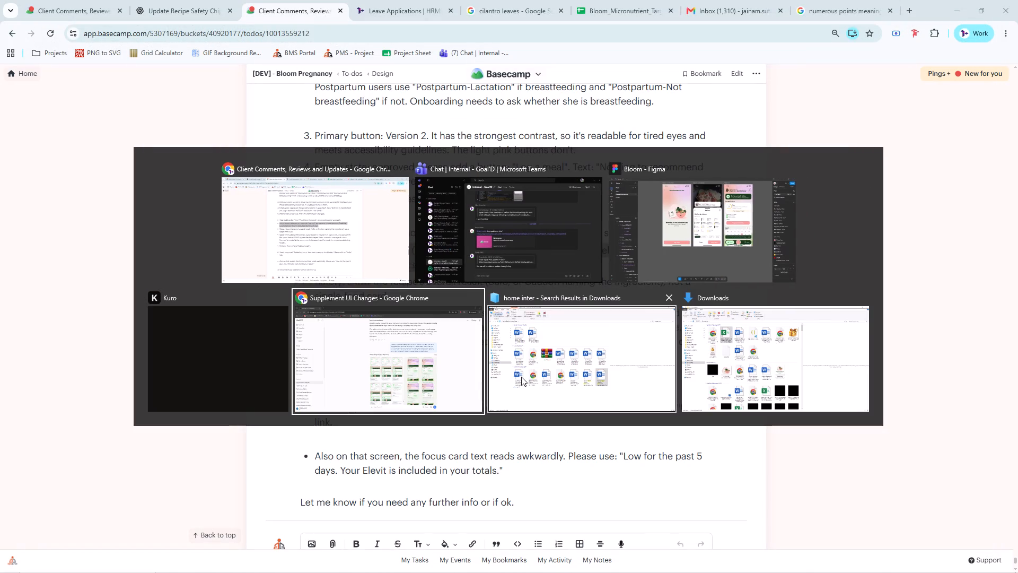
key("alt+Tab")
left_click(454, 348, "alt")
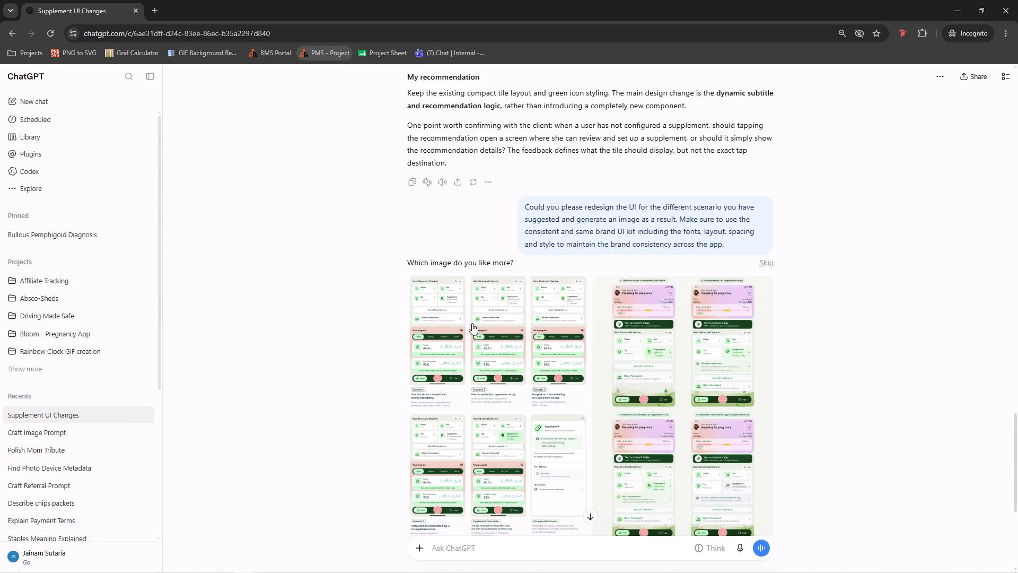
scroll(473, 324, "down", 14)
left_click(486, 544)
Close the two open File Explorer windows, the home inter search results and Downloads.
key("alt+Tab")
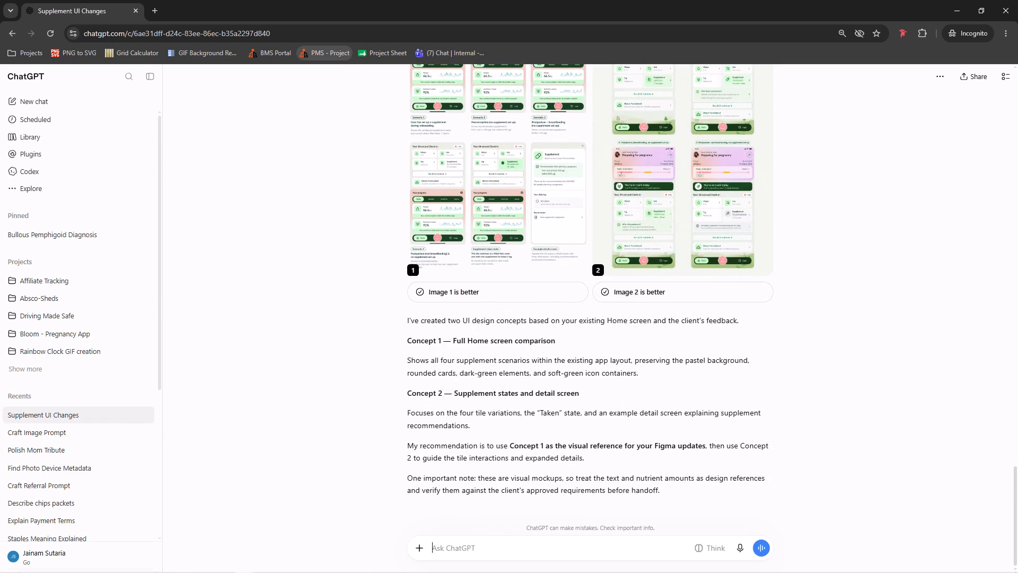
left_click(302, 243, "alt")
key("alt+Tab")
left_click(684, 297, "alt")
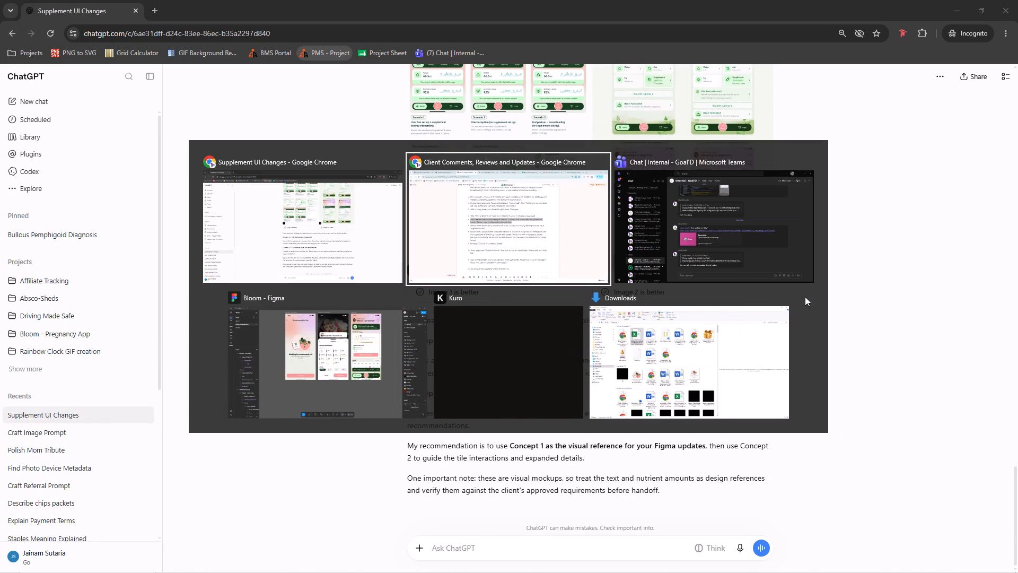
left_click(780, 301, "alt")
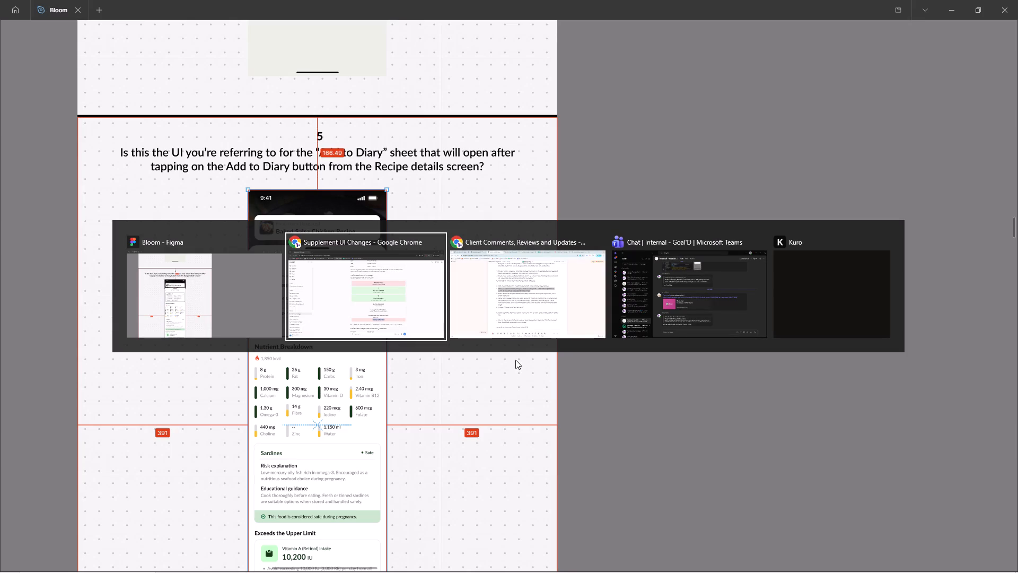
left_click(231, 295, "alt")
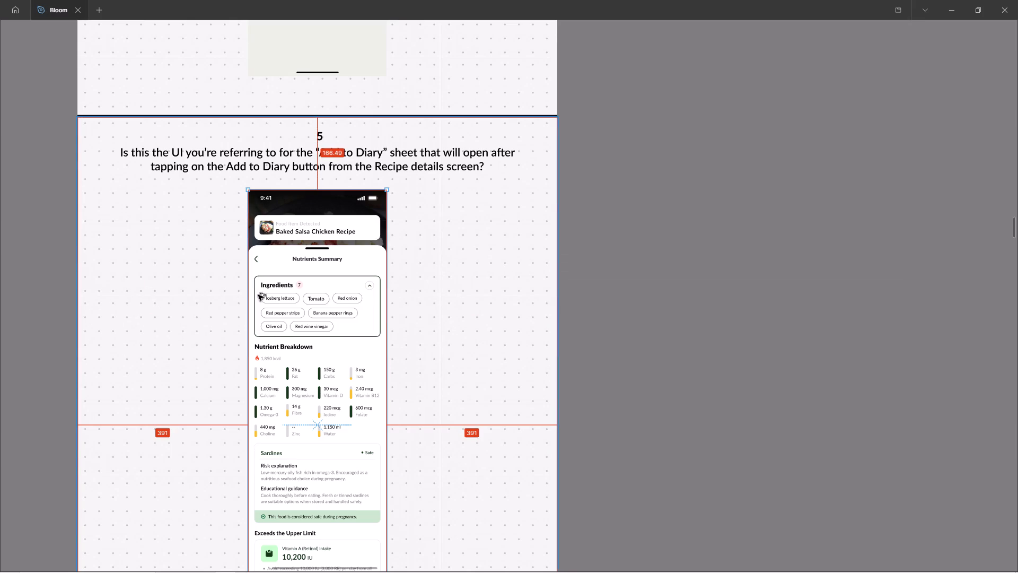
key("ctrl+backslash")
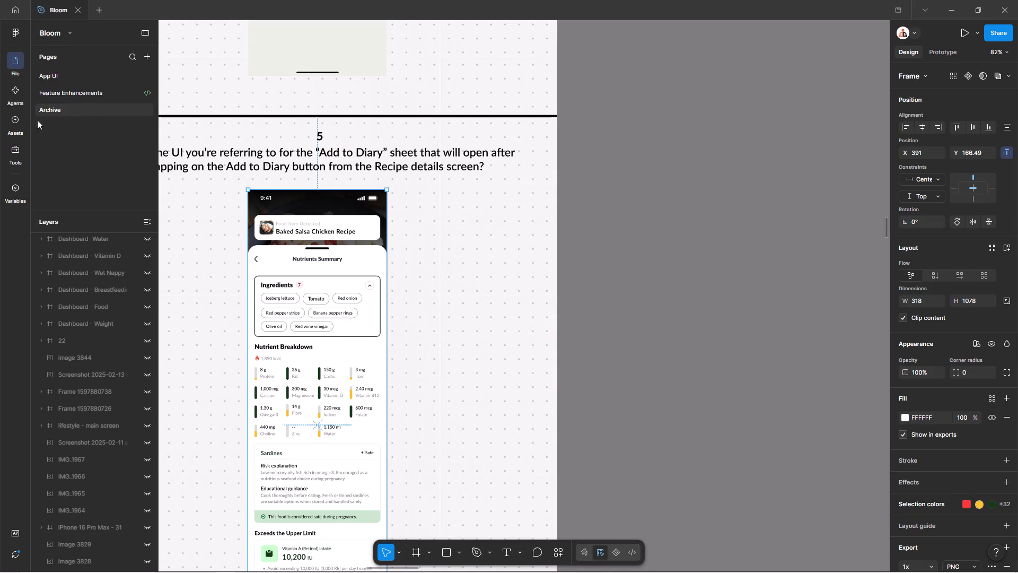
left_click(80, 92)
key("ctrl+backslash")
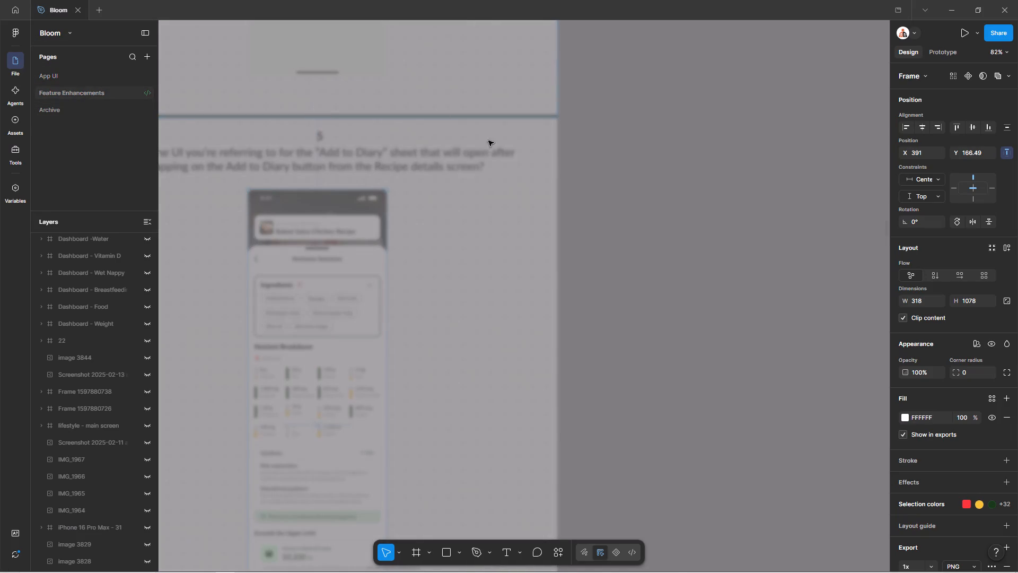
Locate the Personalised Meal Plan Recommendation flow among the page's screens.
key("shift+exclam")
left_click(377, 376)
scroll(464, 464, "up", 1, "ctrl")
scroll(464, 466, "down", 1, "ctrl")
scroll(464, 468, "up", 1, "ctrl")
scroll(464, 471, "down", 1, "ctrl")
scroll(464, 471, "up", 1, "ctrl")
scroll(464, 471, "down", 1, "ctrl")
scroll(464, 471, "up", 9, "ctrl")
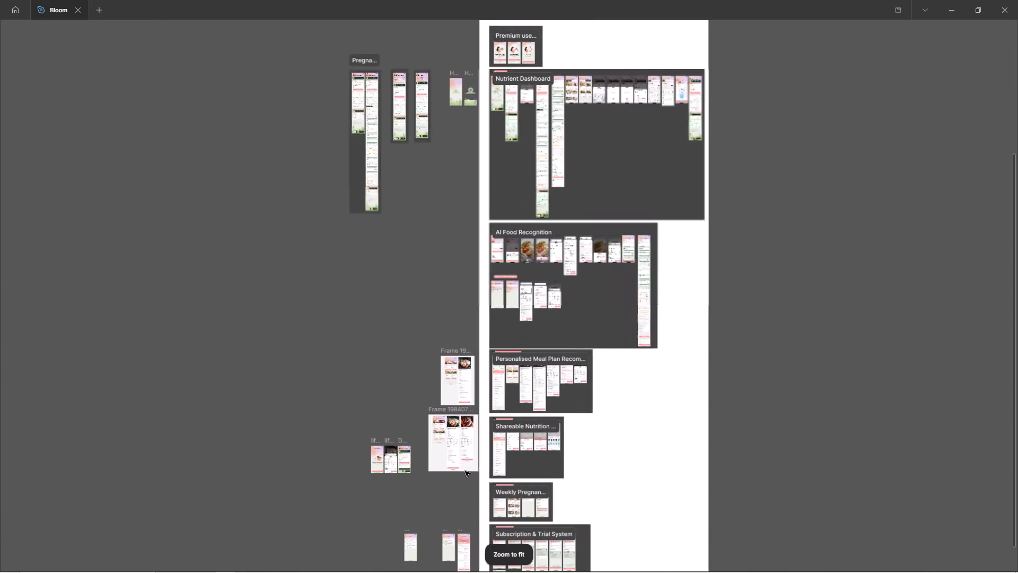
scroll(465, 471, "up", 14, "ctrl")
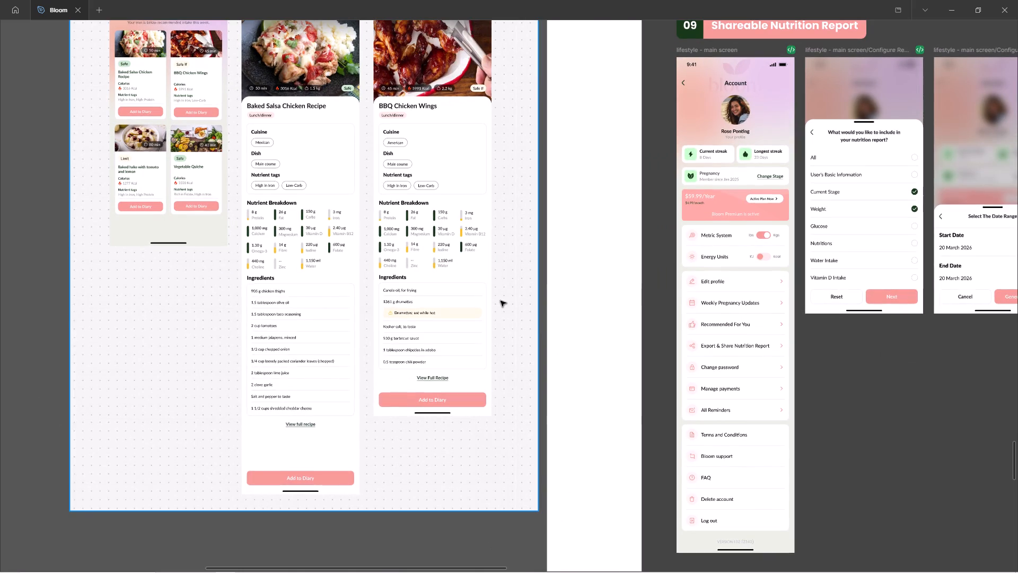
scroll(501, 301, "down", 8, "ctrl")
scroll(501, 301, "up", 1, "ctrl")
scroll(501, 301, "down", 2, "ctrl")
scroll(505, 305, "up", 1)
scroll(505, 305, "down", 1)
scroll(505, 305, "up", 5)
scroll(858, 163, "up", 5, "ctrl")
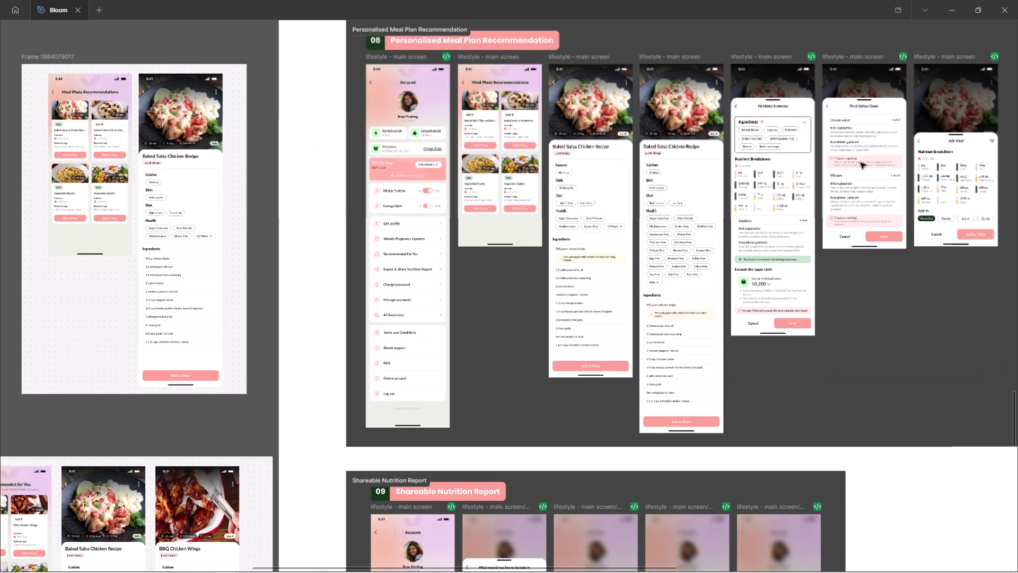
scroll(861, 163, "up", 5, "ctrl")
scroll(849, 167, "down", 4, "ctrl")
scroll(848, 169, "down", 4, "shift")
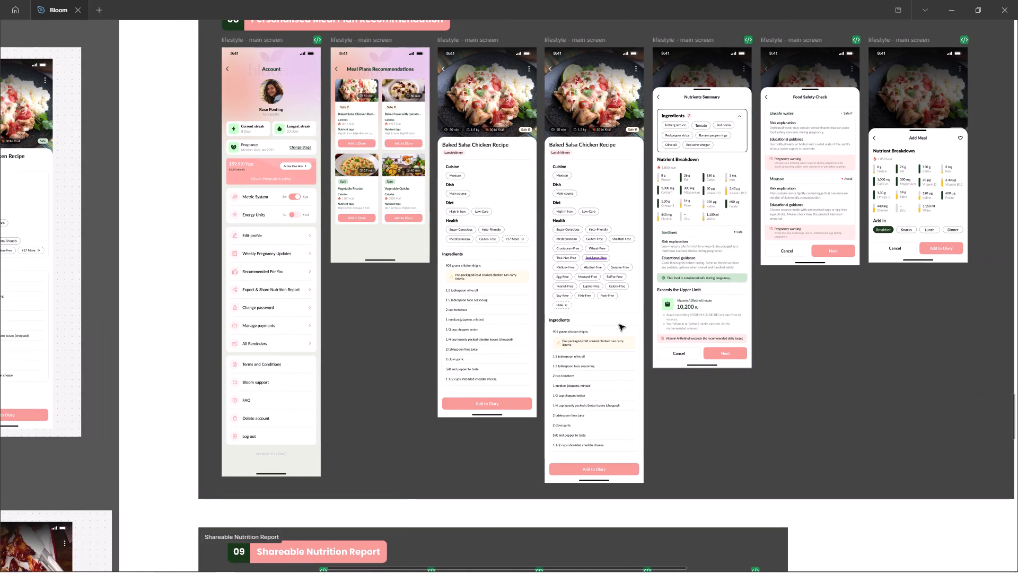
Examine the flow's Nutrients Summary, Food Safety Check and Add Meal sheets, including the Add in meal options.
left_click(700, 203, "ctrl")
left_click(924, 190, "ctrl")
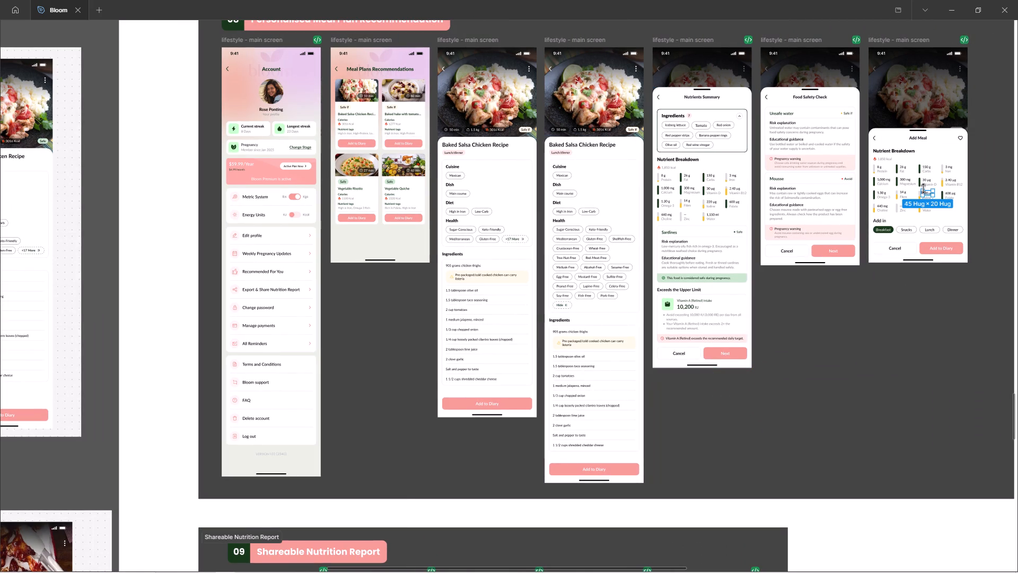
left_click(941, 230)
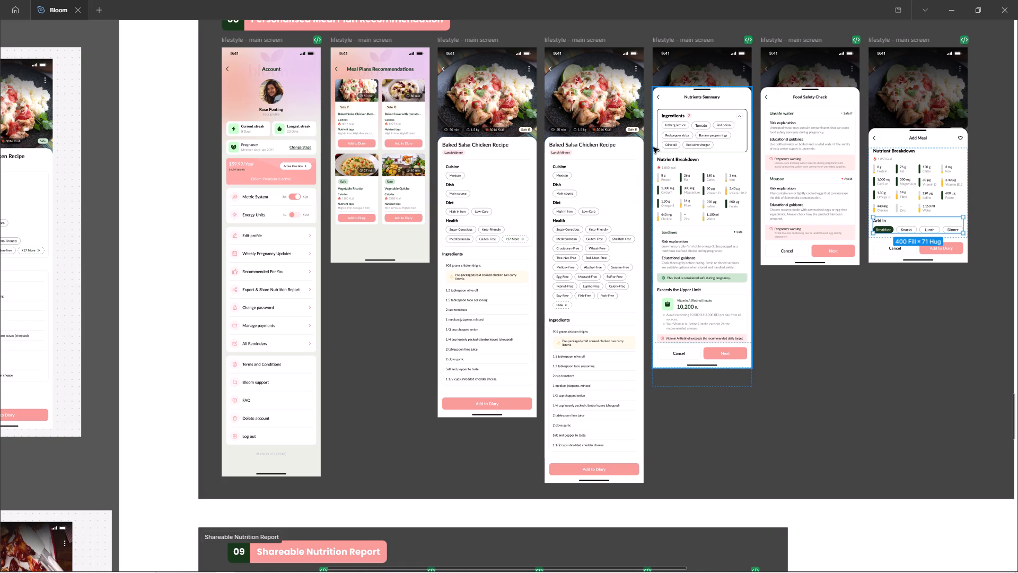
scroll(933, 126, "up", 3, "ctrl")
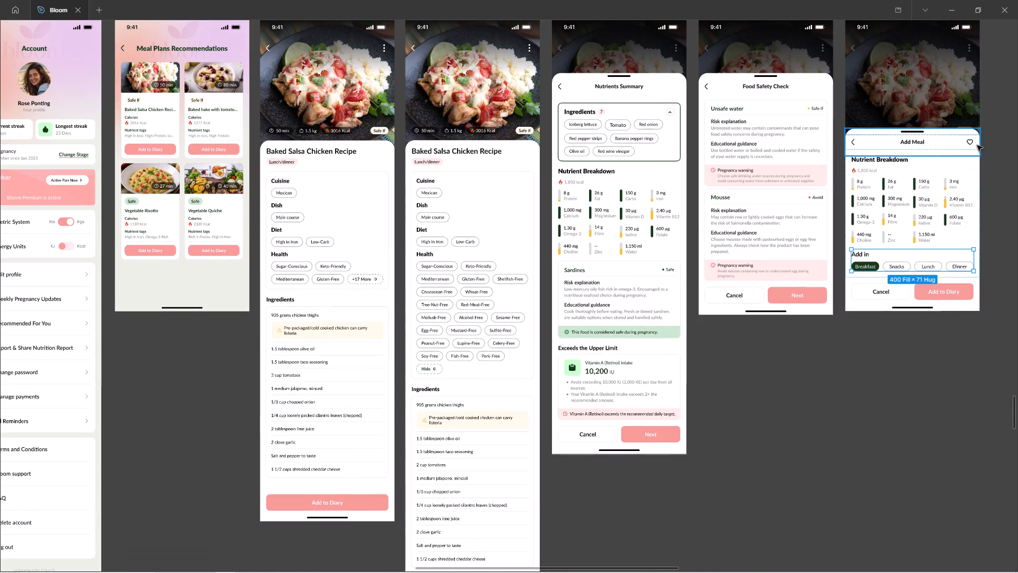
left_click(977, 145)
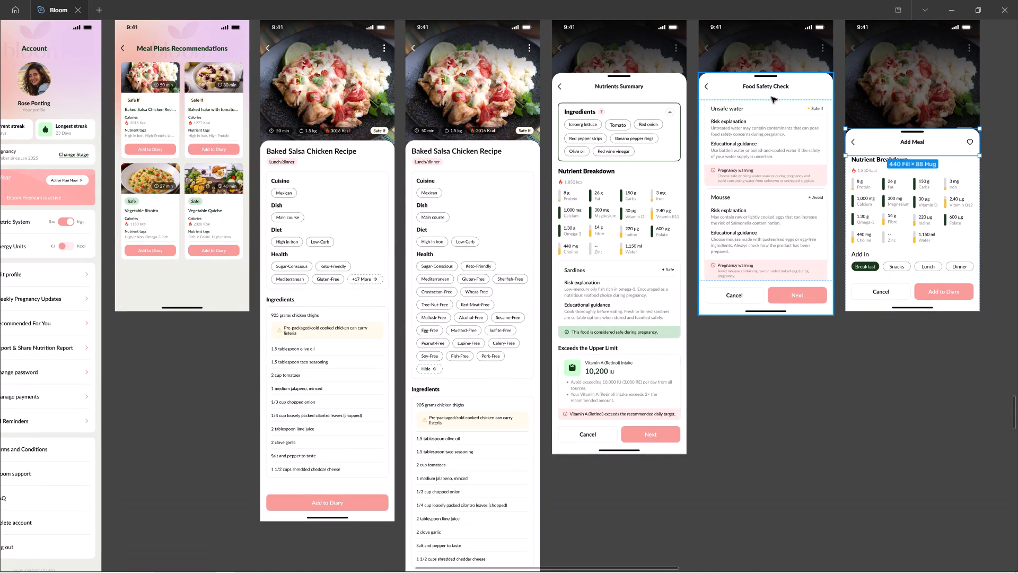
left_click(774, 92)
triple_click(619, 90)
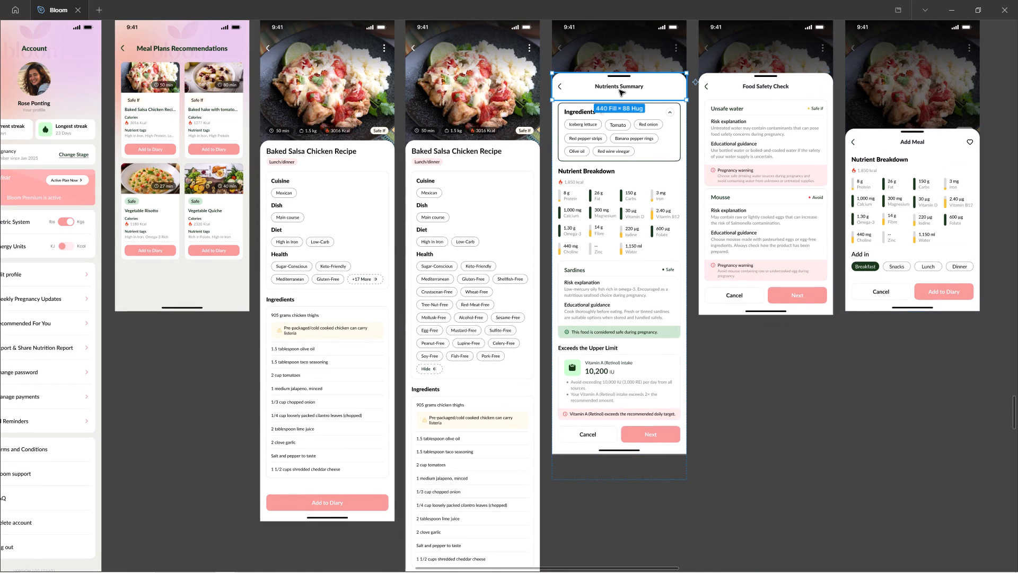
key("alt+Tab")
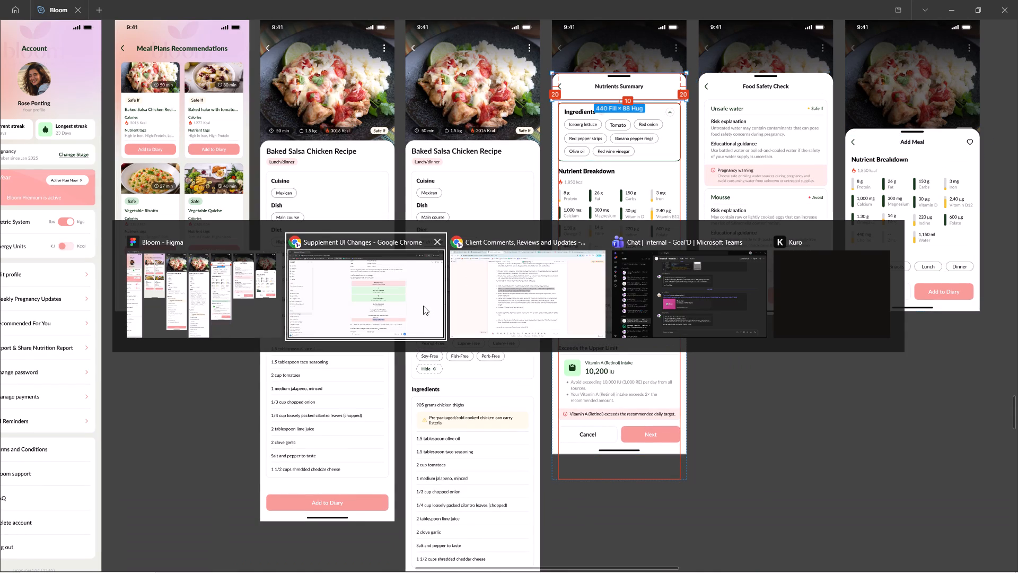
left_click(168, 298, "alt")
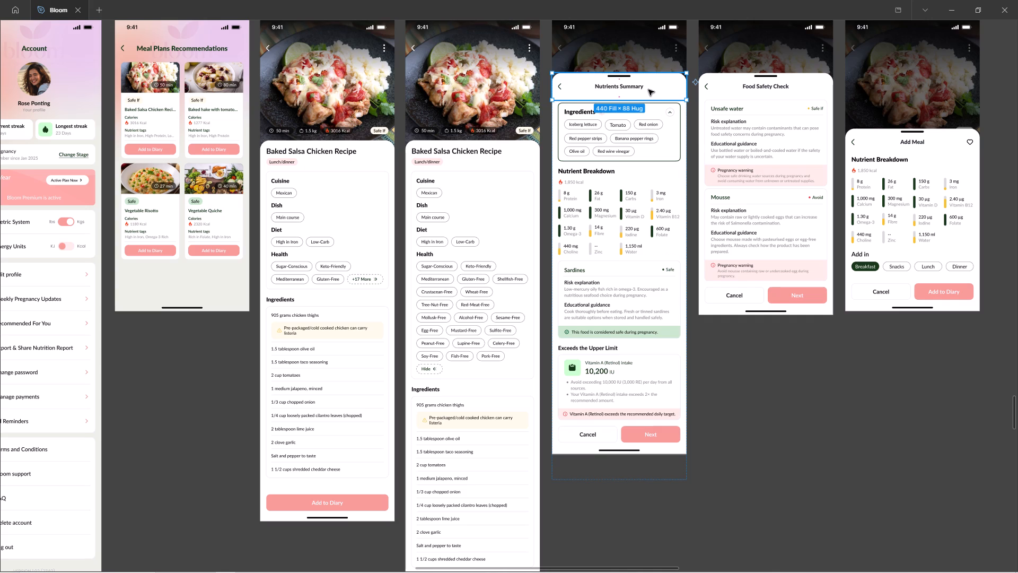
left_click(697, 360)
scroll(697, 360, "down", 19, "ctrl")
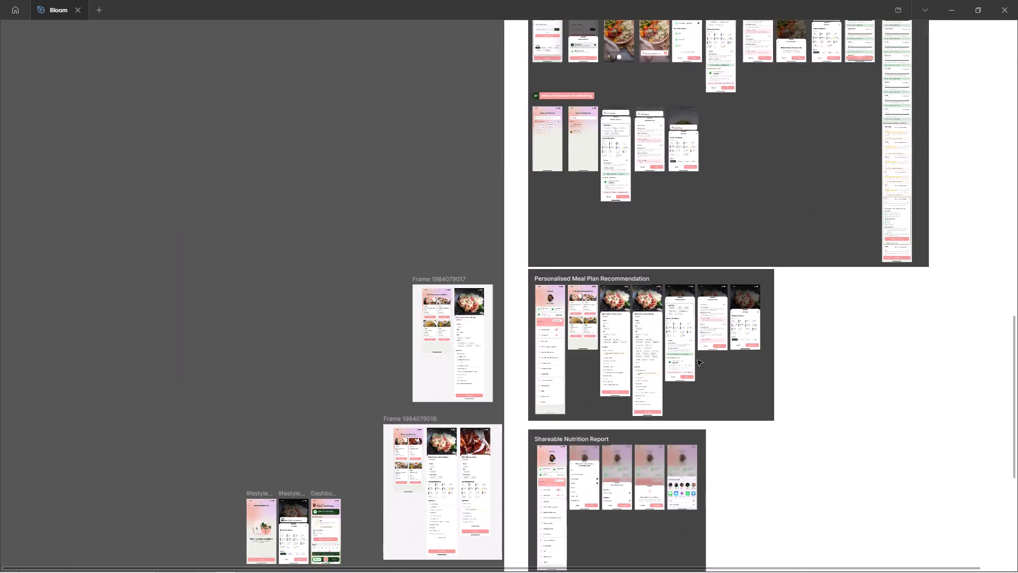
scroll(697, 360, "down", 6, "ctrl")
scroll(734, 242, "up", 6)
scroll(735, 175, "up", 8, "ctrl")
scroll(719, 173, "down", 1, "ctrl")
scroll(719, 173, "up", 11, "ctrl")
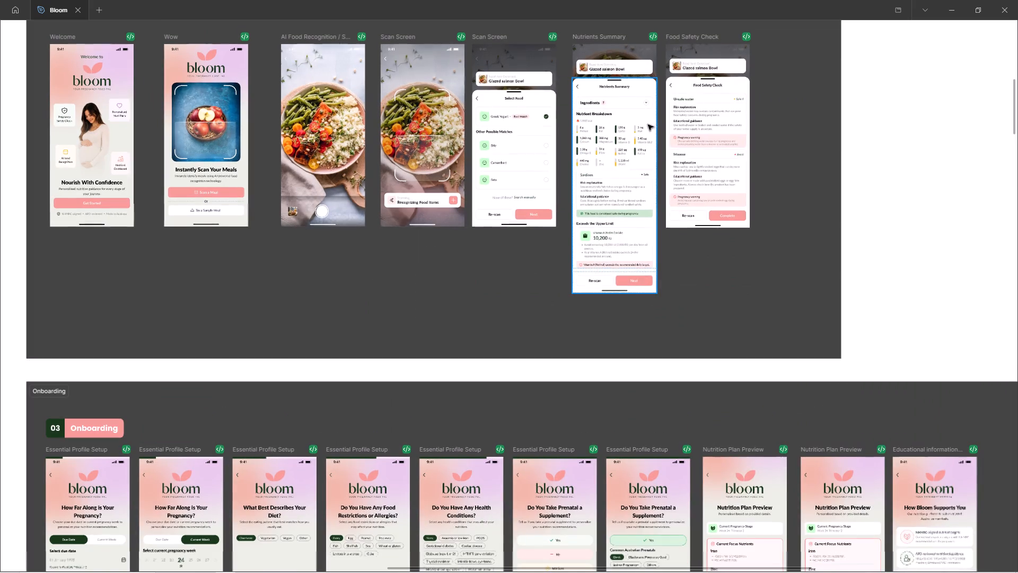
scroll(635, 125, "down", 5)
scroll(635, 125, "down", 5, "ctrl")
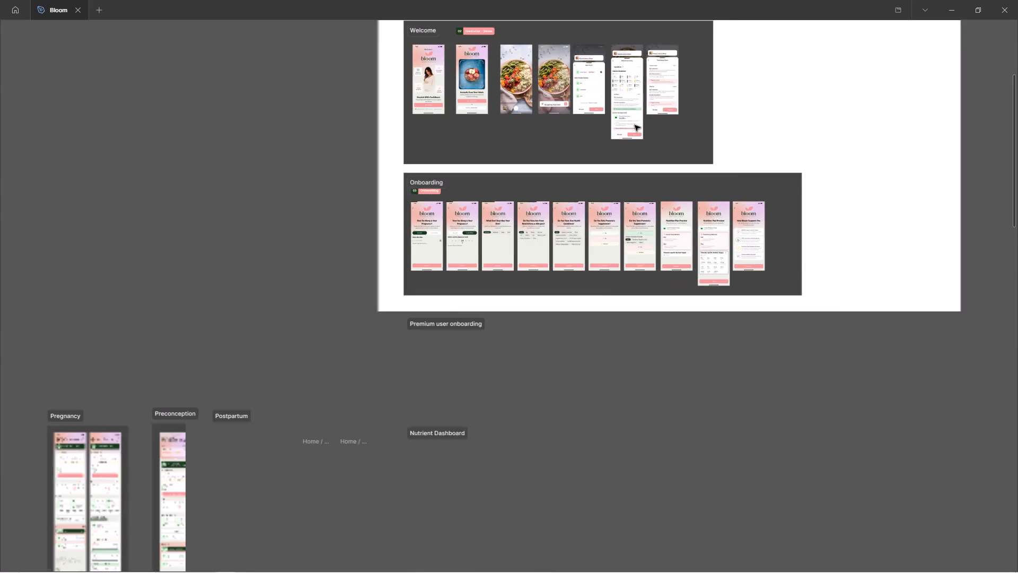
scroll(635, 125, "down", 8, "ctrl")
scroll(571, 281, "up", 4, "ctrl")
scroll(571, 284, "down", 1, "ctrl")
scroll(571, 285, "up", 16, "ctrl")
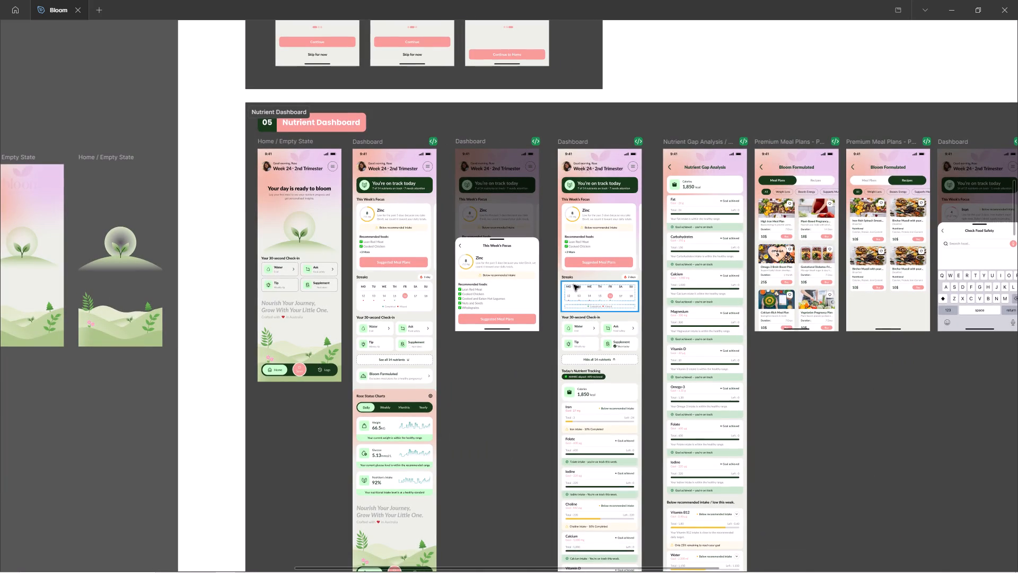
scroll(568, 273, "down", 19, "ctrl")
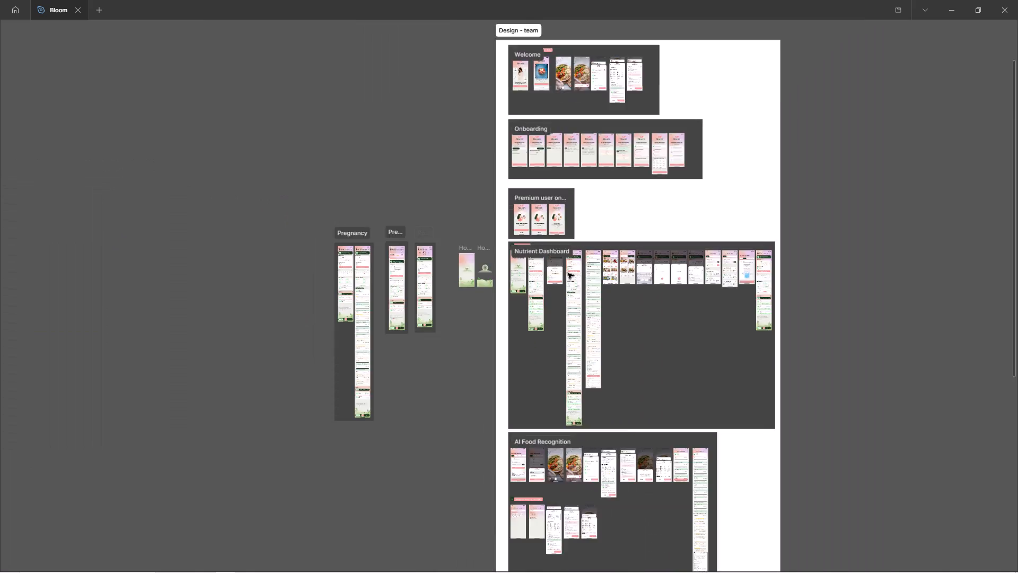
scroll(568, 273, "down", 14, "ctrl")
scroll(556, 315, "up", 16, "ctrl")
scroll(567, 302, "down", 1, "ctrl")
scroll(567, 302, "up", 7, "ctrl")
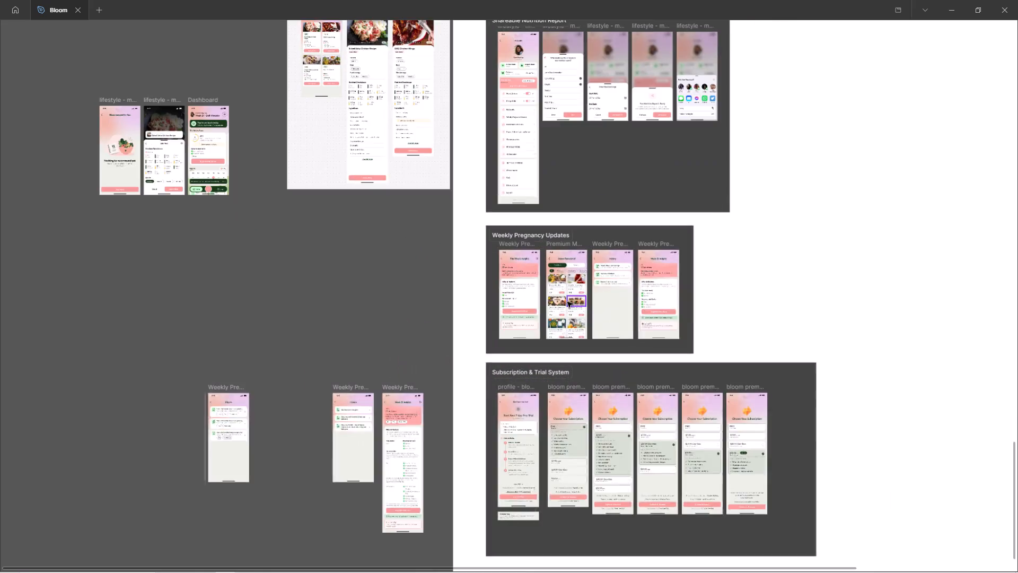
scroll(567, 302, "up", 11)
scroll(576, 294, "up", 5, "ctrl")
scroll(603, 268, "down", 6)
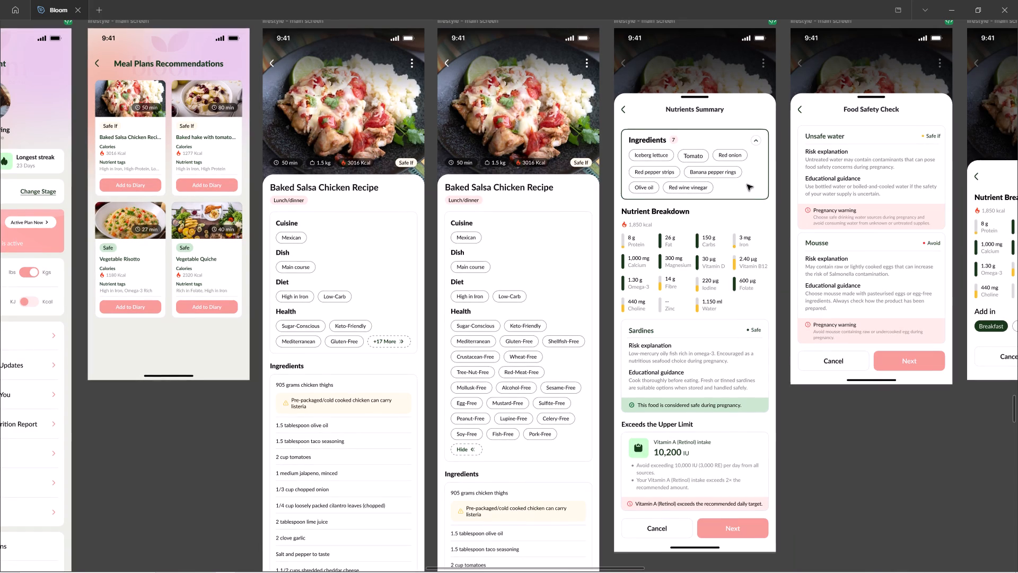
Switch to the Basecamp feedback and read the Add to Diary sheet's Safety and Upper limits change requests.
key("alt+Tab")
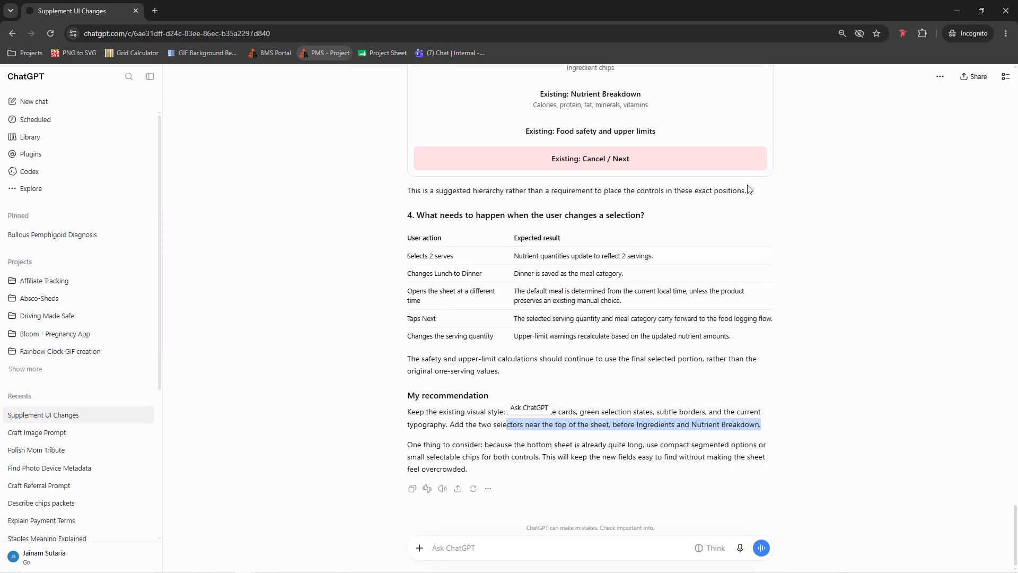
key("alt+Tab")
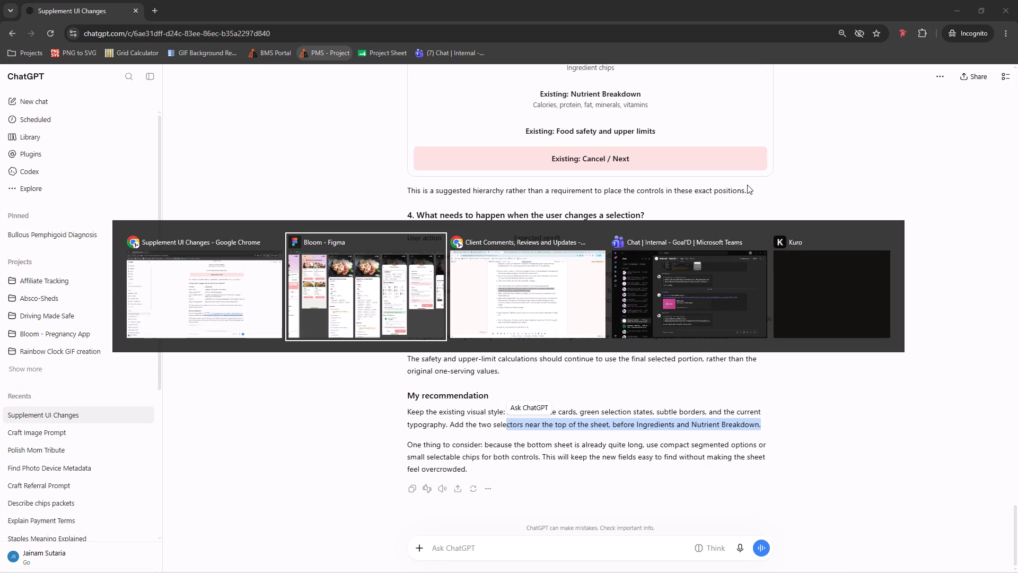
key("alt+Tab")
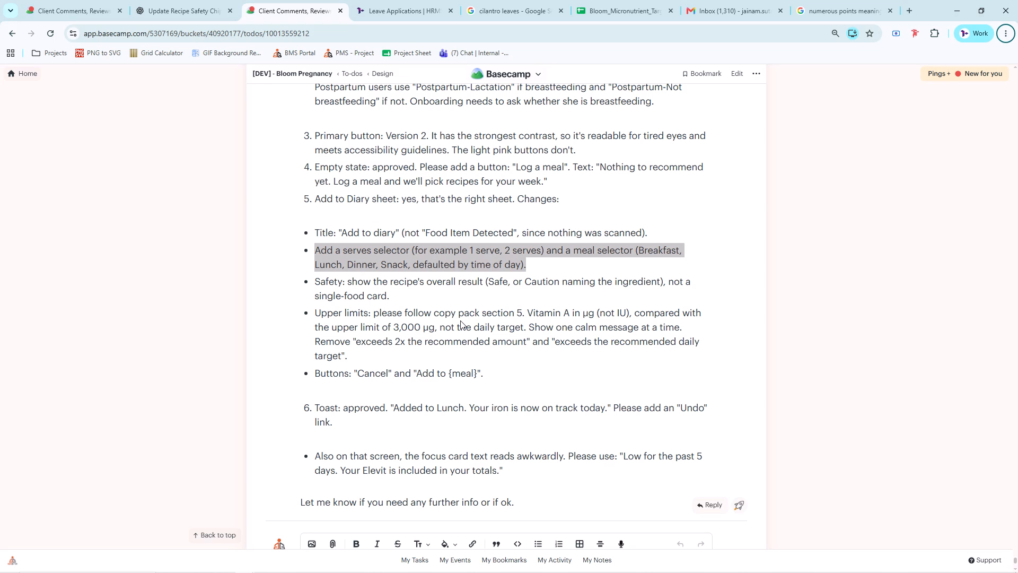
left_click(406, 292)
left_click_drag(385, 281, 524, 286)
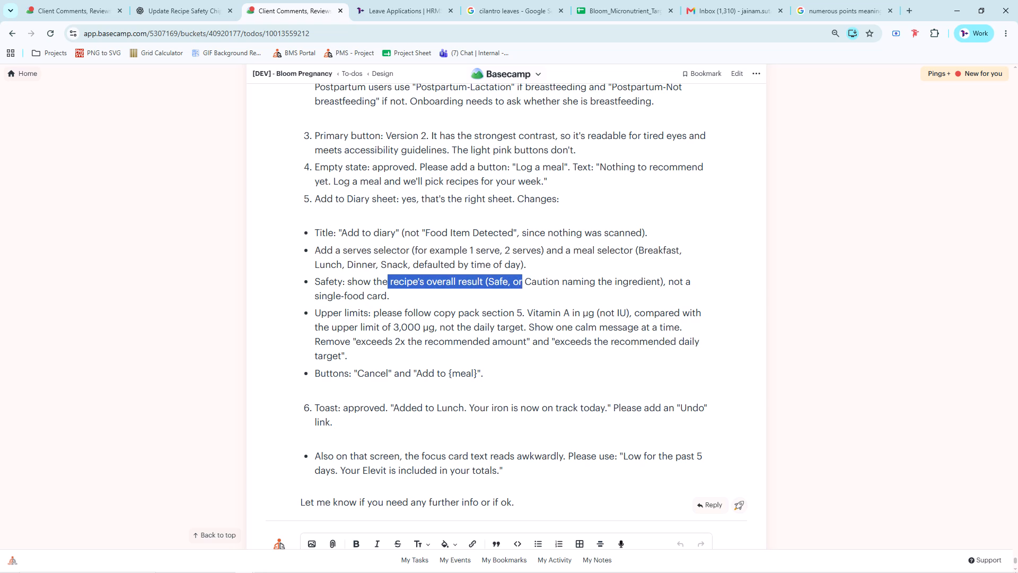
left_click_drag(524, 286, 558, 292)
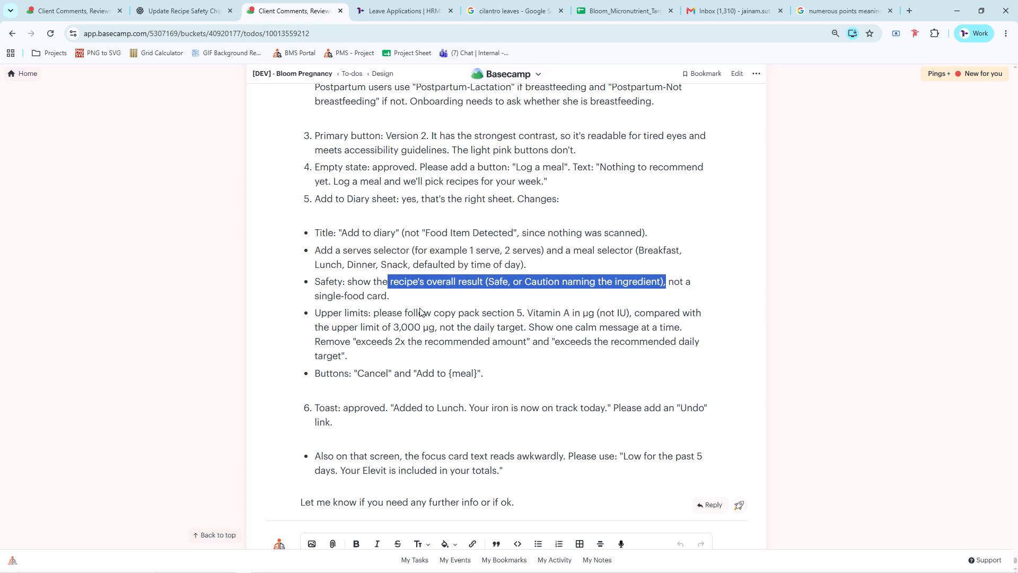
left_click(396, 309)
left_click_drag(370, 315, 507, 315)
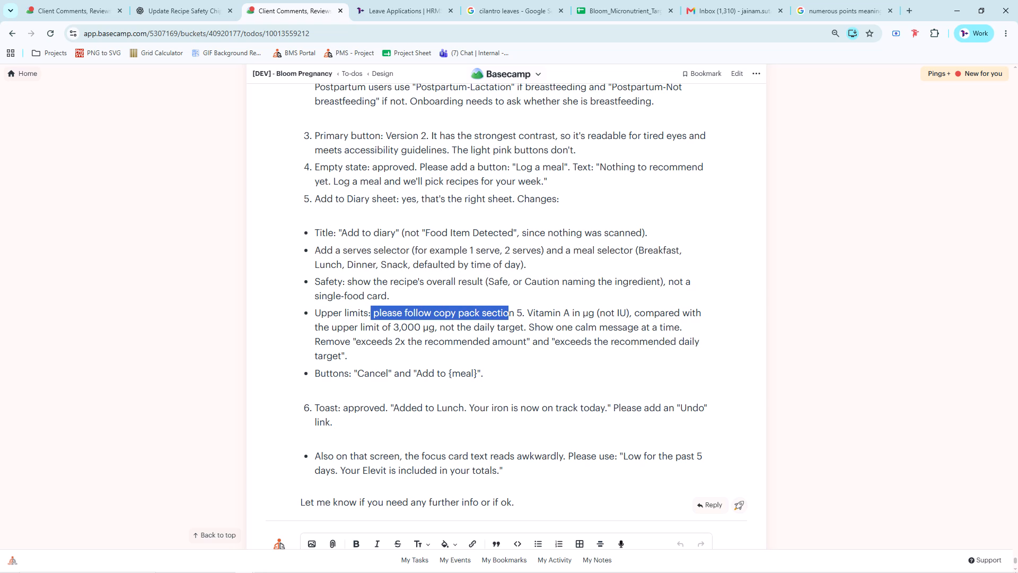
left_click_drag(507, 315, 520, 315)
left_click_drag(520, 315, 520, 315)
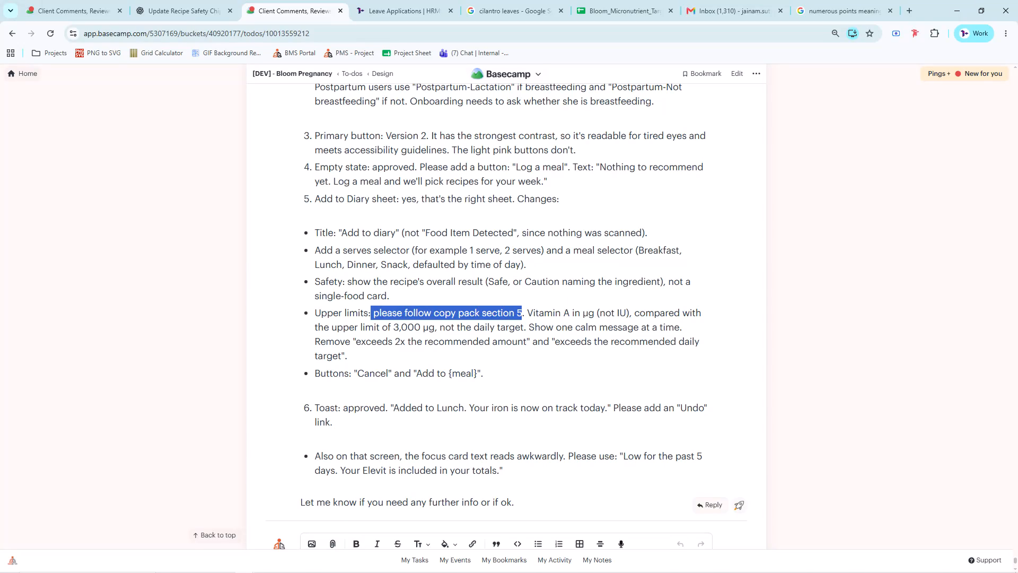
Copy "Vitamin A" from the Upper limits comment and search the Bloom_Micronutrient_Targets_Flat_Import sheet for it, going through the matches.
left_click_drag(569, 313, 528, 314)
key("ctrl+c")
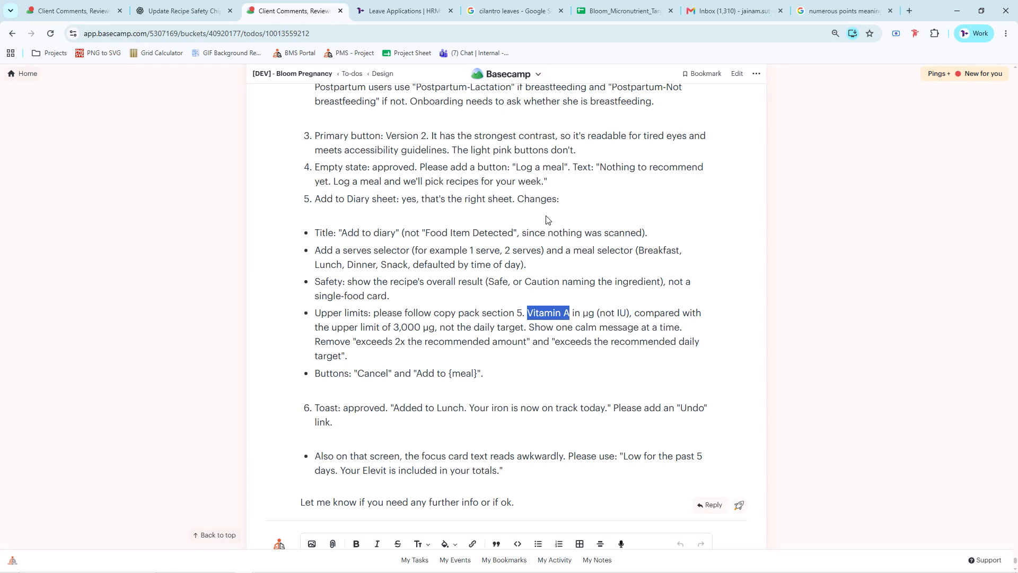
left_click(595, 0)
left_click(317, 219)
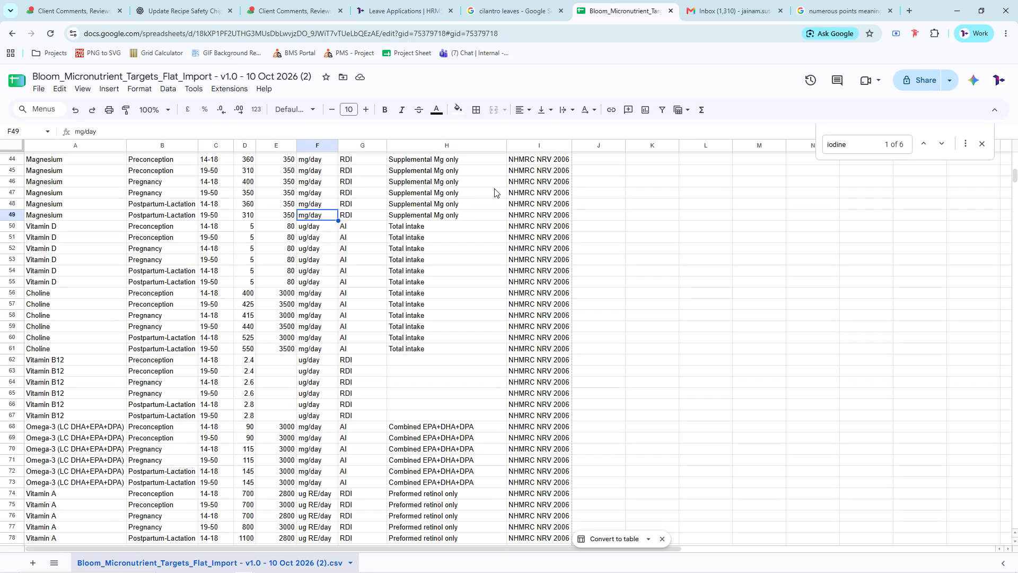
key("ctrl+f")
key("ctrl+v")
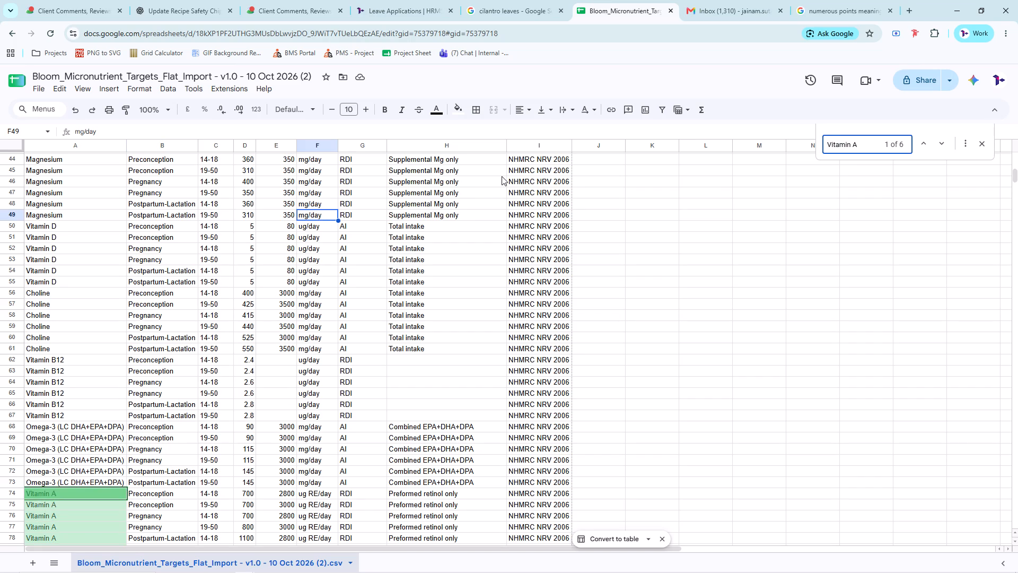
key("Return")
key("Return")
key("Return")
key("Return")
key("Return")
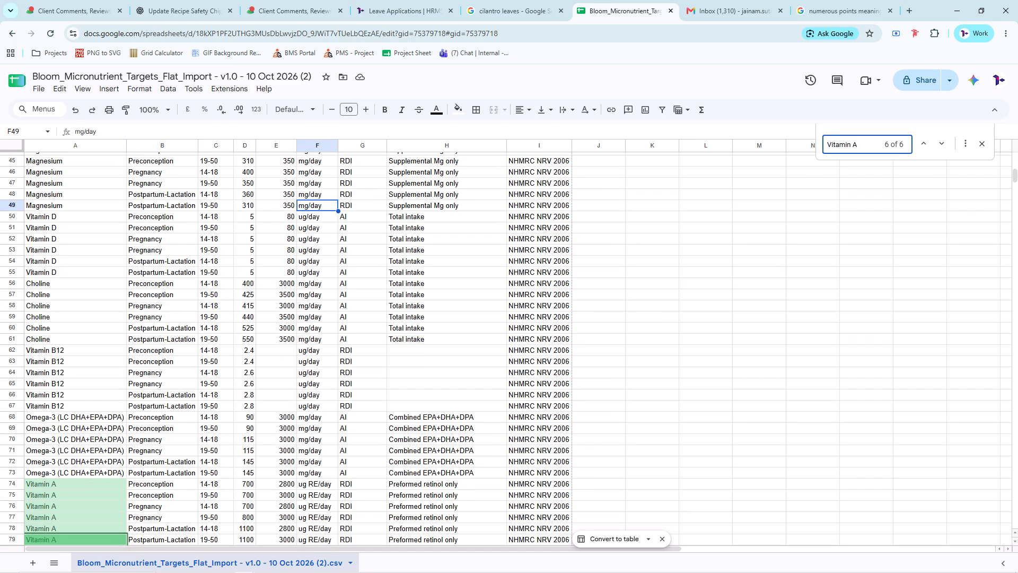
key("shift+Return")
key("Return")
key("Return")
key("Return")
key("Return")
key("Return")
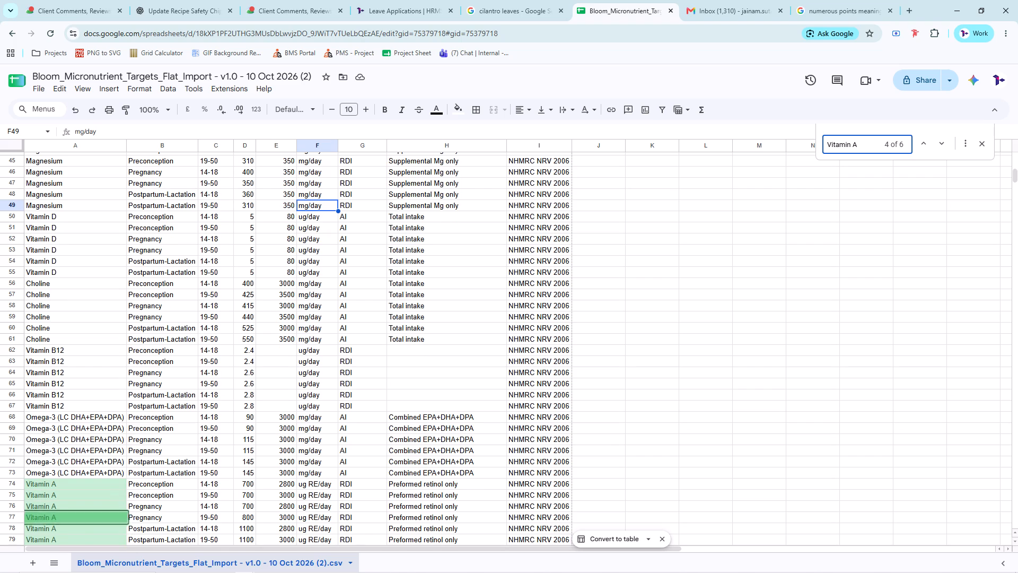
key("Return")
key("Return")
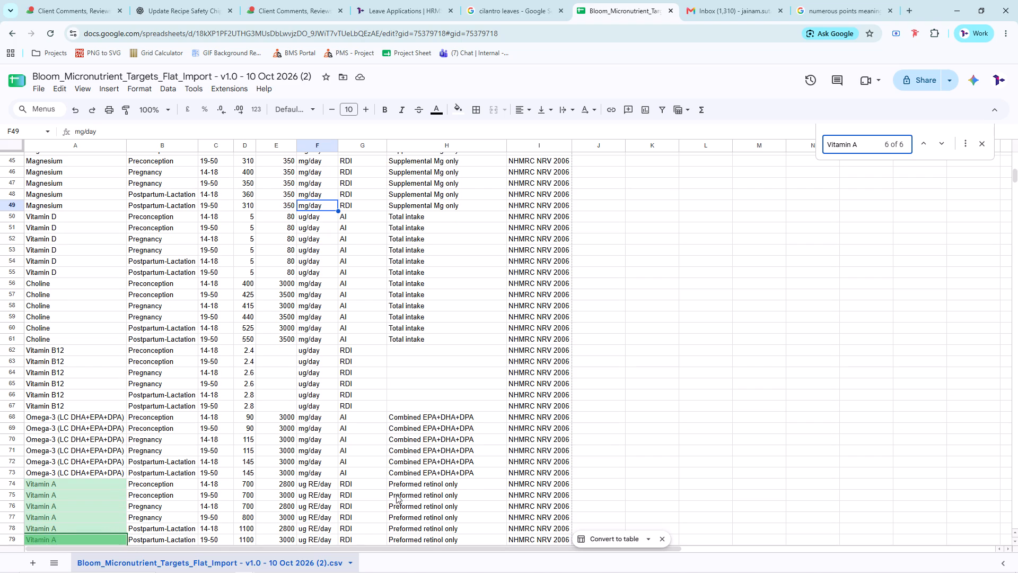
Examine the Vitamin A values and units by life stage and age group, alongside the other nutrients' rows.
left_click(286, 483)
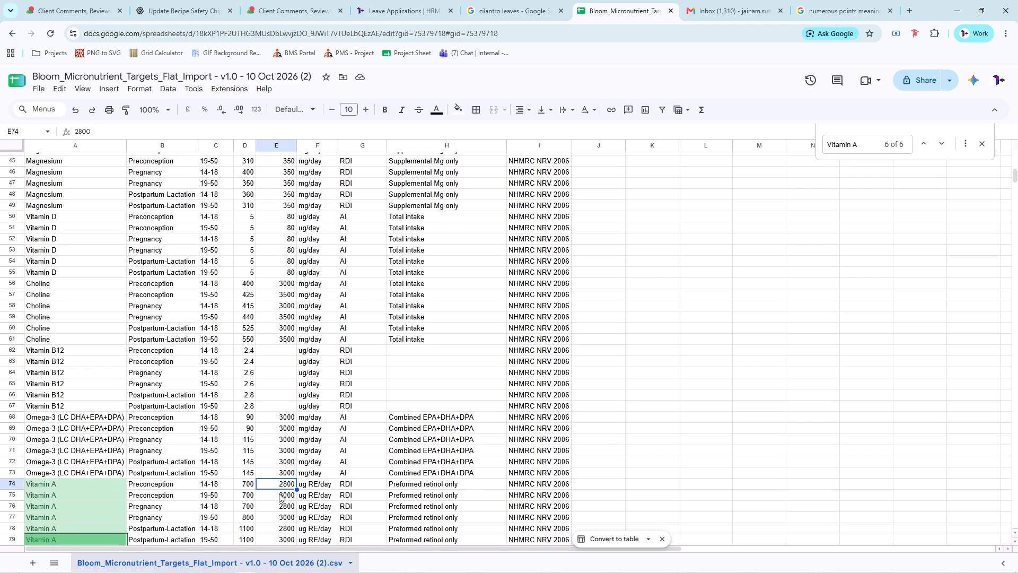
left_click(279, 494)
left_click(225, 493)
left_click(275, 488)
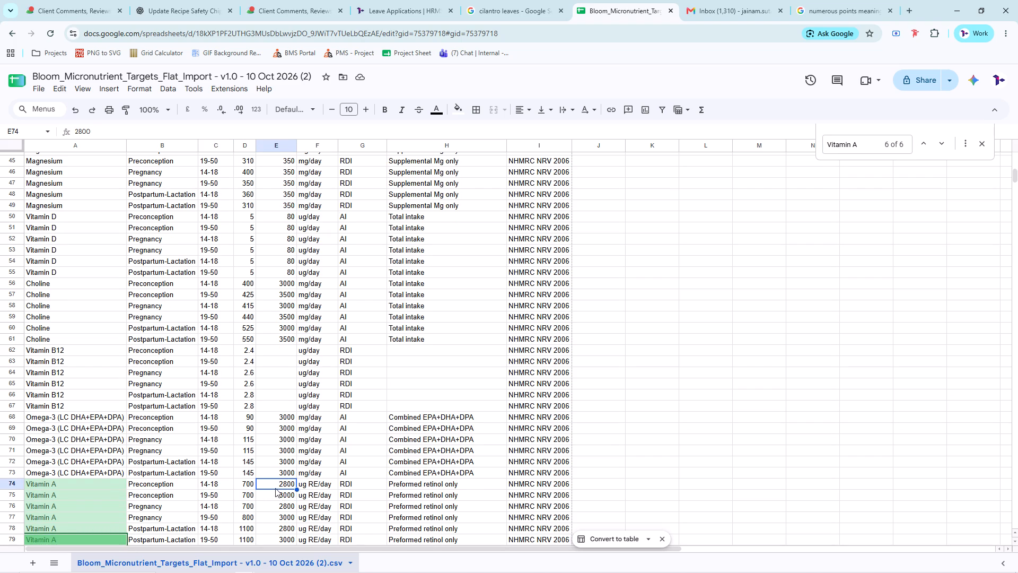
left_click(278, 496)
left_click(280, 482)
scroll(282, 481, "up", 3)
scroll(282, 481, "down", 1)
scroll(282, 481, "up", 5)
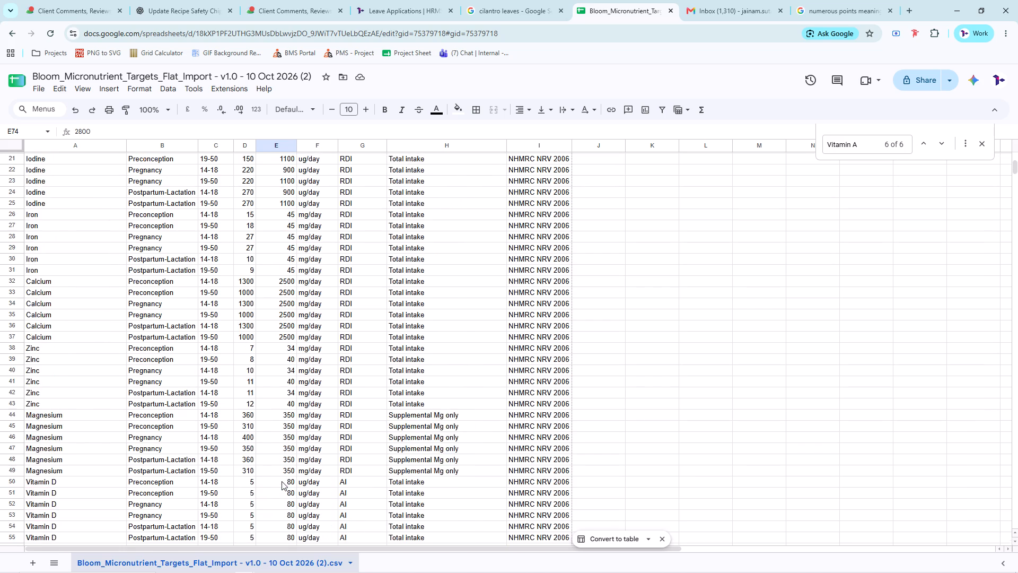
scroll(282, 481, "up", 3)
scroll(283, 481, "down", 10)
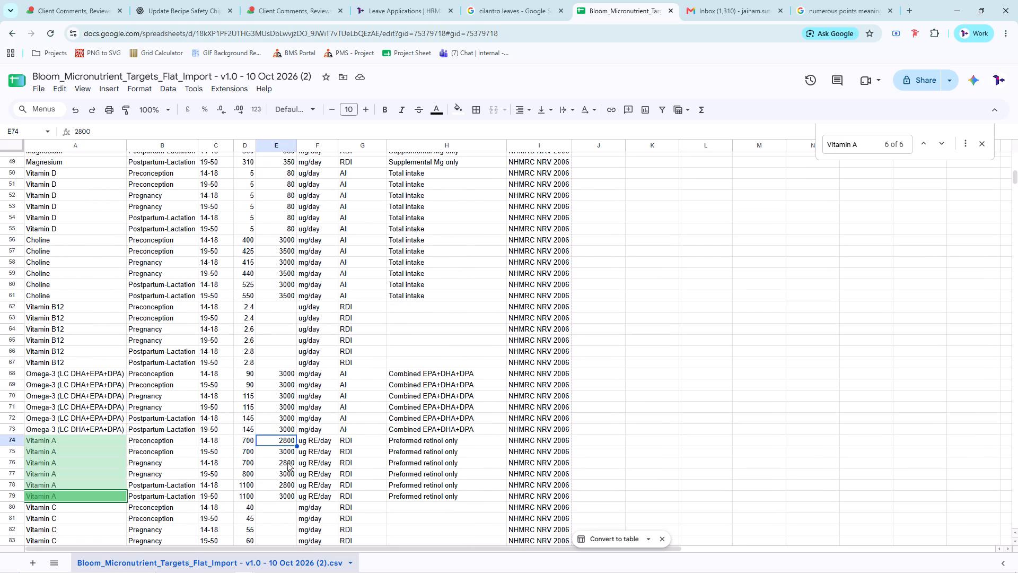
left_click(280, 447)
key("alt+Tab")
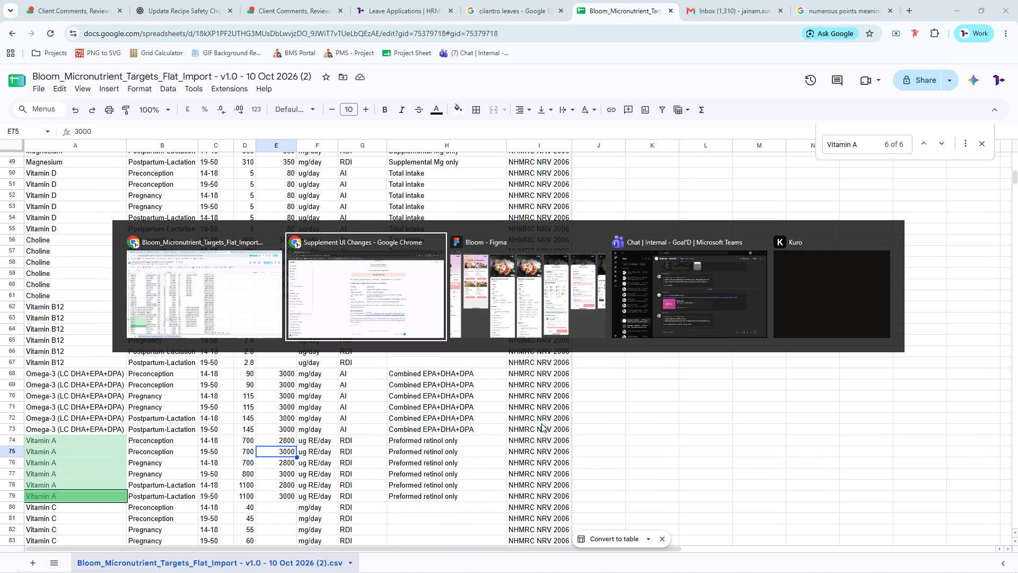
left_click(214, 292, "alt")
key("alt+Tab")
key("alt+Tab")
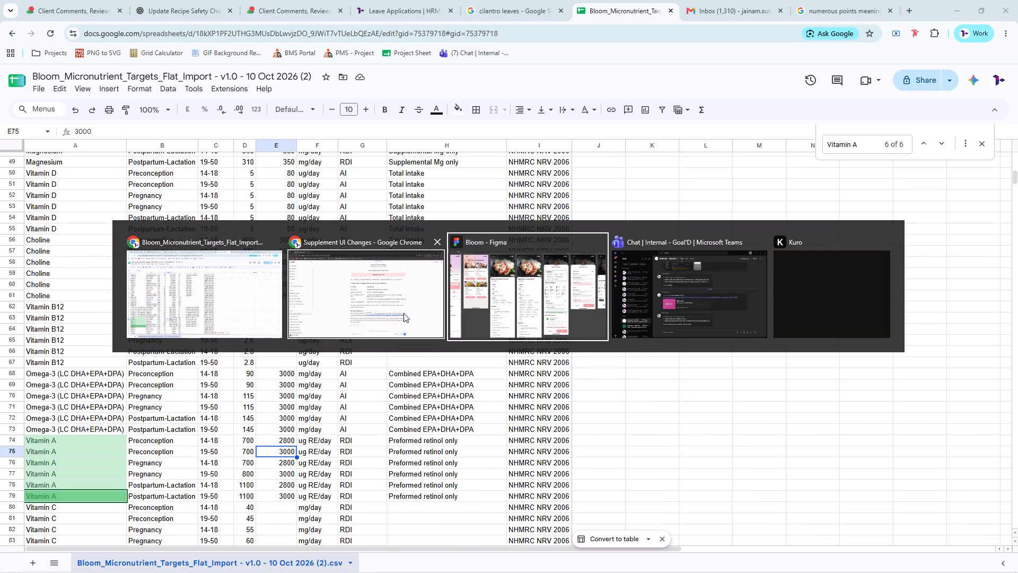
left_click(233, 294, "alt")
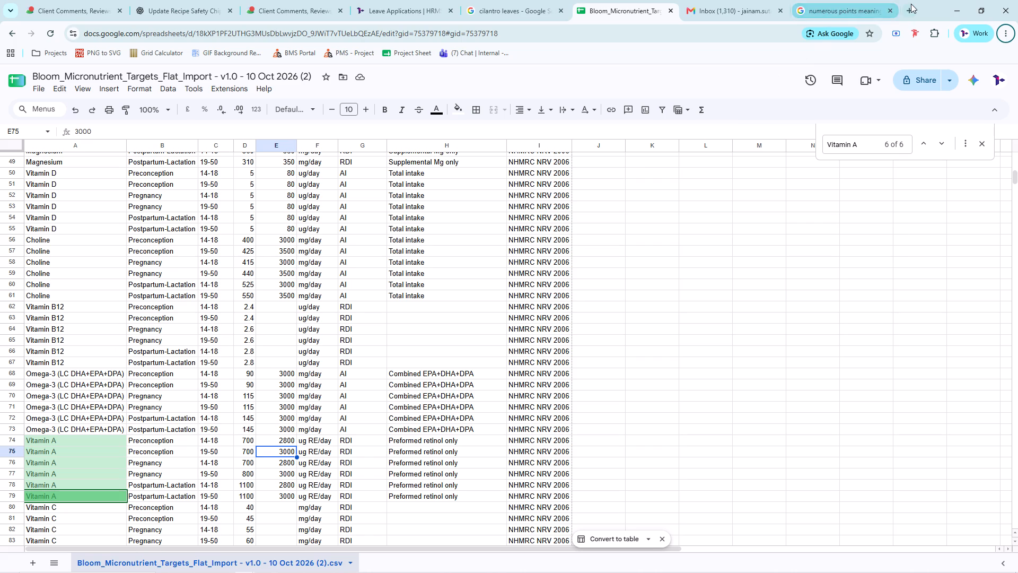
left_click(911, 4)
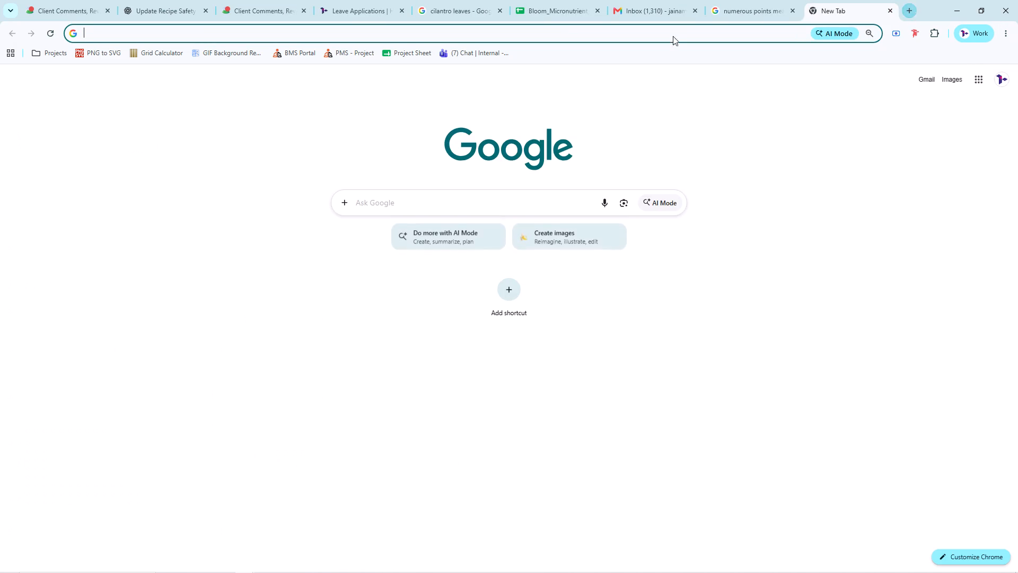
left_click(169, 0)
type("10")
key("alt+Tab")
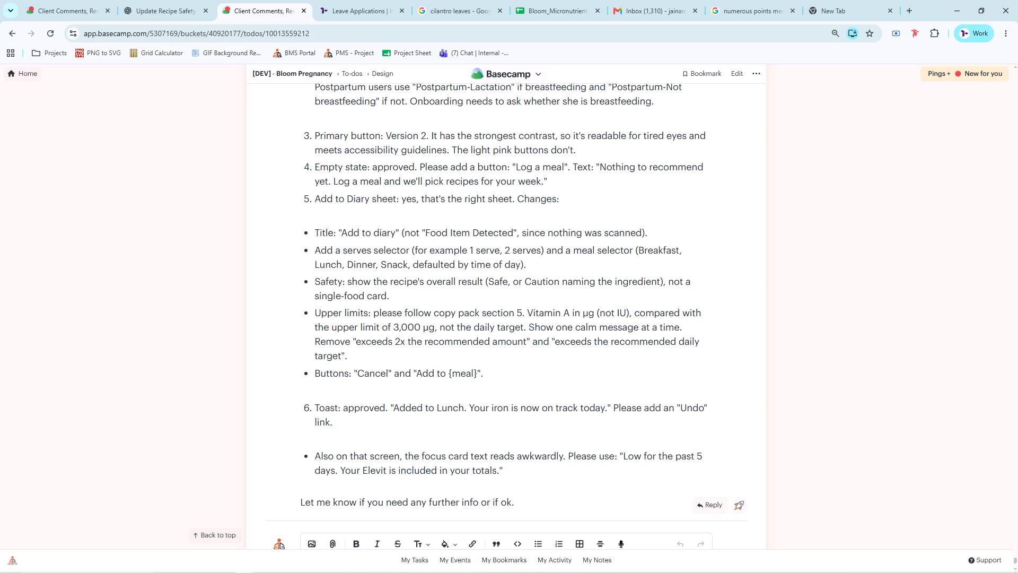
left_click(519, 279)
left_click_drag(364, 314, 527, 314)
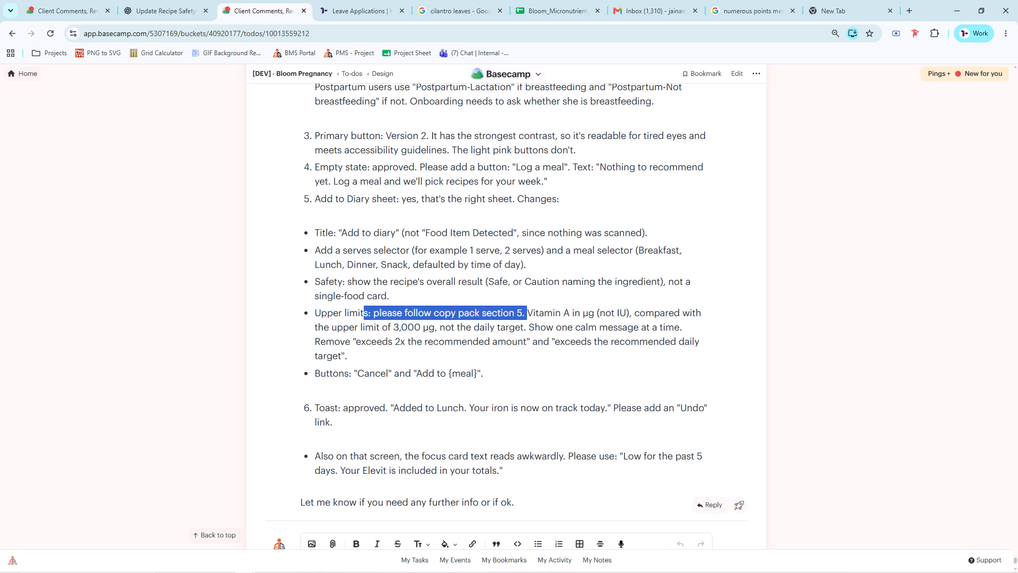
left_click_drag(527, 314, 449, 324)
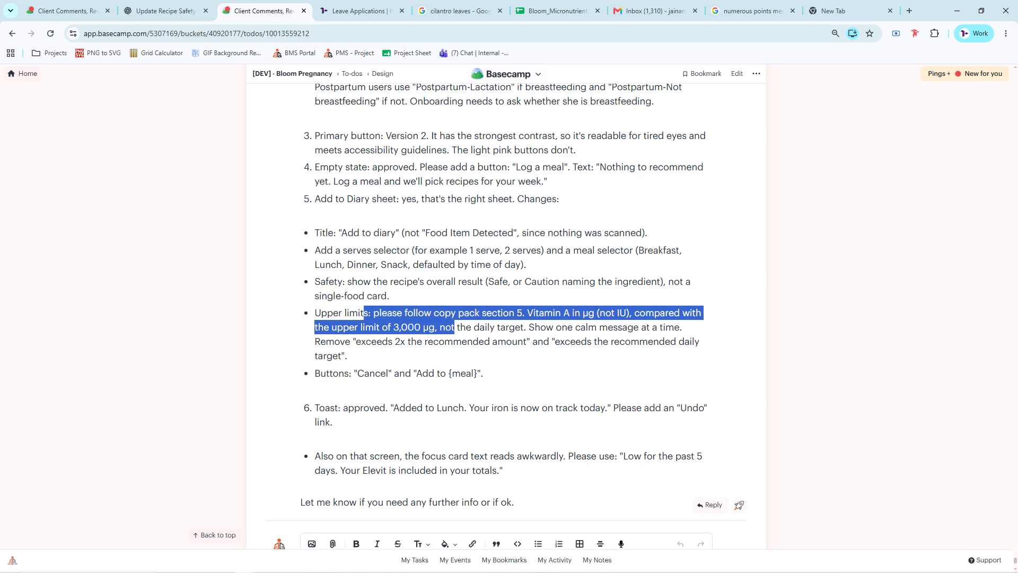
left_click_drag(449, 324, 515, 331)
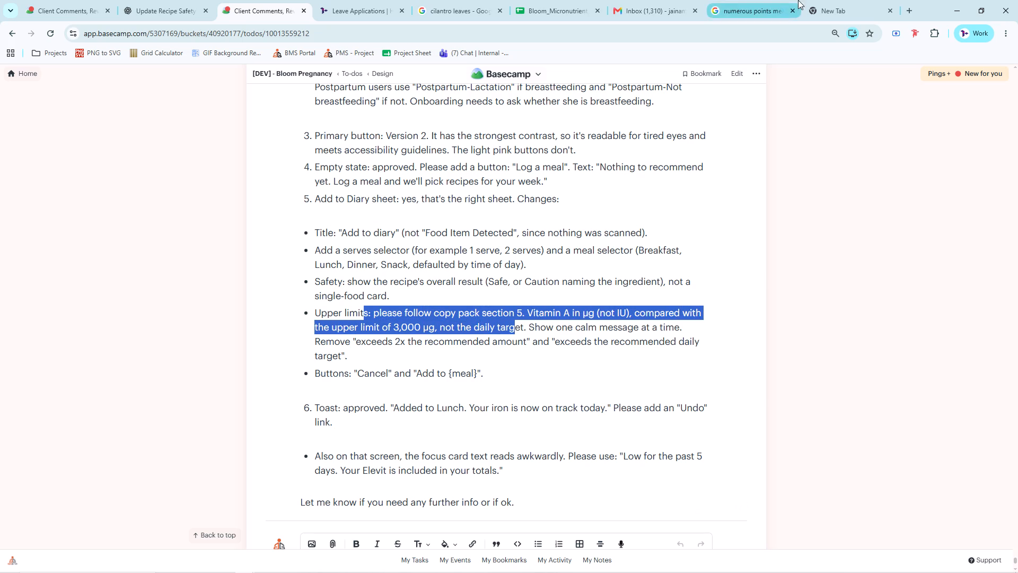
Open the Bloom micronutrient targets spreadsheet and check the Vitamin A upper limits and units.
left_click(822, 0)
left_click(571, 0)
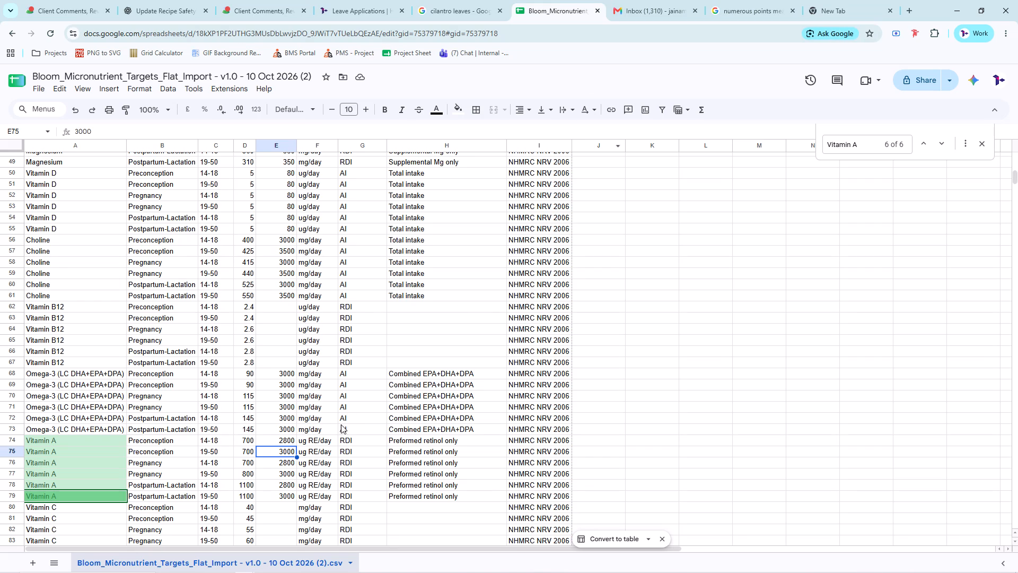
left_click_drag(257, 442, 250, 494)
left_click(332, 439)
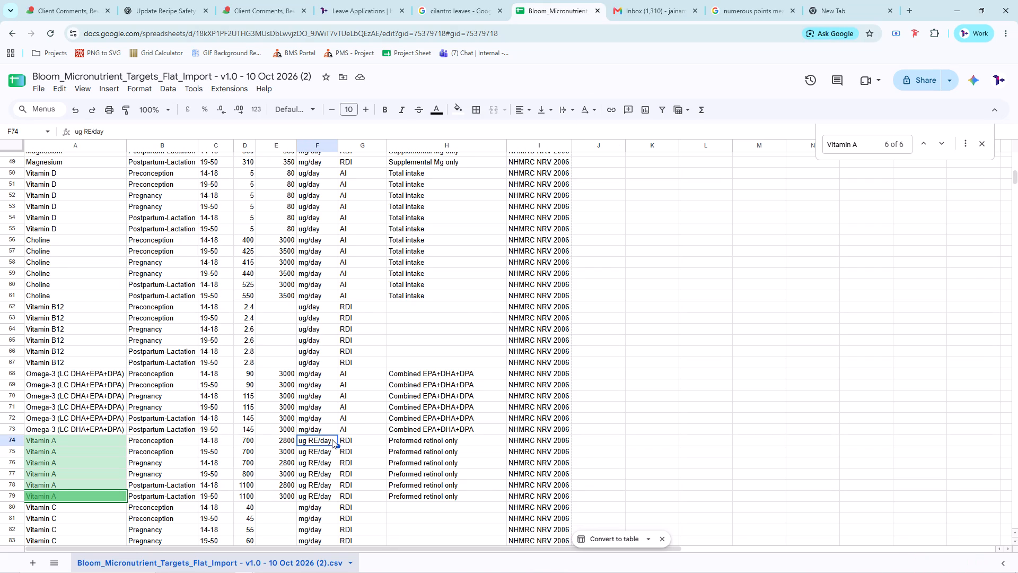
left_click_drag(288, 441, 293, 466)
left_click(289, 449)
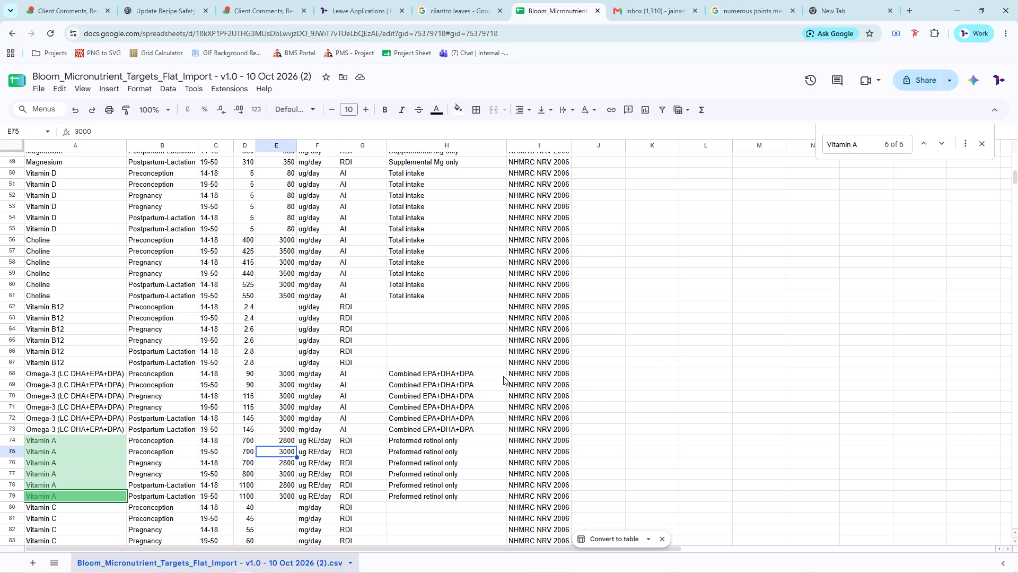
Switch to Figma and replace "RE" with "µg", copied from the Vitamin D value, in the first bullet of the Vitamin A upper limit card.
key("alt+Tab")
scroll(478, 305, "down", 7)
scroll(374, 418, "up", 4, "ctrl")
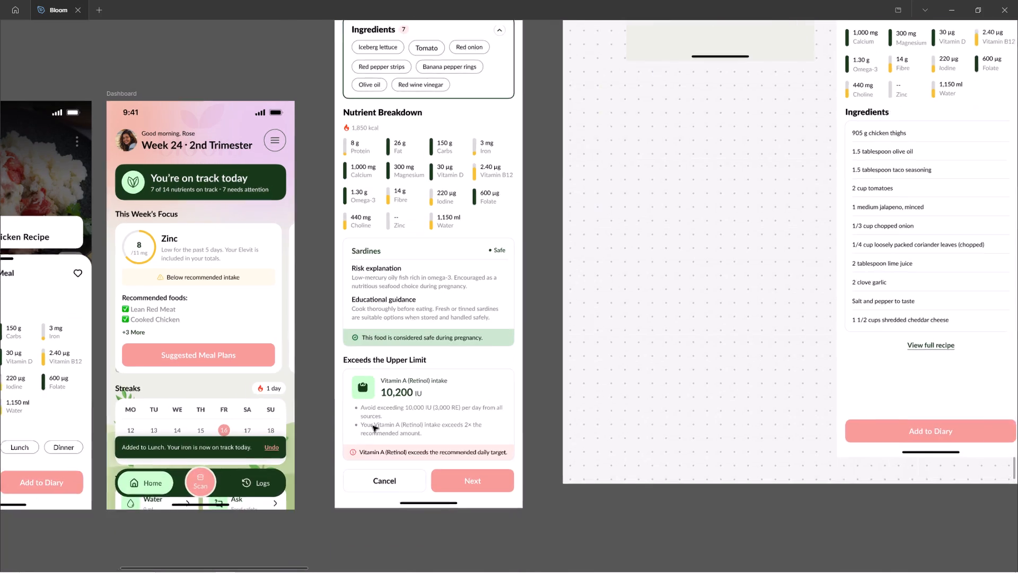
scroll(373, 426, "up", 3, "ctrl")
left_click(485, 399, "ctrl")
double_click(487, 384, "ctrl")
scroll(485, 385, "up", 5, "ctrl")
double_click(480, 390, "ctrl")
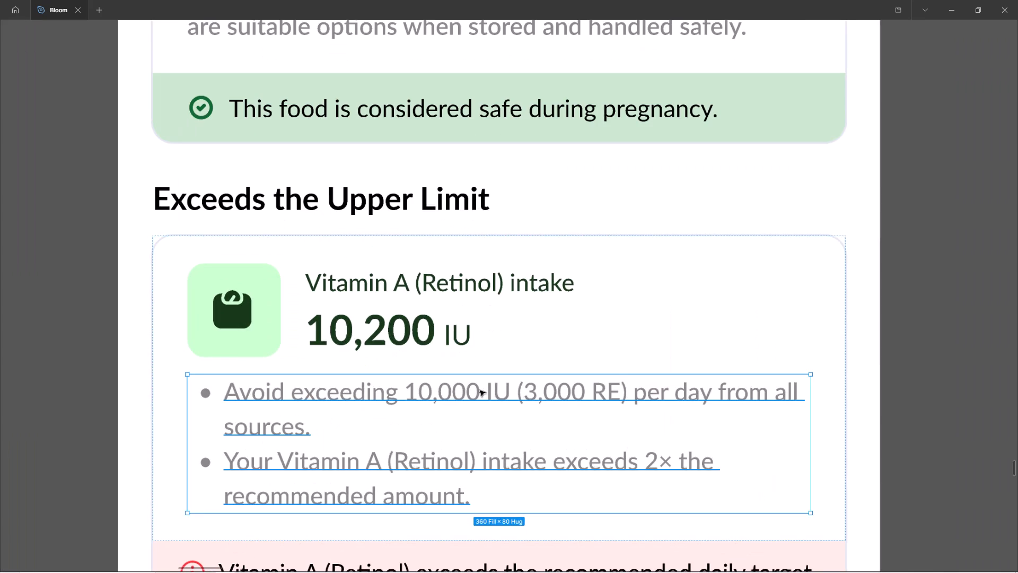
left_click(628, 394)
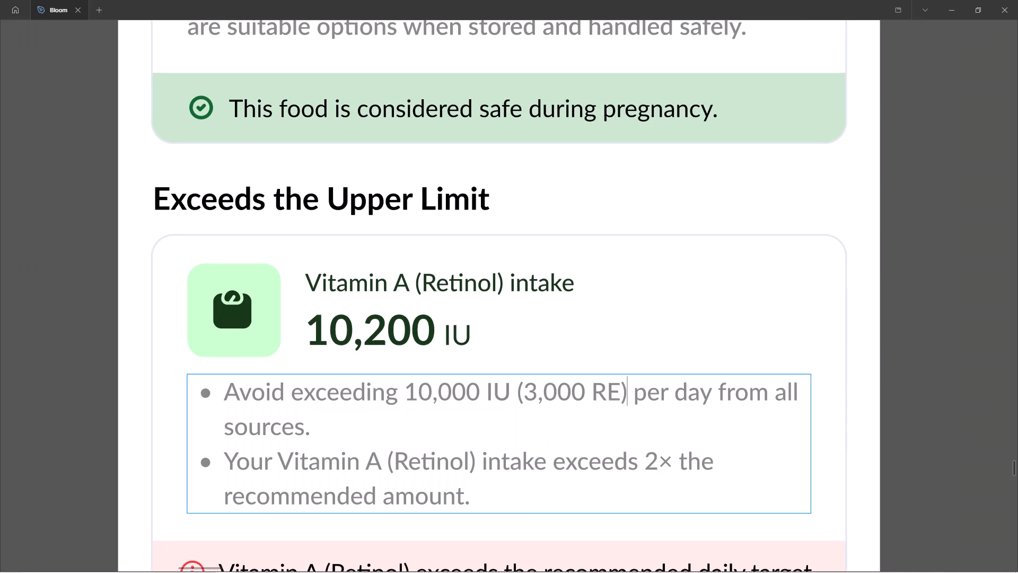
left_click(619, 396)
left_click_drag(626, 396, 427, 404)
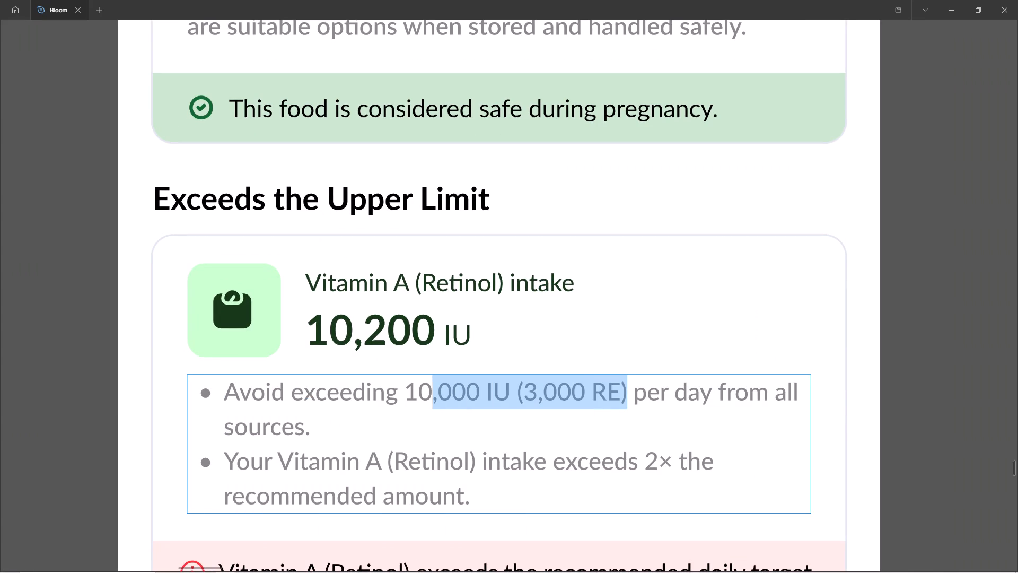
left_click_drag(427, 404, 415, 405)
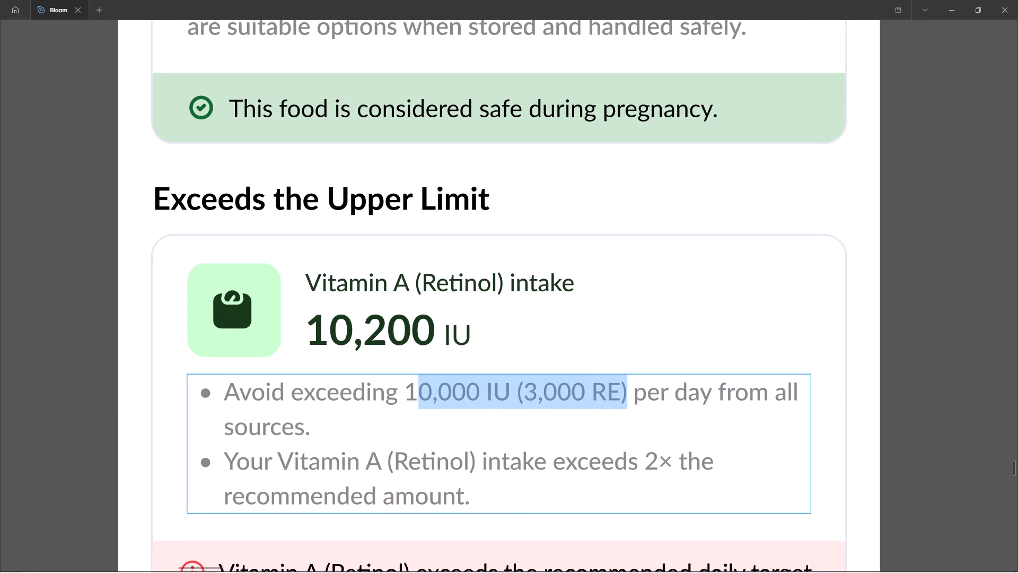
left_click(637, 401)
left_click_drag(627, 396, 549, 396)
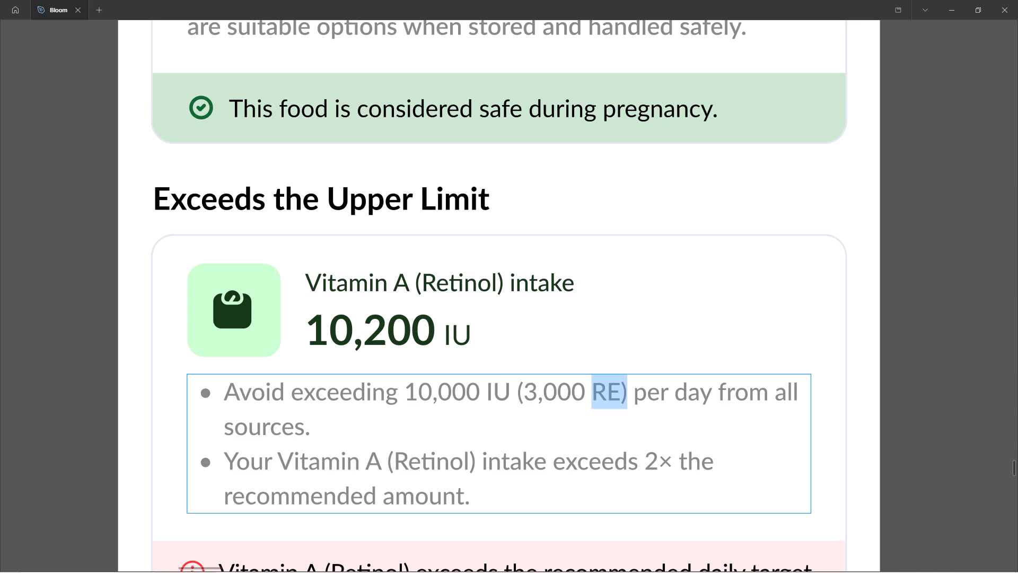
left_click_drag(549, 396, 481, 398)
left_click(564, 394)
double_click(605, 392)
scroll(393, 336, "down", 2, "ctrl")
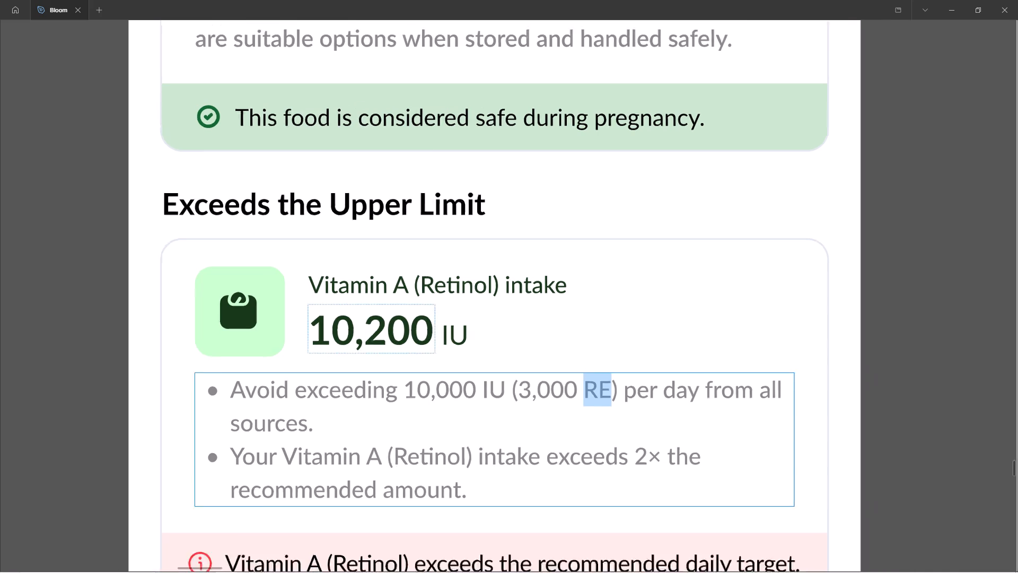
scroll(393, 336, "down", 7, "ctrl")
scroll(436, 340, "up", 1, "ctrl")
scroll(444, 340, "down", 8, "ctrl")
scroll(496, 141, "up", 4, "ctrl")
double_click(478, 119, "ctrl")
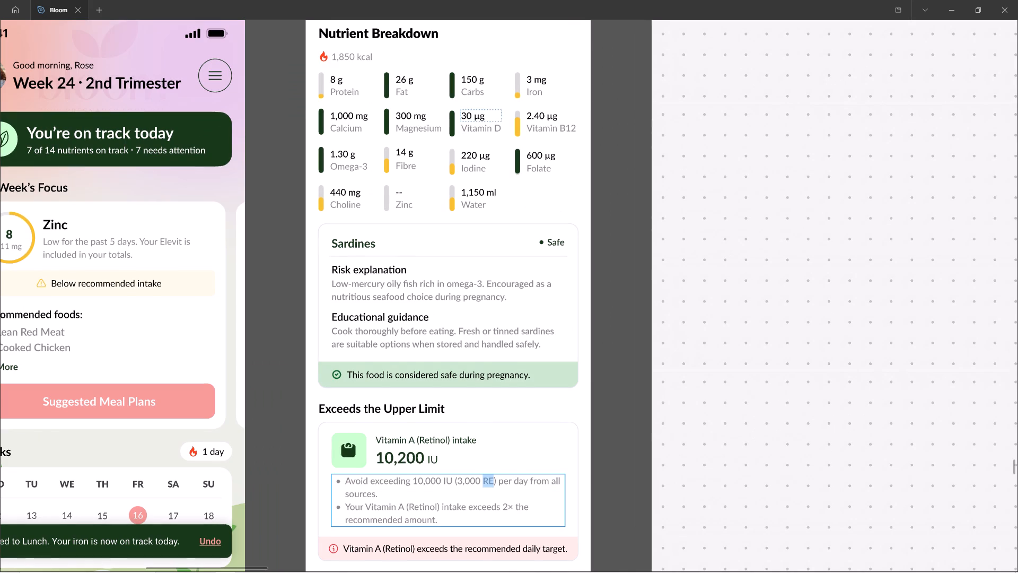
key("ctrl+c")
scroll(508, 480, "up", 5, "ctrl")
double_click(473, 481, "ctrl")
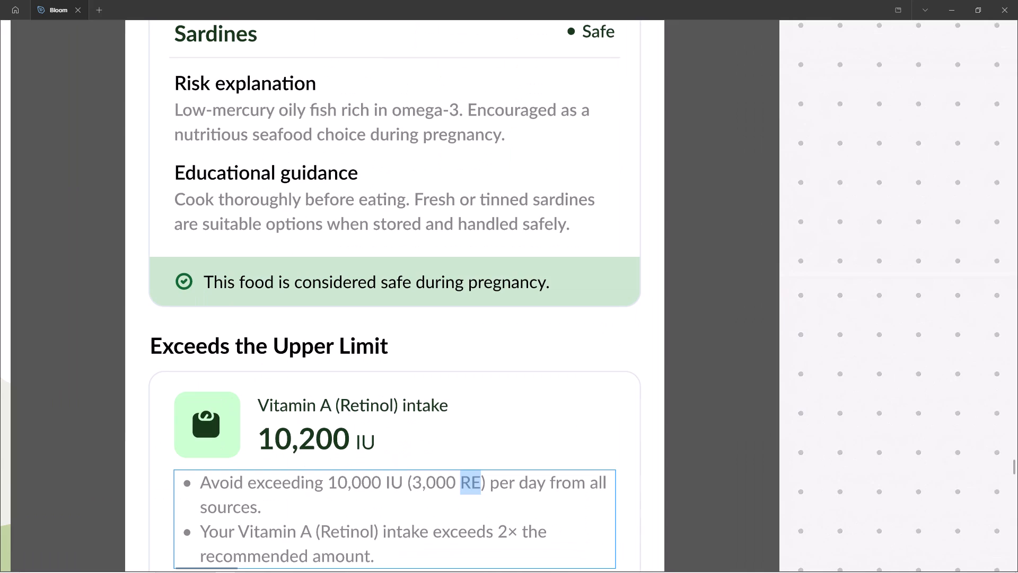
key("ctrl+shift+b")
key("ctrl+shift+b")
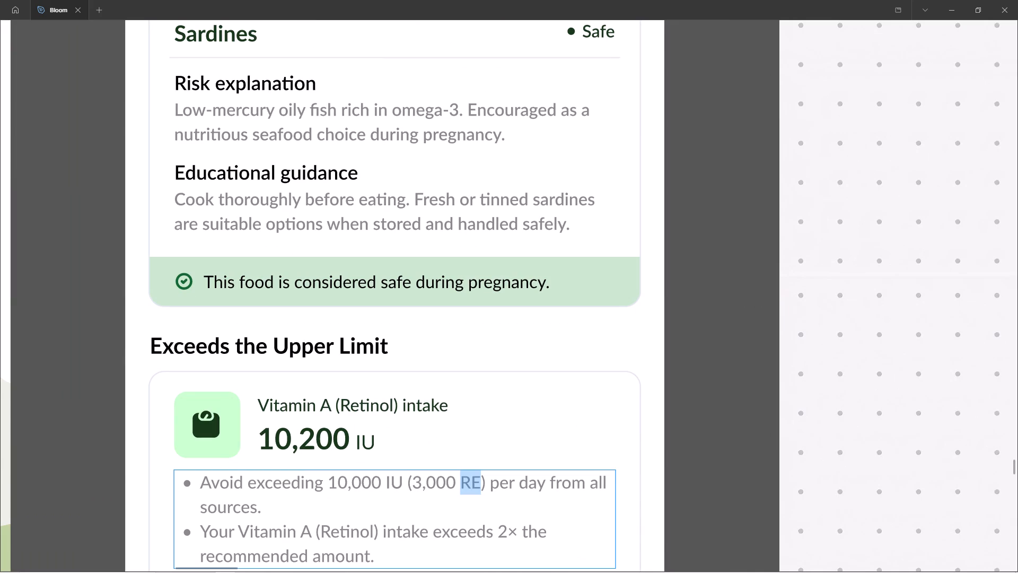
key("ctrl+shift+v")
Delete "10,000 IU" and the parentheses so the first bullet reads "Avoid exceeding 3,000 µg per day from all sources.".
left_click(490, 484)
key("Left")
key("BackSpace")
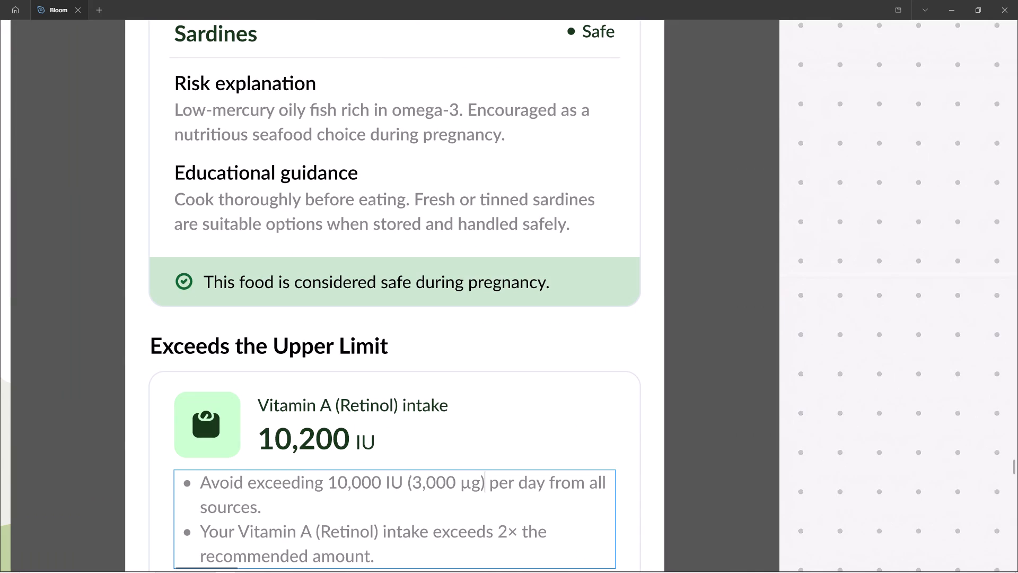
left_click(417, 483)
key("BackSpace")
key("BackSpace")
key("BackSpace")
key("BackSpace")
key("BackSpace")
key("BackSpace")
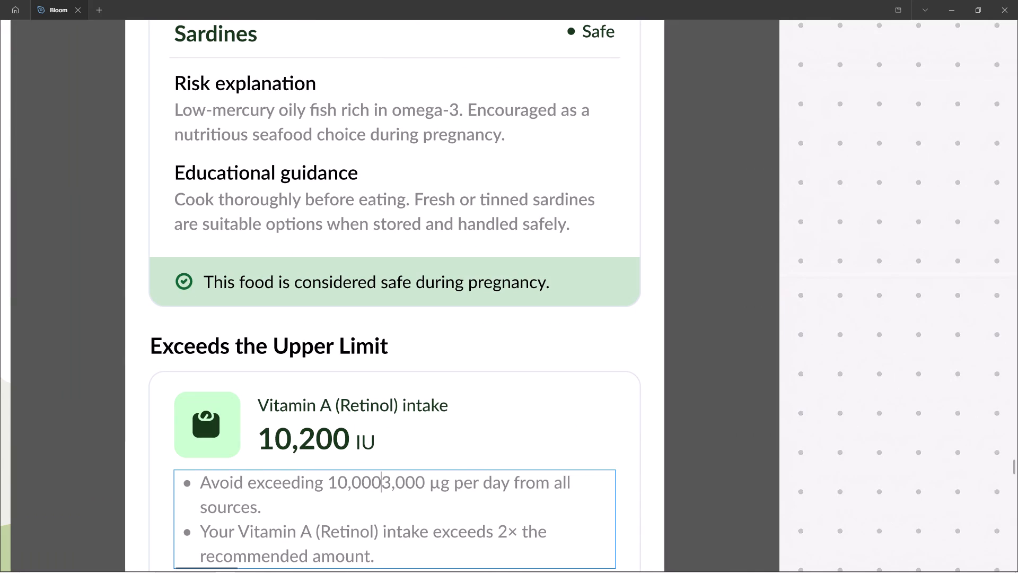
key("BackSpace")
key("BackSpace")
key("BackSpace")
key("BackSpace")
key("BackSpace")
double_click(686, 403)
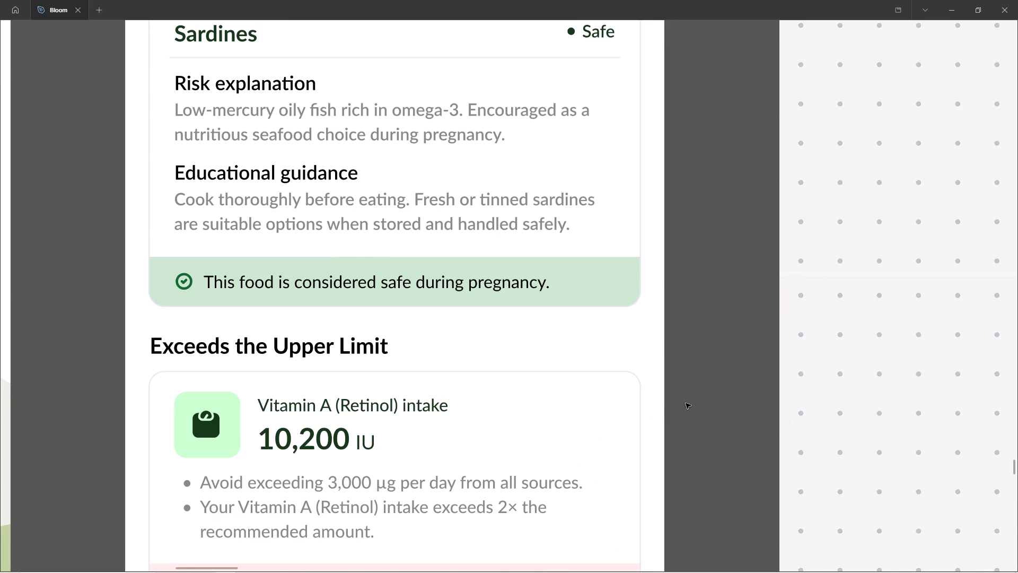
Switch to the Basecamp feedback and reread the upper limits bullet on Vitamin A units and limit comparison.
scroll(686, 403, "down", 4, "ctrl")
key("space")
key("space")
key("space")
key("space")
key("space")
key("space")
key("space")
left_click_drag(697, 476, 716, 416)
key("alt+Tab")
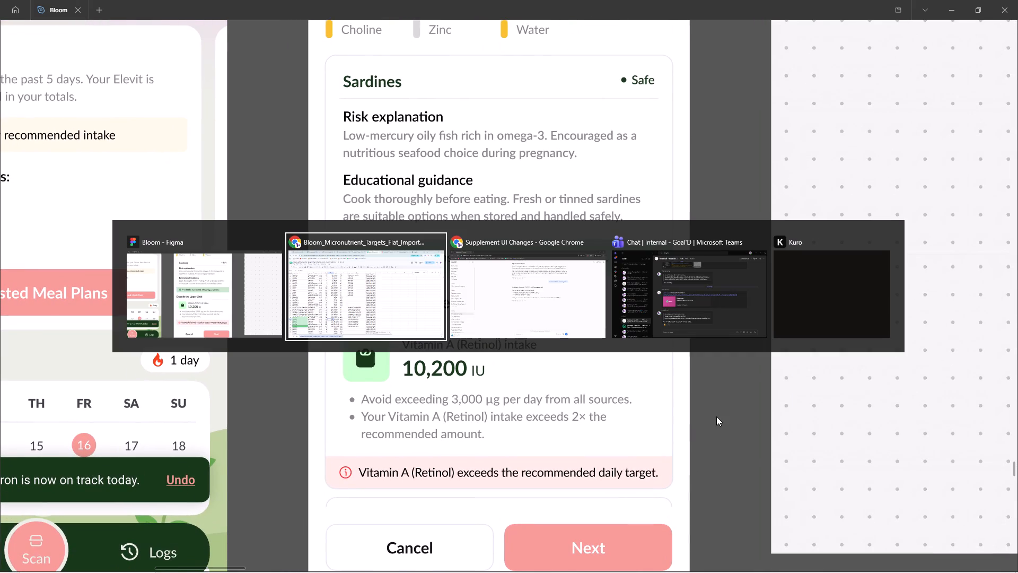
key("alt+Tab")
key("alt+Tab")
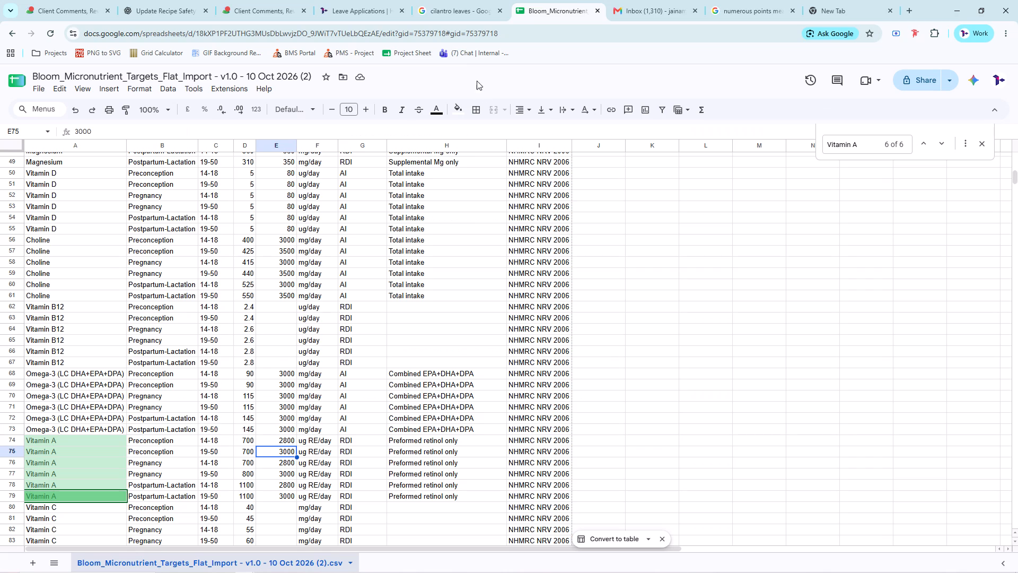
left_click(465, 16)
left_click(199, 13)
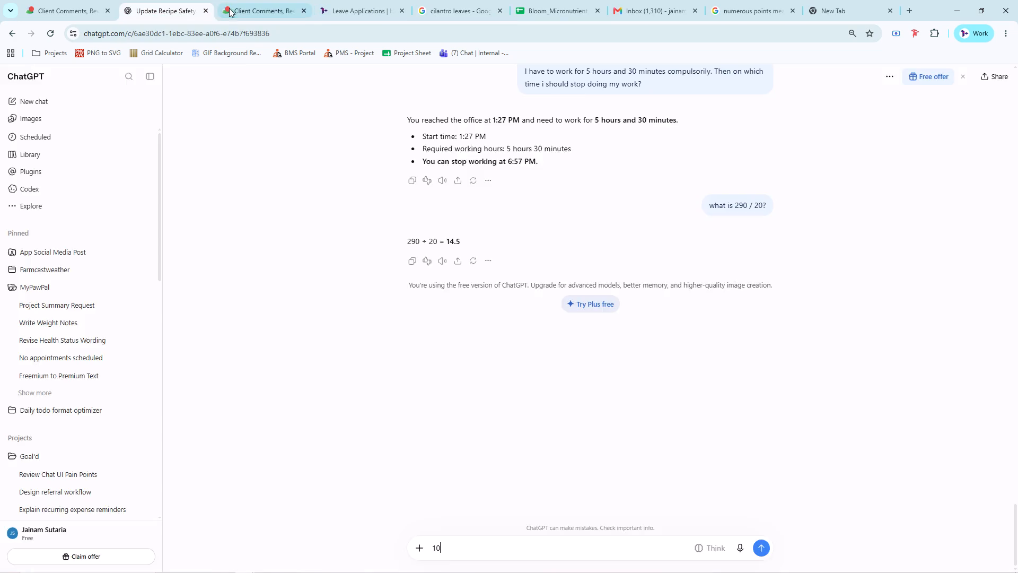
left_click(230, 8)
left_click(484, 326)
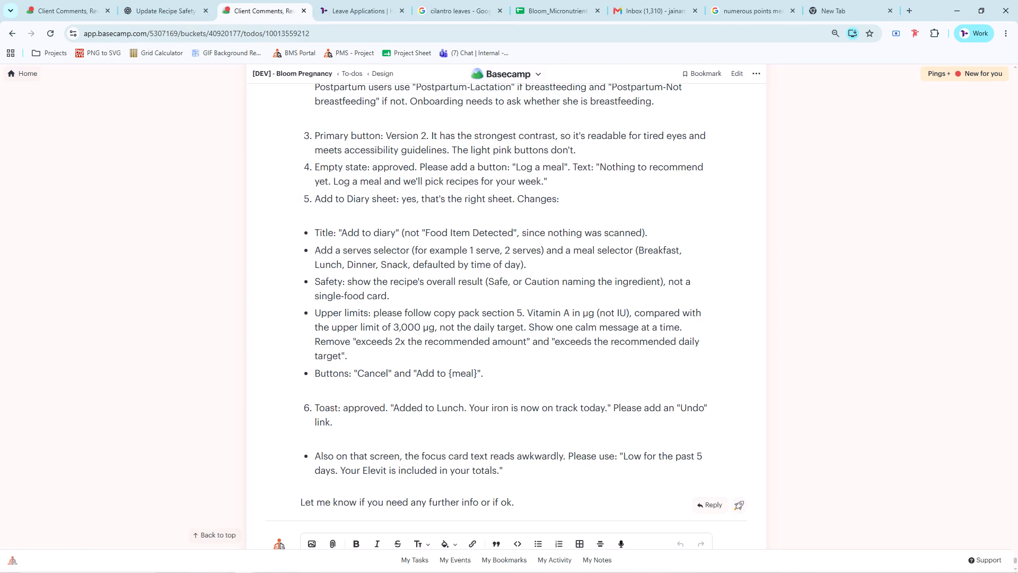
left_click(425, 311)
left_click(441, 314)
left_click(478, 316)
left_click(542, 312)
left_click(560, 314)
left_click(600, 314)
left_click(620, 312)
left_click(643, 310)
Switch to Figma and change the Vitamin A (Retinol) intake value to 3,200.
key("alt+Tab")
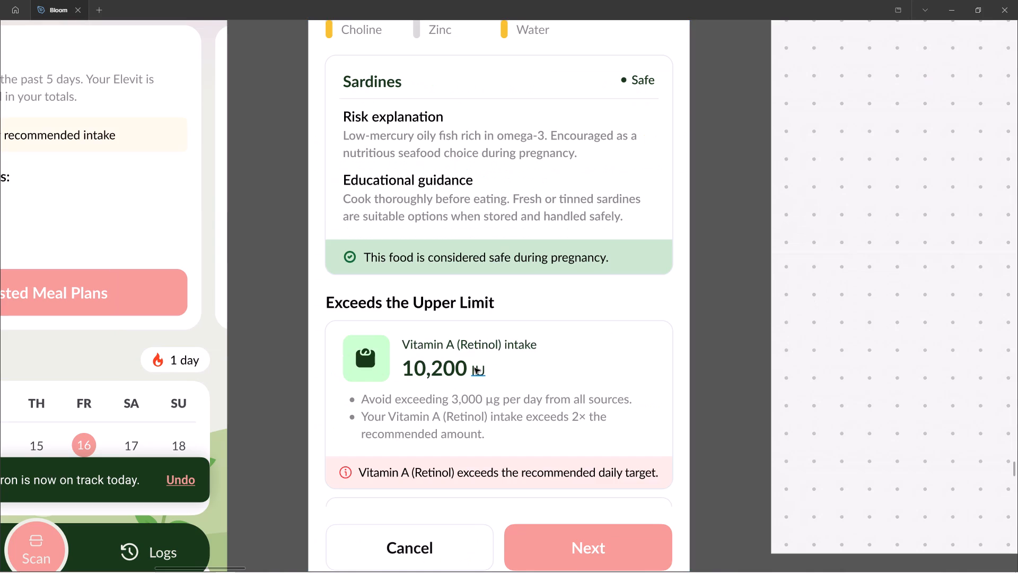
scroll(475, 369, "up", 3, "ctrl")
double_click(419, 371, "ctrl")
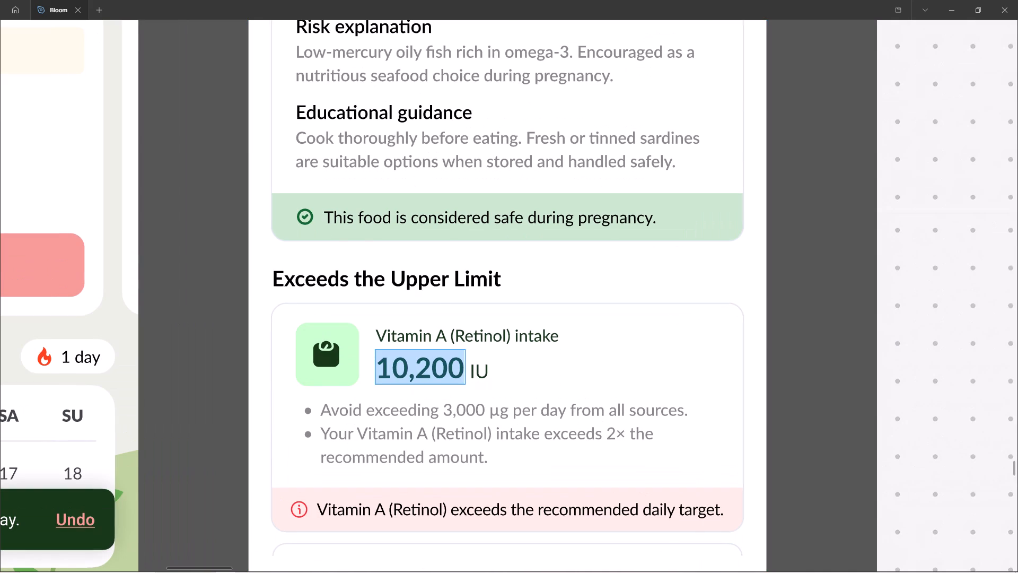
left_click(475, 403)
left_click_drag(485, 413, 441, 412)
key("ctrl+c")
left_click_drag(408, 372, 388, 372)
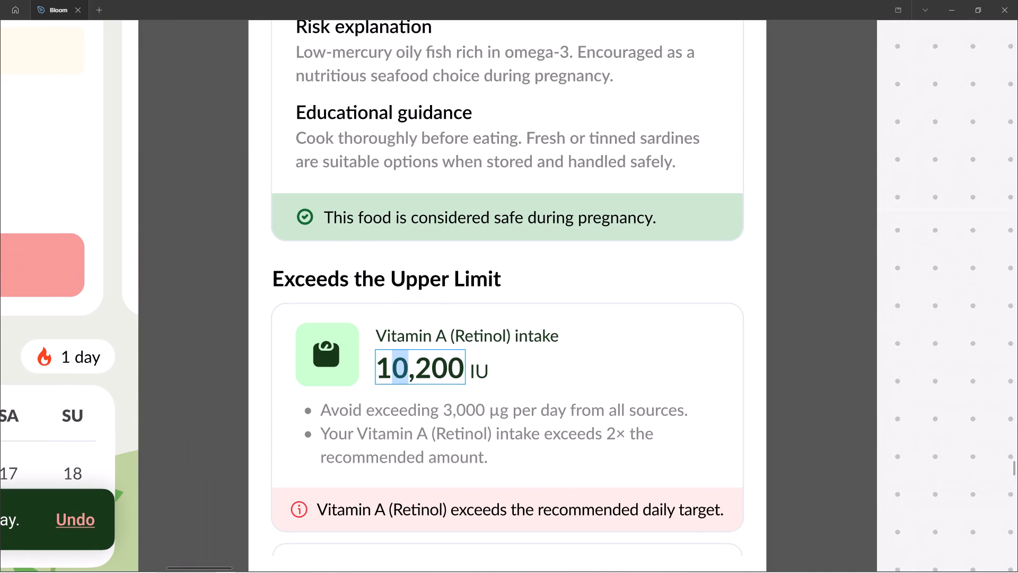
left_click(405, 370)
left_click_drag(405, 369, 379, 372)
key("3")
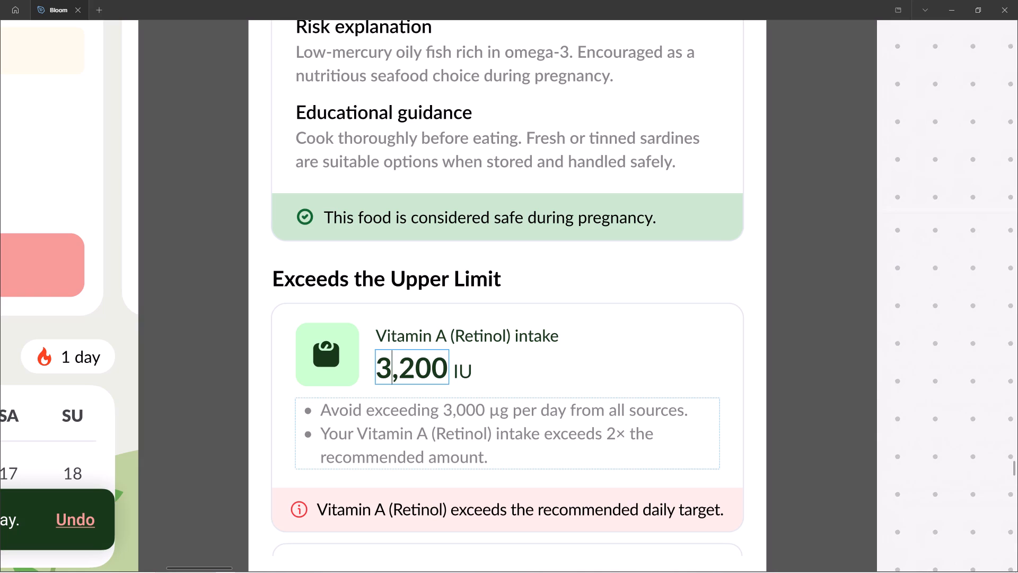
Replace the "IU" unit beside the Vitamin A intake value with "µg" copied from the first bullet below it.
left_click_drag(488, 412, 506, 413)
key("ctrl+c")
left_click(461, 371)
key("ctrl+a")
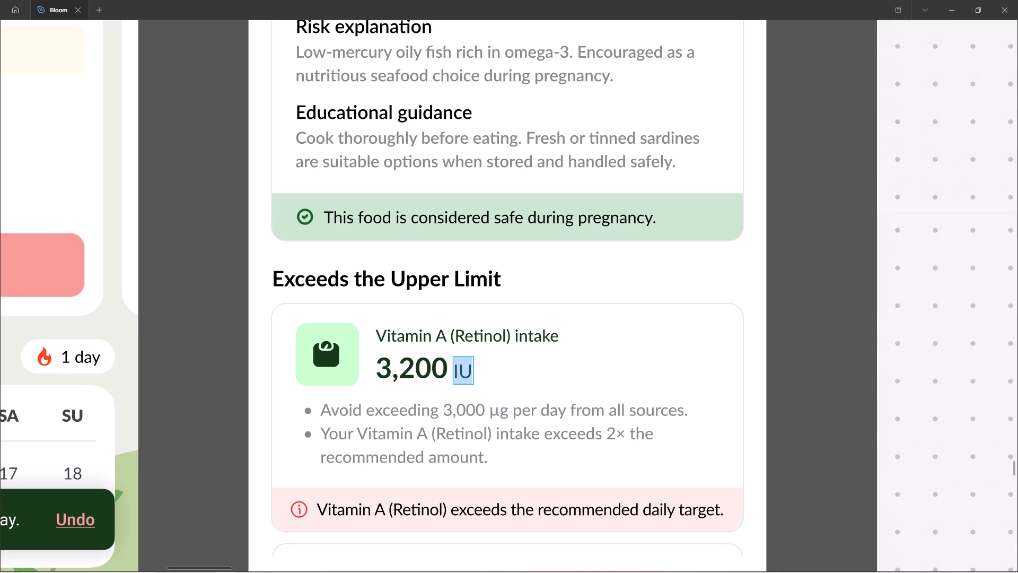
key("ctrl+shift+v")
double_click(814, 349)
Compare the Vitamin A card with Basecamp's upper limits bullet on the 3,000 µg limit and phrases to remove, returning to Figma.
scroll(810, 339, "down", 5, "ctrl")
key("space")
key("space")
key("space")
key("space")
key("space")
key("space")
key("space")
left_click_drag(801, 364, 774, 315)
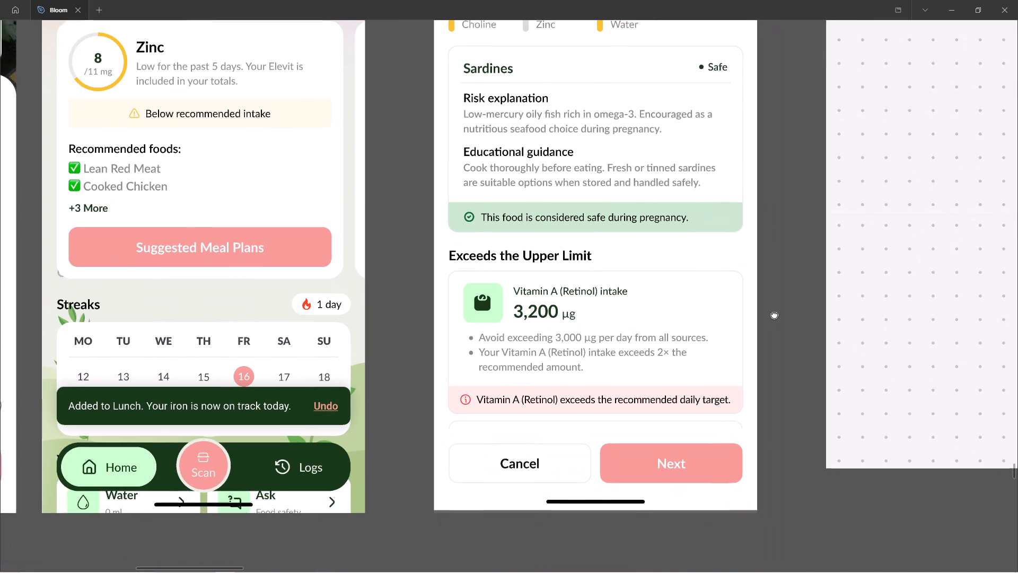
left_click_drag(774, 315, 774, 314)
scroll(589, 342, "up", 3, "ctrl")
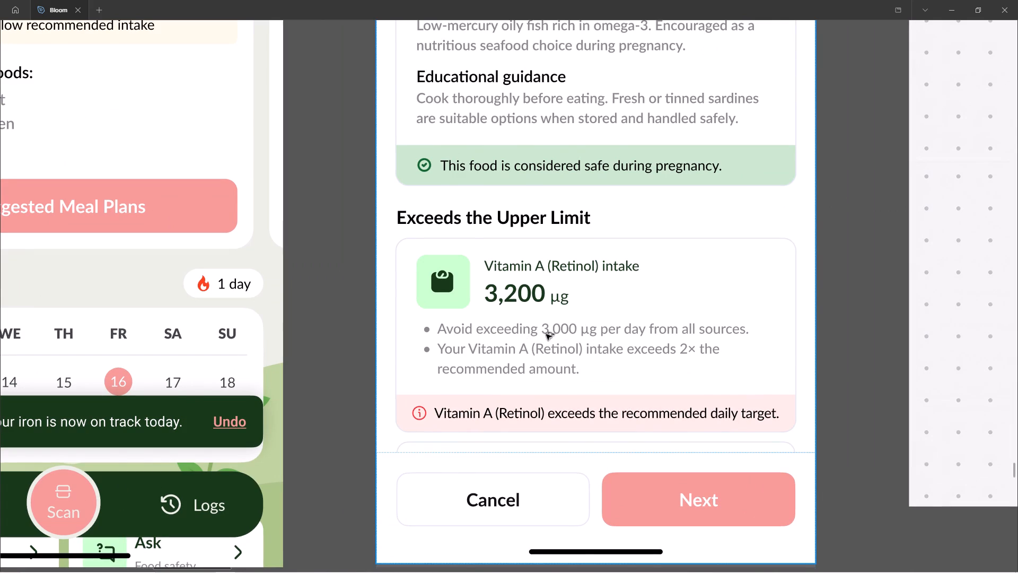
key("alt+Tab")
left_click_drag(502, 314, 715, 320)
left_click(345, 321)
left_click(379, 330)
left_click(413, 325)
left_click(448, 322)
left_click(476, 322)
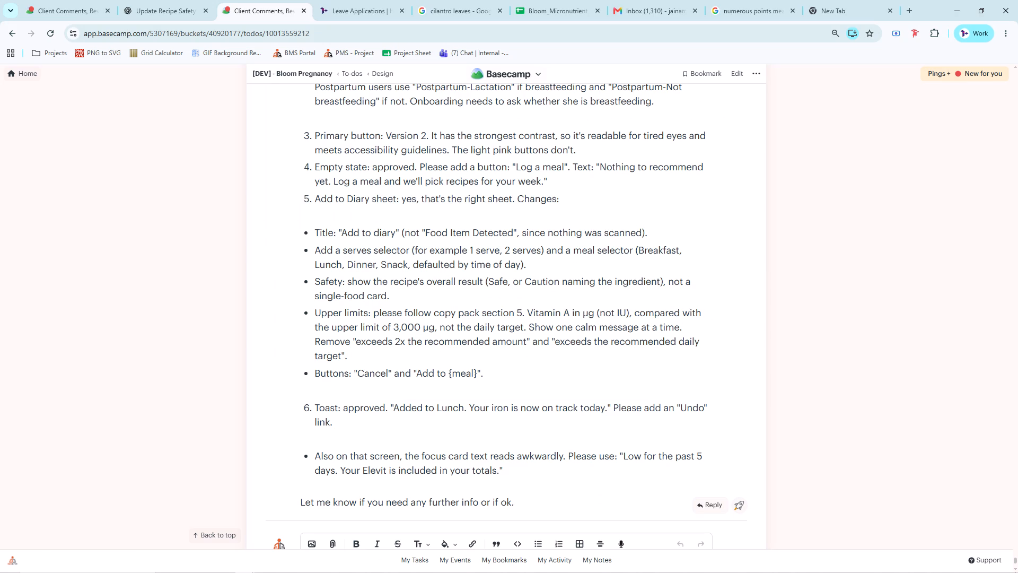
left_click(438, 329)
left_click(468, 329)
left_click(494, 327)
left_click(513, 327)
left_click(540, 328)
left_click(548, 328)
left_click(602, 329)
left_click(635, 327)
left_click(672, 325)
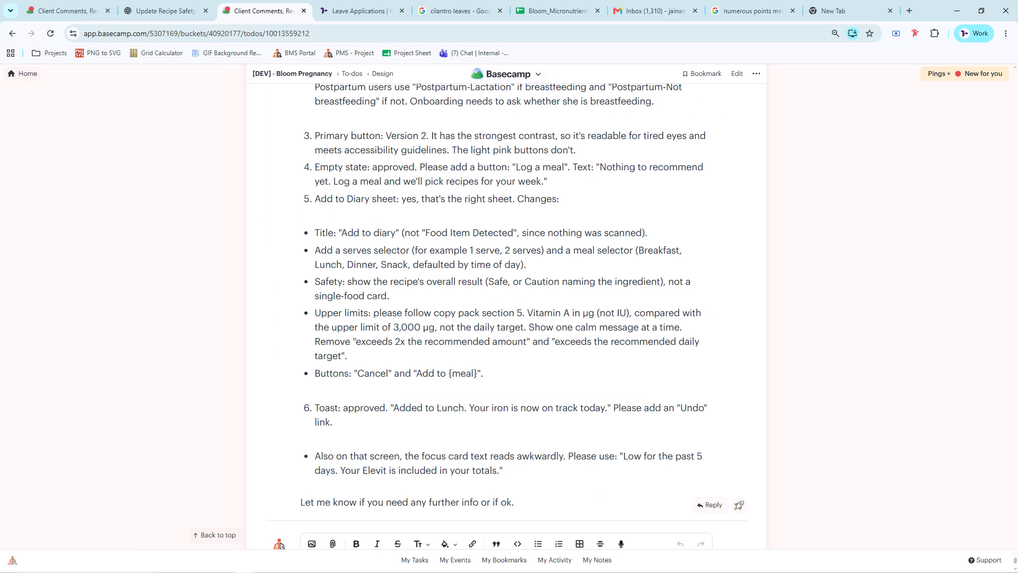
left_click(341, 347)
key("alt+Tab")
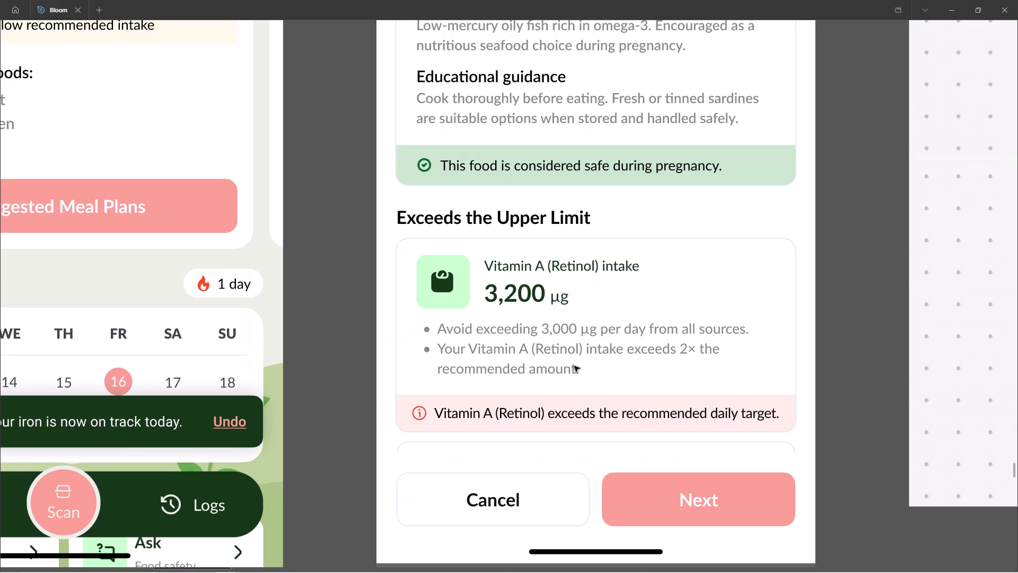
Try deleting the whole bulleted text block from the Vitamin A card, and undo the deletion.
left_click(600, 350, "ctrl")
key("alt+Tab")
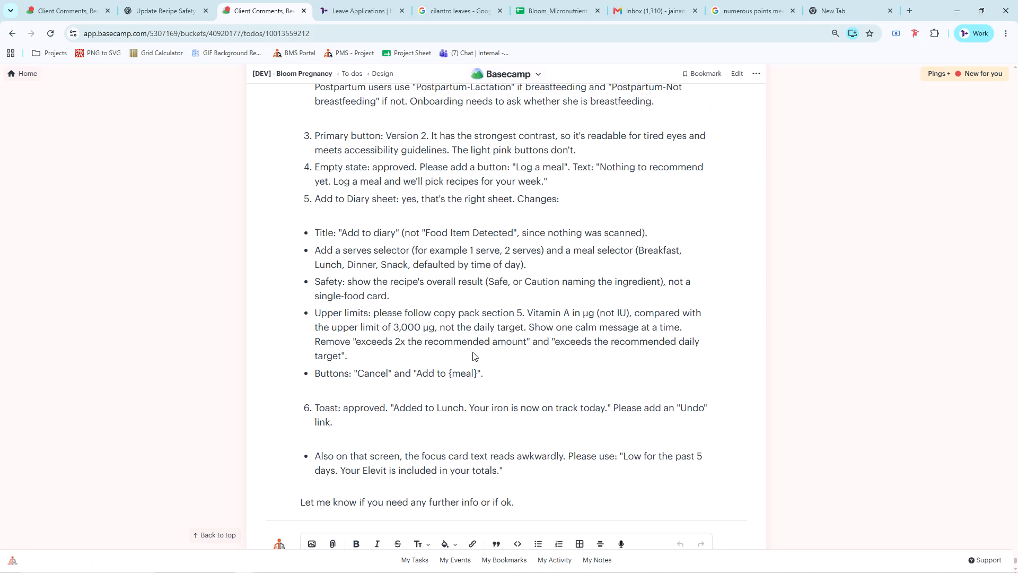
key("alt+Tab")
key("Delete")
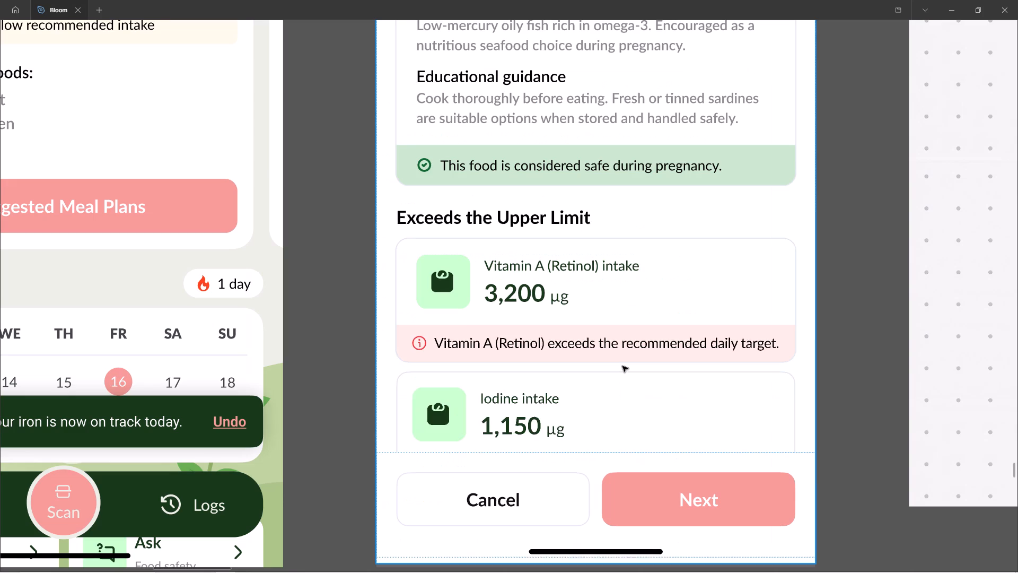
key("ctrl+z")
Delete the second bullet, "Your Vitamin A (Retinol) intake exceeds 2× the recommended amount.", including its empty line.
double_click(592, 358)
left_click_drag(582, 366, 520, 346)
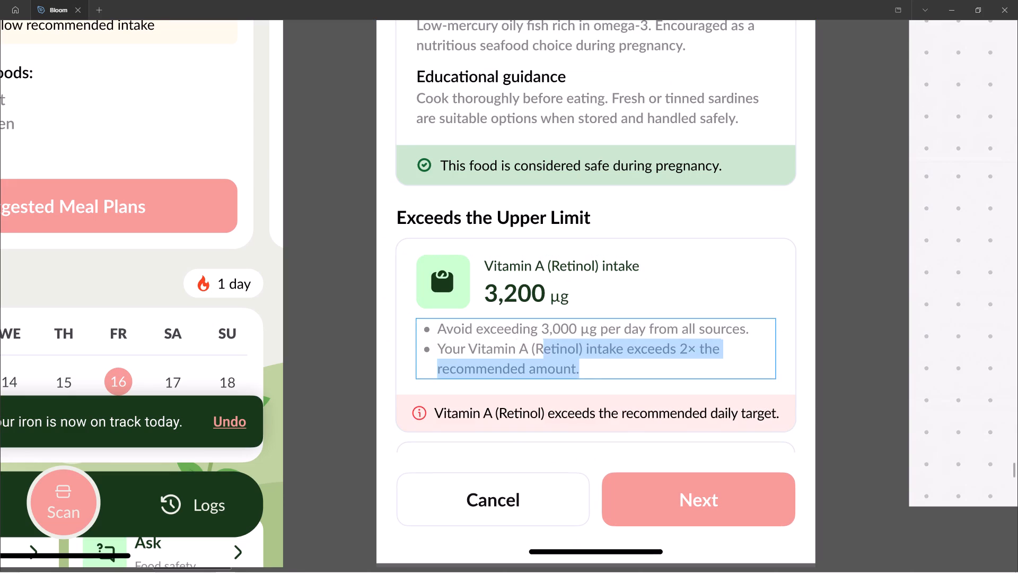
left_click_drag(520, 346, 399, 352)
key("BackSpace")
key("BackSpace")
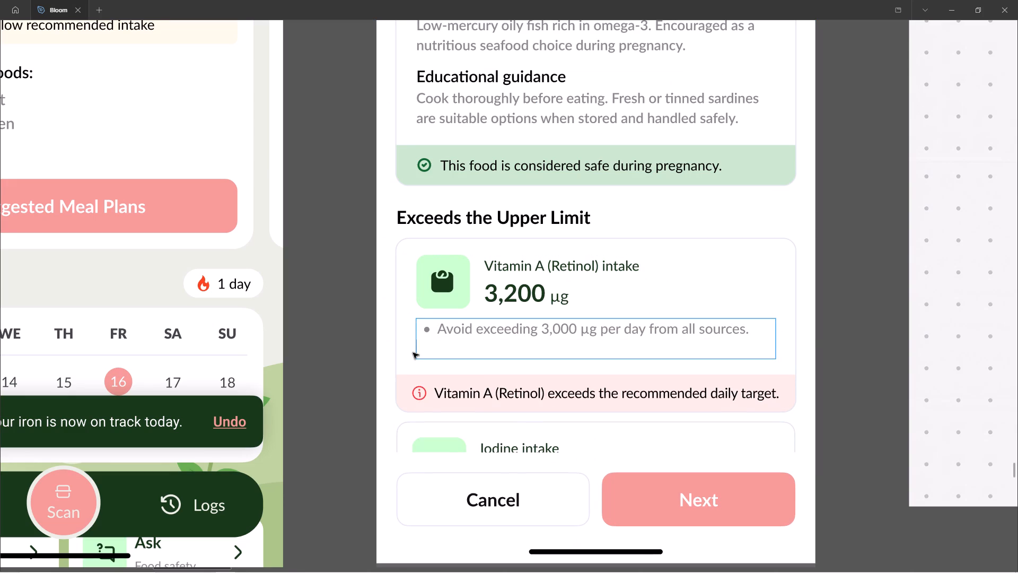
key("BackSpace")
left_click(348, 334)
Check the removal wording in Basecamp and delete the red "exceeds the recommended daily target" banner from the Vitamin A card.
key("alt+Tab")
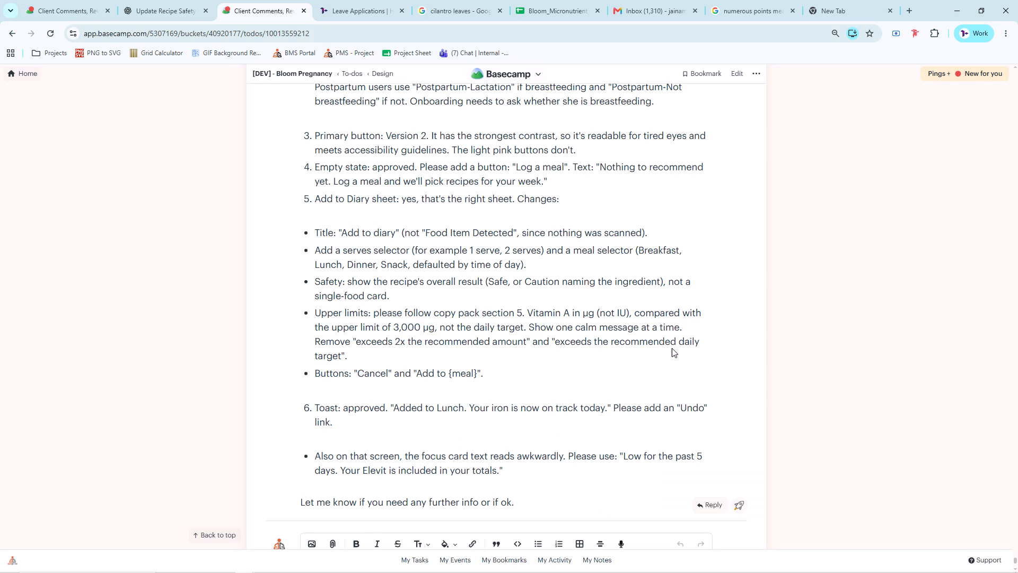
key("alt+Tab")
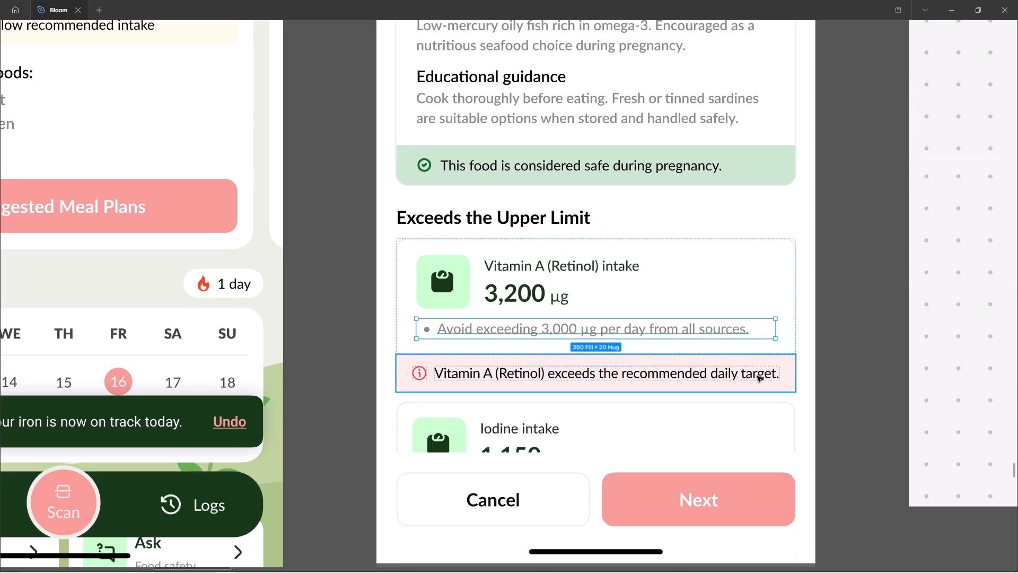
left_click(767, 373)
key("alt+Tab")
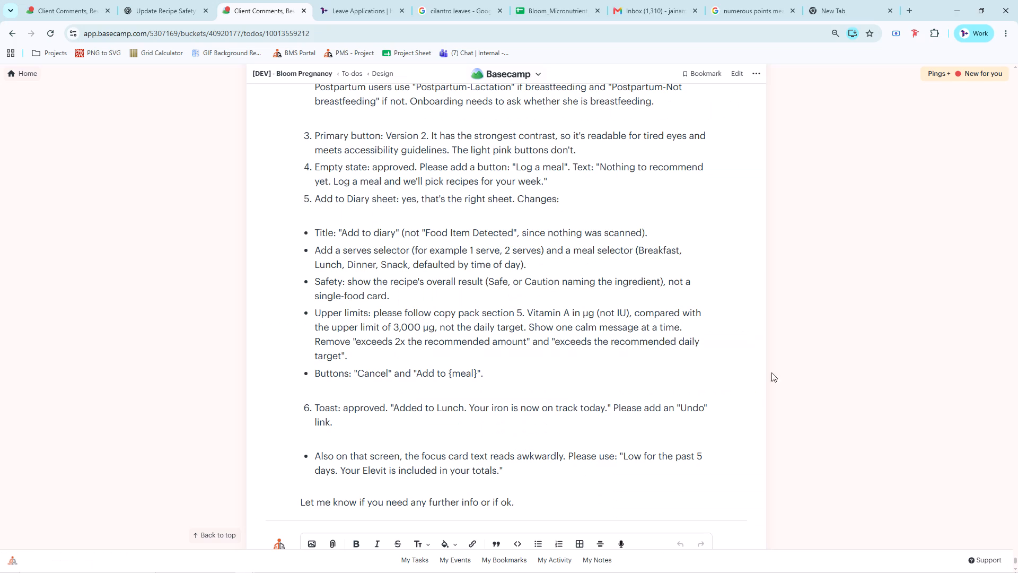
key("alt+Tab")
key("alt+Tab")
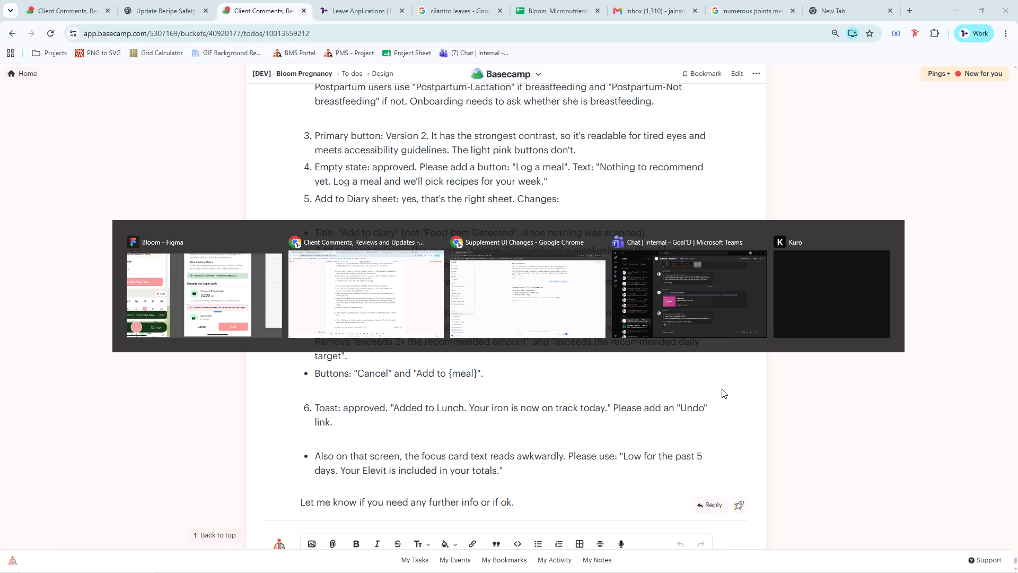
key("alt+Tab")
key("Delete")
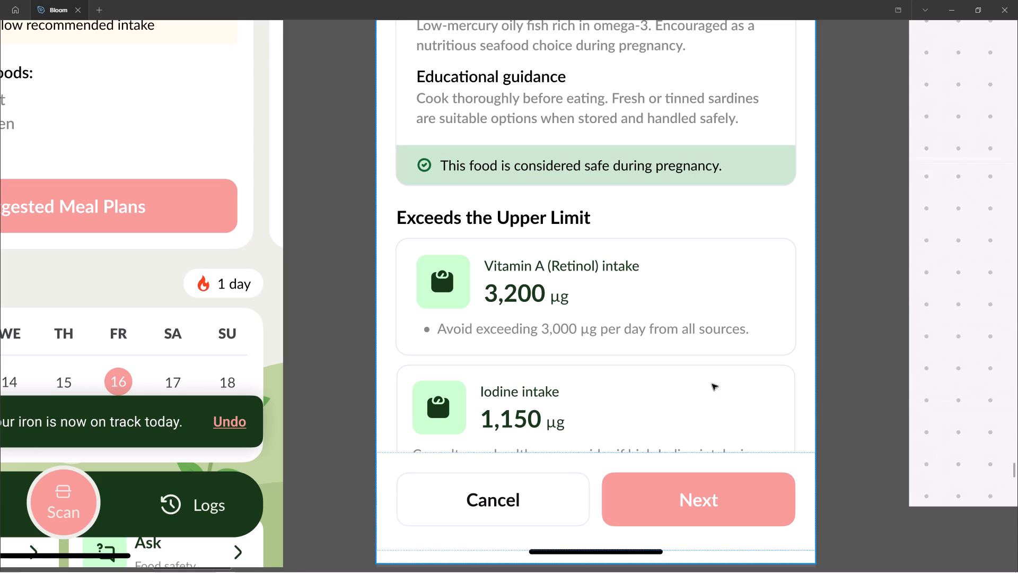
Delete the Iodine intake card from the Exceeds the Upper Limit section.
triple_click(564, 371)
left_click(564, 371)
double_click(564, 371)
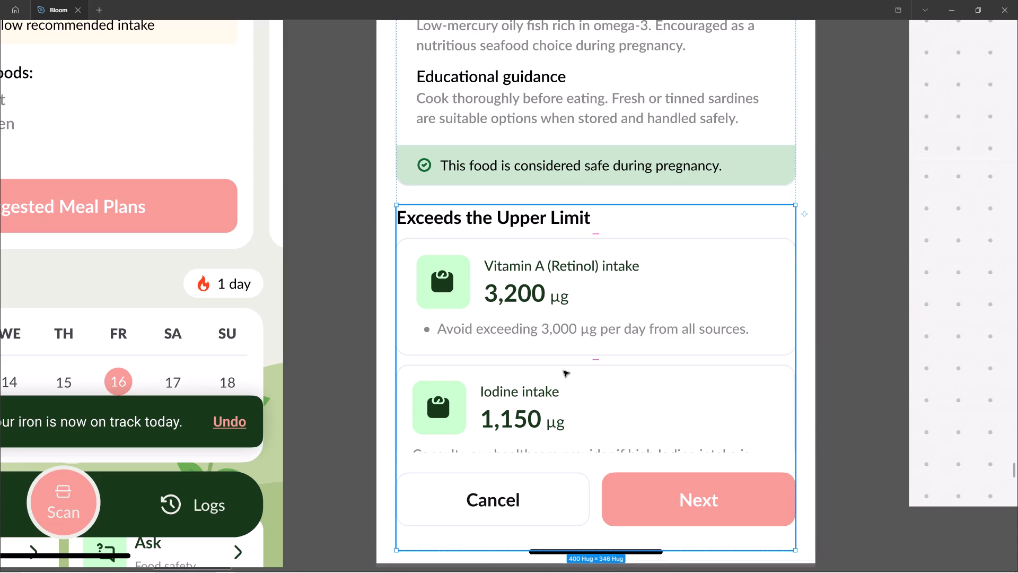
key("Delete")
Shorten the Add to Diary sheet to 440 × 1148 by lowering its top edge.
scroll(570, 390, "down", 7, "ctrl")
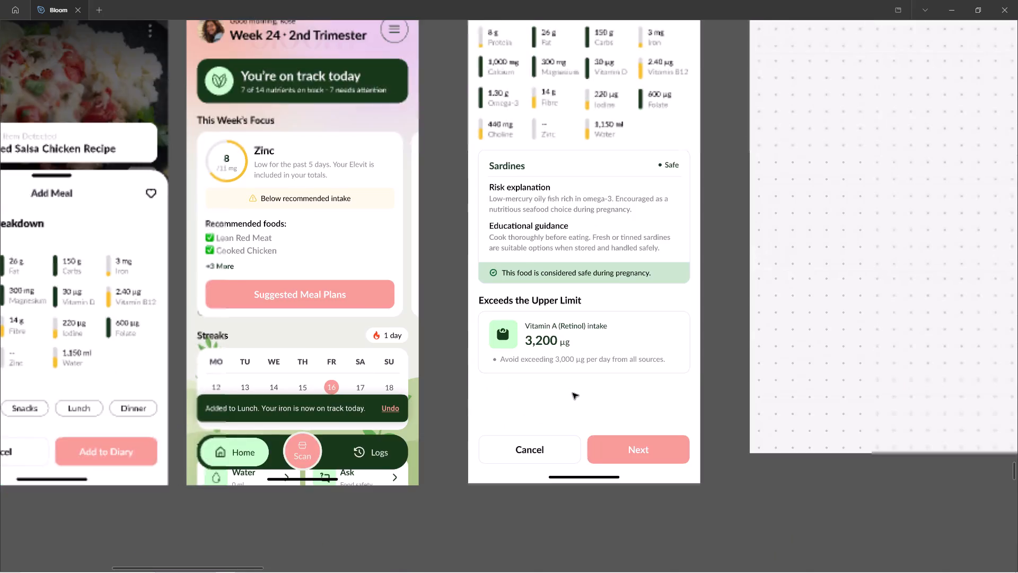
scroll(573, 393, "down", 6, "ctrl")
left_click(658, 305)
left_click(618, 227)
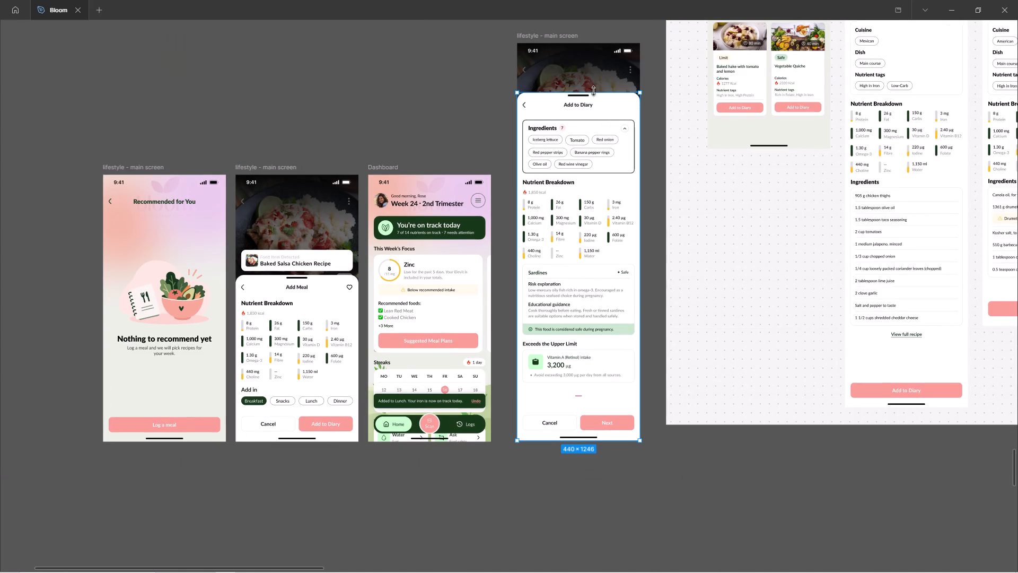
left_click_drag(594, 91, 605, 123)
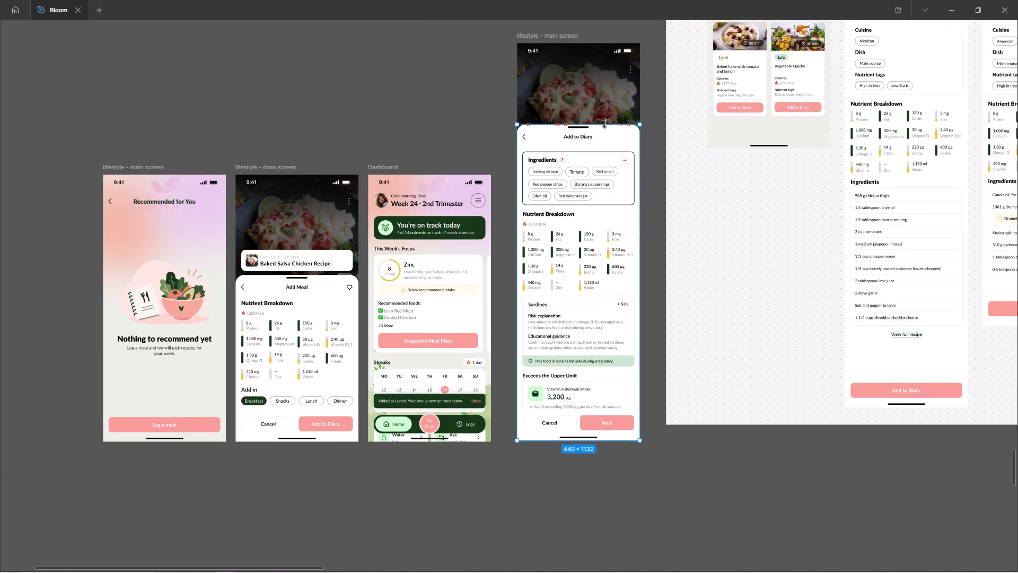
left_click_drag(605, 123, 608, 120)
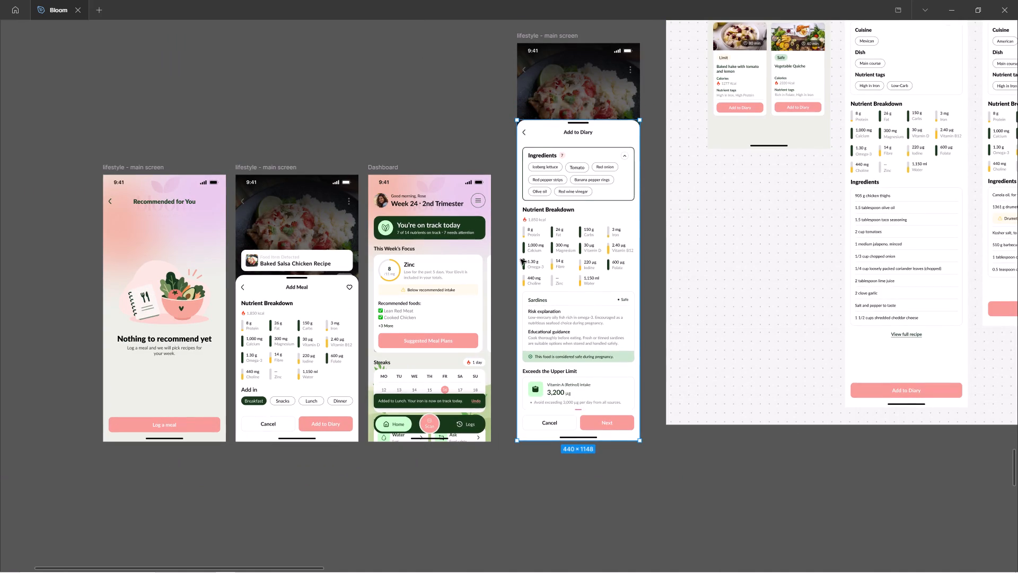
Remove the bullet formatting from "Avoid exceeding 3,000 µg per day from all sources." so it becomes a plain sentence.
scroll(462, 358, "up", 10, "ctrl")
double_click(641, 449, "ctrl")
double_click(657, 456, "ctrl")
scroll(631, 427, "down", 5, "ctrl")
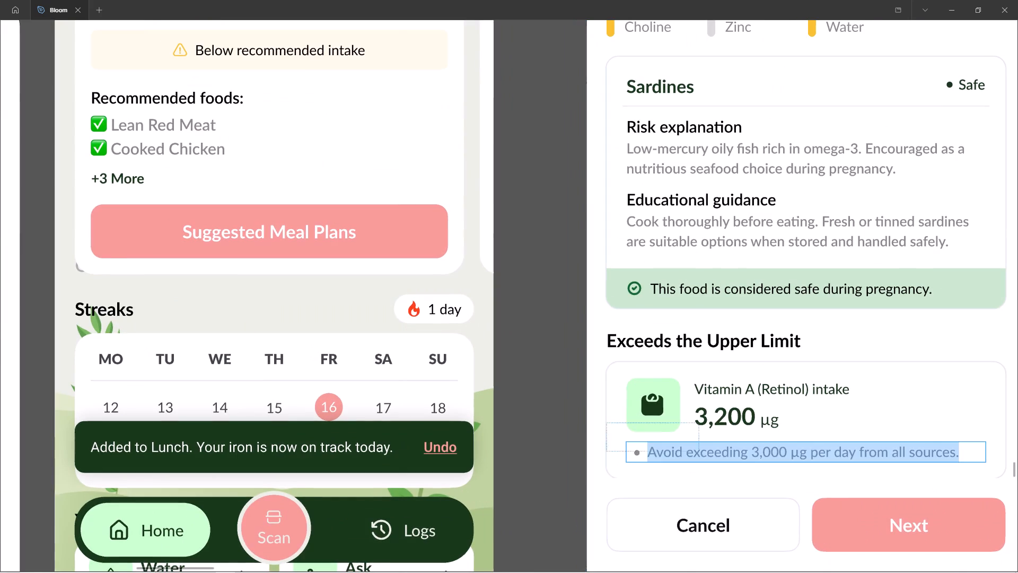
left_click(645, 440)
key("Left")
key("BackSpace")
key("BackSpace")
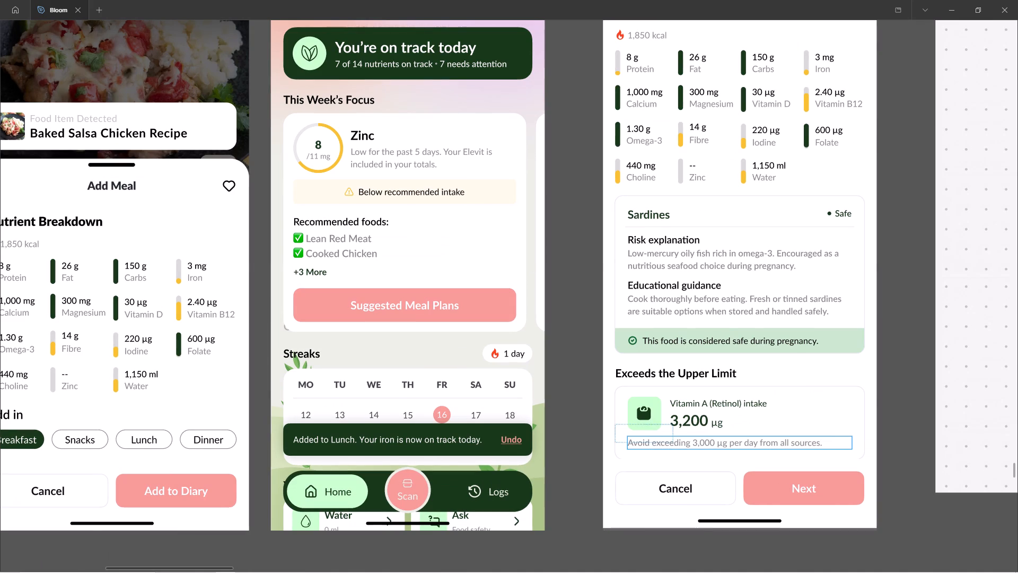
left_click(589, 353, "ctrl")
Copy the Educational guidance paragraph's text properties and paste them onto the Vitamin A card's limit sentence.
left_click(698, 309, "ctrl")
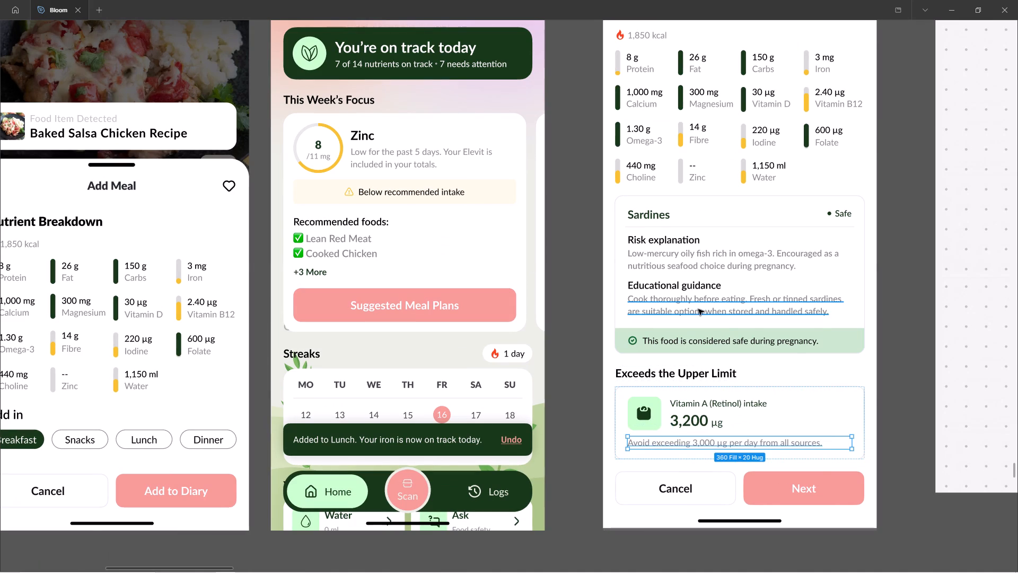
key("ctrl+alt+c")
left_click(732, 441, "ctrl")
key("ctrl+v")
left_click(568, 415, "ctrl")
Raise the top edge of the Add to Diary sheet so it measures 440 × 1165 and fits its content.
scroll(568, 415, "down", 1, "ctrl")
scroll(568, 415, "up", 1, "ctrl")
scroll(568, 415, "down", 7, "ctrl")
left_click(599, 53)
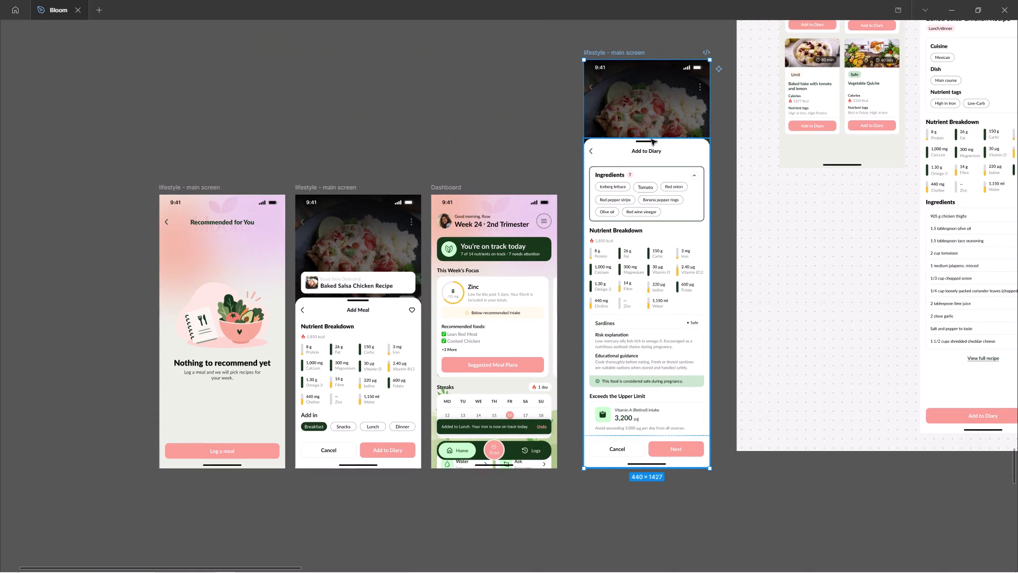
left_click(653, 137)
left_click_drag(657, 140, 658, 135)
scroll(690, 207, "up", 2, "ctrl")
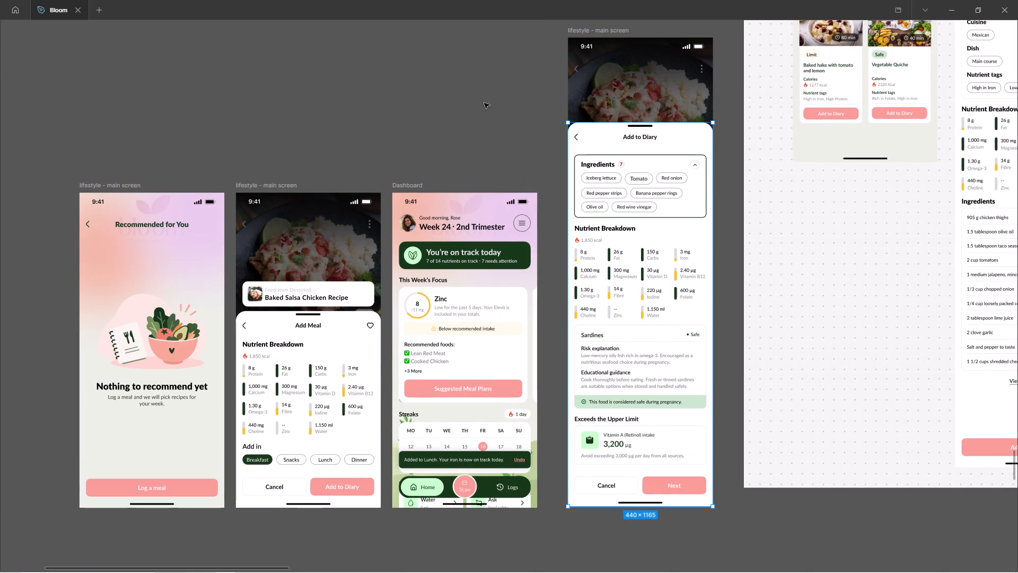
left_click(484, 104)
Move the Add to Diary sheet up inside its screen frame until its top sits just below the status bar.
key("space")
key("space")
key("space")
key("space")
key("space")
key("space")
key("space")
key("space")
key("space")
key("space")
key("space")
key("space")
key("space")
key("space")
key("space")
key("space")
key("space")
key("space")
key("space")
key("space")
left_click_drag(495, 179, 387, 131)
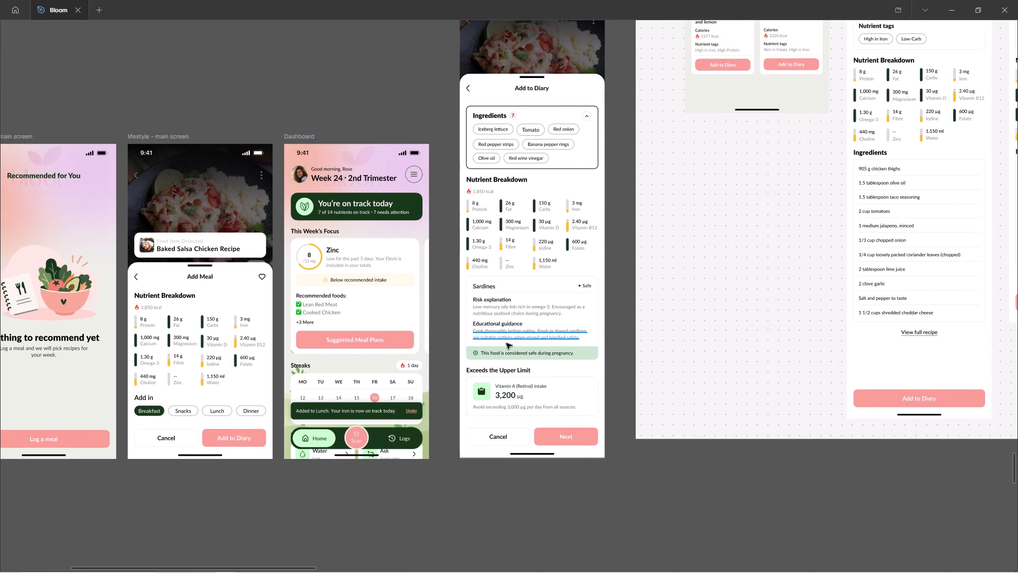
scroll(506, 343, "up", 2, "ctrl")
scroll(523, 445, "down", 5, "ctrl")
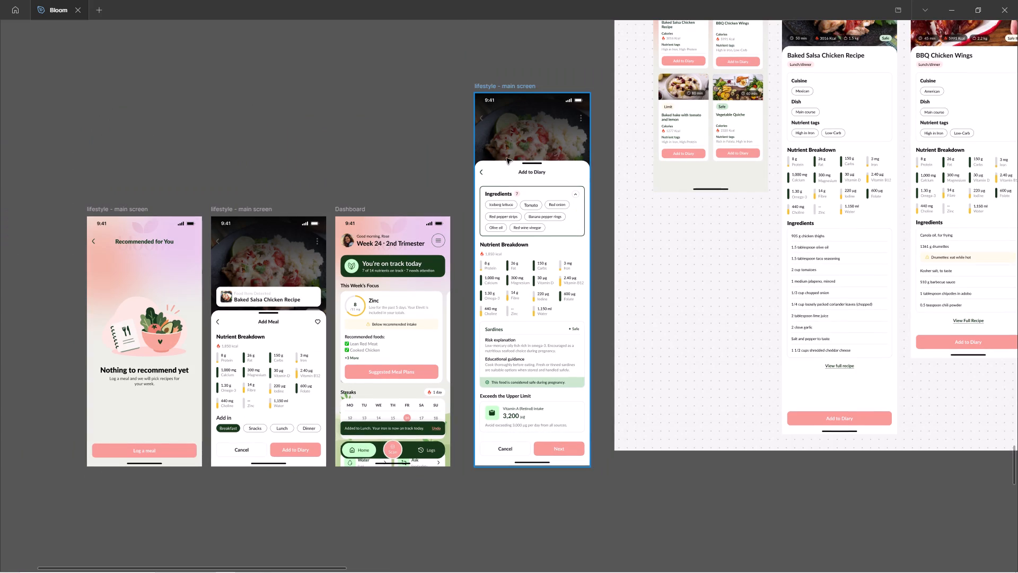
left_click(506, 158)
left_click(509, 166)
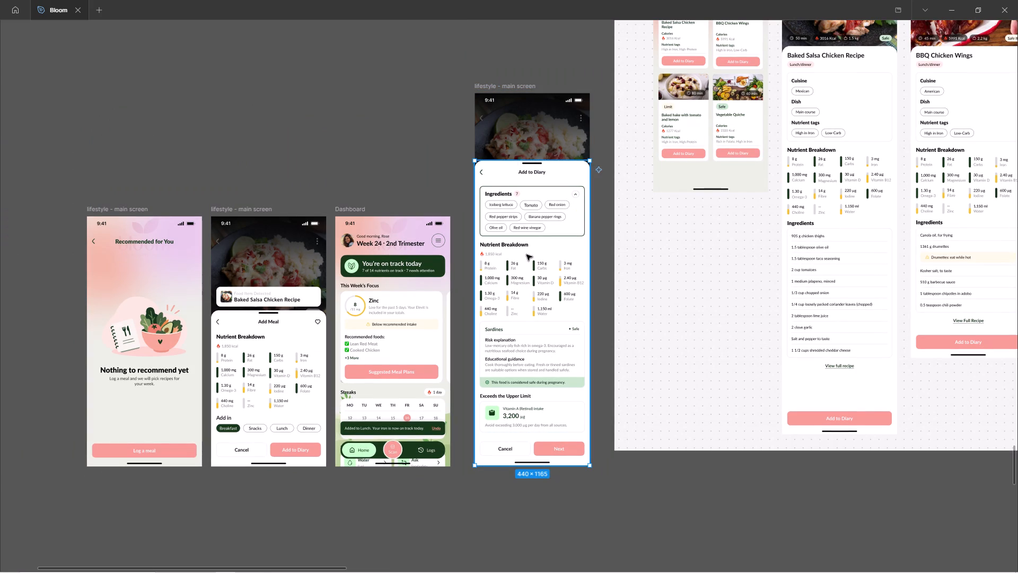
left_click_drag(528, 261, 532, 219, "shift")
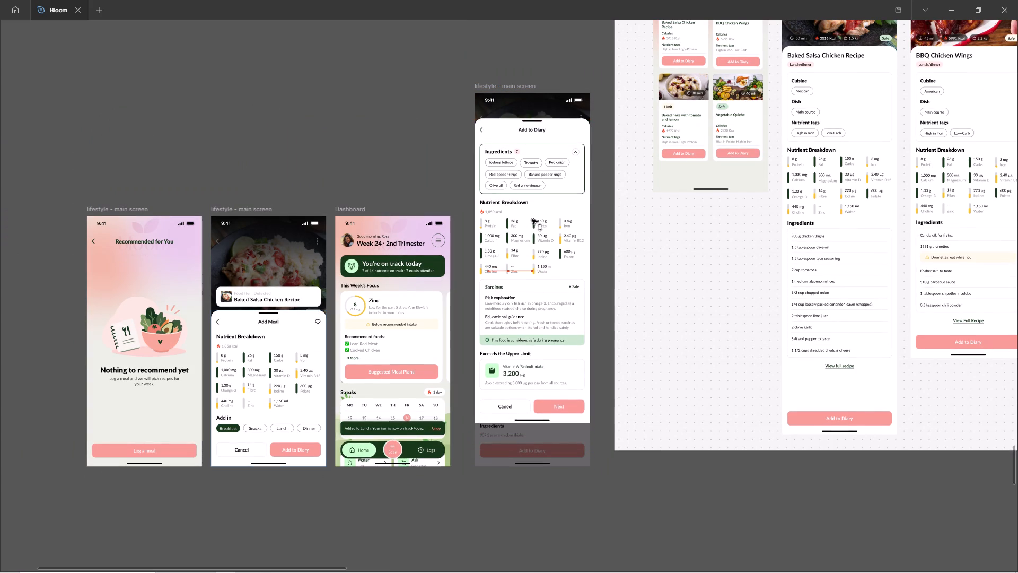
left_click_drag(532, 219, 533, 214, "shift")
Raise the bottom edge of the Add to Diary screen frame so it ends at the sheet, measuring 440 × 1244.
left_click(497, 85)
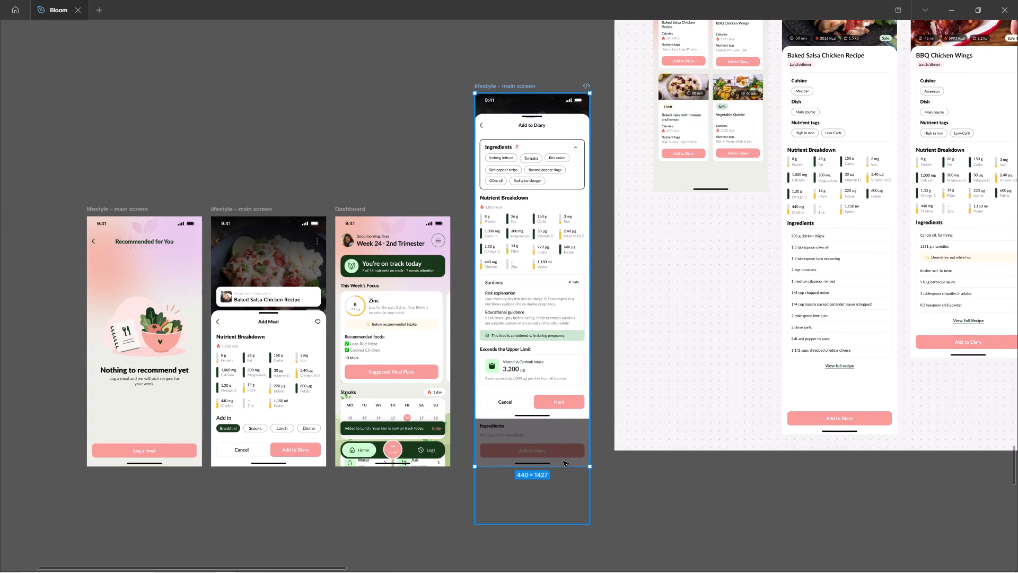
left_click_drag(564, 465, 576, 421, "ctrl")
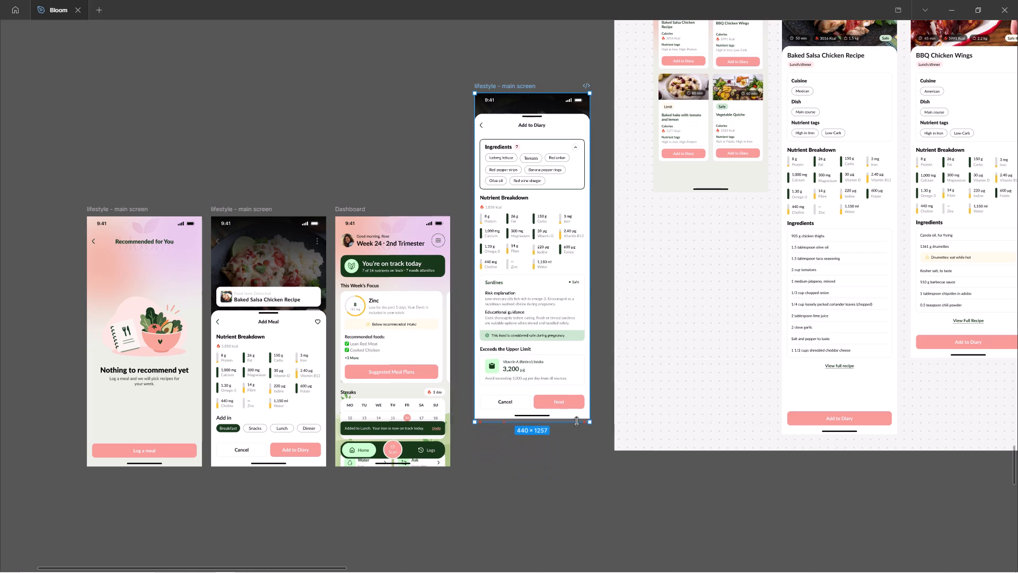
left_click_drag(576, 421, 578, 420, "ctrl")
left_click(566, 459)
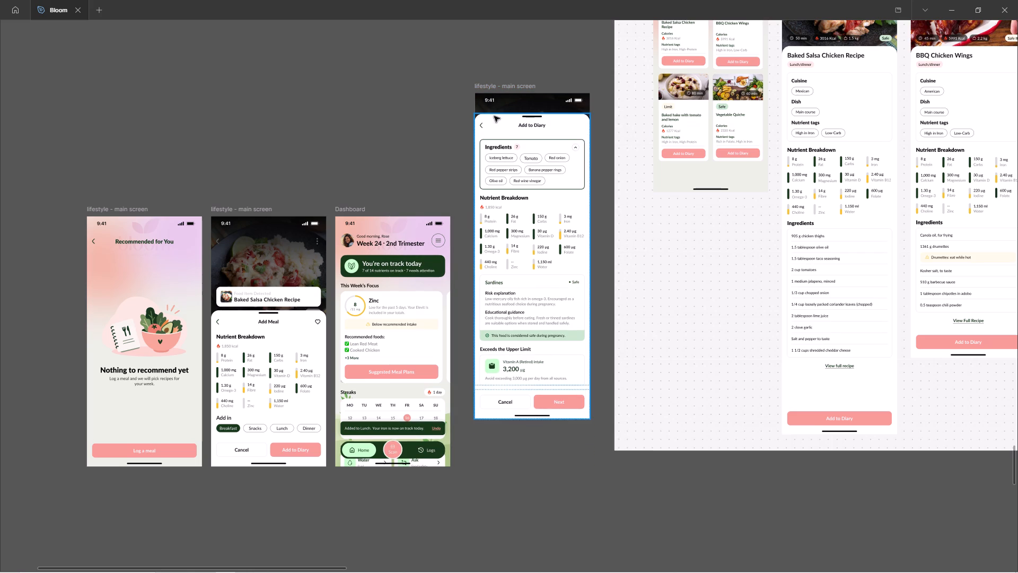
Shorten the 440 × 1648 background layer behind the Add to Diary sheet so its bottom edge meets the screen frame's bottom.
left_click(505, 248)
double_click(506, 344)
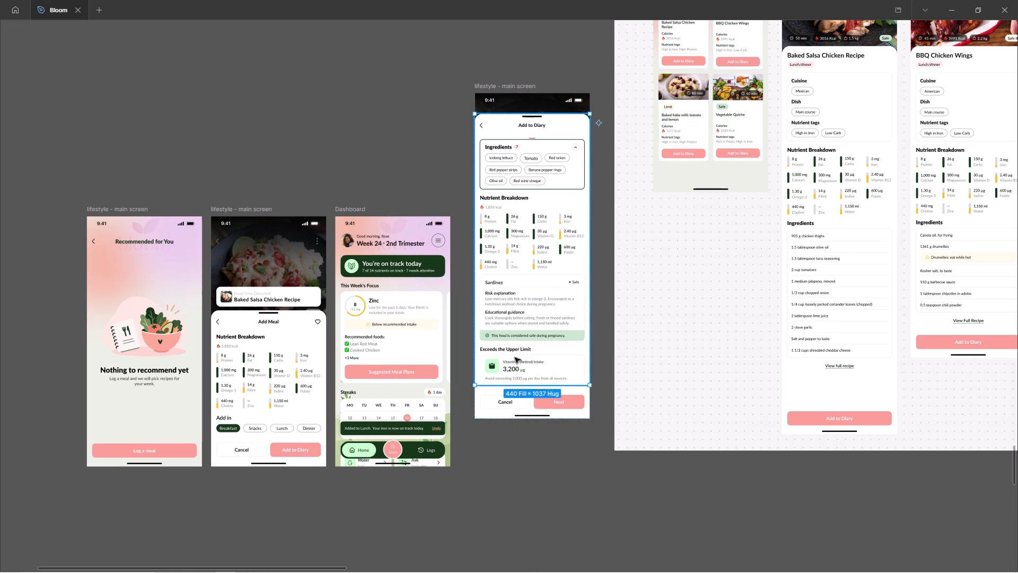
left_click(527, 442)
left_click(523, 417)
left_click(523, 104)
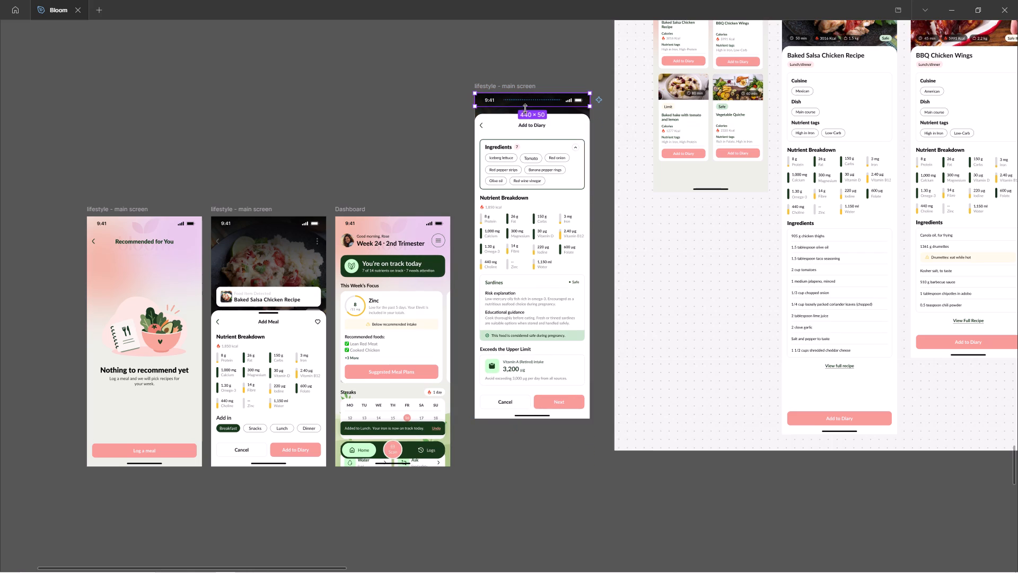
left_click(528, 115)
left_click(532, 109, "ctrl")
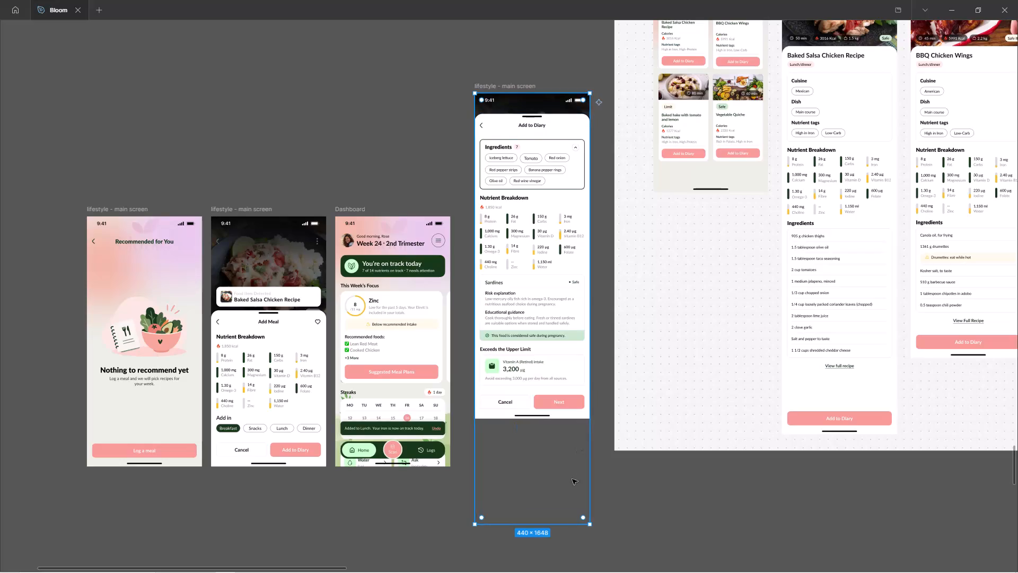
left_click_drag(569, 528, 585, 418, "ctrl")
left_click(497, 64)
Move the Add to Diary screen frame down beside the Dashboard screen and align their top edges.
left_click(494, 85)
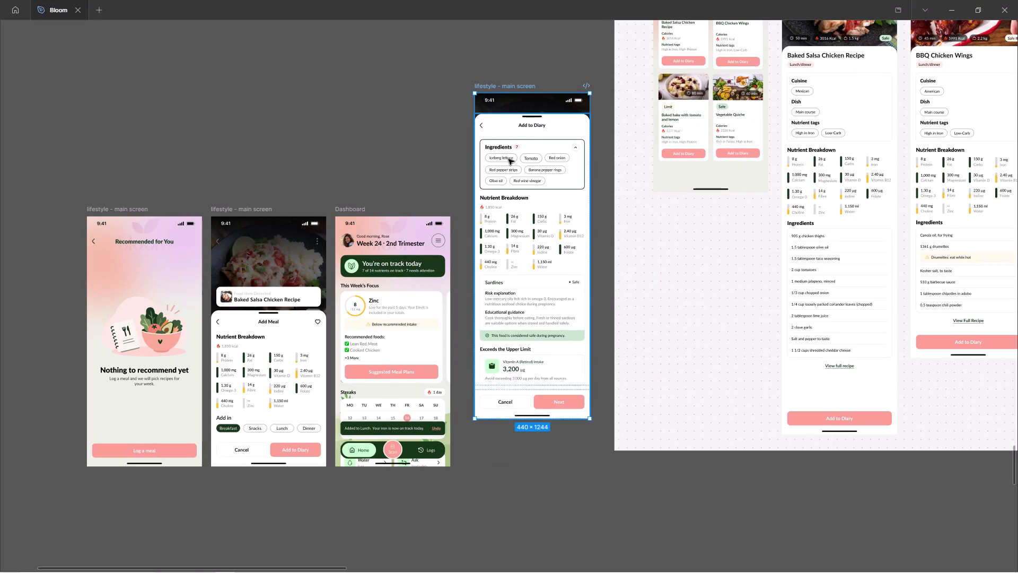
left_click_drag(511, 164, 518, 380, "shift")
left_click(356, 204, "shift")
key("alt+e")
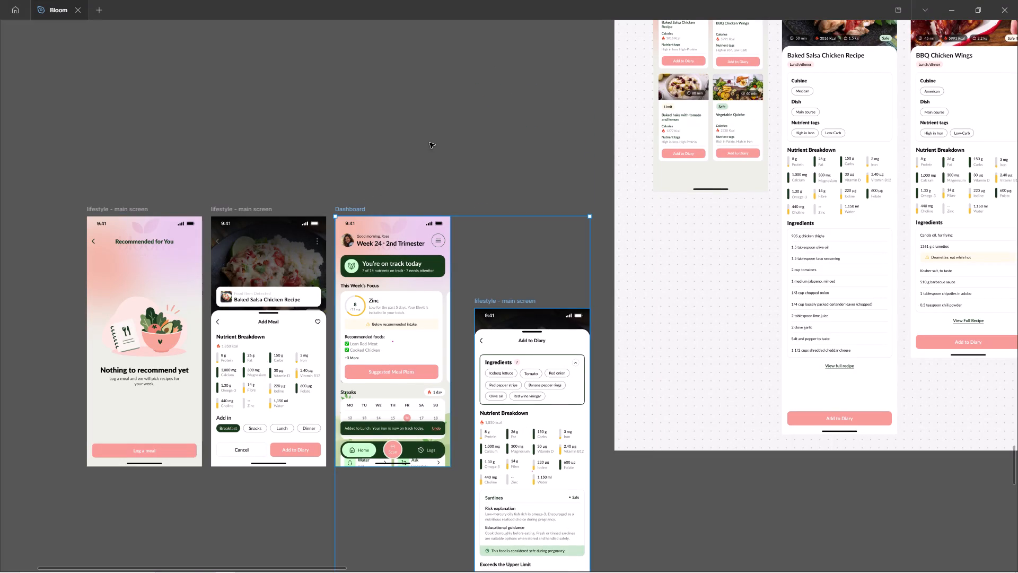
key("alt+w")
Examine the lower part of the Add to Diary sheet and check its buttons against the client's feedback in Basecamp.
left_click(436, 116)
key("space")
key("space")
key("space")
key("space")
left_click_drag(478, 167, 413, 116)
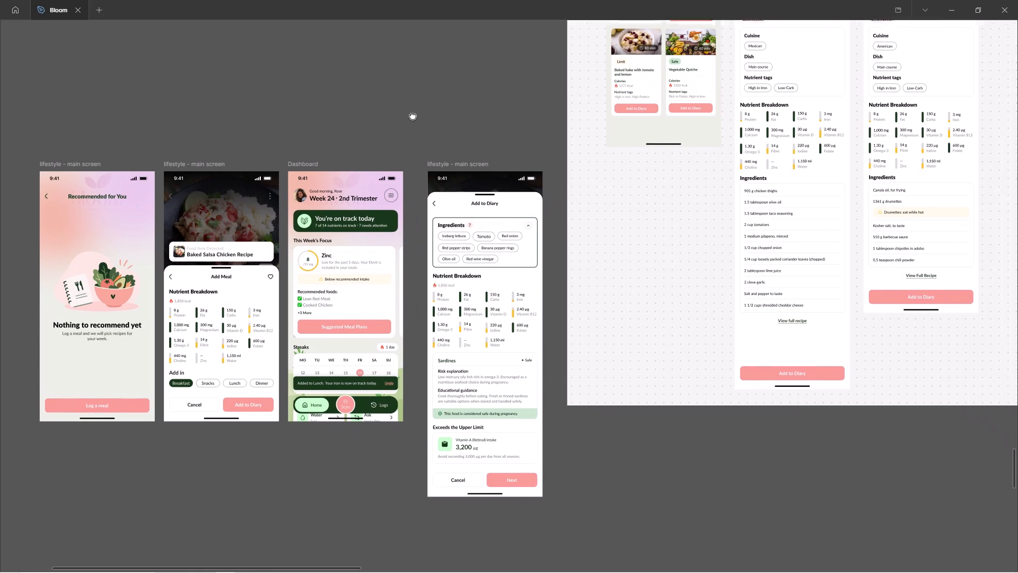
left_click_drag(413, 116, 399, 112)
scroll(460, 409, "up", 5, "ctrl")
key("space")
key("space")
key("space")
key("space")
key("space")
key("space")
key("space")
key("space")
key("space")
key("space")
key("space")
key("space")
key("space")
key("space")
key("space")
key("space")
key("space")
key("space")
key("space")
key("space")
left_click_drag(603, 479, 624, 465)
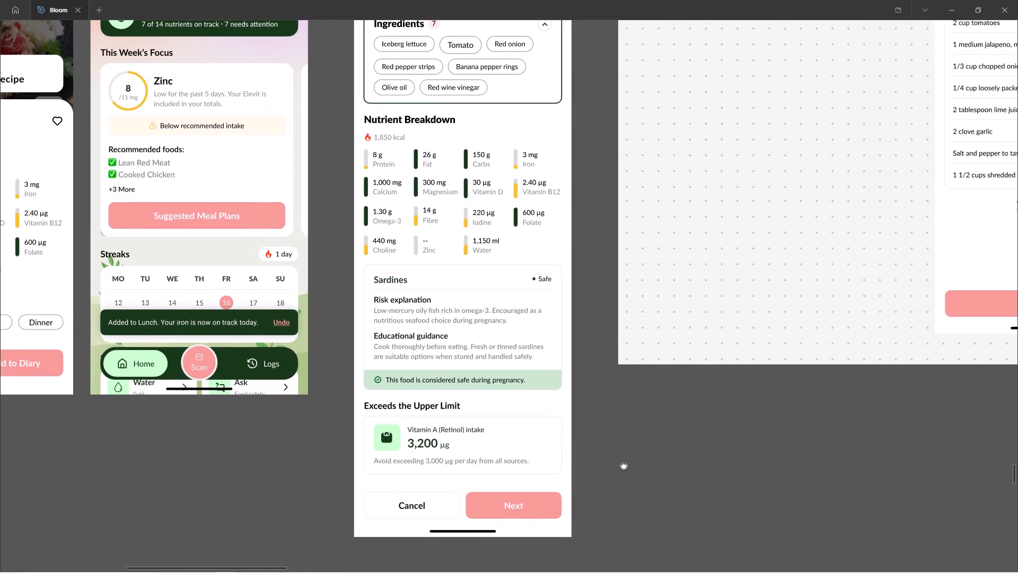
left_click_drag(624, 465, 628, 456)
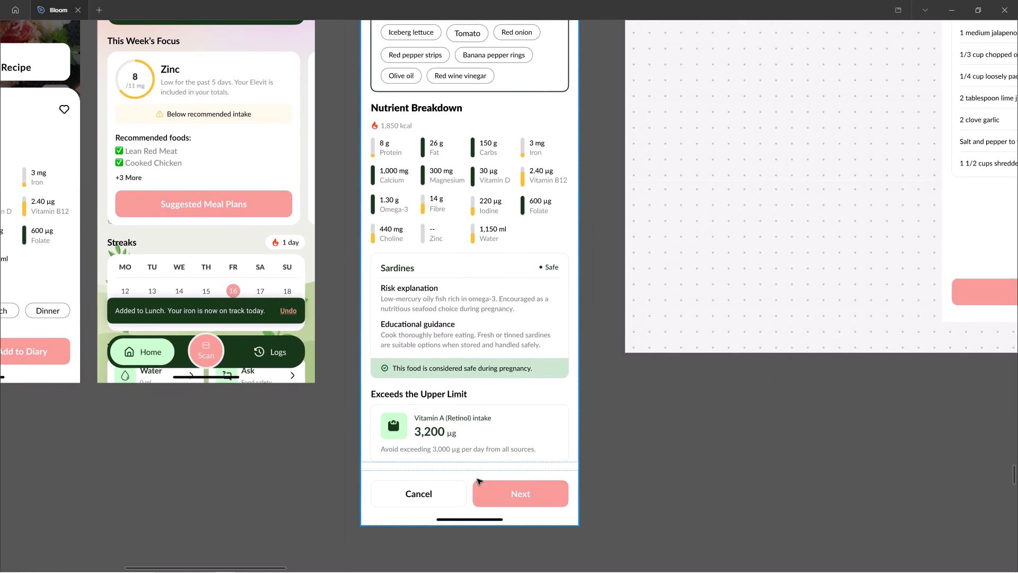
key("alt+Tab")
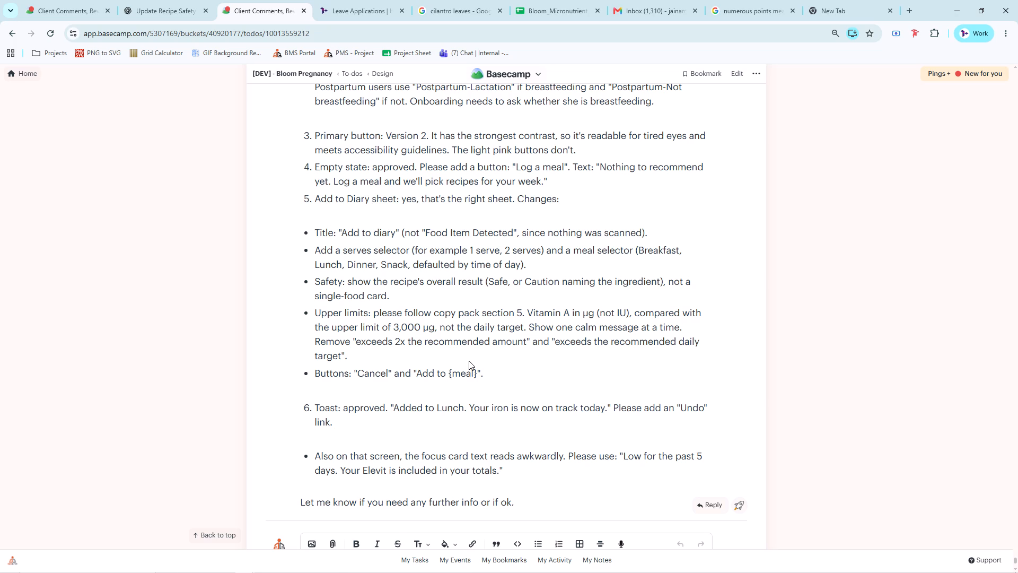
key("alt+Tab")
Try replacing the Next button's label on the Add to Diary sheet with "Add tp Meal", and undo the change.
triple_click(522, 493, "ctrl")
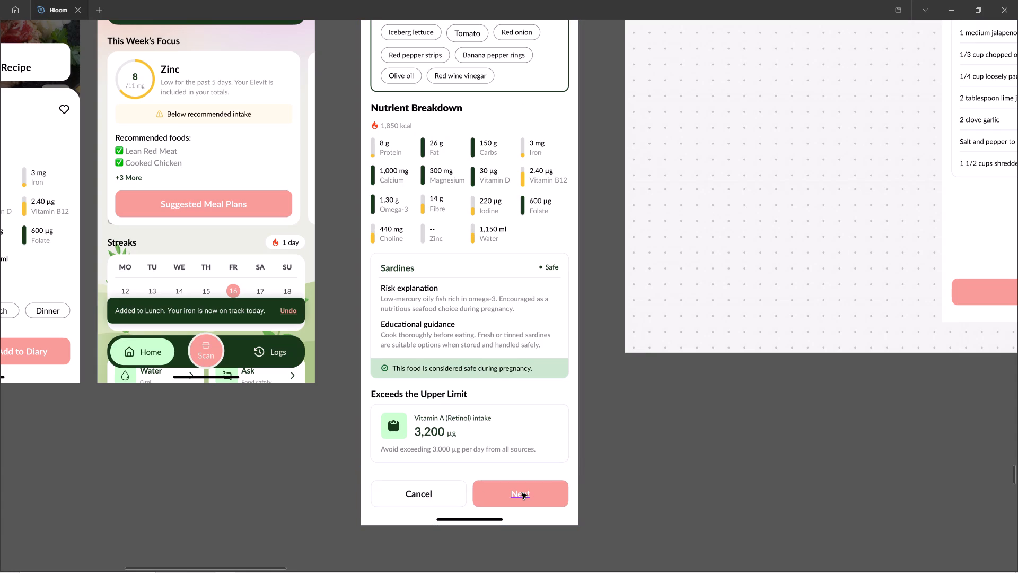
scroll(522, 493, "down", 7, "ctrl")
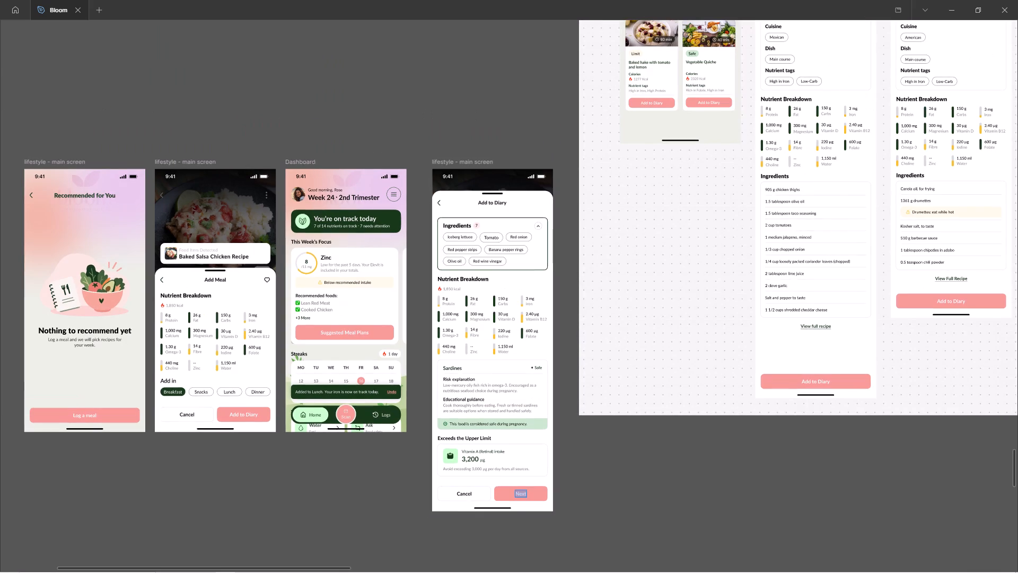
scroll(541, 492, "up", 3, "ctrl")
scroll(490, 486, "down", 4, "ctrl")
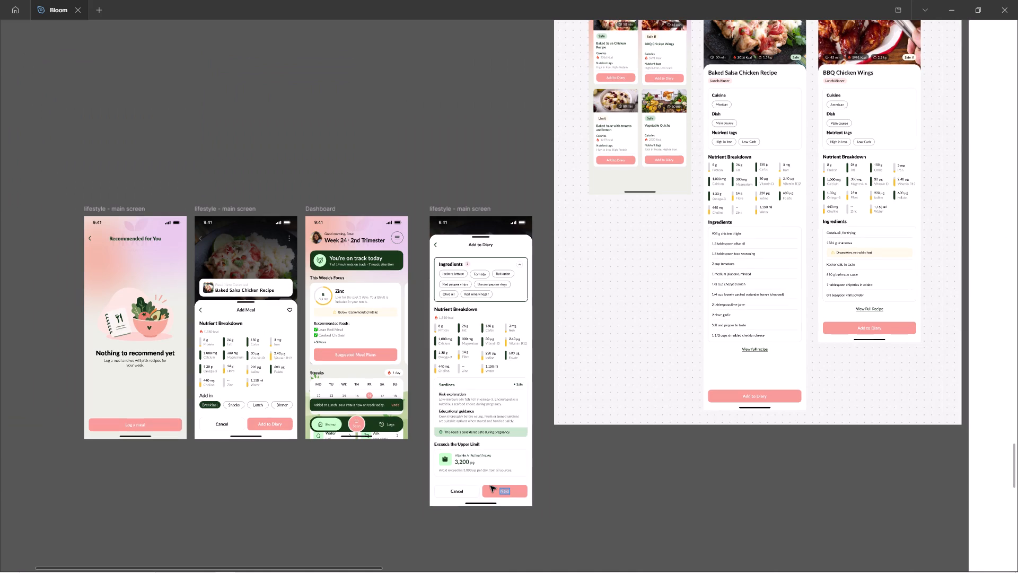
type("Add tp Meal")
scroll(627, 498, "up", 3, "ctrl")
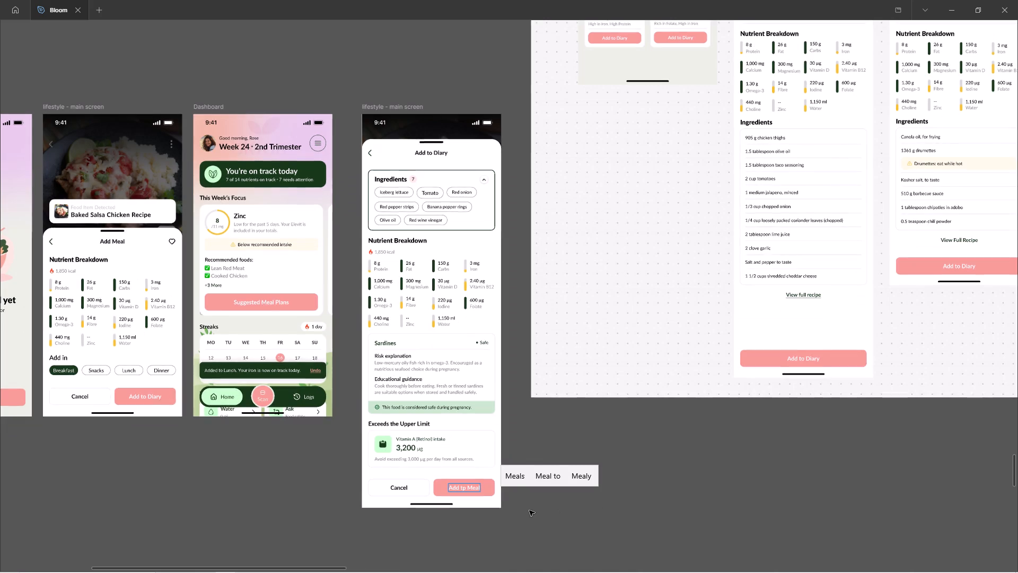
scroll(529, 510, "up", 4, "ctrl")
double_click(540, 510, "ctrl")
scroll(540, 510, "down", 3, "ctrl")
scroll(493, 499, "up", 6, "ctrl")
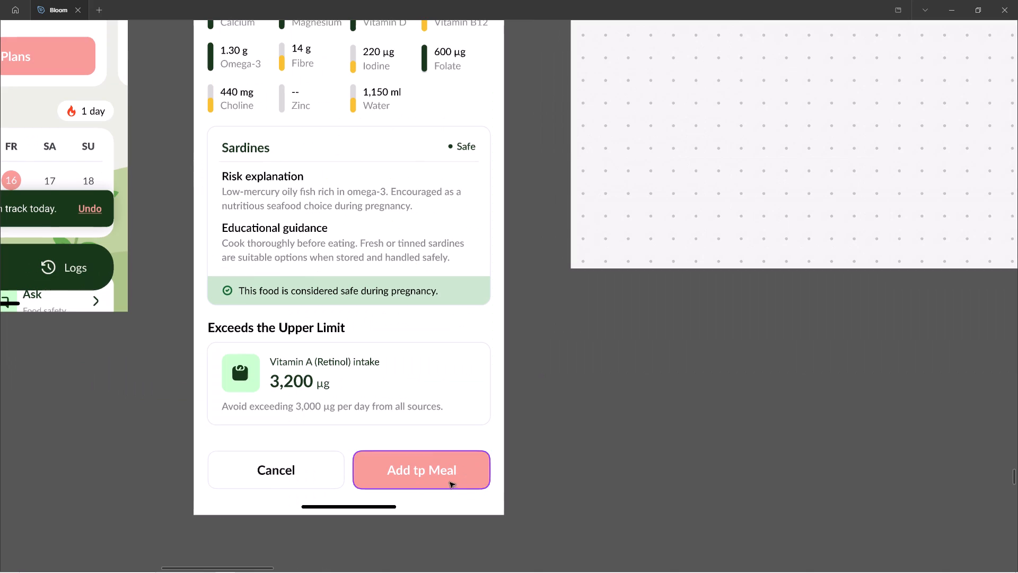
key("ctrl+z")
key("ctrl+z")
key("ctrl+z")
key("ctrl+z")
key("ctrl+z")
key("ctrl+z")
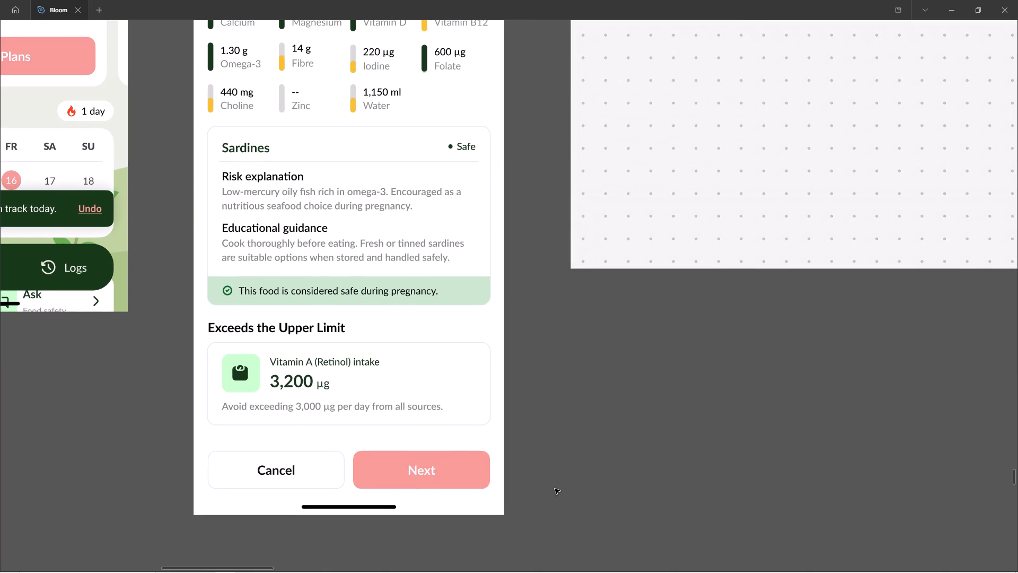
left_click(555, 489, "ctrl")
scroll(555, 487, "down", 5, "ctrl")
Switch to Basecamp and reread the client feedback on upper limits, the toast and focus card text, and the earlier points.
key("alt+Tab")
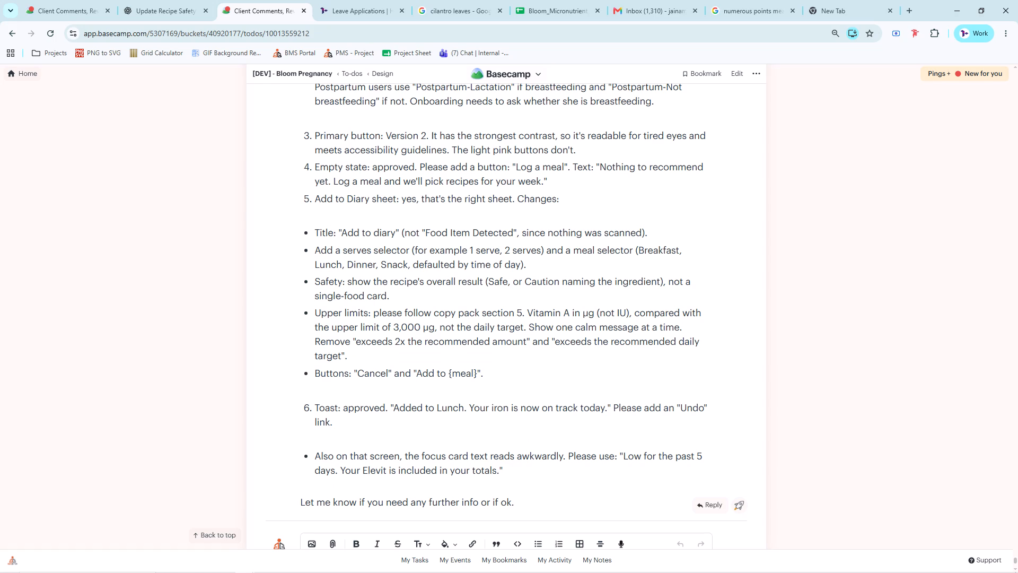
left_click(457, 324)
left_click(545, 334)
left_click(471, 323)
left_click_drag(410, 352, 301, 311)
left_click(437, 386)
left_click(372, 407)
left_click(409, 413)
left_click(419, 409)
left_click(462, 410)
left_click(525, 413)
left_click(626, 413)
left_click(364, 463)
left_click(450, 455)
left_click(508, 455)
left_click(561, 452)
left_click(591, 452)
left_click(619, 455)
left_click(636, 455)
left_click(679, 455)
scroll(450, 404, "up", 13)
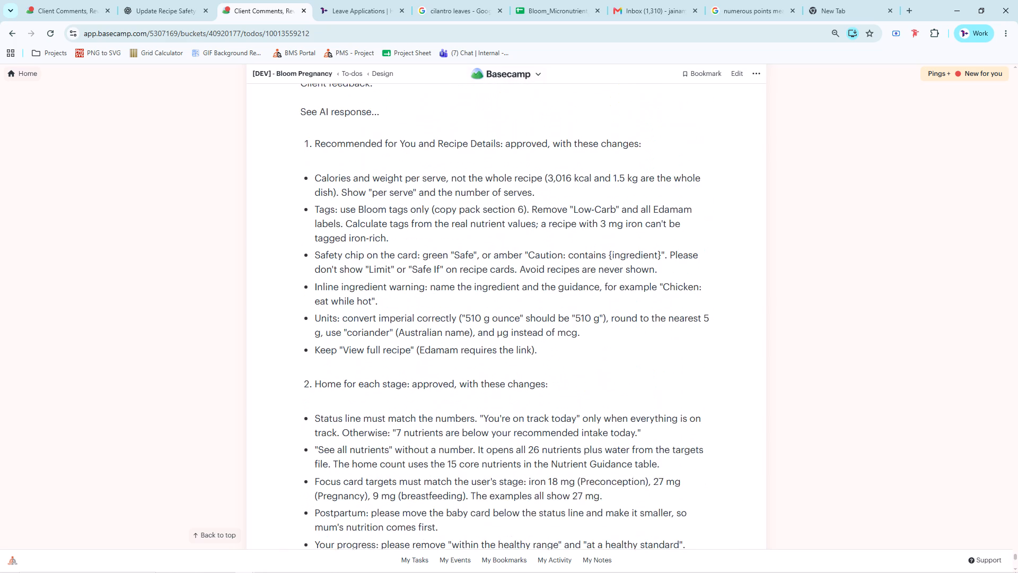
scroll(420, 376, "up", 1)
Look over the meal recommendation and recipe detail frames in Figma, and return to the start of the Basecamp feedback.
key("alt+Tab")
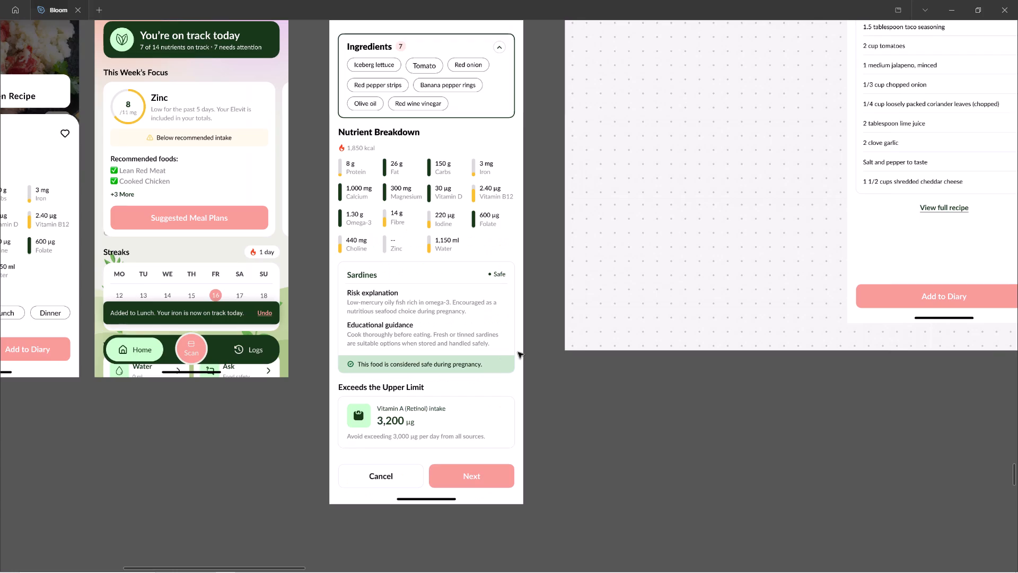
scroll(510, 350, "down", 7, "ctrl")
scroll(512, 354, "up", 1, "ctrl")
scroll(512, 354, "down", 18, "ctrl")
left_click(556, 417, "ctrl")
key("space")
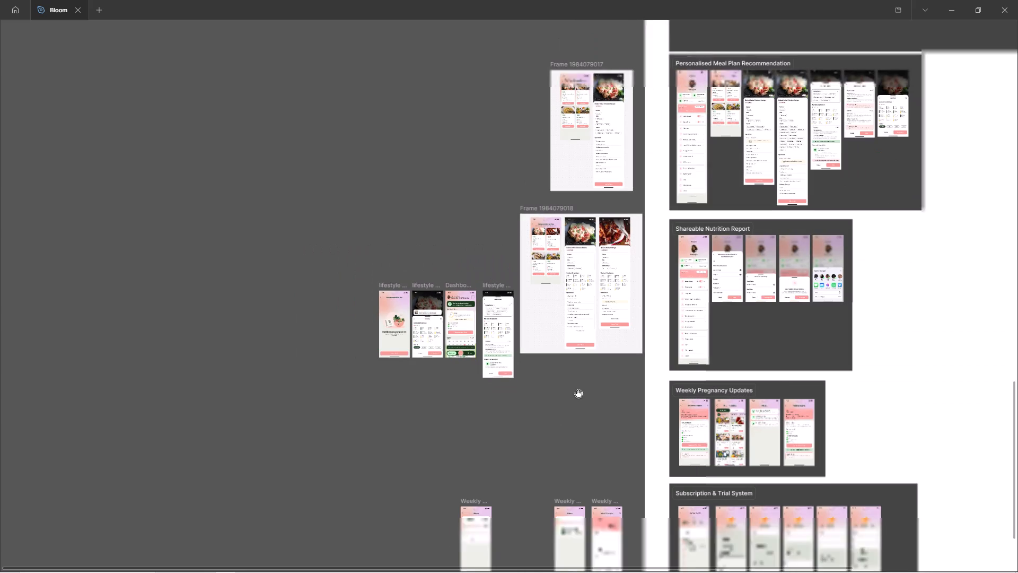
left_click_drag(576, 393, 548, 506)
scroll(508, 357, "down", 1, "ctrl")
scroll(508, 357, "up", 1, "ctrl")
scroll(508, 357, "down", 4, "ctrl")
scroll(583, 289, "up", 6, "ctrl")
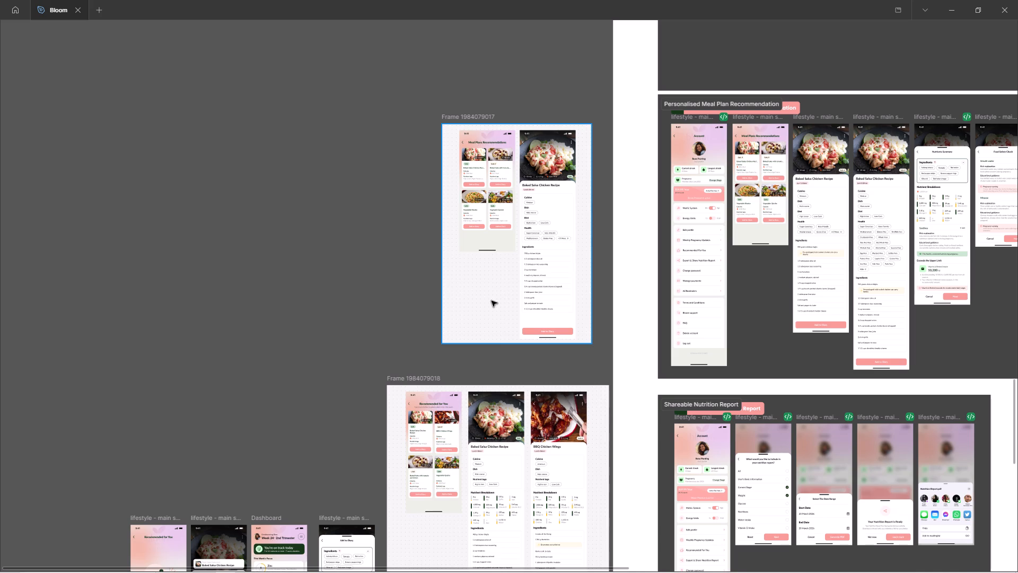
key("alt+Tab")
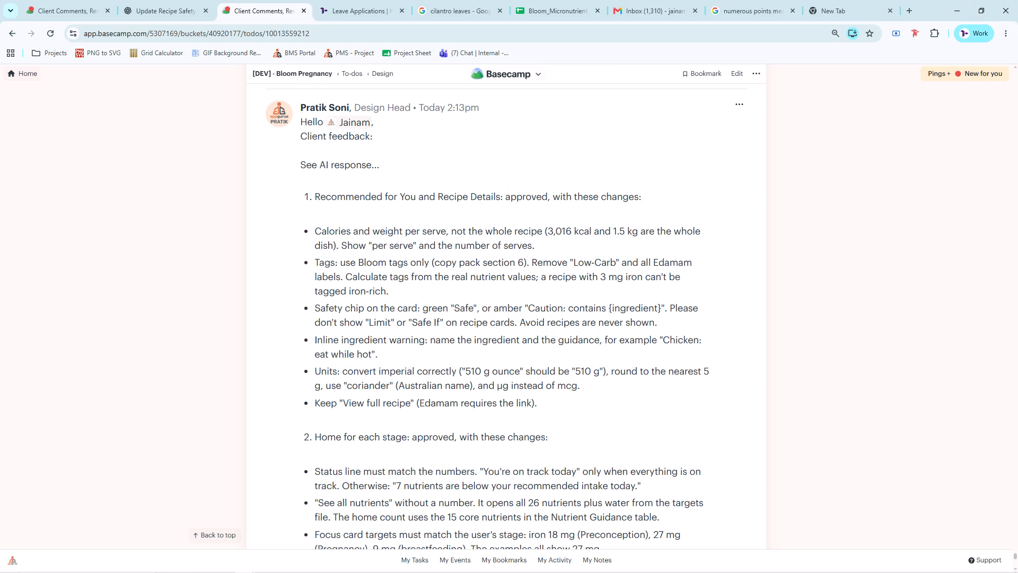
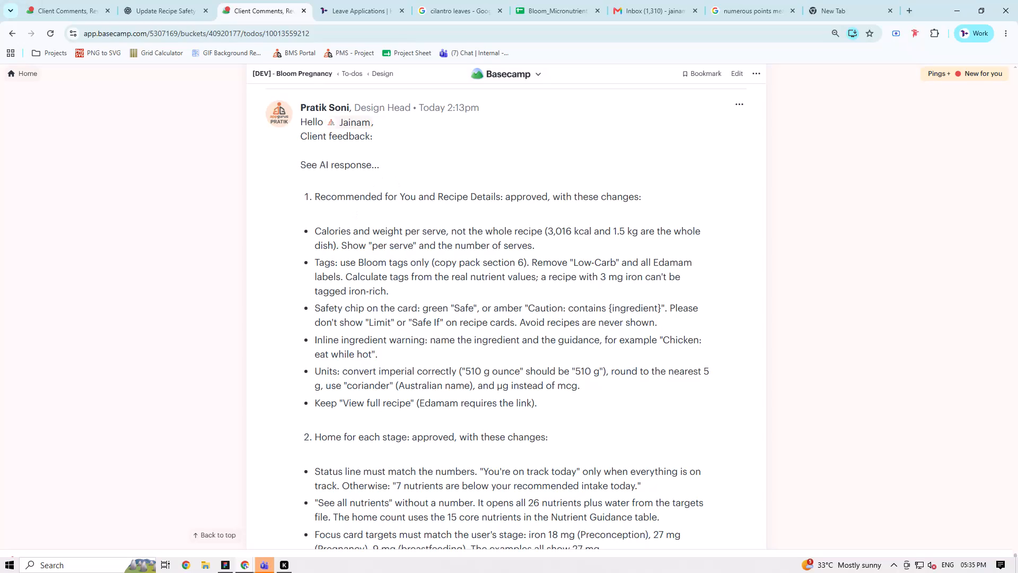
Switch to Figma and compare the Recommended for You and recipe detail screens with the Basecamp point on calories and weight per serve.
left_click(368, 230)
key("alt+Tab")
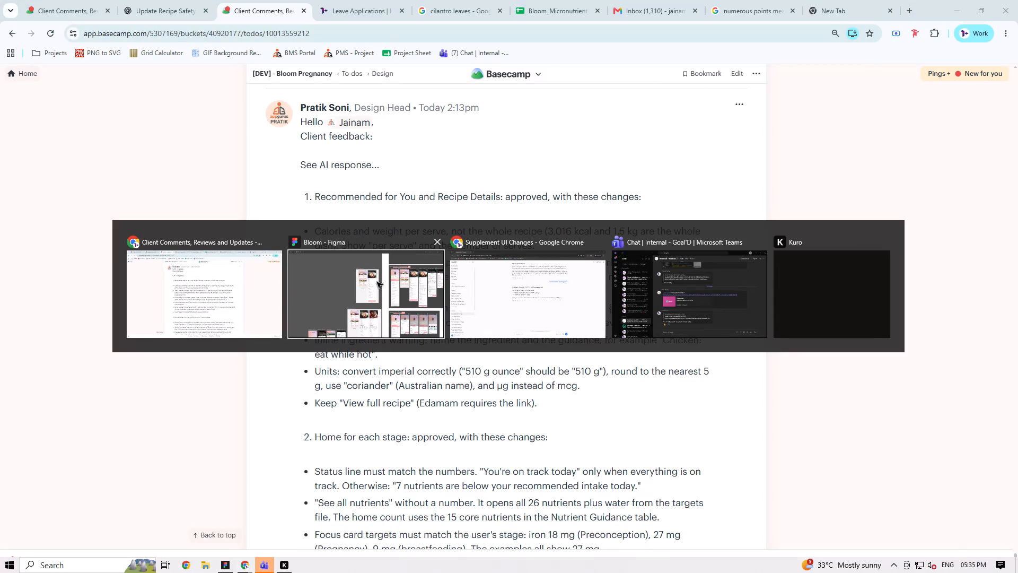
scroll(537, 204, "up", 5, "ctrl")
scroll(537, 204, "down", 17, "ctrl")
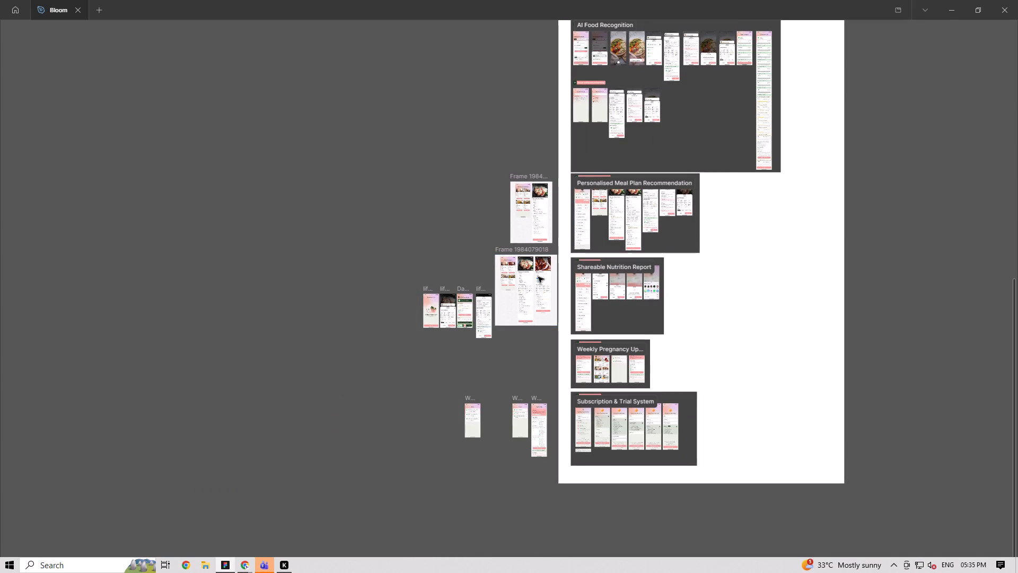
scroll(538, 277, "up", 15, "ctrl")
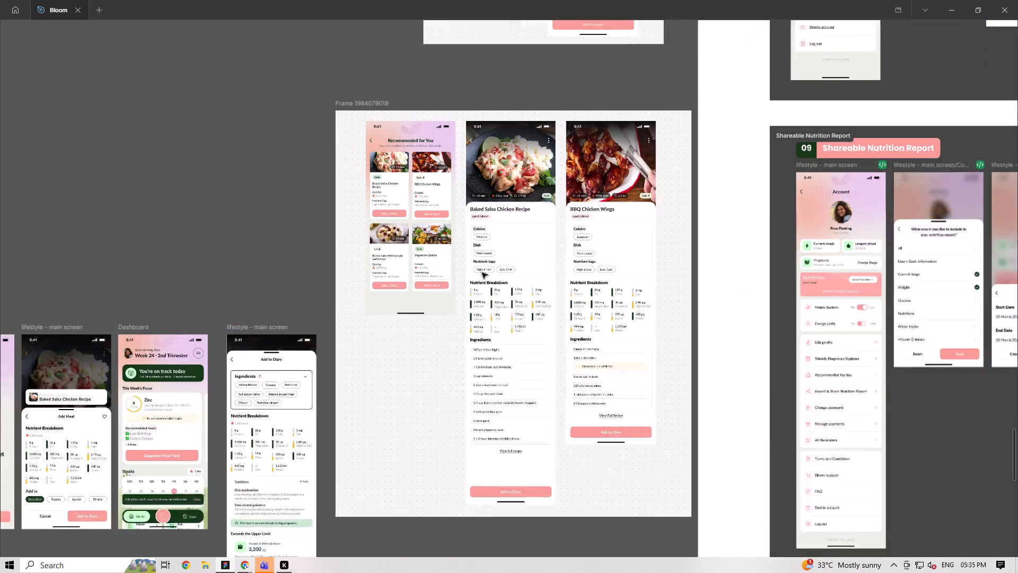
key("alt+Tab")
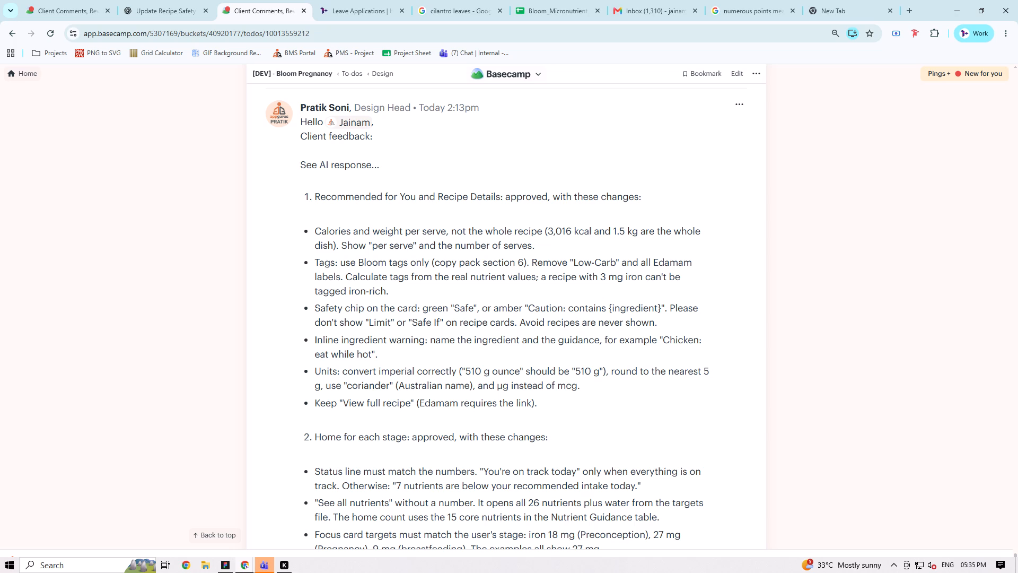
key("alt+Tab")
scroll(500, 230, "up", 4, "ctrl")
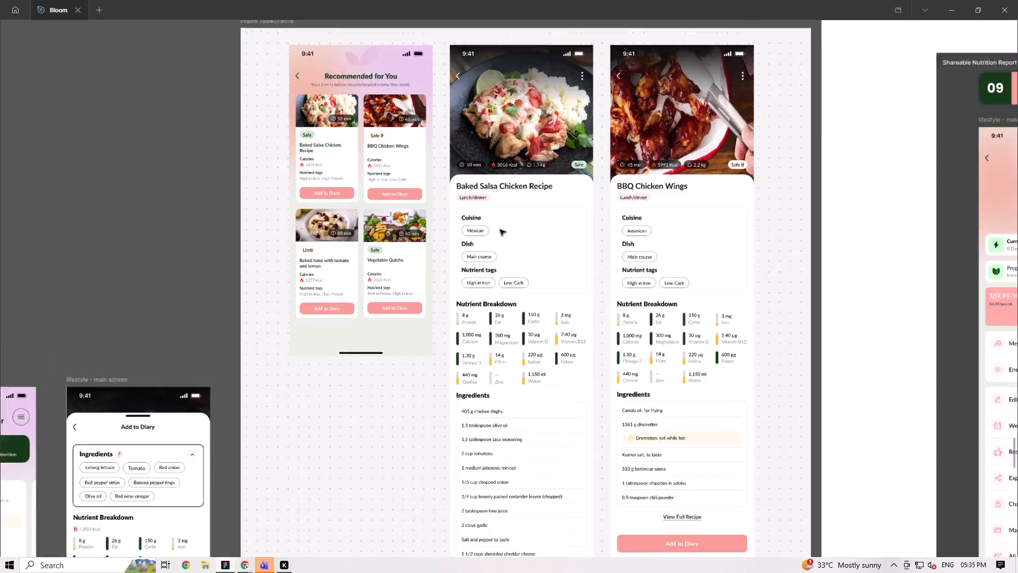
scroll(500, 230, "up", 2, "ctrl")
scroll(502, 144, "up", 4, "ctrl")
Switch to Basecamp and reread the feedback points on per-serve calories and weight, Bloom nutrient tags and the recipe card safety chip.
key("alt+Tab")
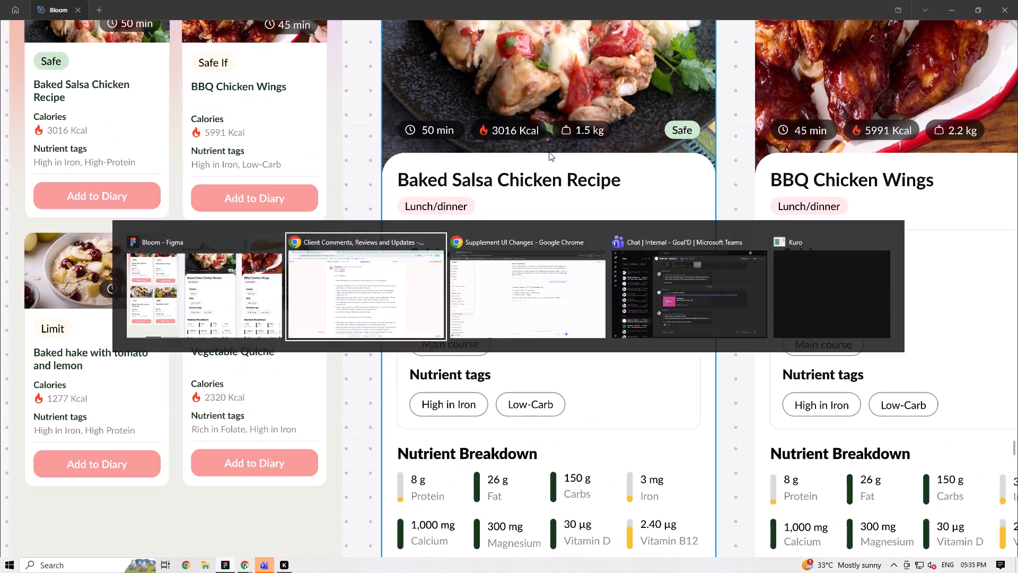
left_click(461, 230)
left_click(479, 231)
left_click(515, 229)
left_click(547, 228)
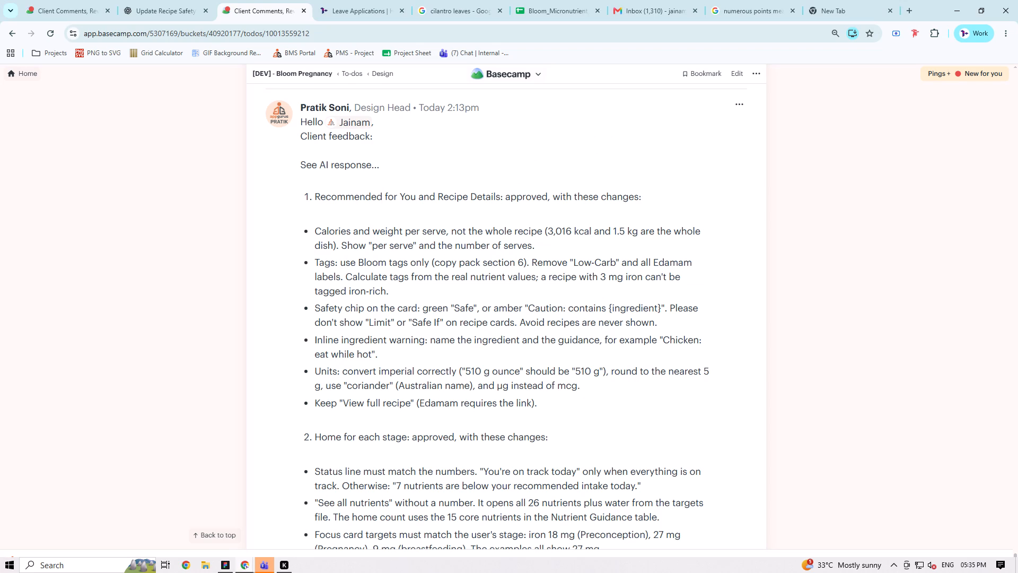
left_click(378, 262)
left_click_drag(406, 290, 330, 265)
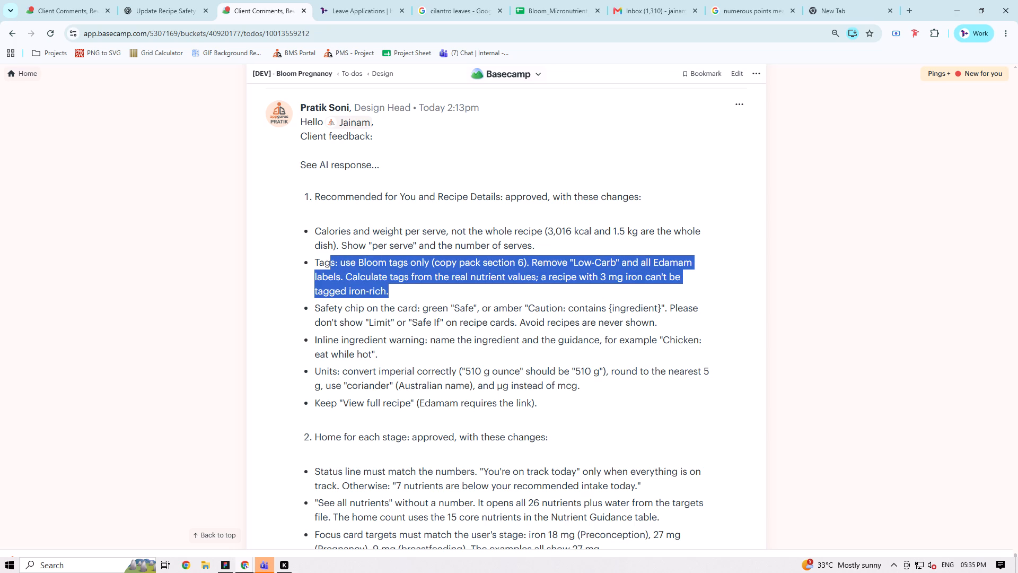
left_click_drag(330, 265, 315, 265)
left_click(400, 286)
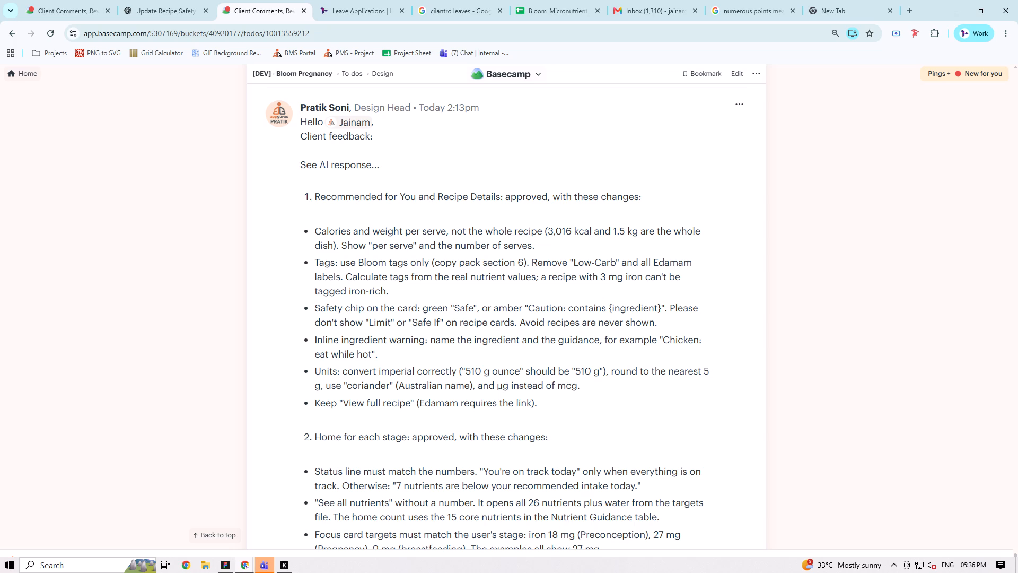
left_click_drag(337, 309, 413, 312)
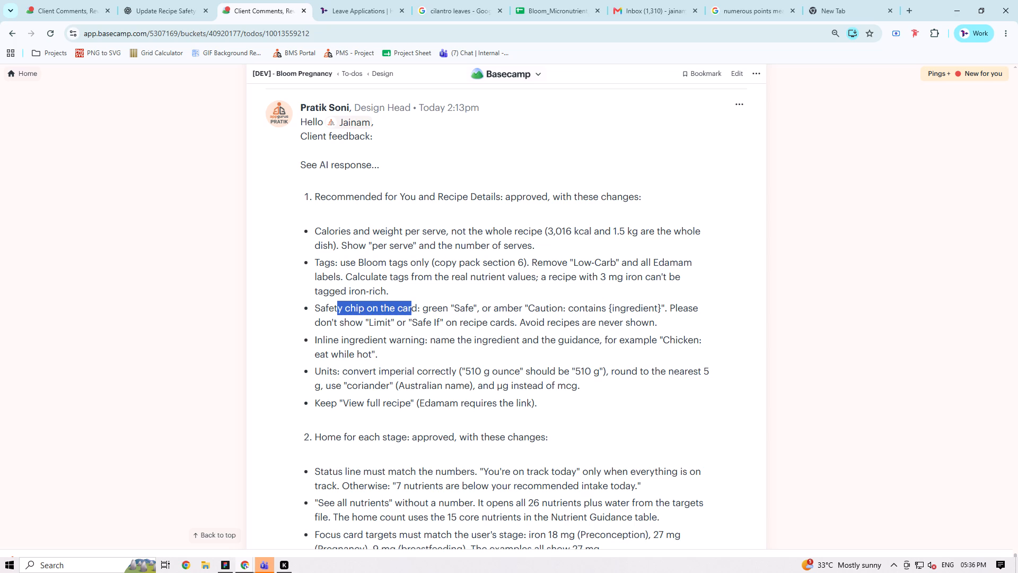
left_click_drag(413, 312, 453, 312)
left_click(522, 280)
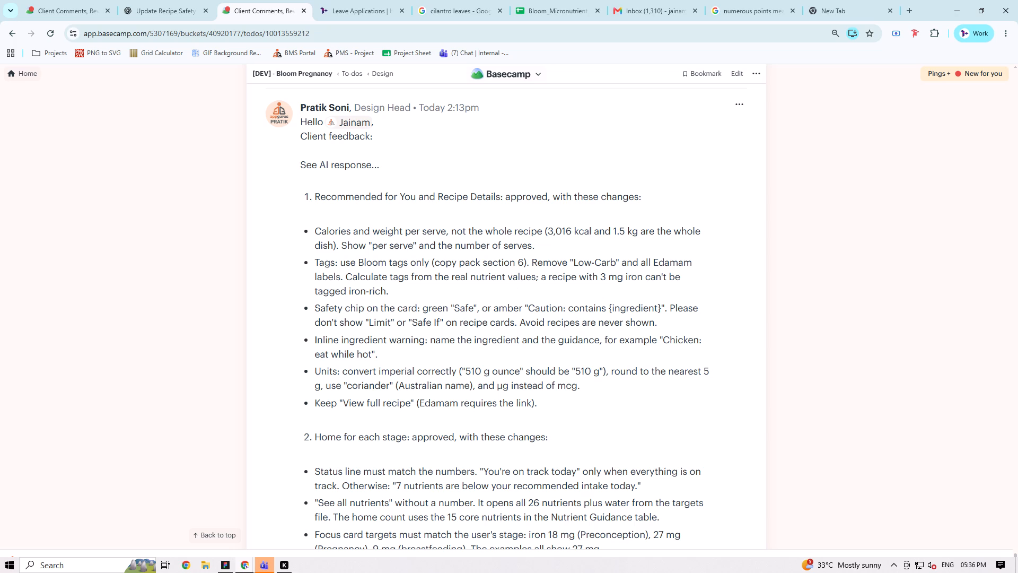
Check the safety chips, nutrient tags and nutrient breakdown on the Figma recipe screens against the Basecamp feedback.
key("alt+Tab")
scroll(480, 256, "down", 11, "ctrl")
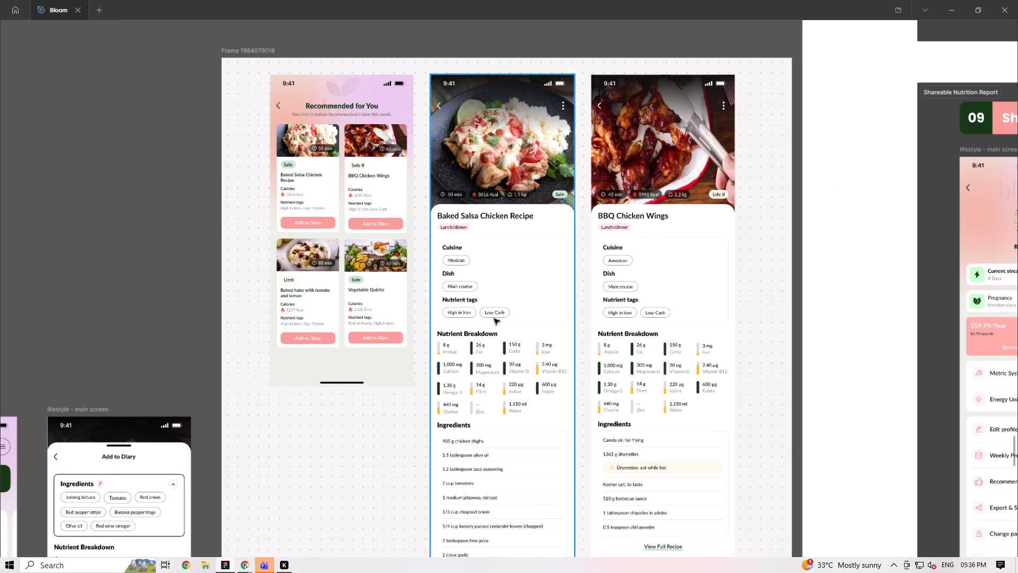
scroll(511, 375, "up", 6, "ctrl")
scroll(508, 354, "down", 2, "ctrl")
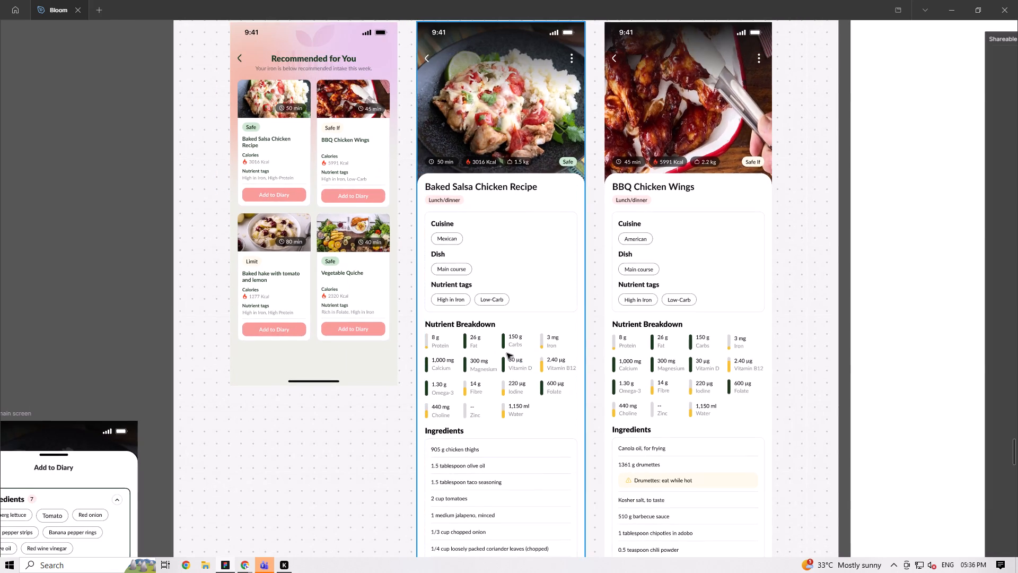
scroll(507, 353, "down", 3, "ctrl")
scroll(517, 369, "up", 4, "ctrl")
key("alt+Tab")
key("alt+Left")
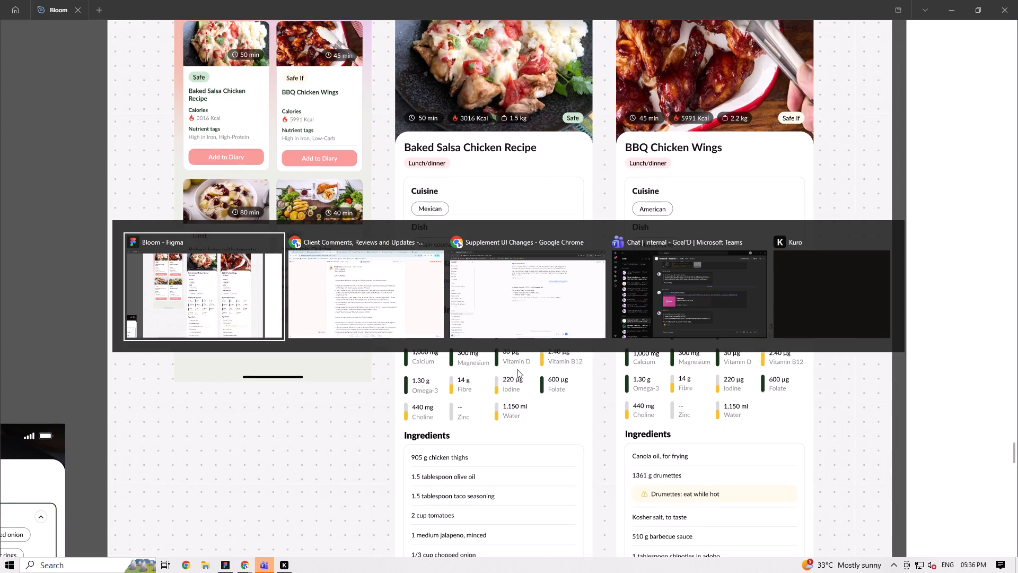
key("alt+Tab")
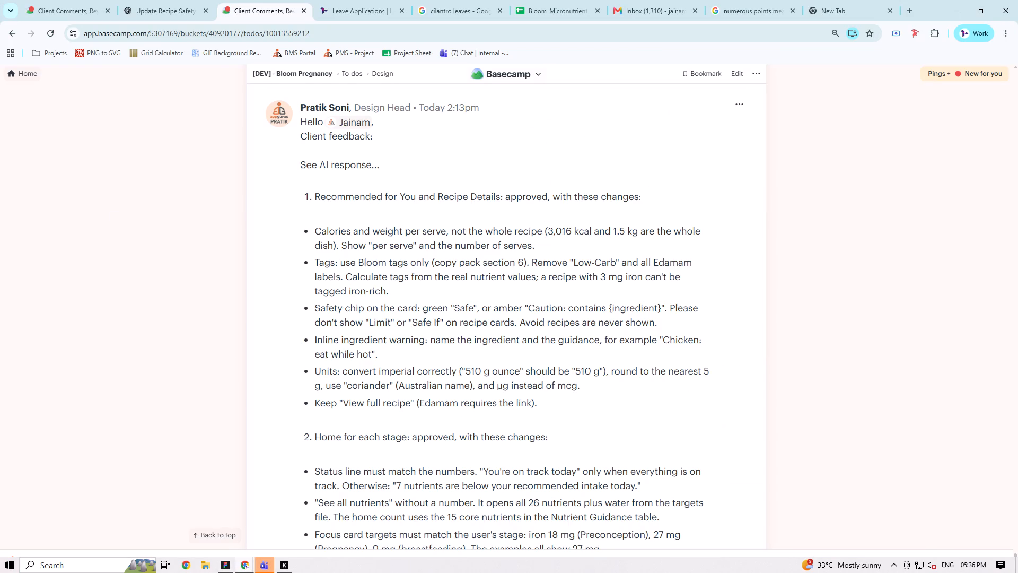
key("alt+Tab")
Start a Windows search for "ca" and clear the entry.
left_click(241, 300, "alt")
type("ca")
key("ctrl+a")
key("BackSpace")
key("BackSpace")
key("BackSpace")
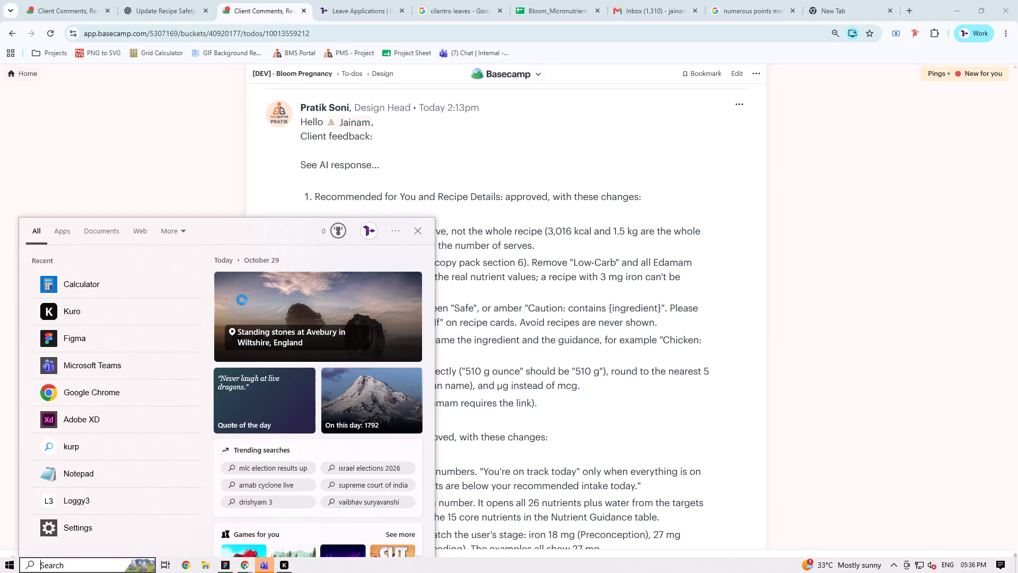
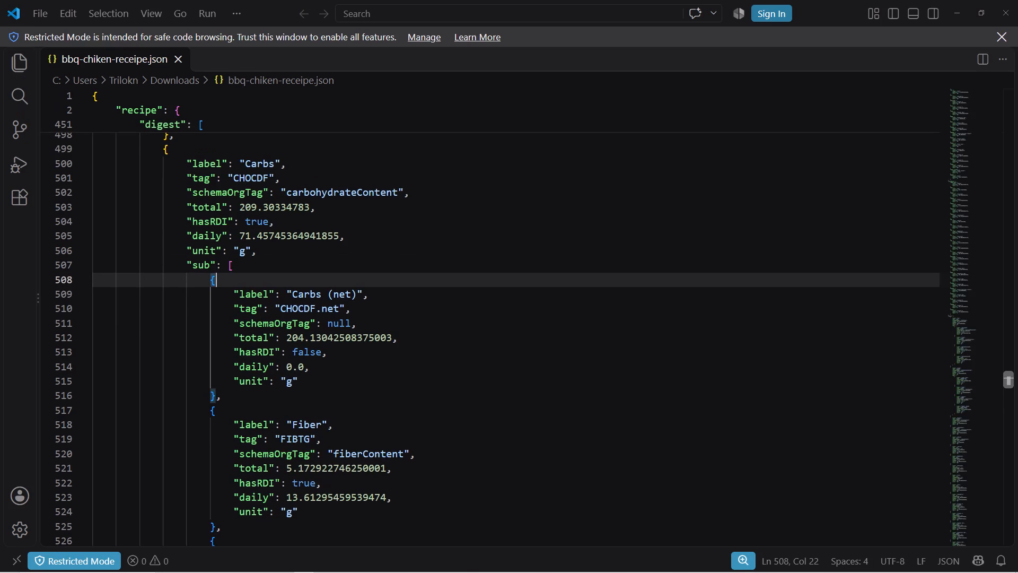
Close the release notes and show the file explorer sidebar beside bbq-chiken-receipe.json.
left_click(314, 55)
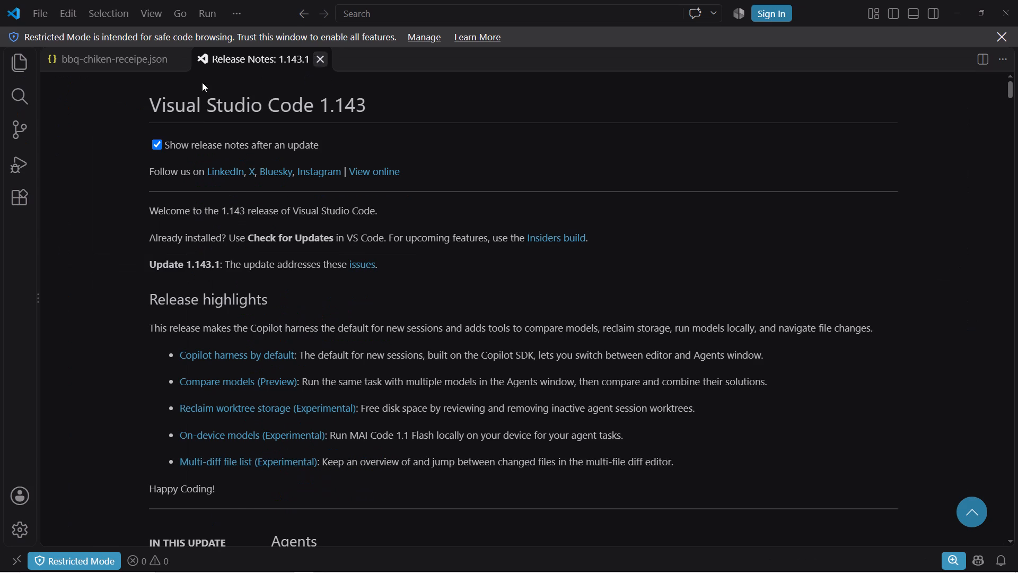
left_click(18, 68)
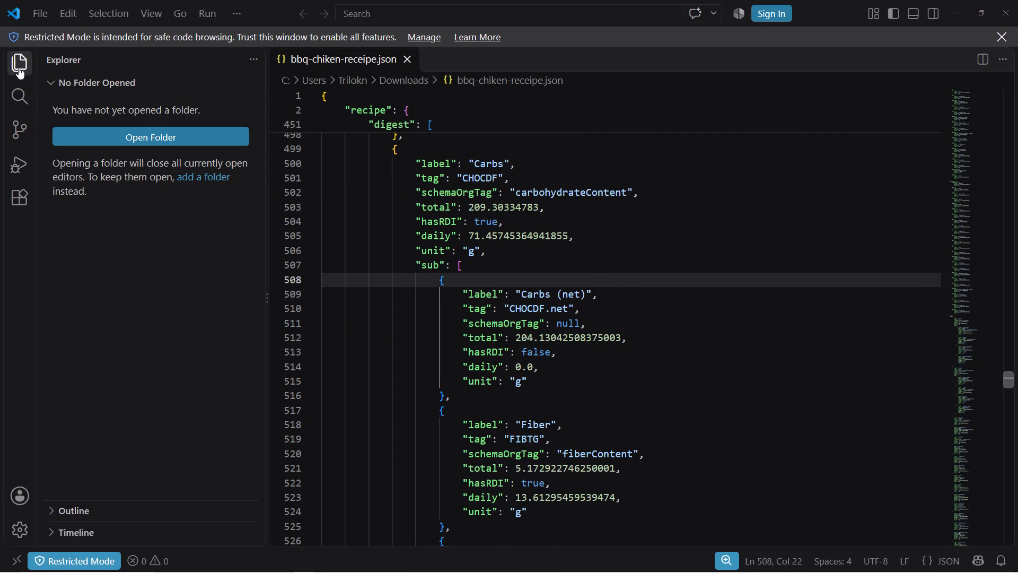
left_click(322, 60)
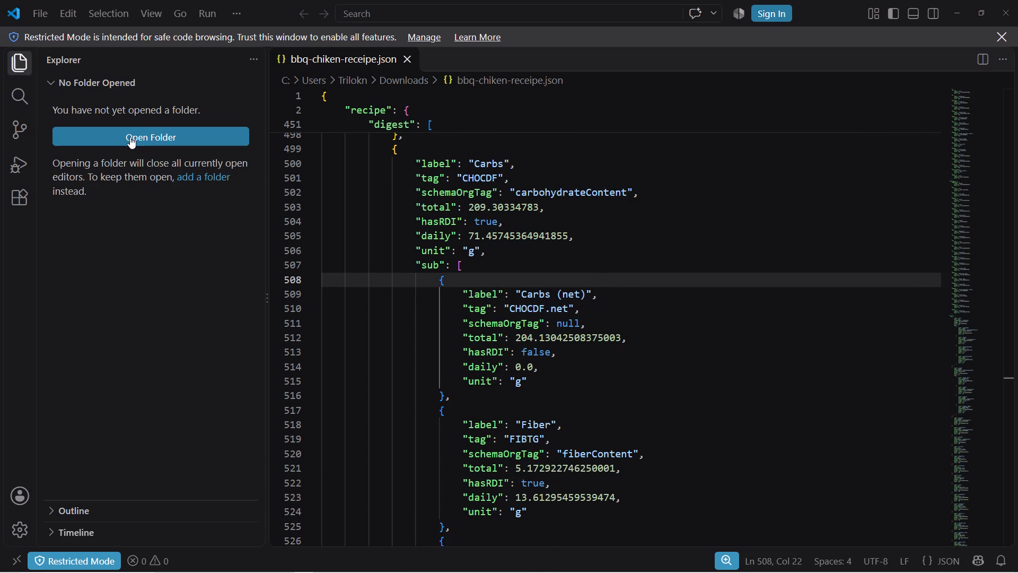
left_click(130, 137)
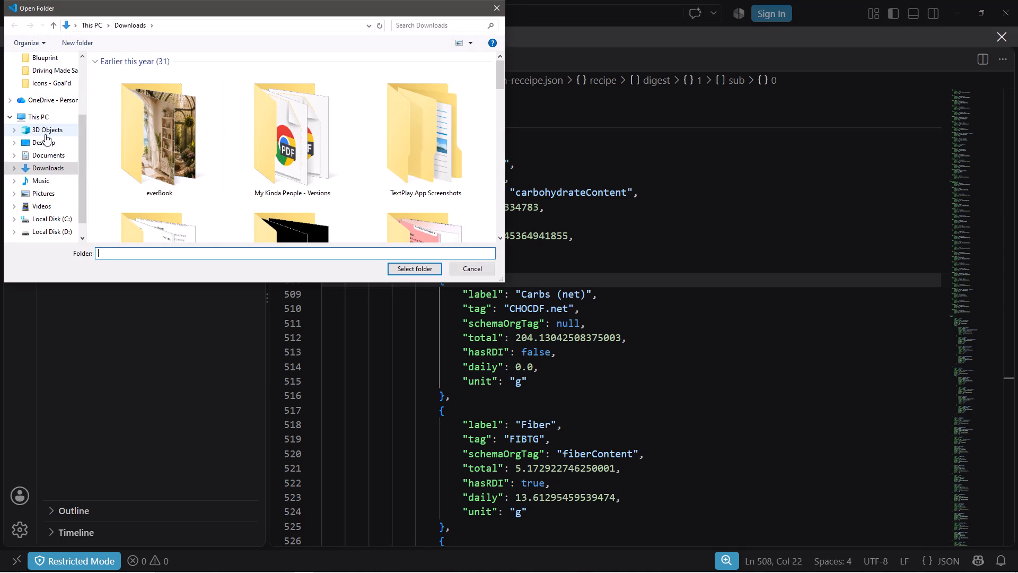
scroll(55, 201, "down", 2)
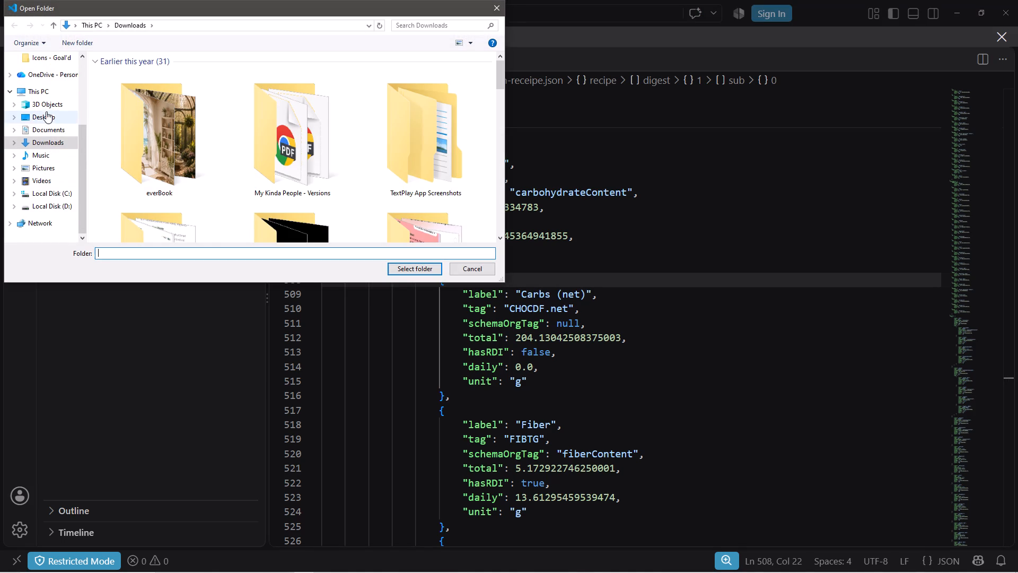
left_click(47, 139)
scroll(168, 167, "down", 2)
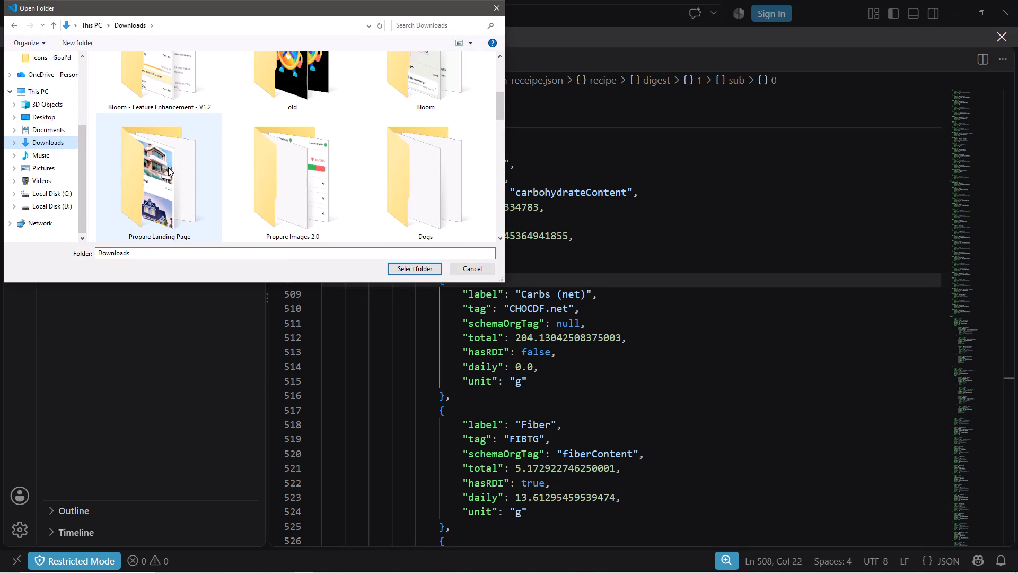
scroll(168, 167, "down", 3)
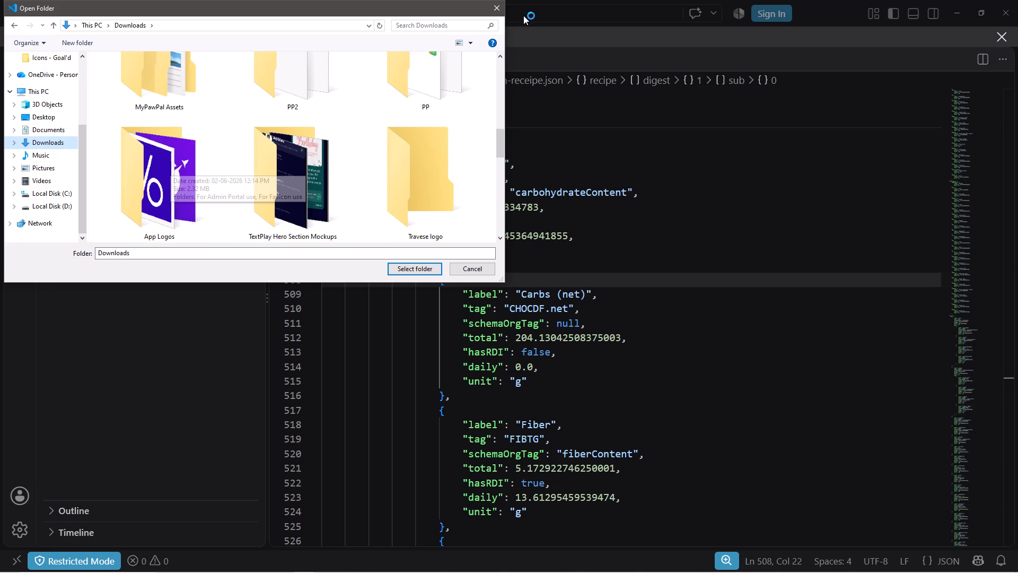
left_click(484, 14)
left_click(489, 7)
Switch to File Explorer and copy the bbq-chiken-receipe file from the Downloads folder.
key("super+e")
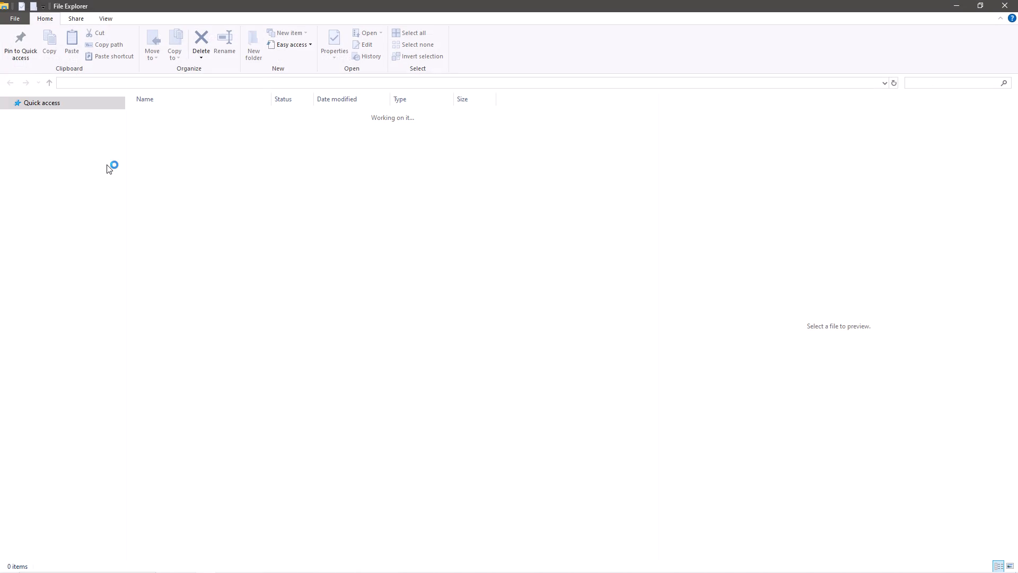
left_click(67, 129)
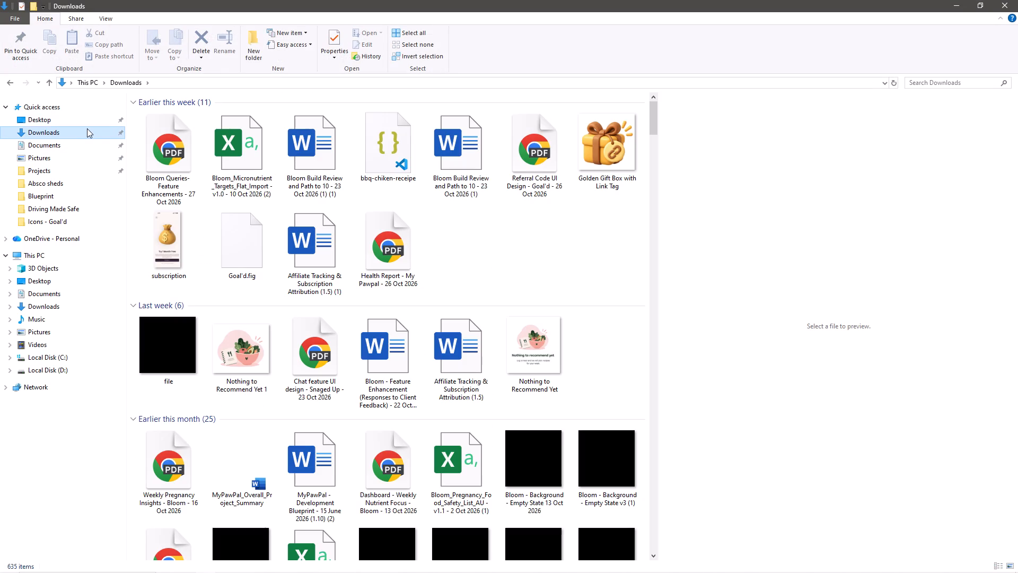
double_click(87, 128)
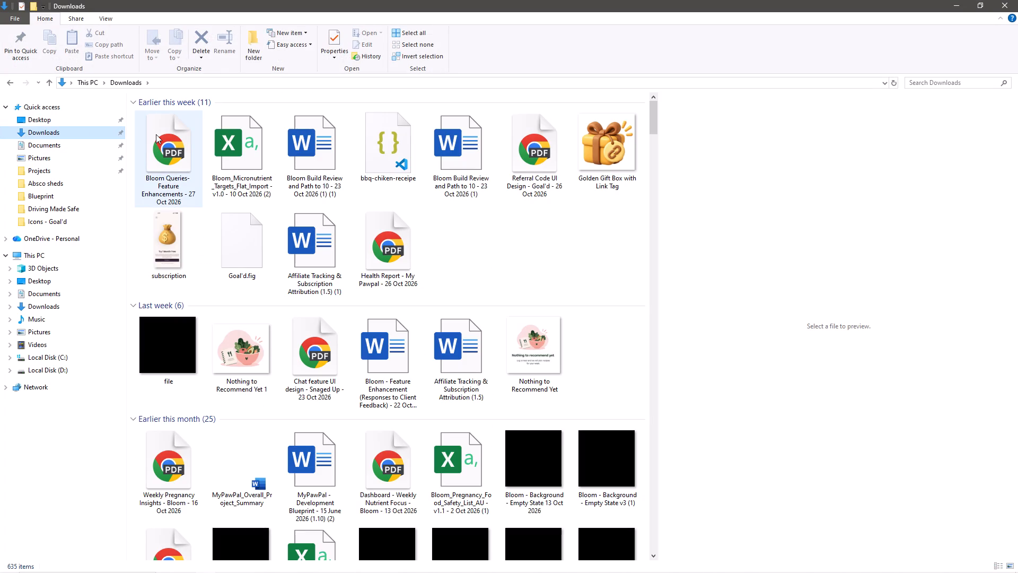
left_click(156, 134)
left_click(398, 166)
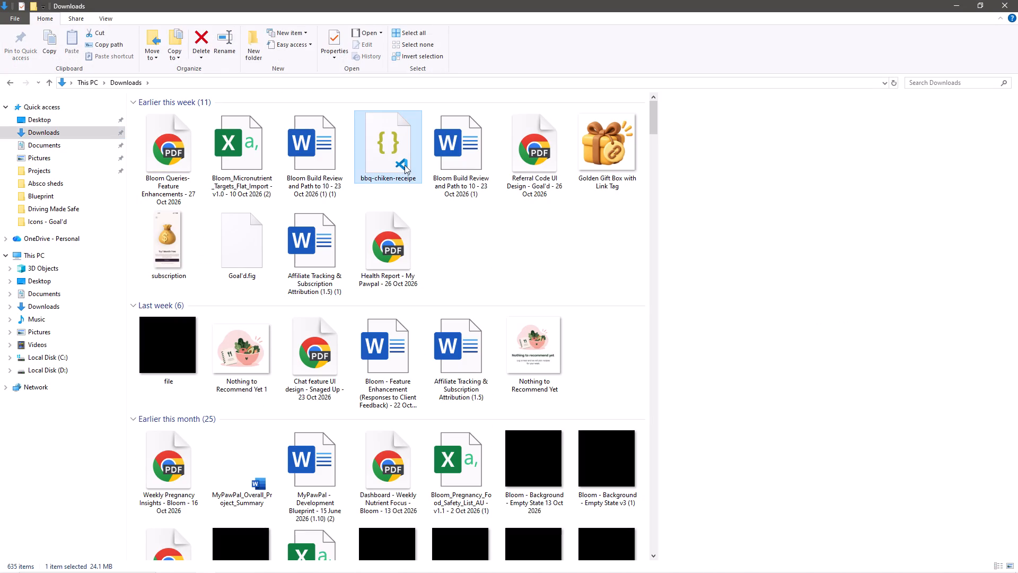
key("ctrl+x")
key("ctrl+c")
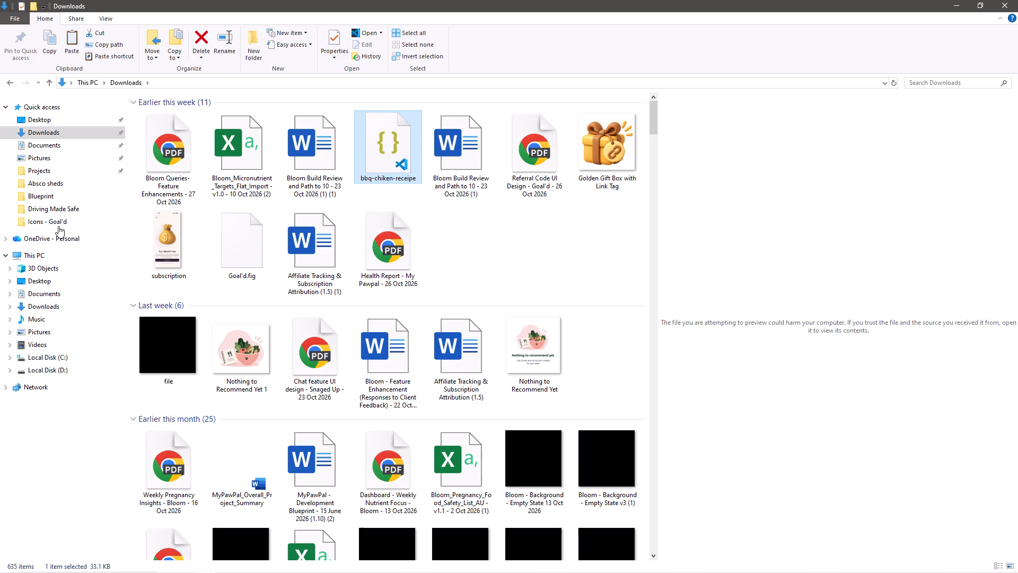
Open the Bloom project folder at D:\Jainam\Projects\Bloom.
left_click(73, 363)
left_click(68, 368)
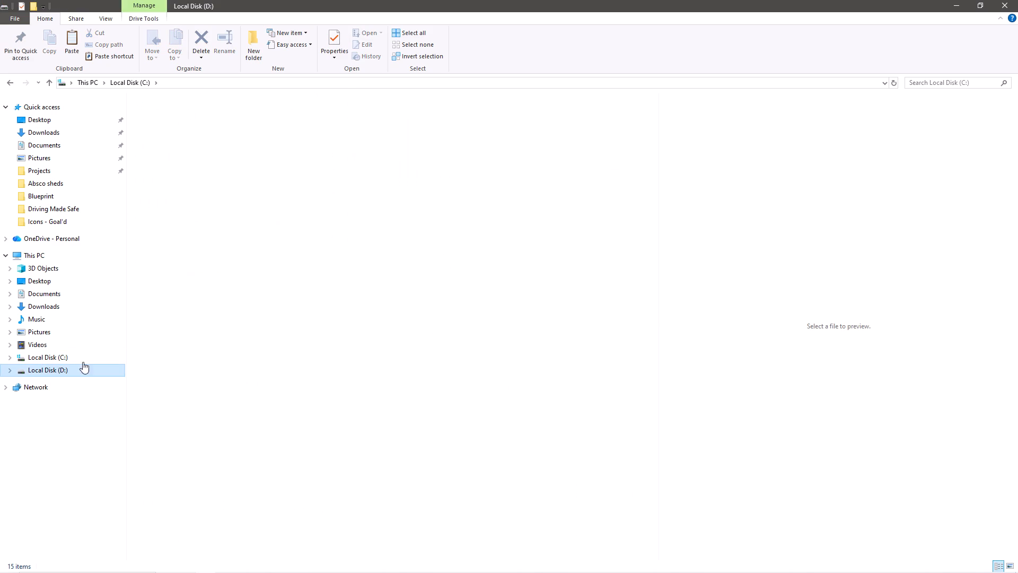
left_click(199, 271)
left_click(325, 268)
double_click(344, 269)
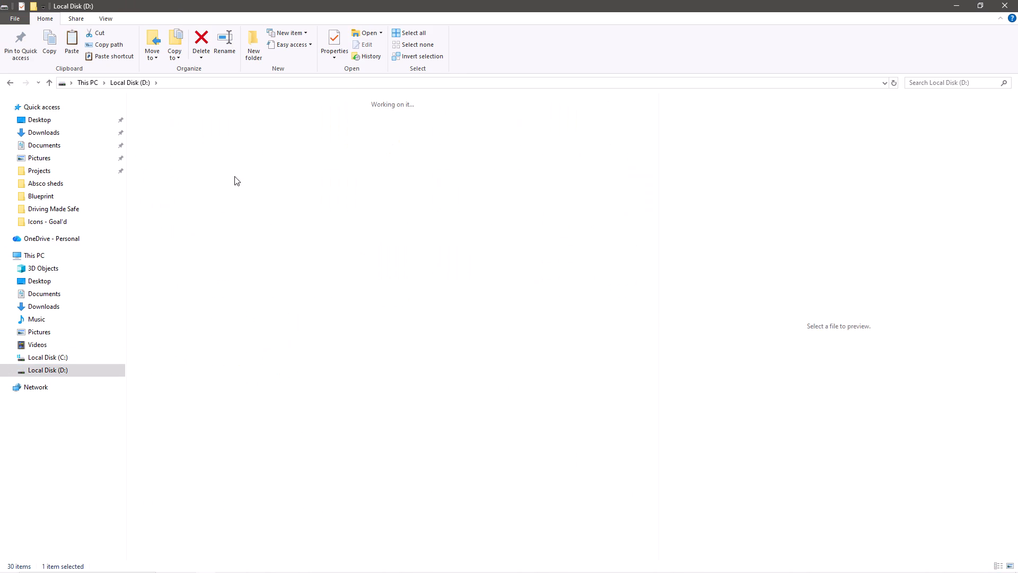
left_click(183, 143)
left_click(279, 143)
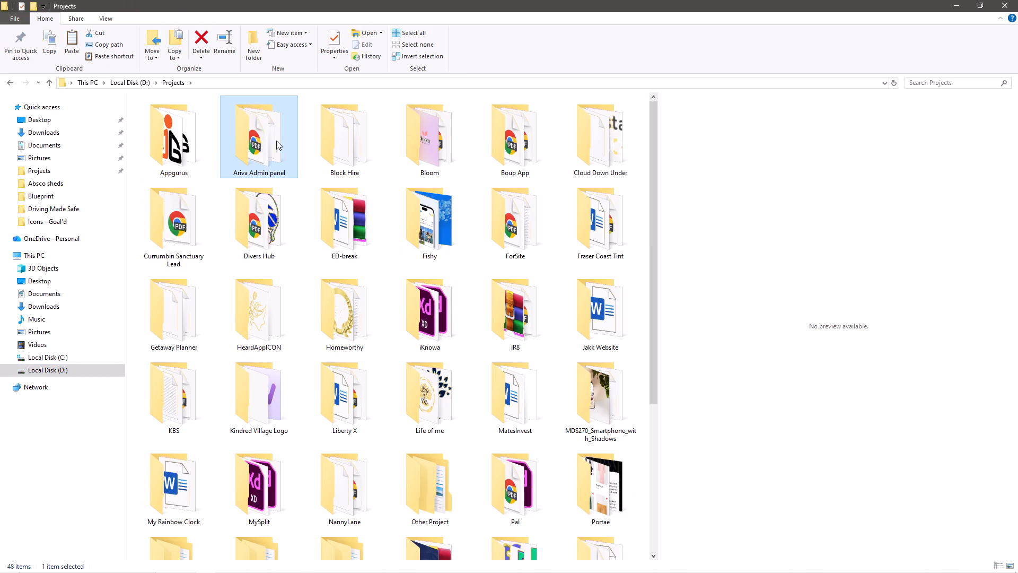
key("BackSpace")
left_click(256, 199)
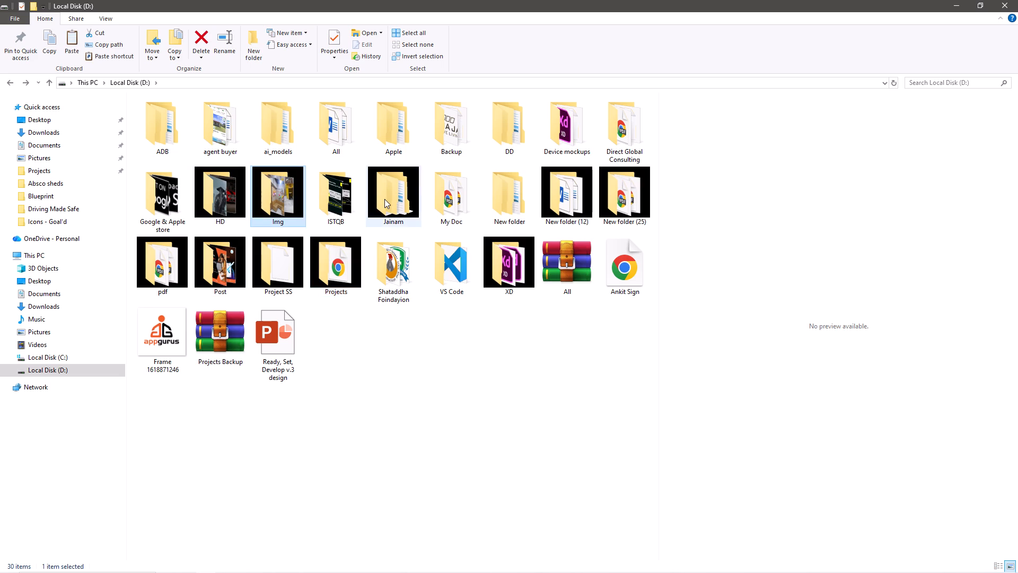
double_click(384, 199)
double_click(180, 125)
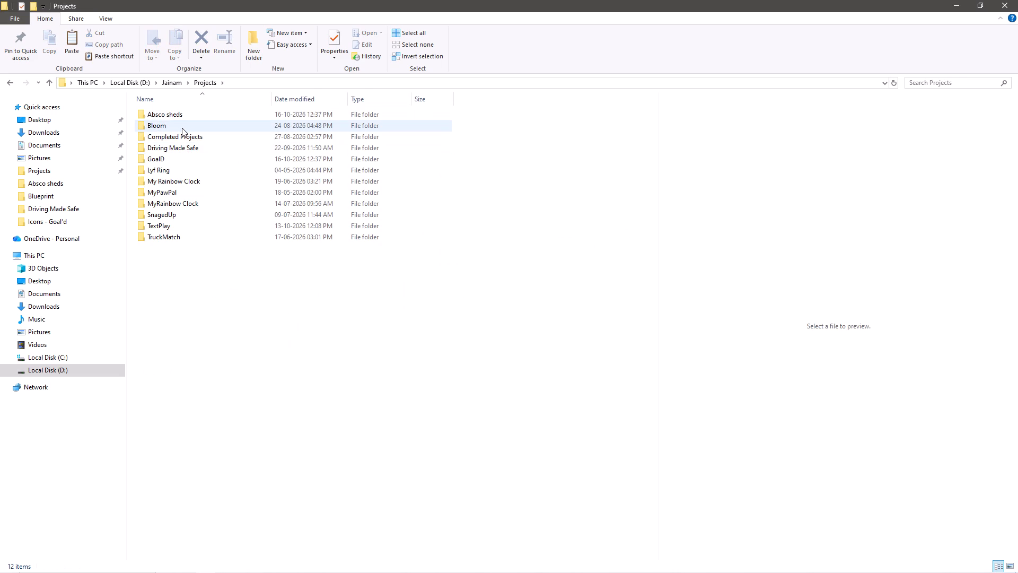
left_click(181, 127)
key("Return")
Paste the bbq-chiken-receipe file into the Bloom project's Data folder.
left_click(186, 125)
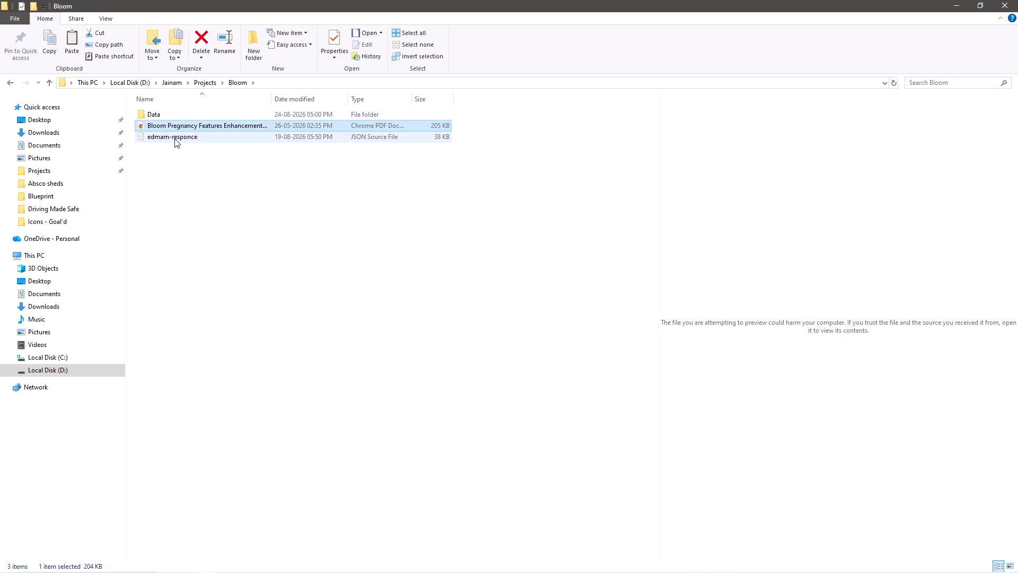
left_click(174, 138)
left_click(177, 128)
double_click(170, 112)
key("BackSpace")
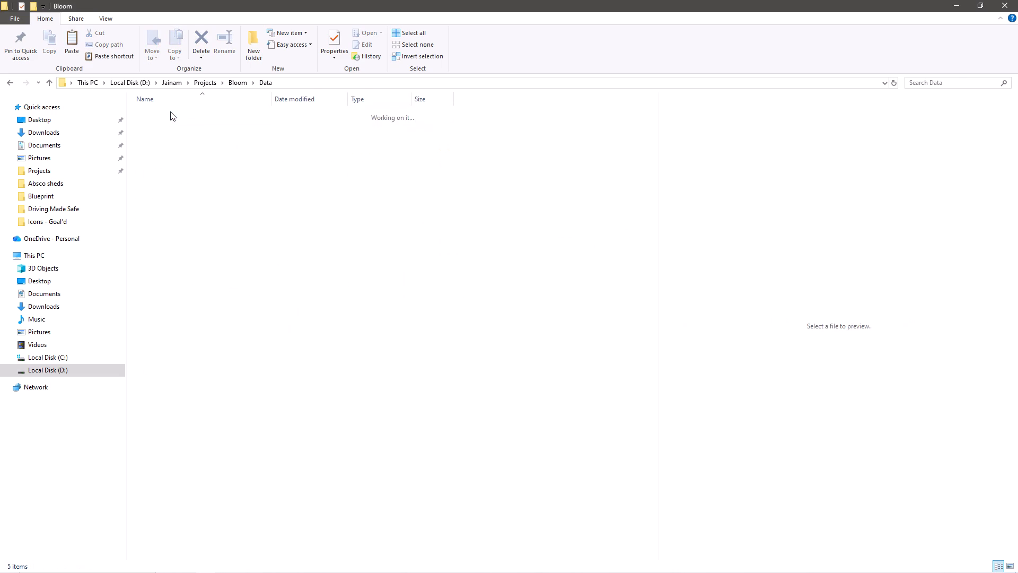
double_click(174, 114)
key("ctrl+v")
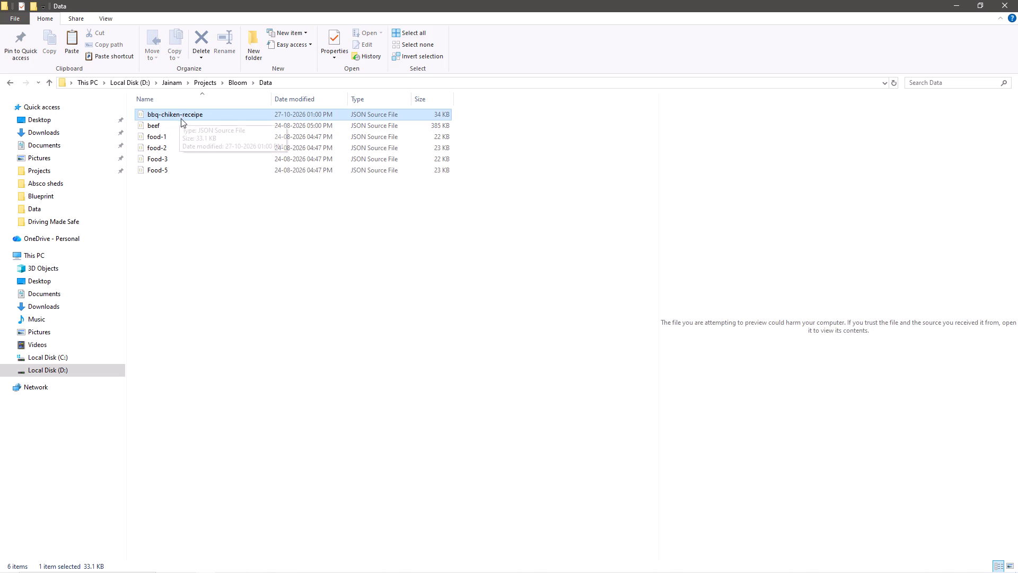
left_click(207, 211)
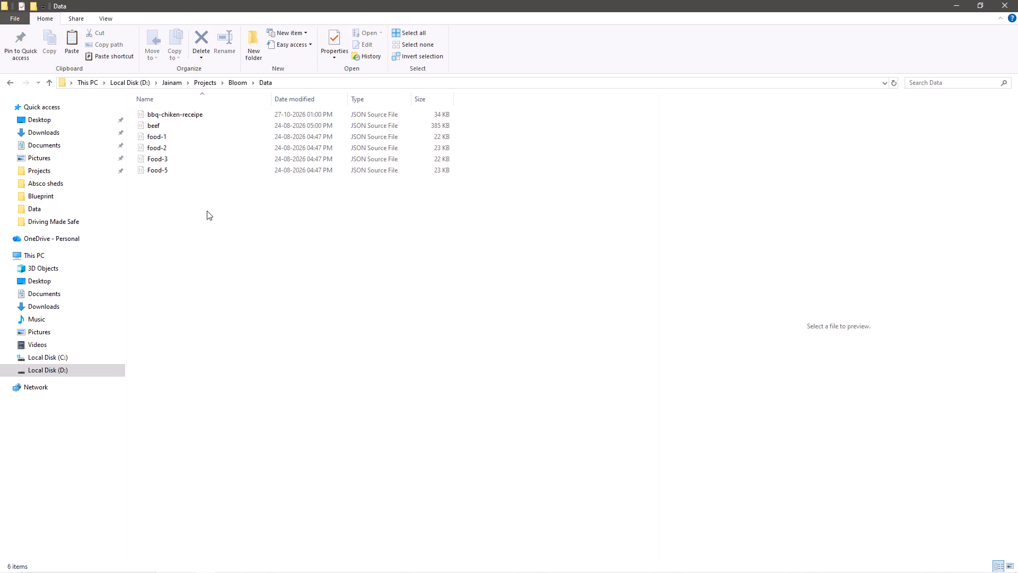
Switch to Visual Studio Code and open the folder D:\Jainam\Projects\Bloom\Data as the workspace.
key("alt+Tab")
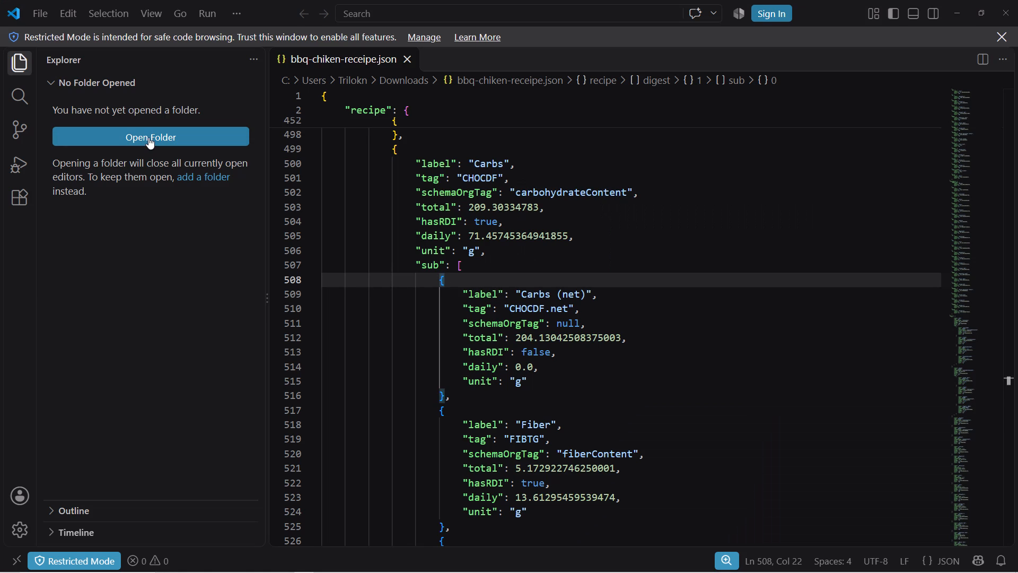
left_click(148, 137)
scroll(54, 206, "down", 3)
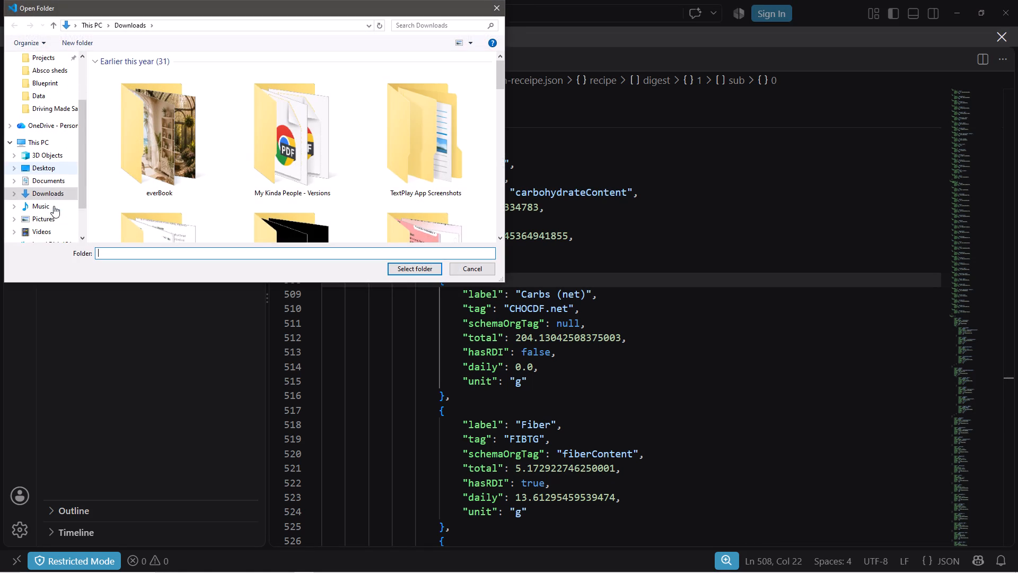
scroll(53, 212, "down", 5)
left_click(48, 205)
left_click(156, 185)
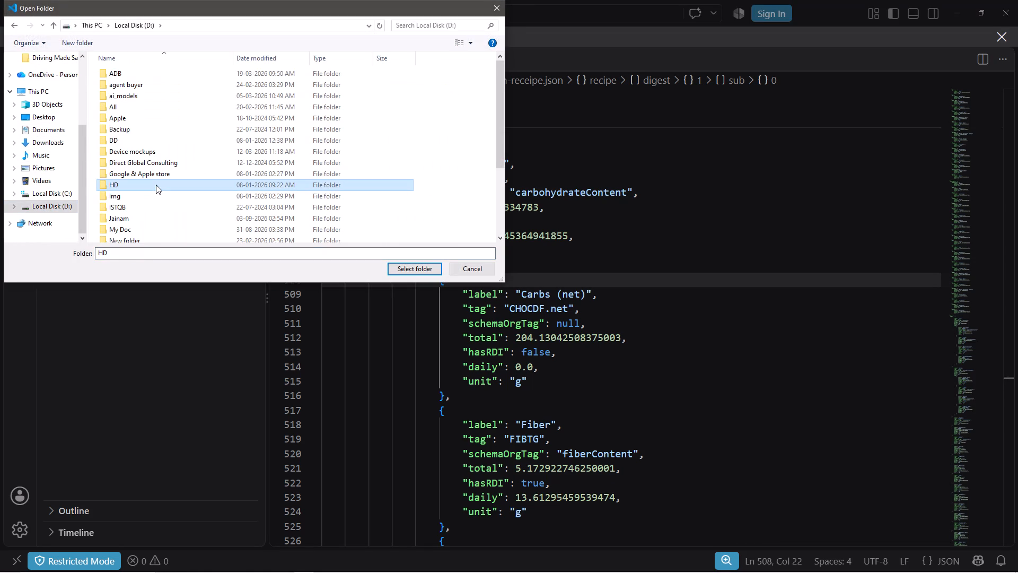
key("b")
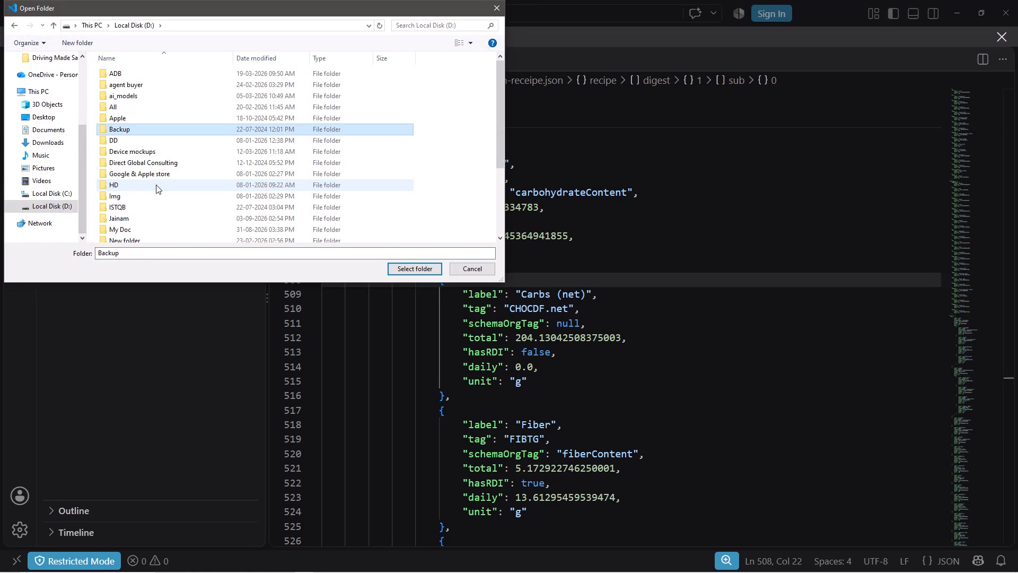
key("Down")
key("Down")
key("Down")
key("Down")
key("Down")
key("Down")
key("Down")
key("Down")
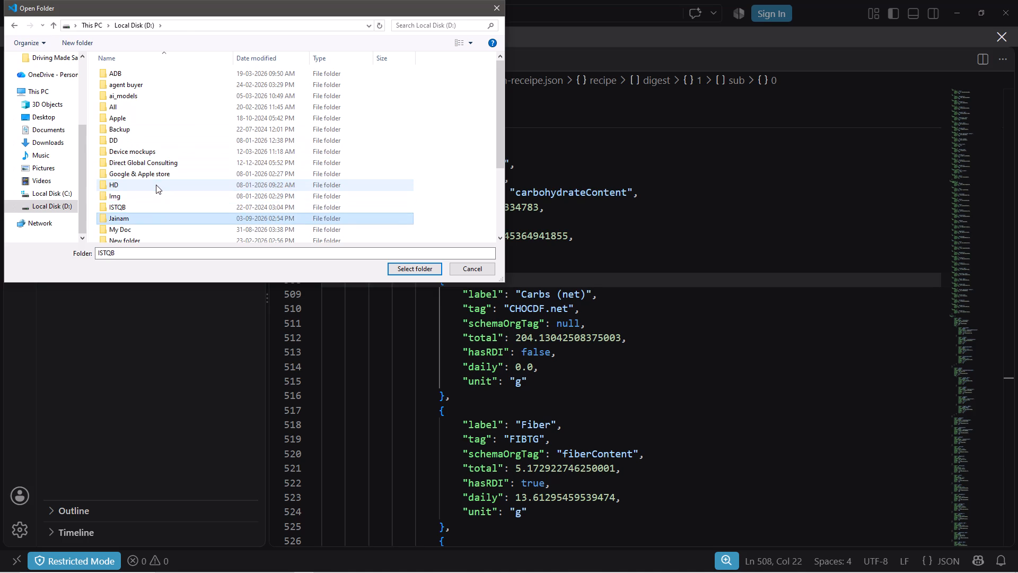
key("Return")
key("Down")
key("Return")
key("Down")
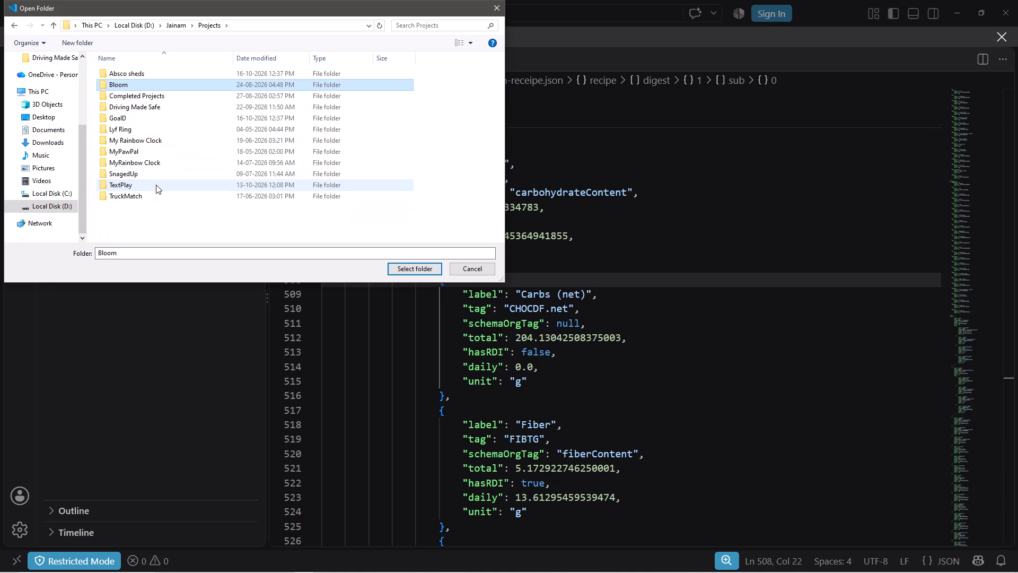
key("Return")
key("Down")
key("Return")
key("Down")
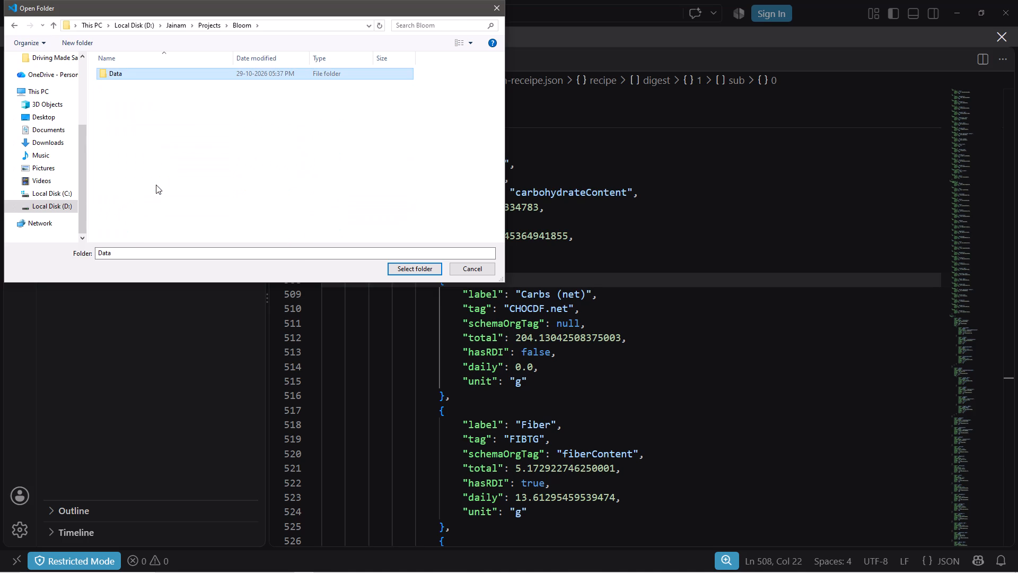
left_click(425, 267)
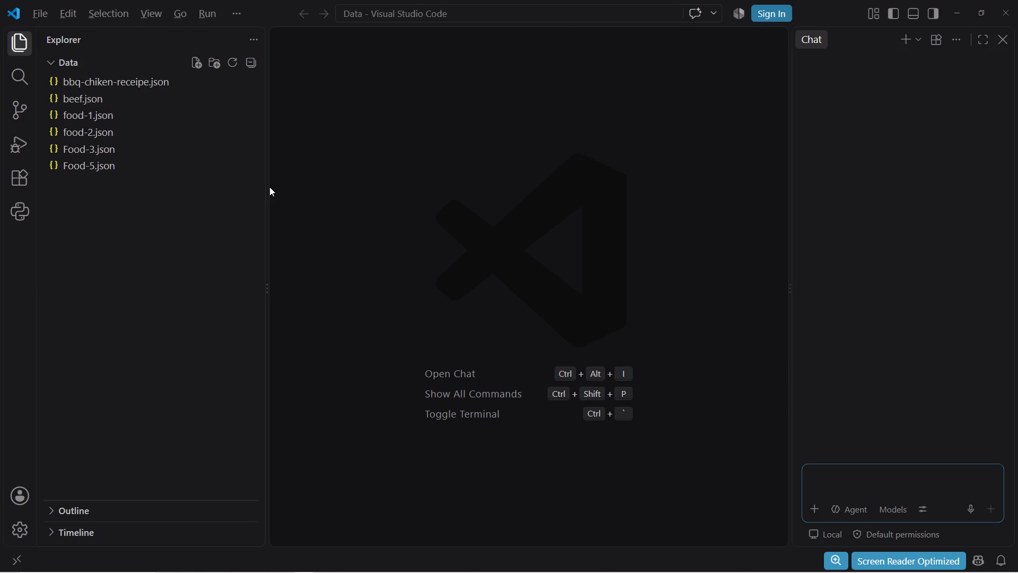
key("alt+Tab")
key("alt+Tab")
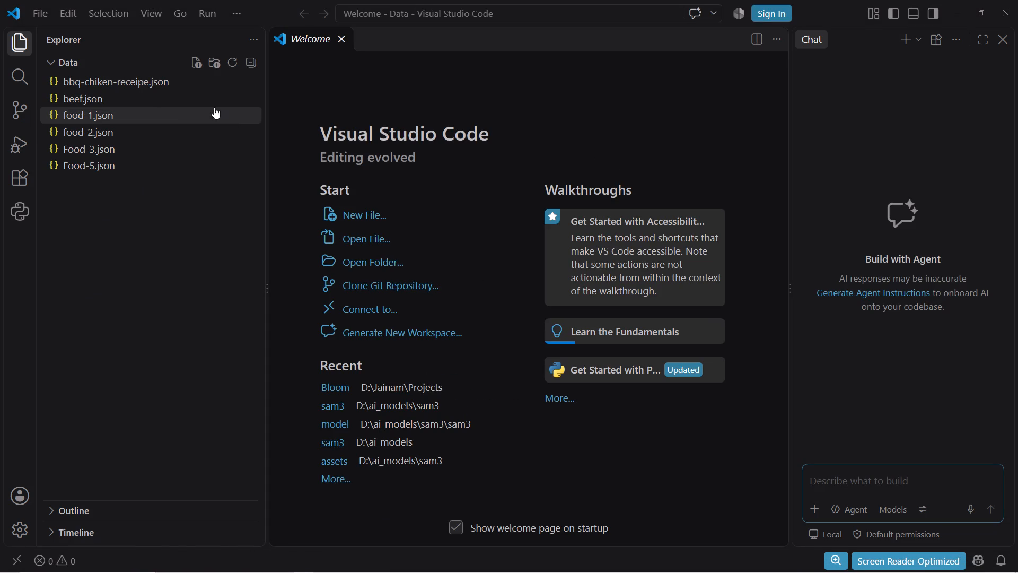
Open bbq-chiken-receipe.json from the Data folder and close the Chat pane.
left_click(109, 82)
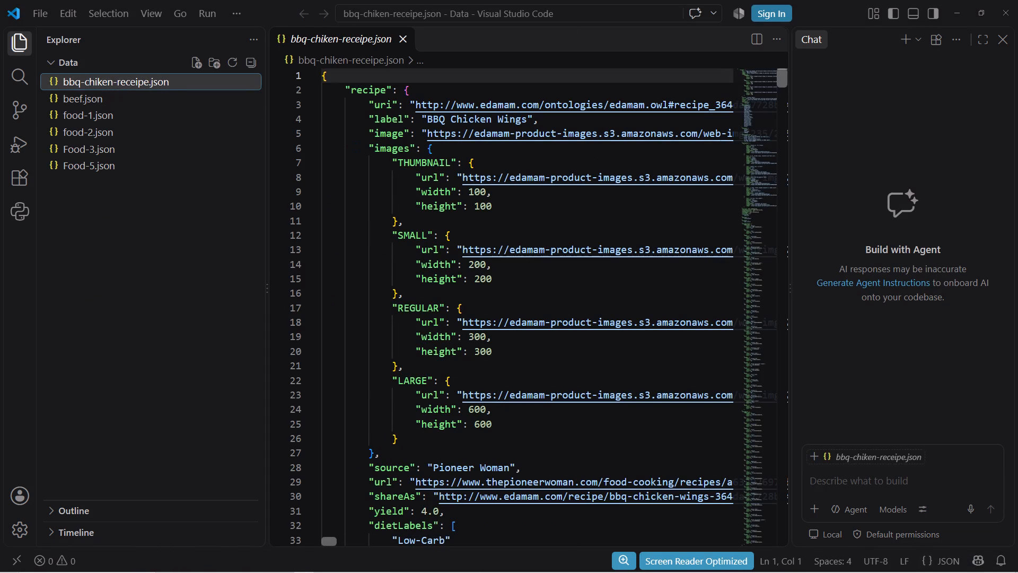
left_click(1010, 38)
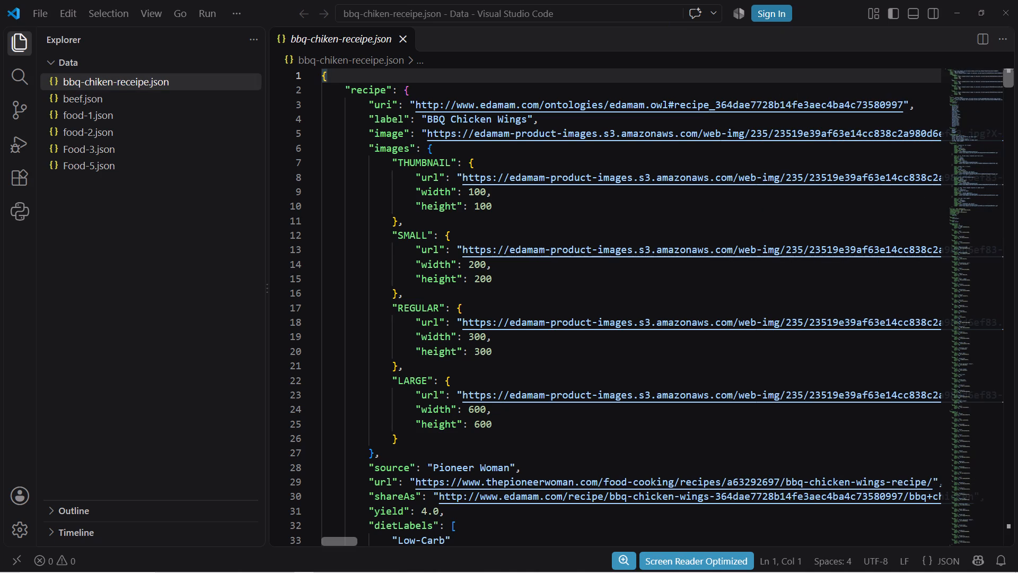
key("alt+x")
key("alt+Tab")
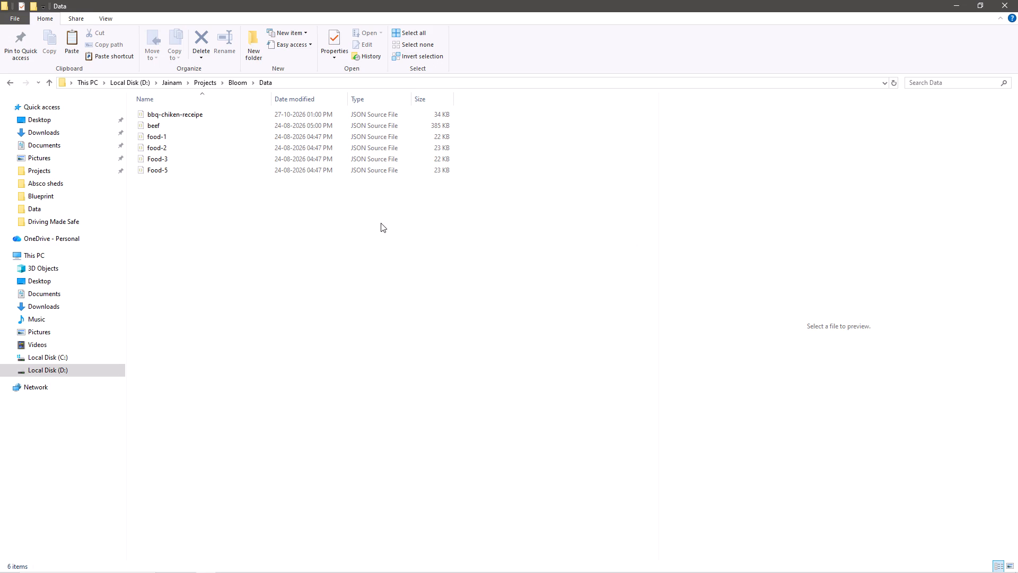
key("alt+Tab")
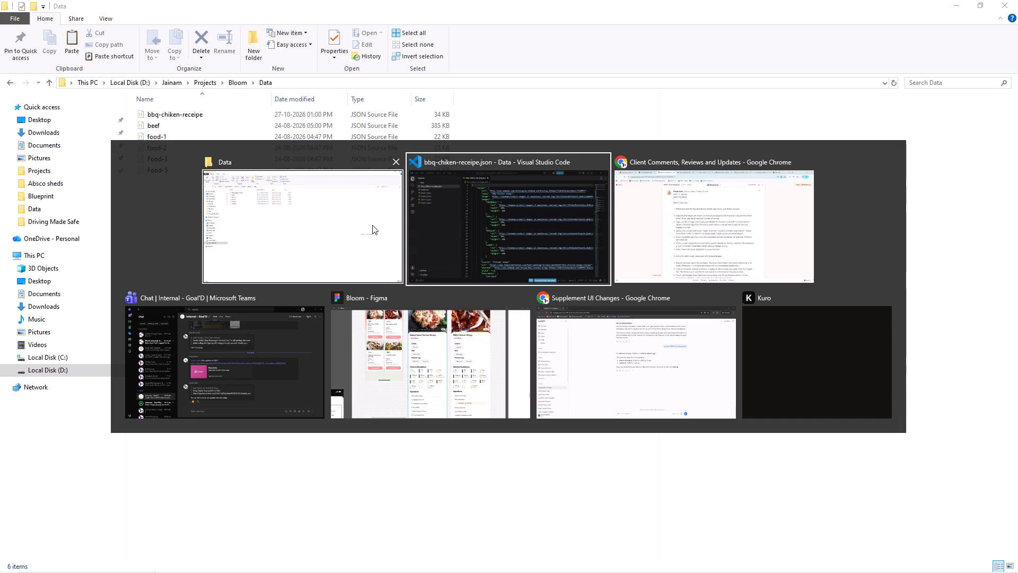
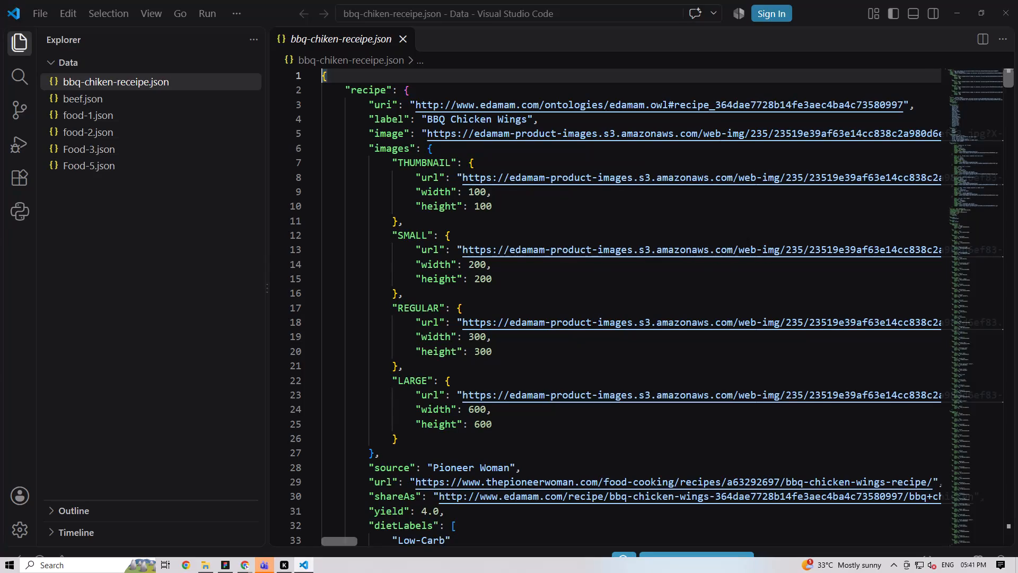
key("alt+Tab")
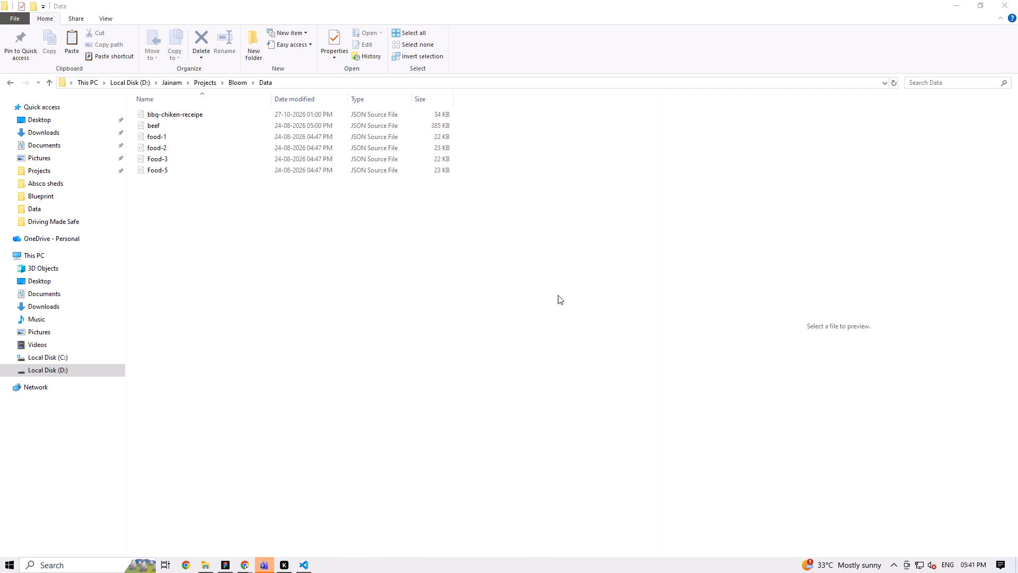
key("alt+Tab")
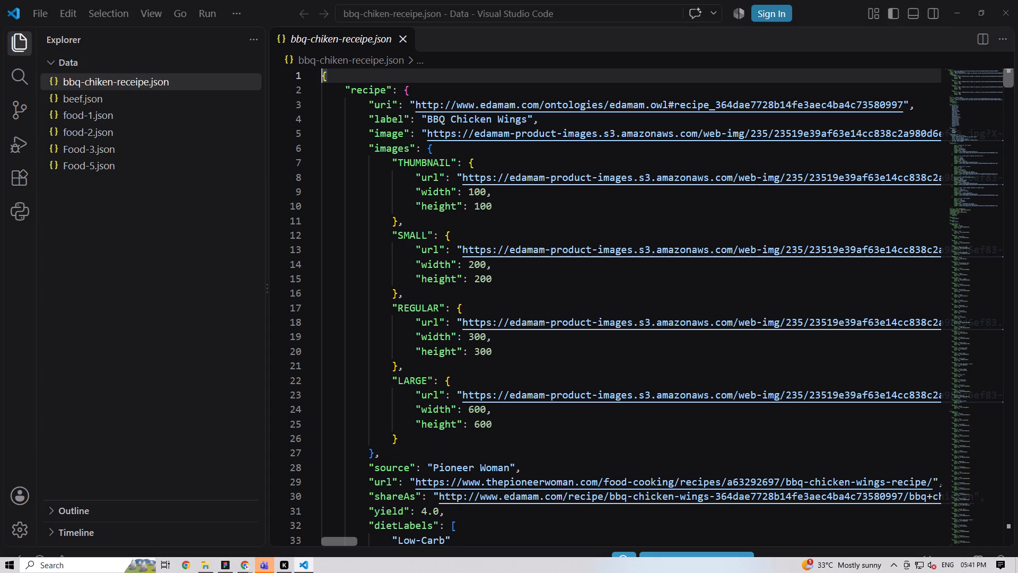
Look through the BBQ Chicken Wings recipe data in bbq-chiken-receipe.json, from the image entries down to the diet and health labels.
scroll(494, 232, "down", 3)
scroll(493, 232, "up", 1)
scroll(495, 225, "down", 5)
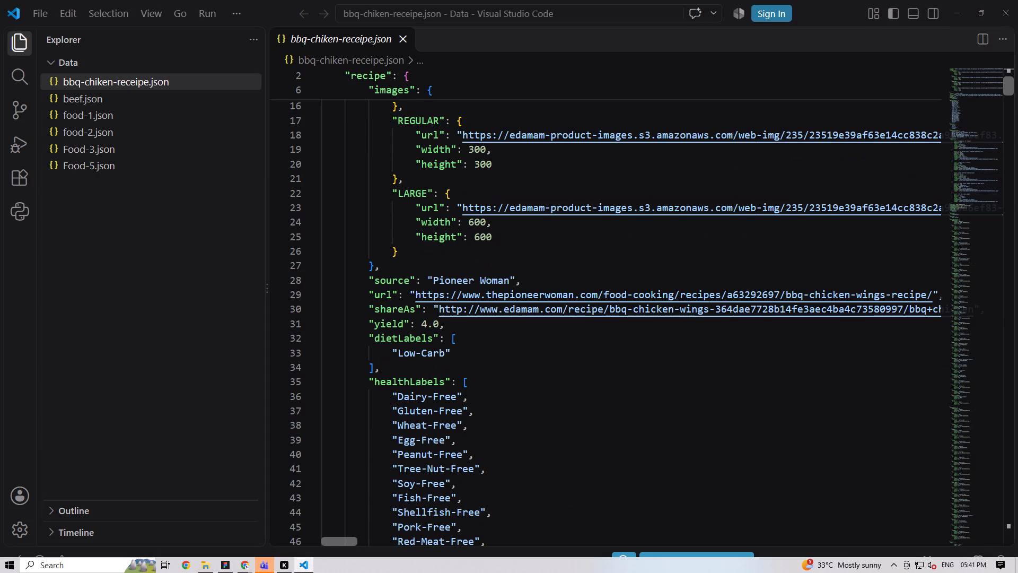
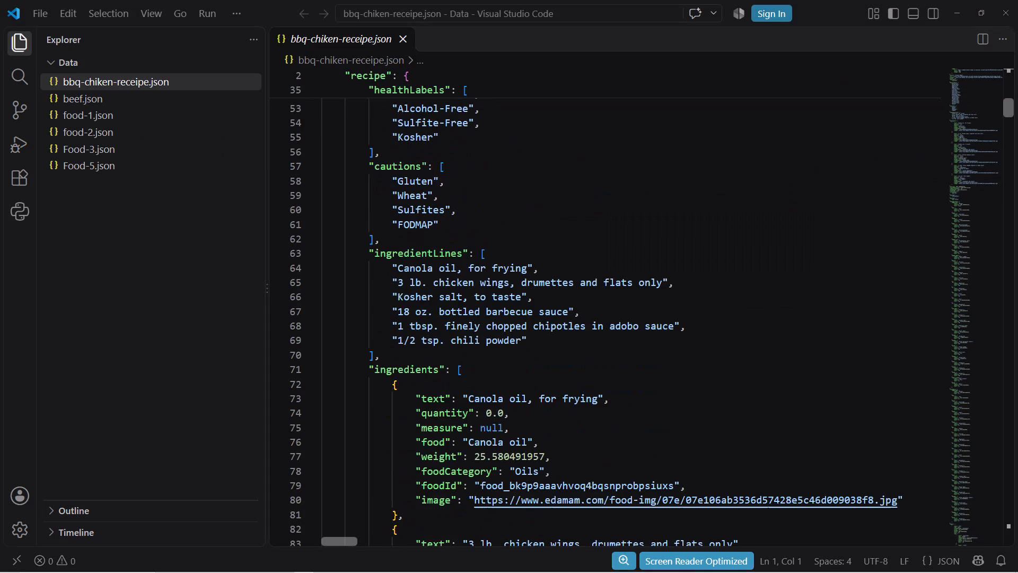
Examine the ingredient lines and the Canola oil entry in the BBQ chicken recipe's ingredients data.
left_click(546, 364)
left_click(565, 422)
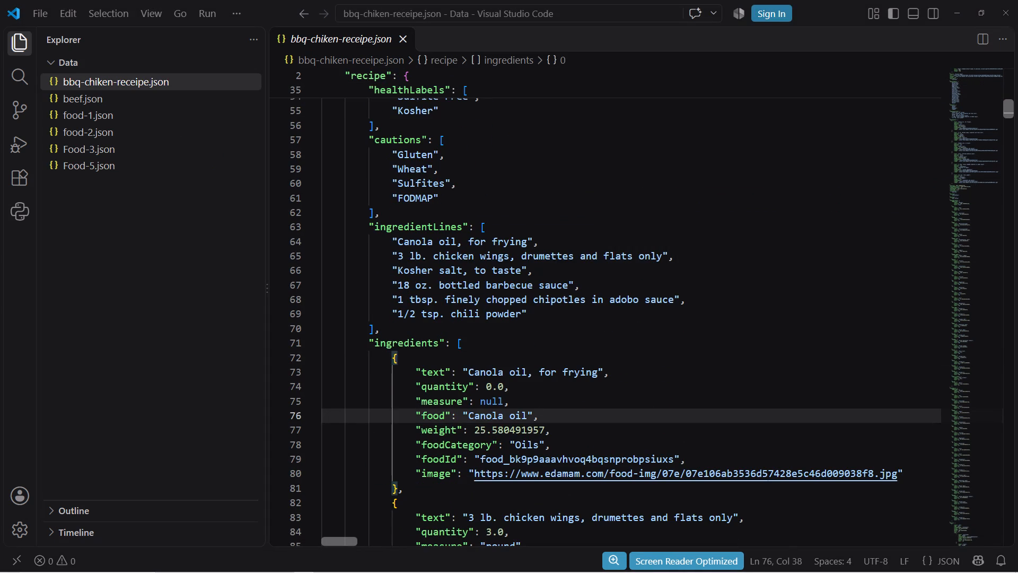
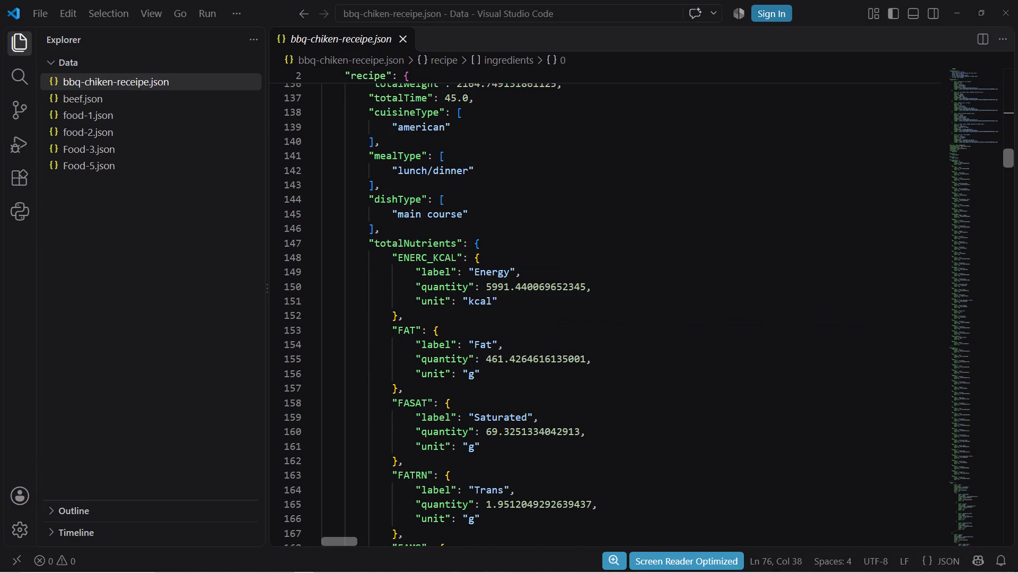
Examine the Energy entry under the total nutrients in the BBQ chicken recipe data.
left_click(452, 250)
left_click(459, 259)
left_click(486, 274)
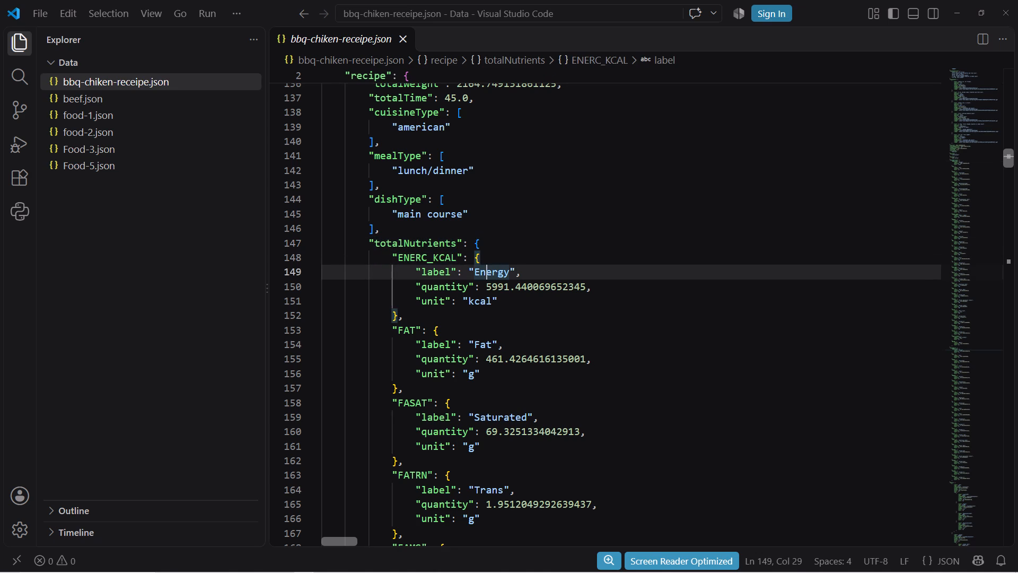
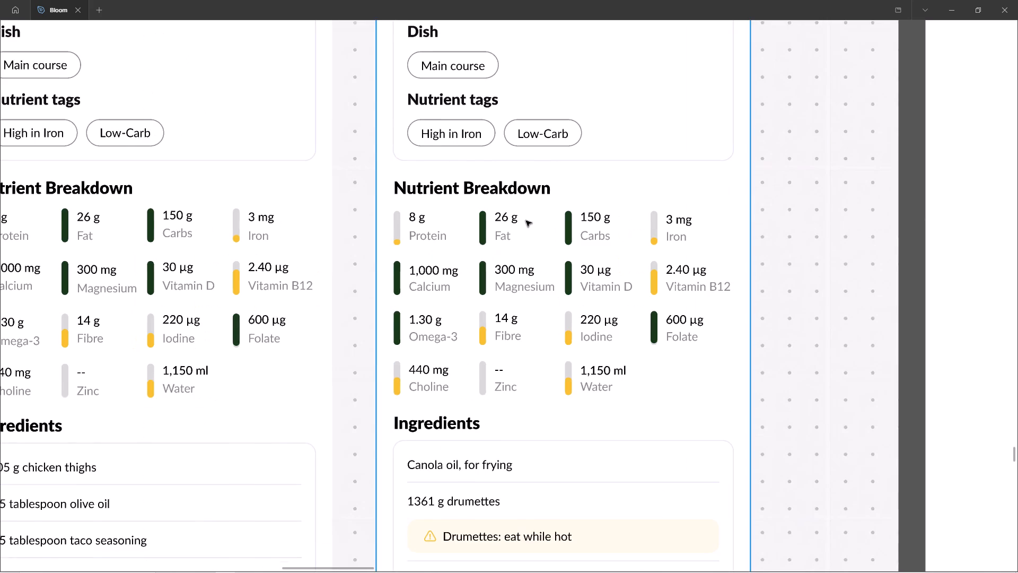
Set Fat to 461 g in the American recipe's Nutrient Breakdown, taking the total from the BBQ chicken recipe JSON in Visual Studio Code.
scroll(526, 221, "down", 2, "ctrl")
key("alt+Tab")
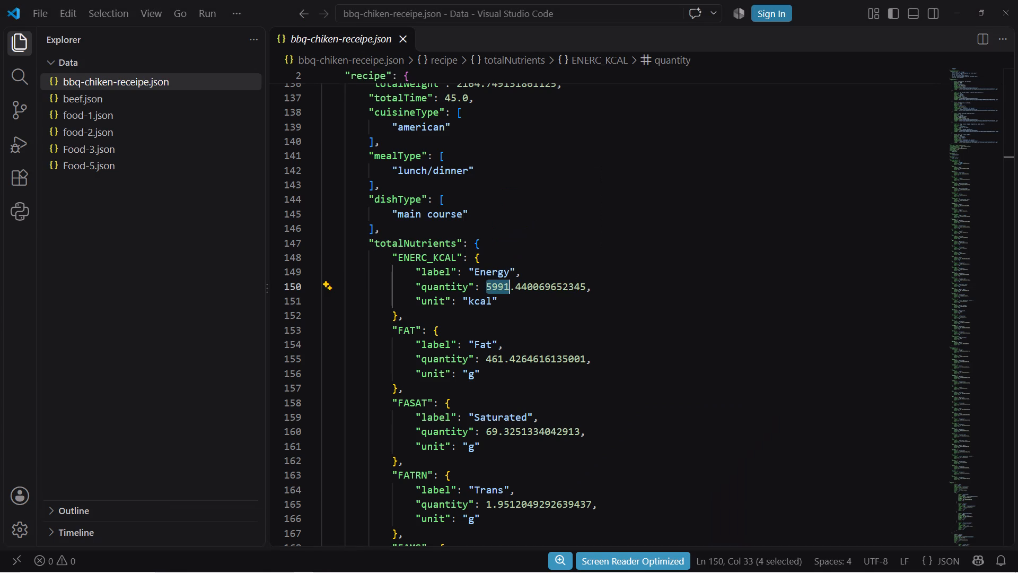
scroll(502, 290, "down", 1)
key("alt+Tab")
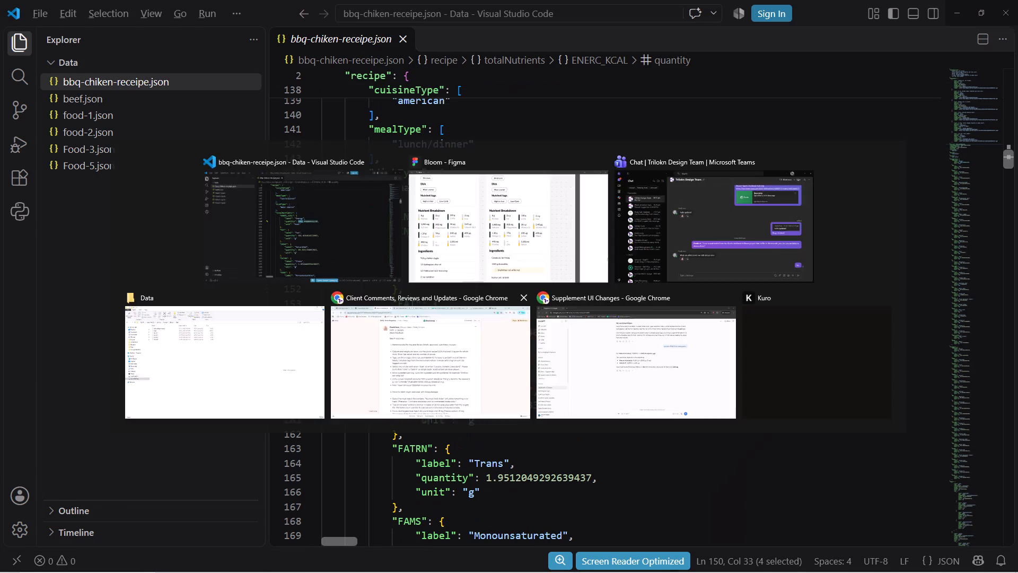
key("alt+Tab")
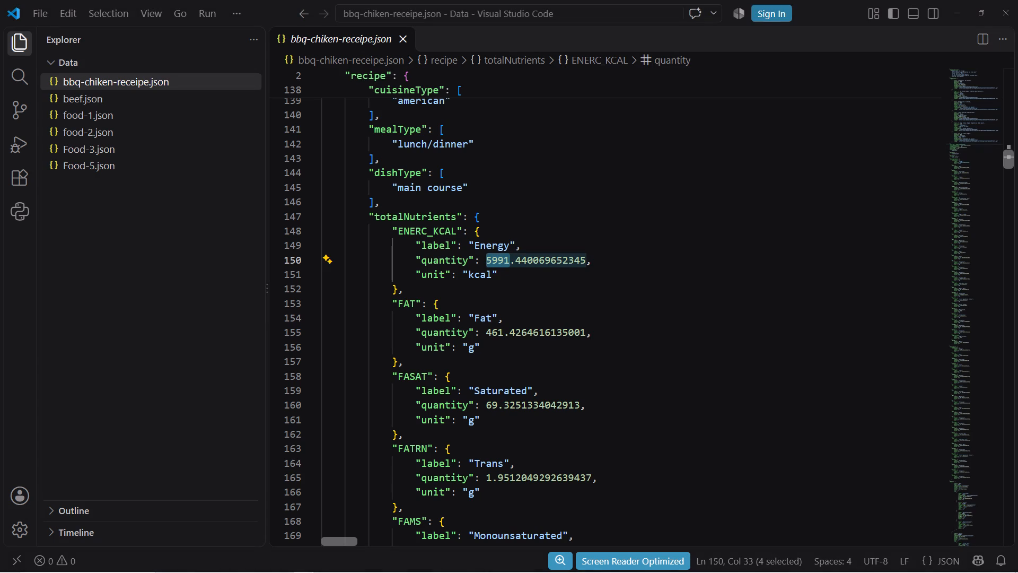
double_click(495, 331)
key("ctrl+c")
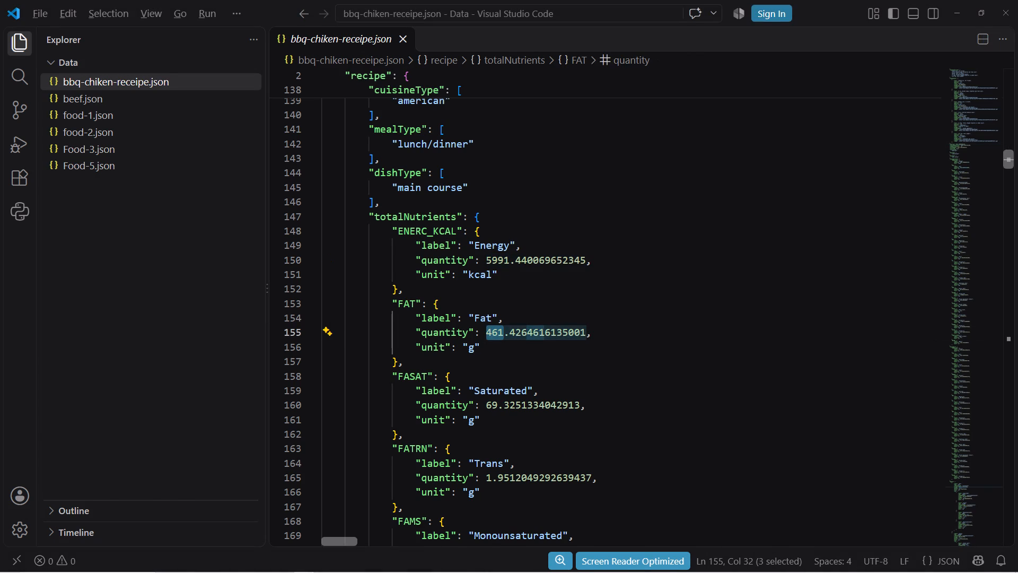
key("alt+Tab")
double_click(511, 227, "ctrl")
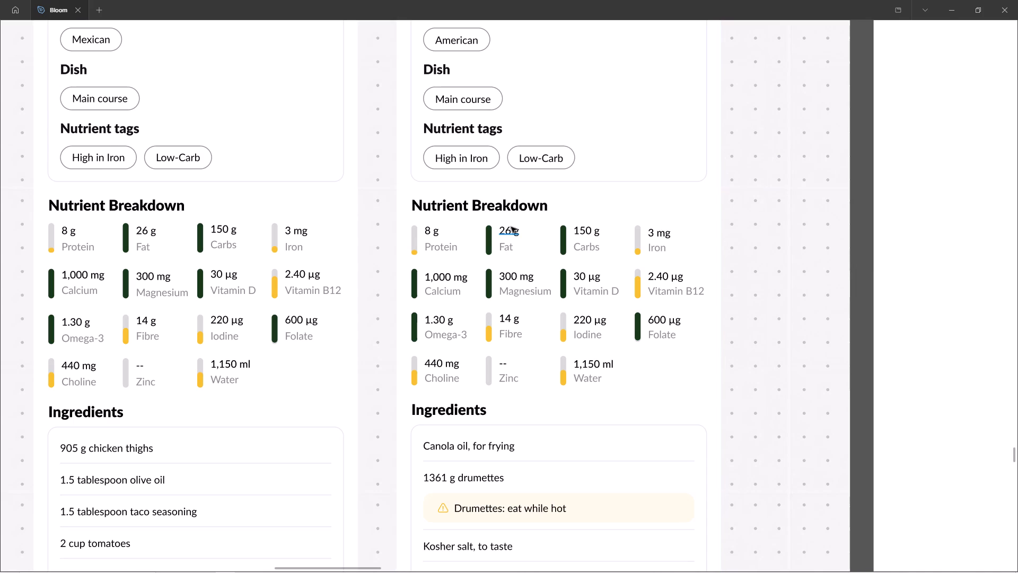
scroll(511, 227, "up", 9, "ctrl")
left_click_drag(510, 232, 488, 239)
key("ctrl+shift+v")
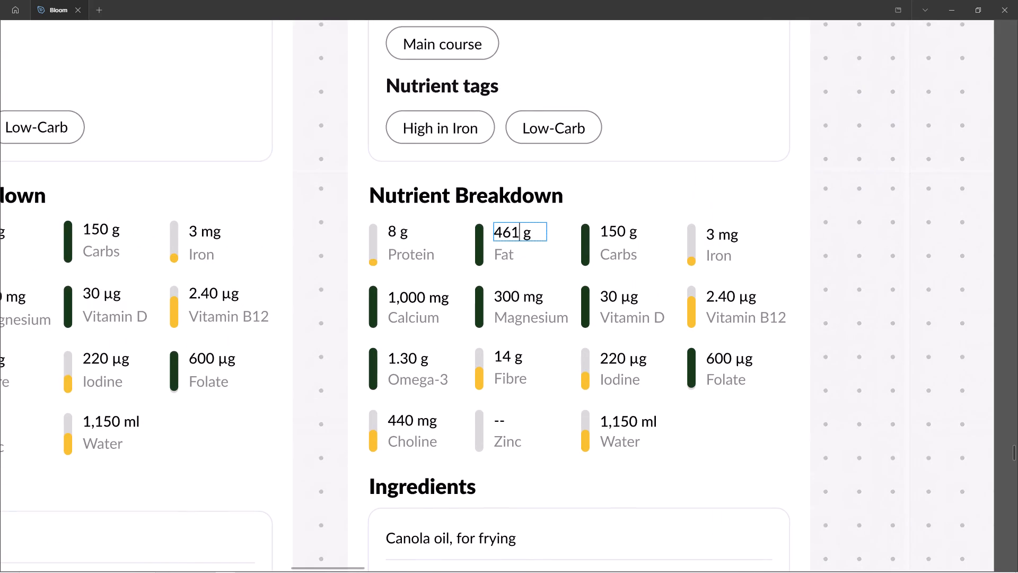
scroll(480, 232, "down", 3, "ctrl")
key("alt+Tab")
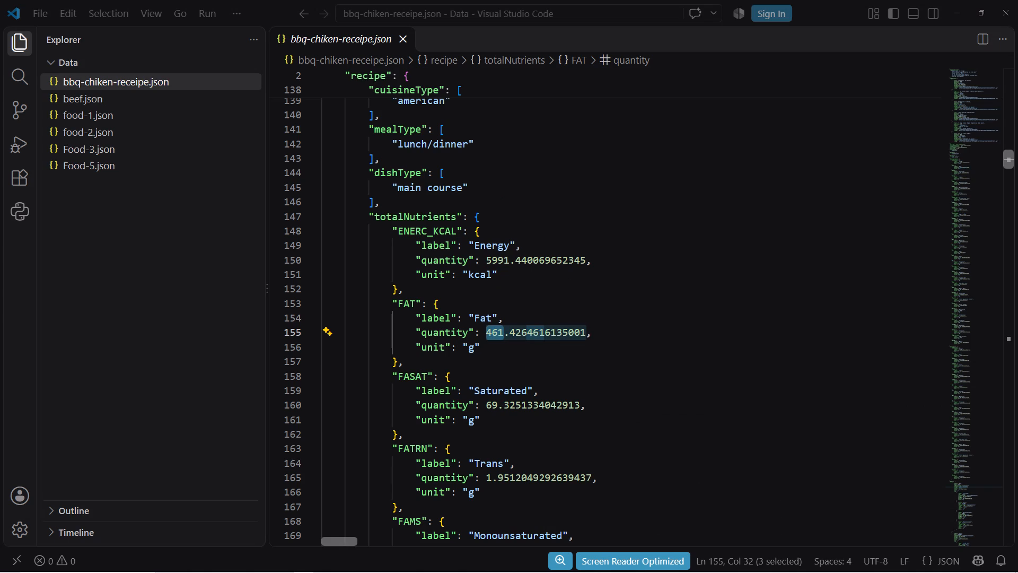
key("alt+Tab")
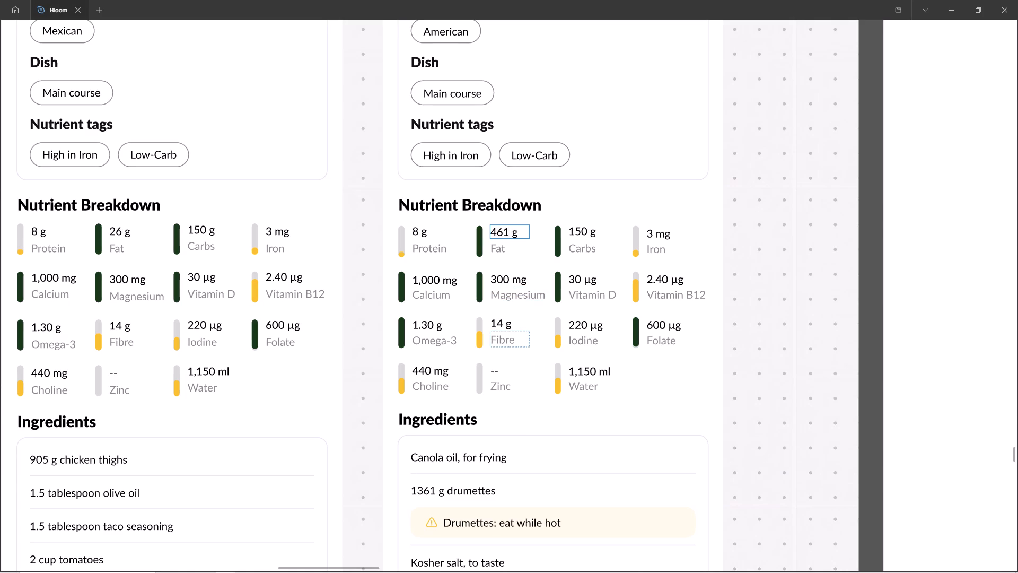
key("alt+Tab")
key("alt+Tab")
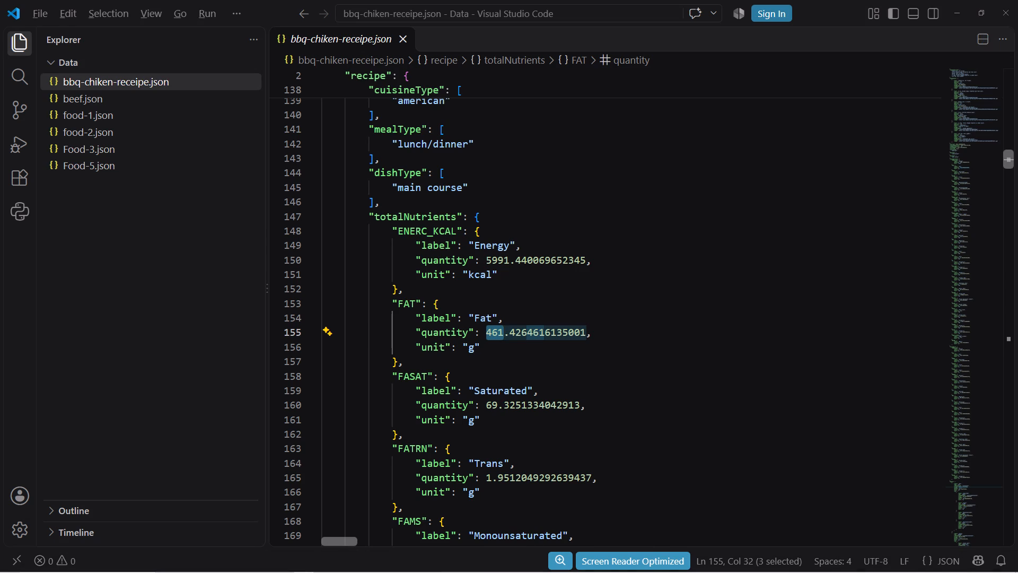
key("alt+Tab")
key("alt+Tab")
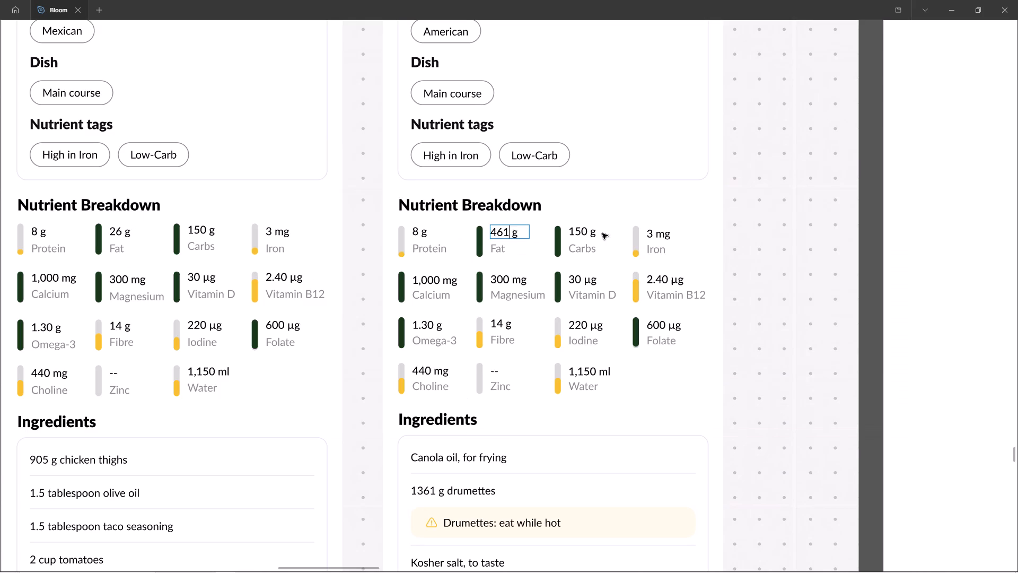
Look up Carbs in the BBQ chicken JSON and set Carbs to 209 g in the American recipe's Nutrient Breakdown in Figma.
left_click(585, 251, "ctrl")
key("ctrl+a")
key("ctrl+c")
key("alt+Tab")
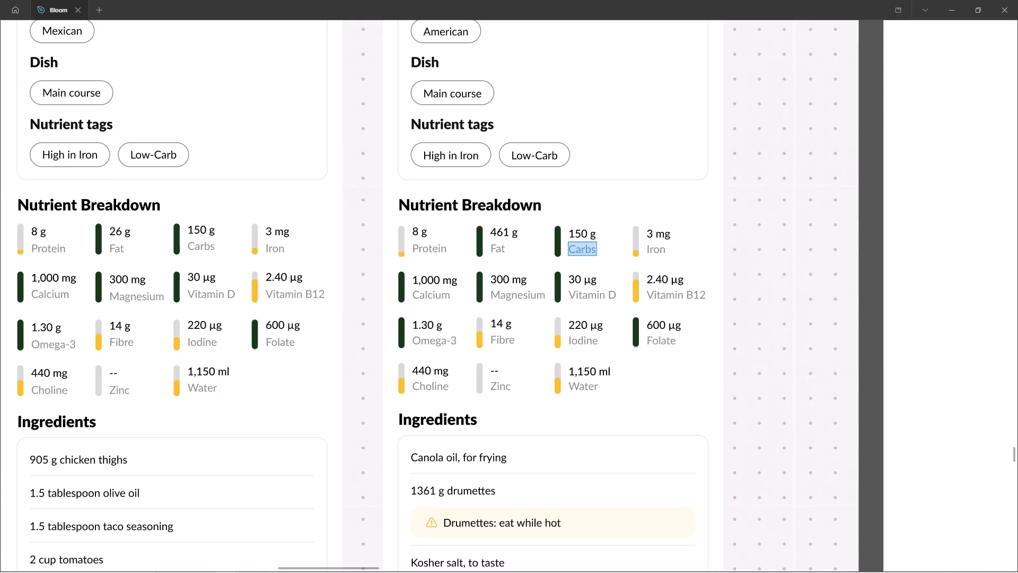
key("ctrl+f")
key("ctrl+v")
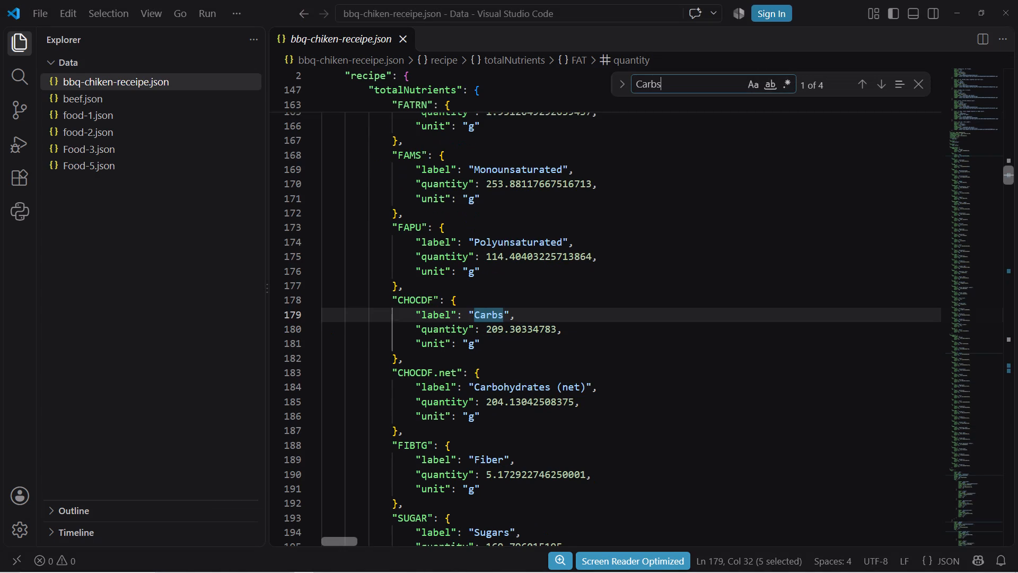
double_click(493, 330)
key("ctrl+c")
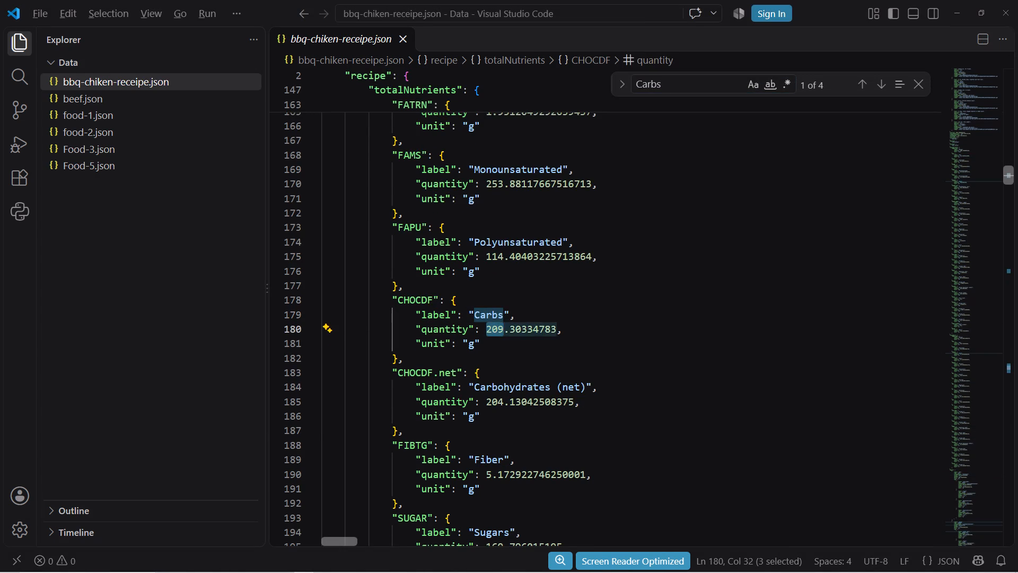
key("alt+Tab")
left_click(578, 237)
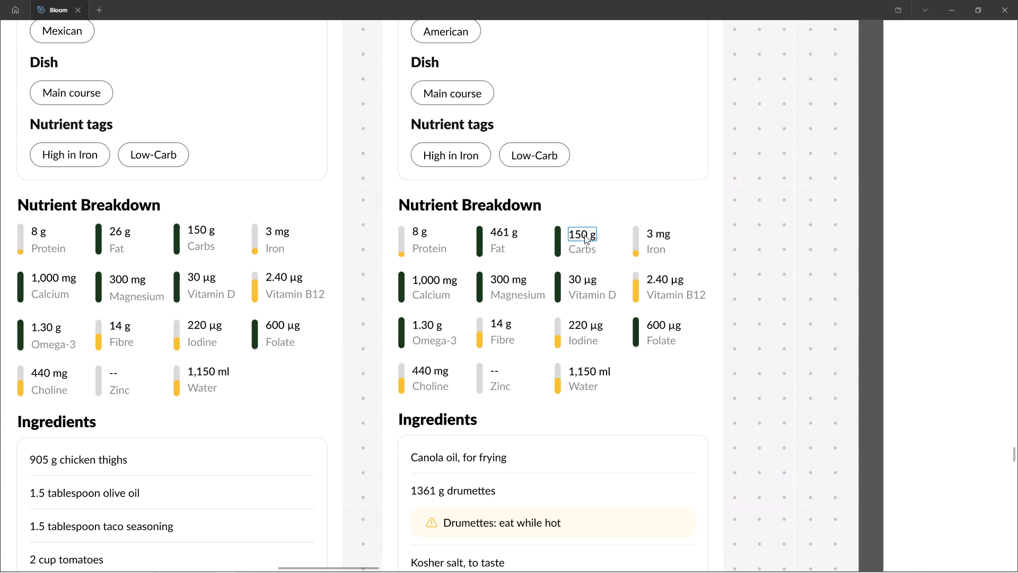
key("alt+Tab")
key("alt+Tab")
left_click_drag(587, 234, 568, 234)
key("ctrl+shift+v")
key("alt+Tab")
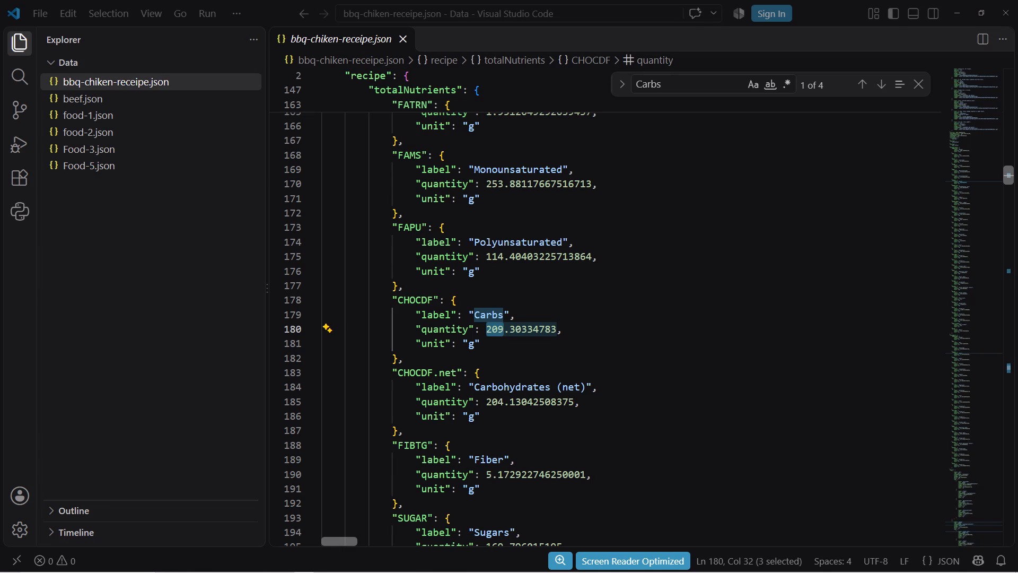
key("alt+Tab")
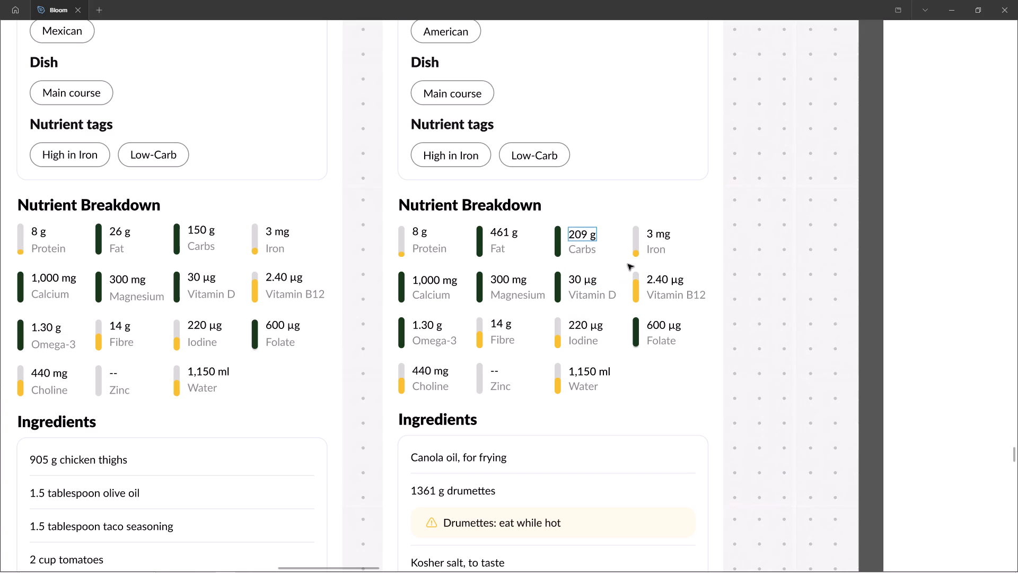
key("alt+Tab")
key("alt+Tab")
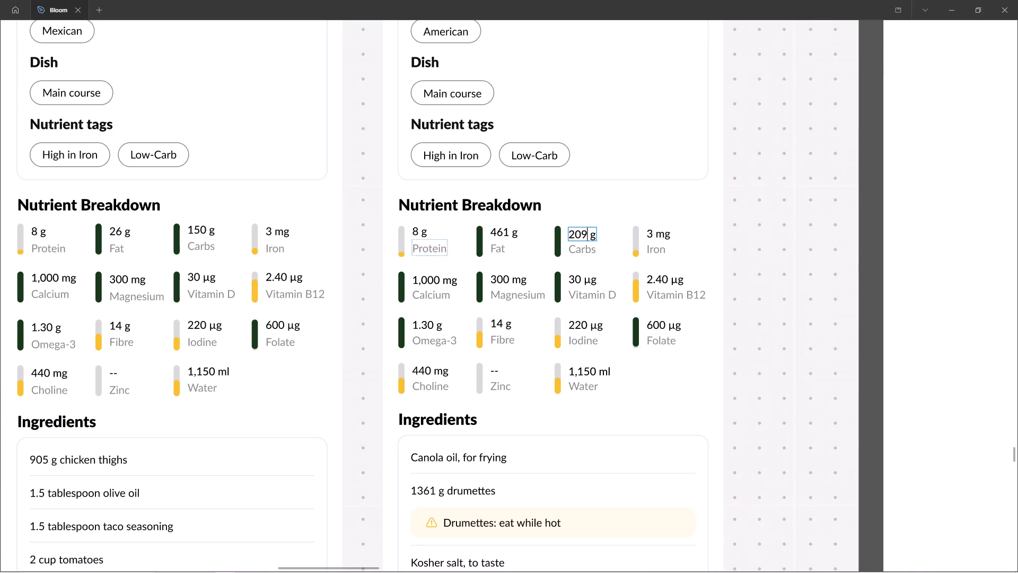
Look up Protein in the BBQ chicken JSON and set Protein to 242 g in the American recipe's Nutrient Breakdown in Figma.
left_click(434, 248, "ctrl")
key("ctrl+a")
key("ctrl+c")
key("alt+Tab")
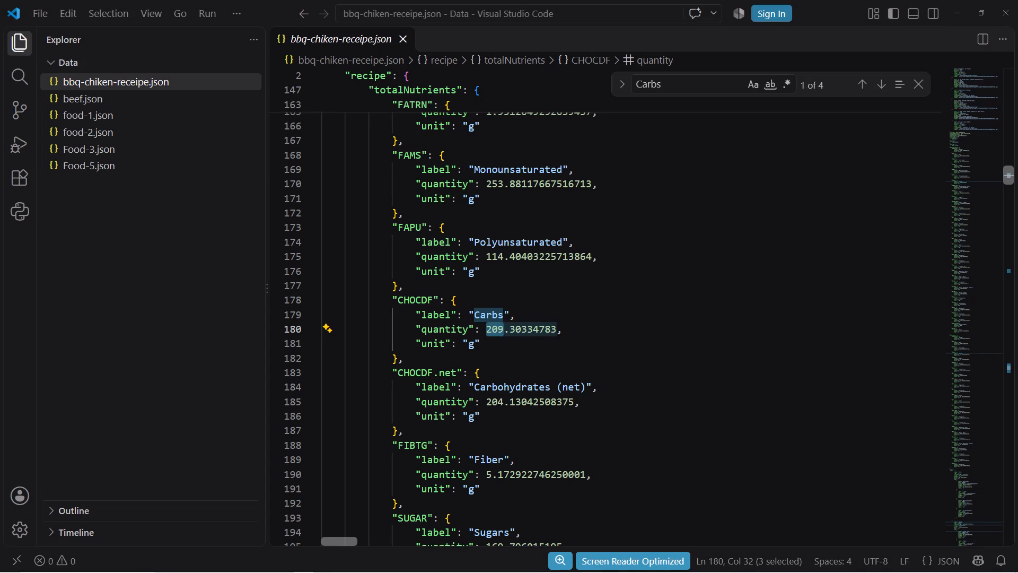
left_click(688, 76)
key("ctrl+a")
key("ctrl+v")
double_click(493, 334)
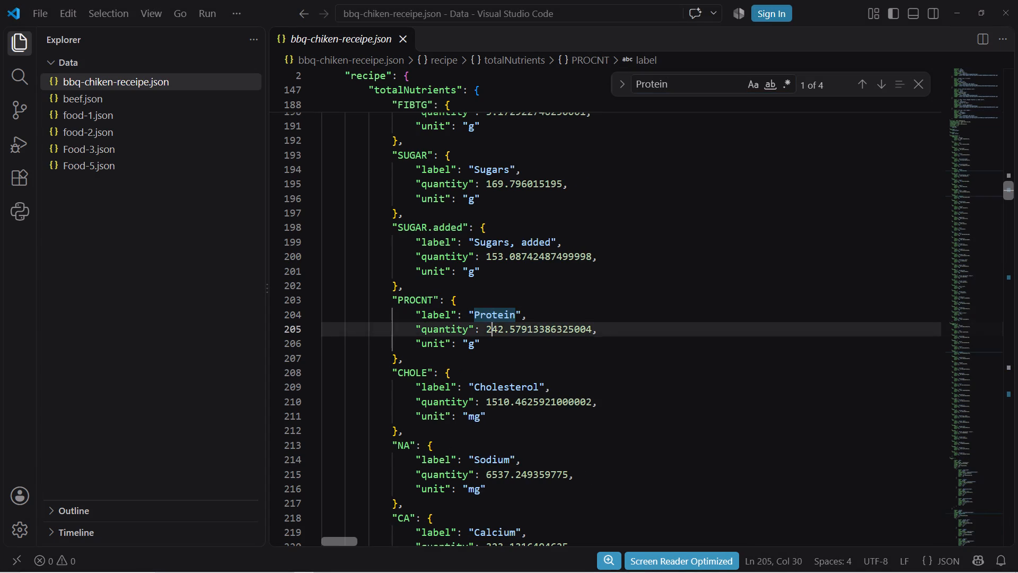
key("ctrl+c")
key("alt+Tab")
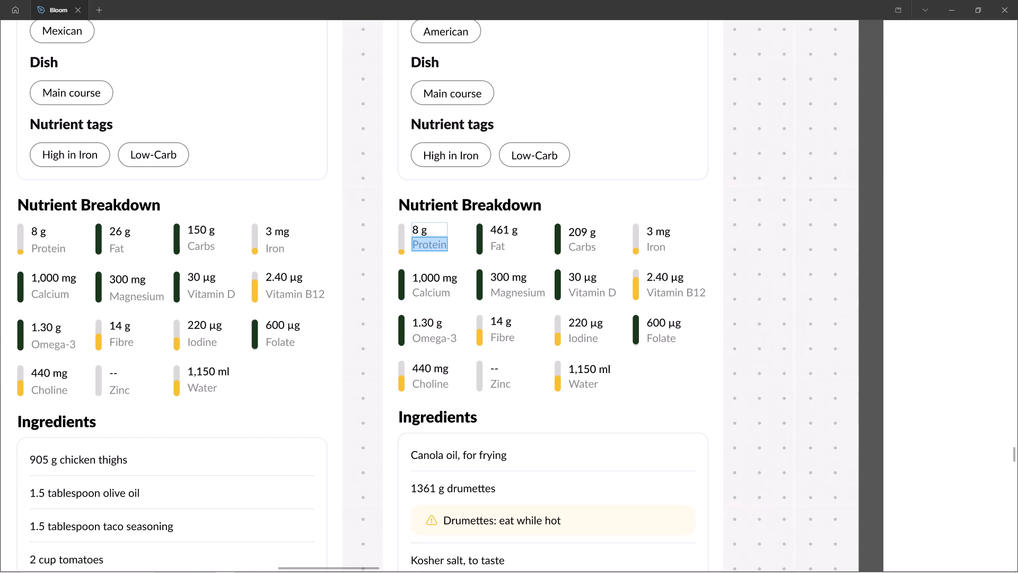
left_click_drag(419, 231, 405, 228)
key("ctrl+shift+v")
key("alt+Tab")
key("alt+Tab")
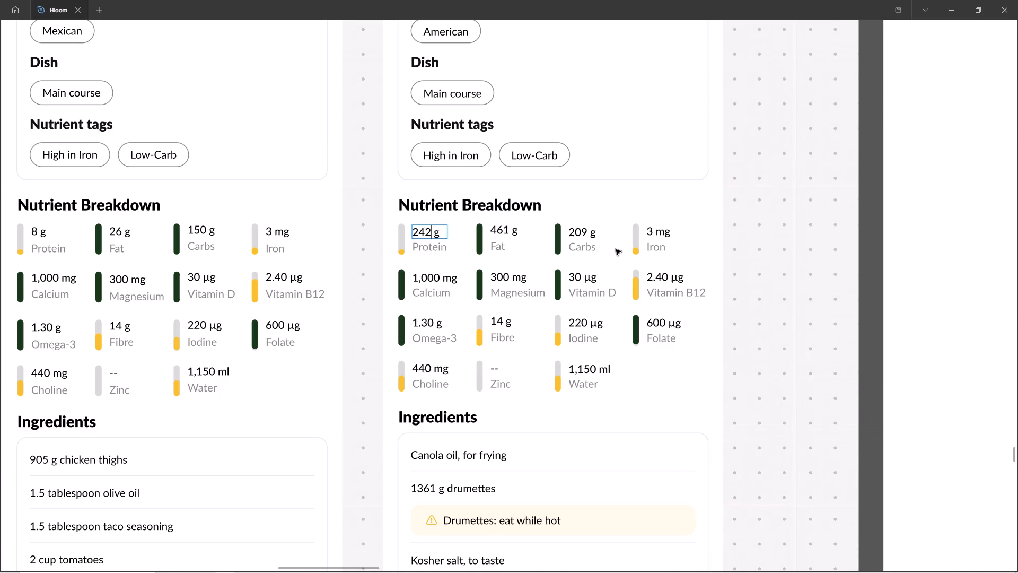
Look up Iron in the BBQ chicken JSON and set Iron to 9 mg in the American recipe's Nutrient Breakdown in Figma.
left_click(658, 241)
key("ctrl+a")
key("ctrl+c")
key("alt+Tab")
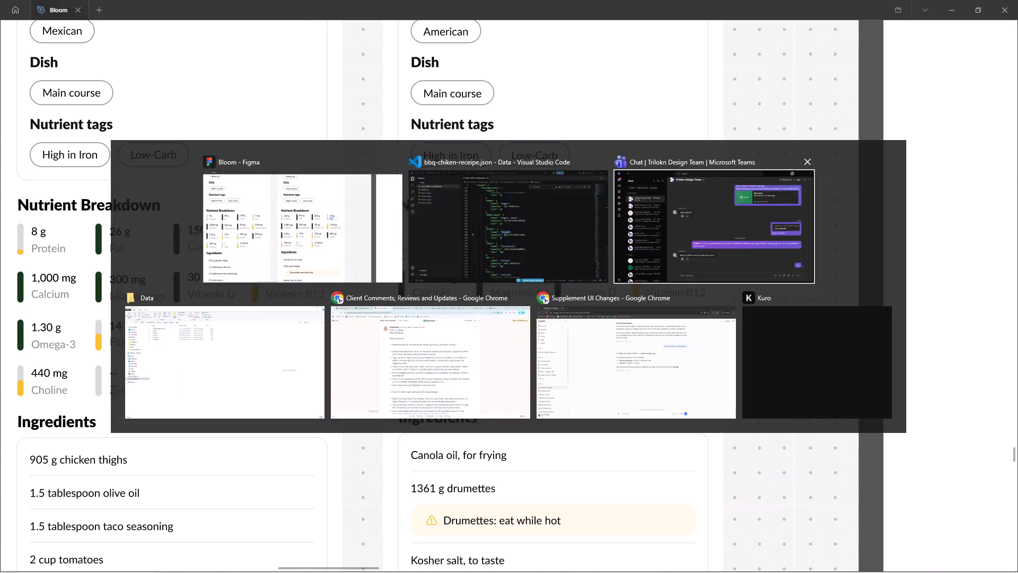
left_click(666, 90, "ctrl")
key("ctrl+a")
key("ctrl+v")
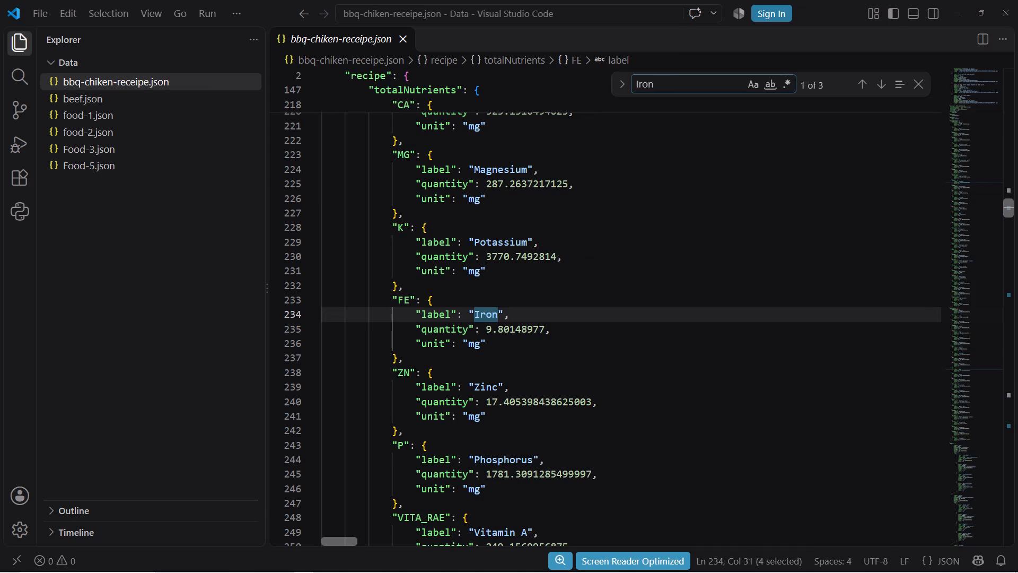
left_click_drag(492, 329, 486, 332)
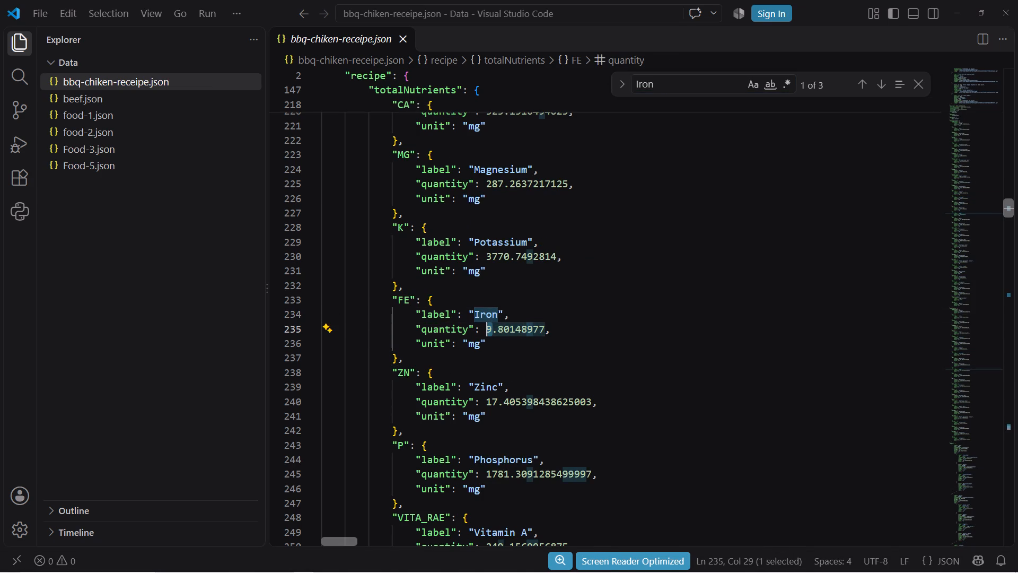
key("ctrl+c")
key("alt+Tab")
left_click(655, 230)
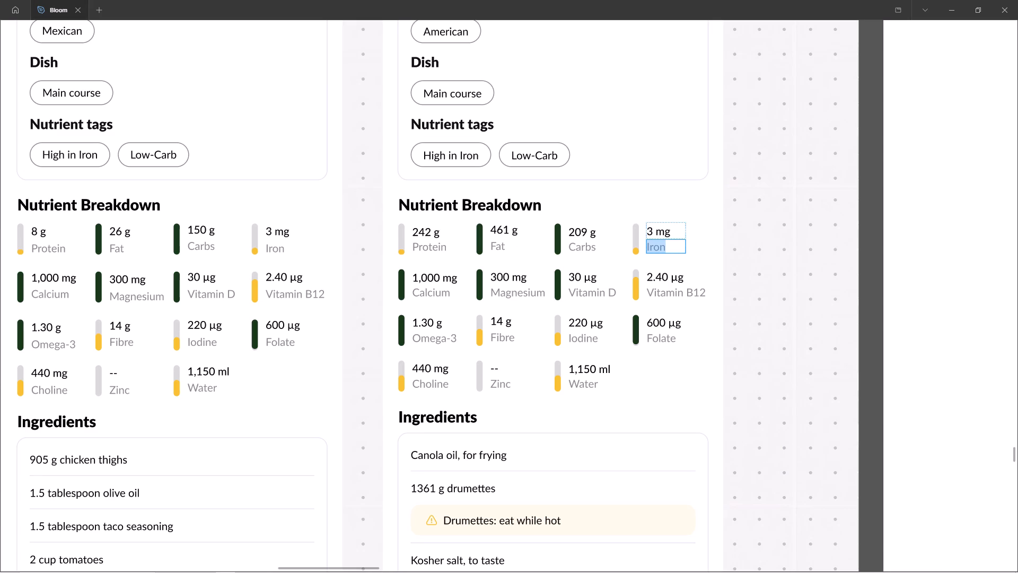
left_click_drag(651, 230, 646, 230)
key("ctrl+shift+v")
key("alt+Tab")
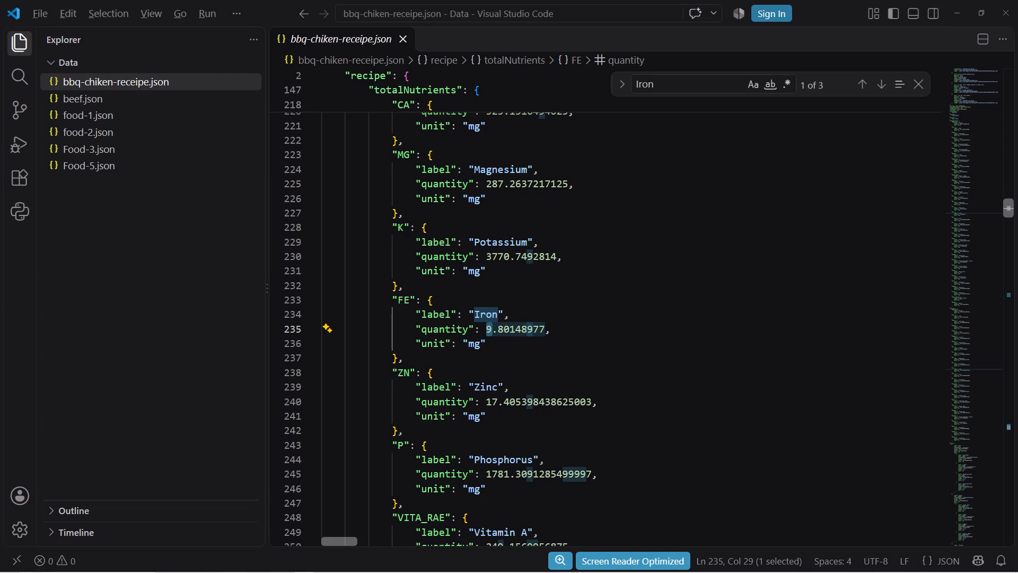
key("alt+Tab")
Look up Calcium in the BBQ chicken JSON's digest section and set Calcium to 24.9 mg in the American recipe's Nutrient Breakdown, using the daily figure.
double_click(437, 295)
key("ctrl+c")
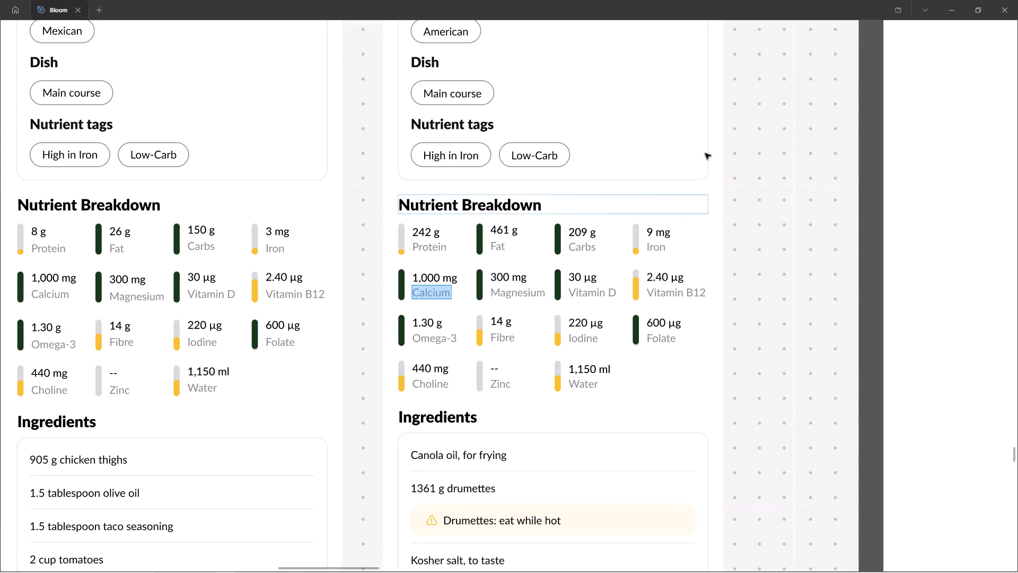
key("alt+Tab")
left_click(669, 92)
key("ctrl+a")
key("ctrl+v")
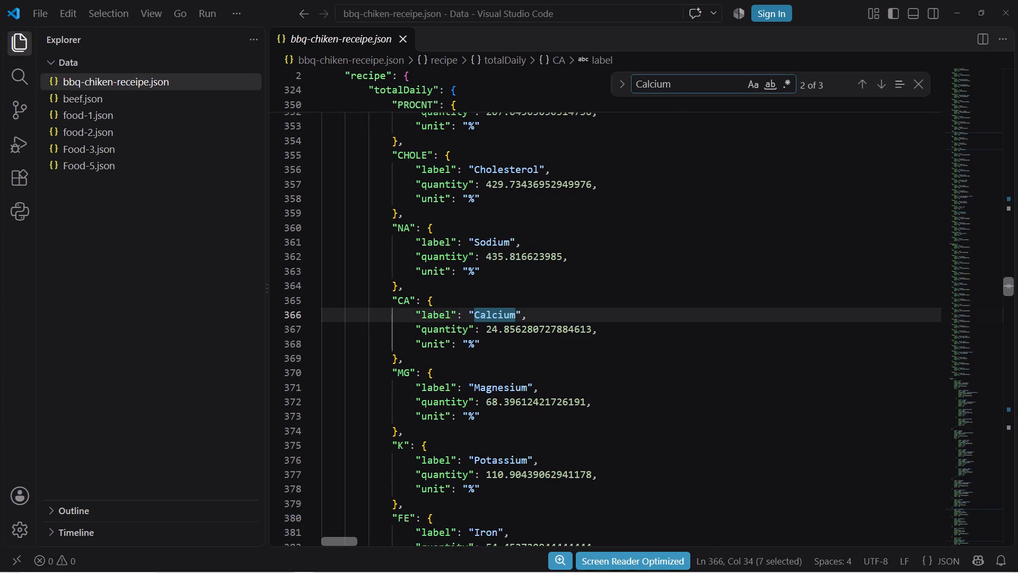
left_click(495, 330)
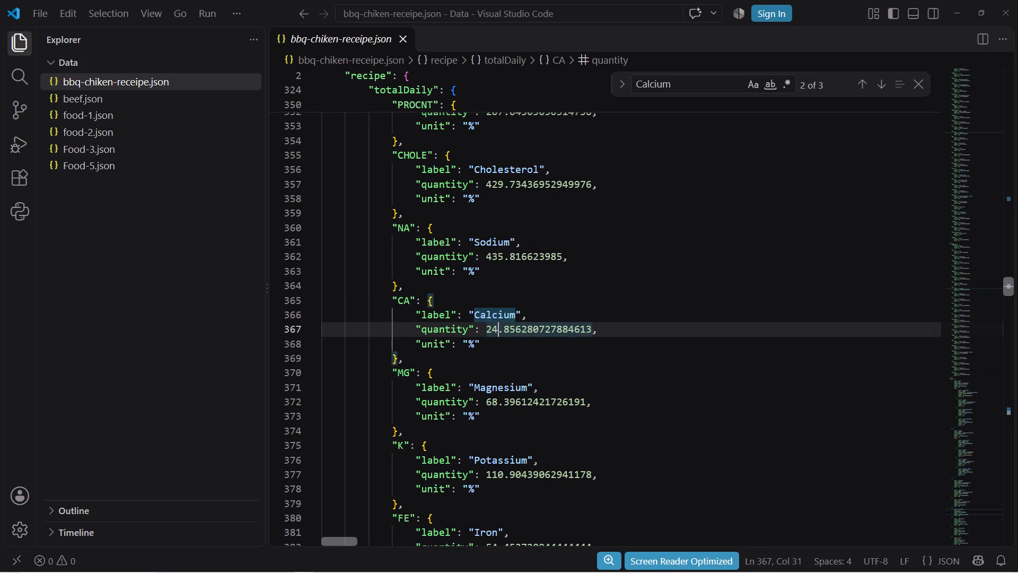
left_click(679, 79)
scroll(622, 250, "up", 4)
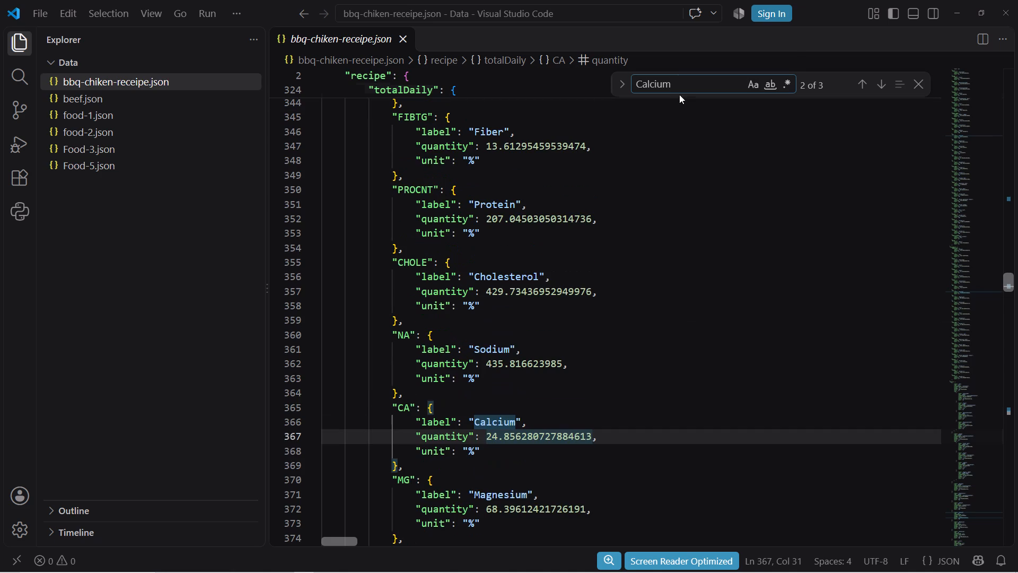
left_click(679, 94)
left_click(680, 85)
key("Return")
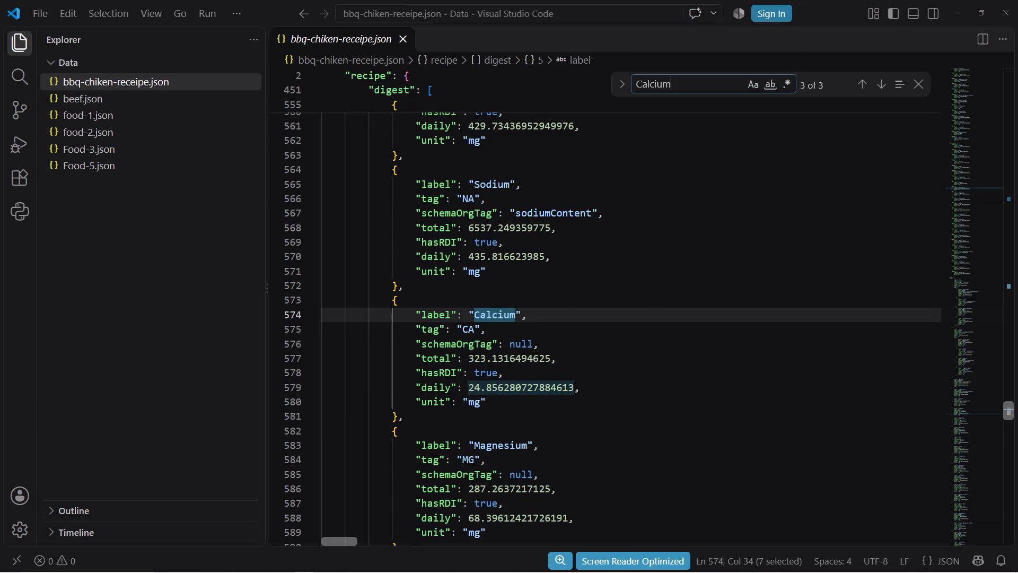
key("alt+Tab")
key("alt+Tab")
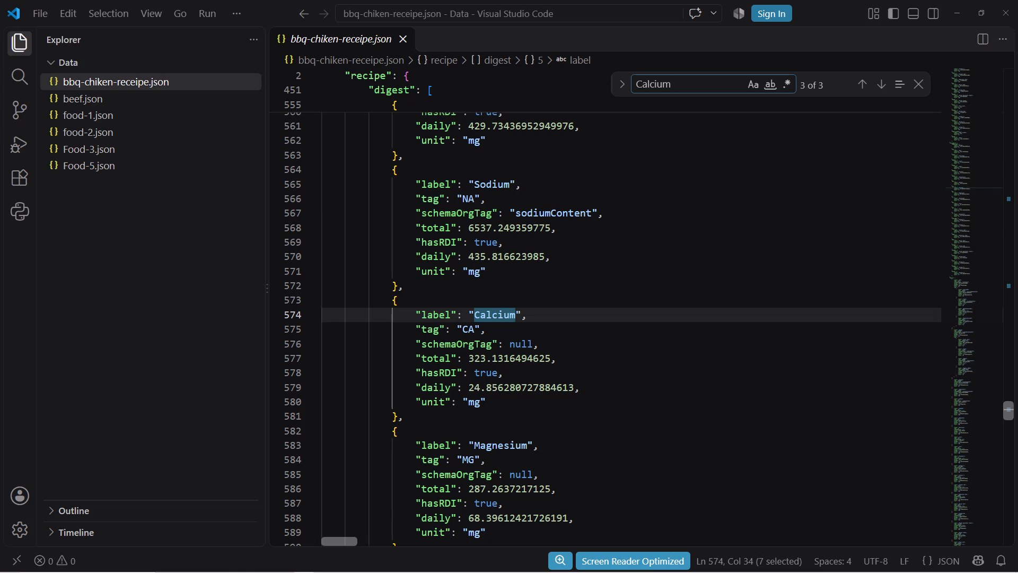
left_click_drag(478, 387, 469, 390)
key("ctrl+c")
key("alt+Tab")
left_click_drag(440, 277, 433, 280)
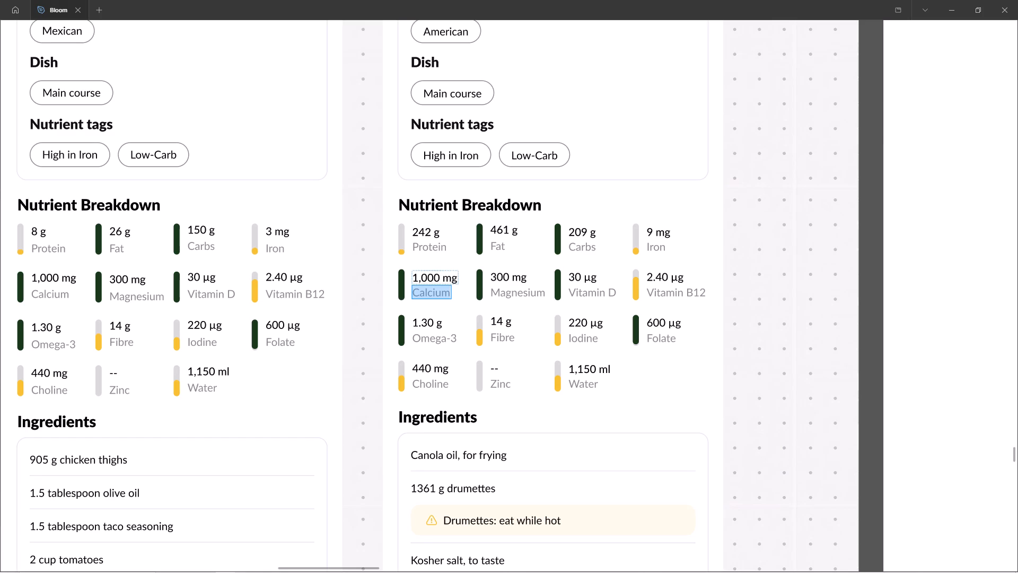
left_click_drag(433, 280, 399, 284)
key("ctrl+shift+v")
key("alt+Tab")
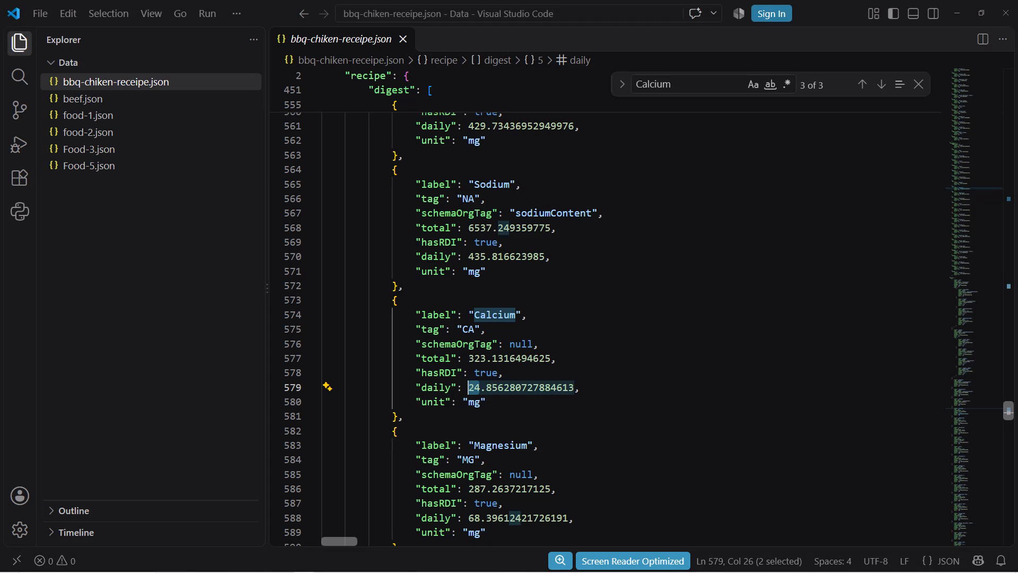
key("alt+Tab")
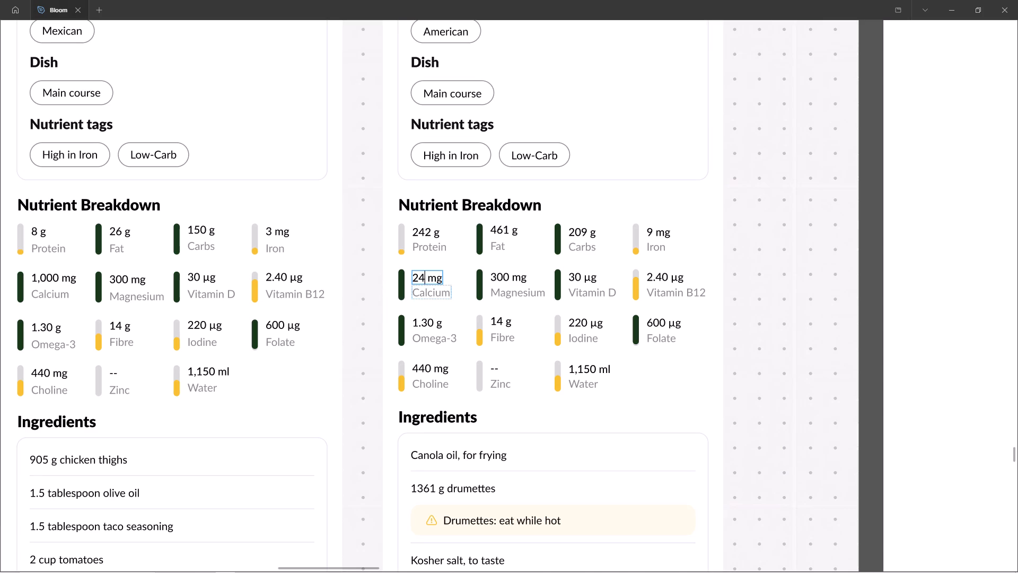
type(".9")
key("alt+Tab")
key("alt+Tab")
Look up Iron again in the BBQ chicken recipe JSON, using the label from the American recipe's Nutrient Breakdown.
left_click(659, 253)
key("ctrl+a")
triple_click(659, 249, "ctrl")
key("ctrl+c")
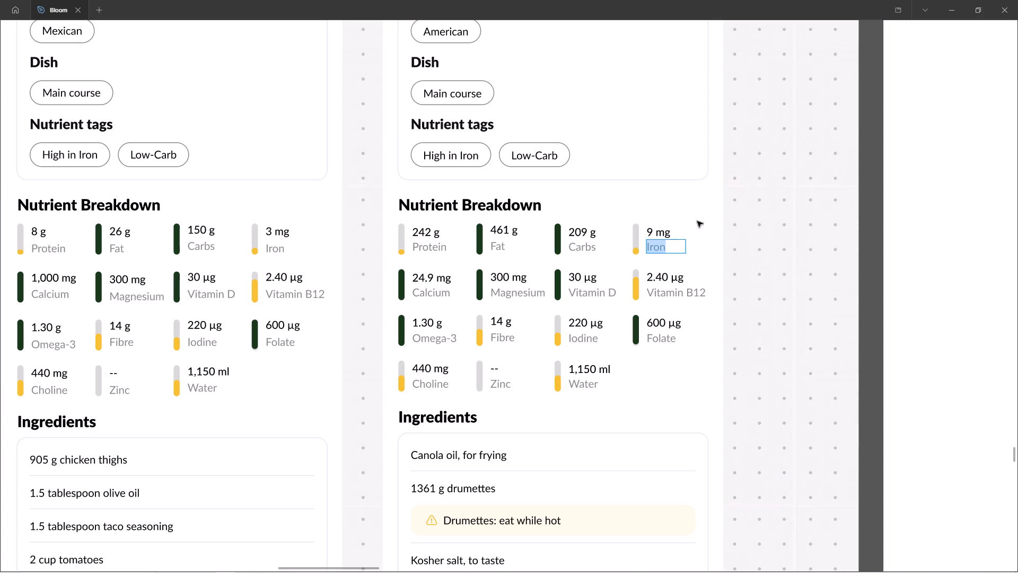
key("alt+Tab")
left_click(670, 86)
key("ctrl+a")
key("ctrl+v")
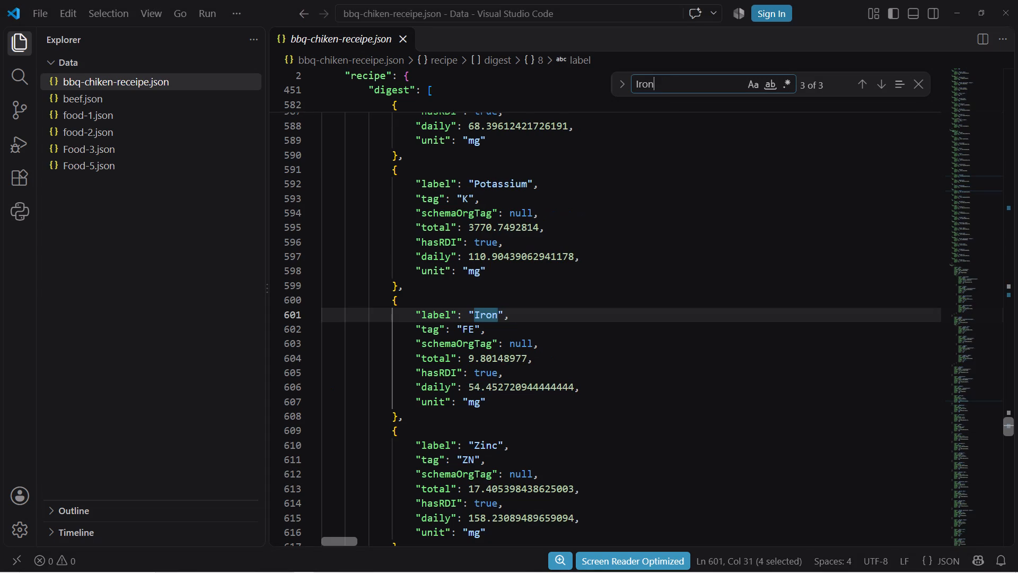
key("alt+Tab")
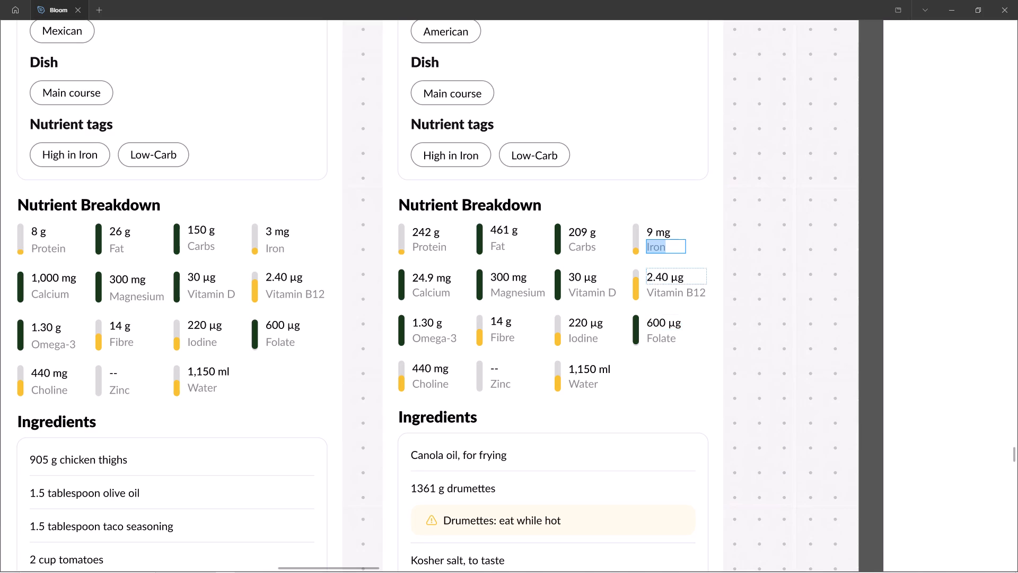
key("alt+Tab")
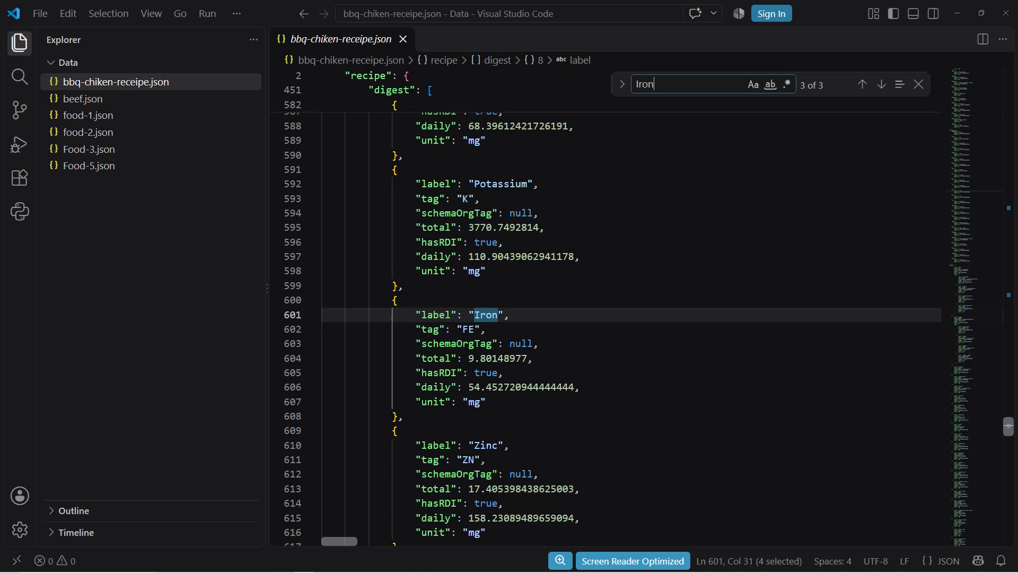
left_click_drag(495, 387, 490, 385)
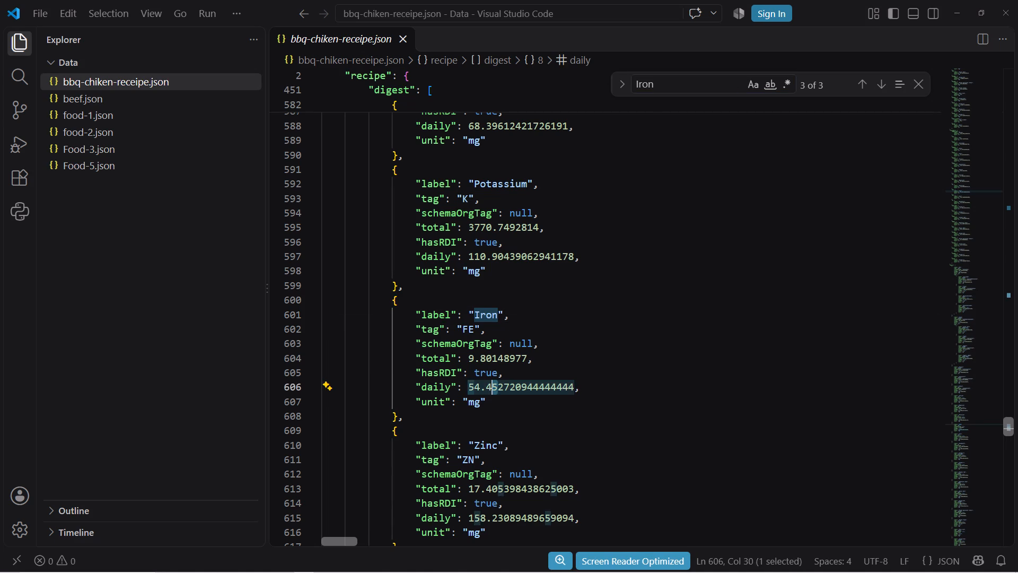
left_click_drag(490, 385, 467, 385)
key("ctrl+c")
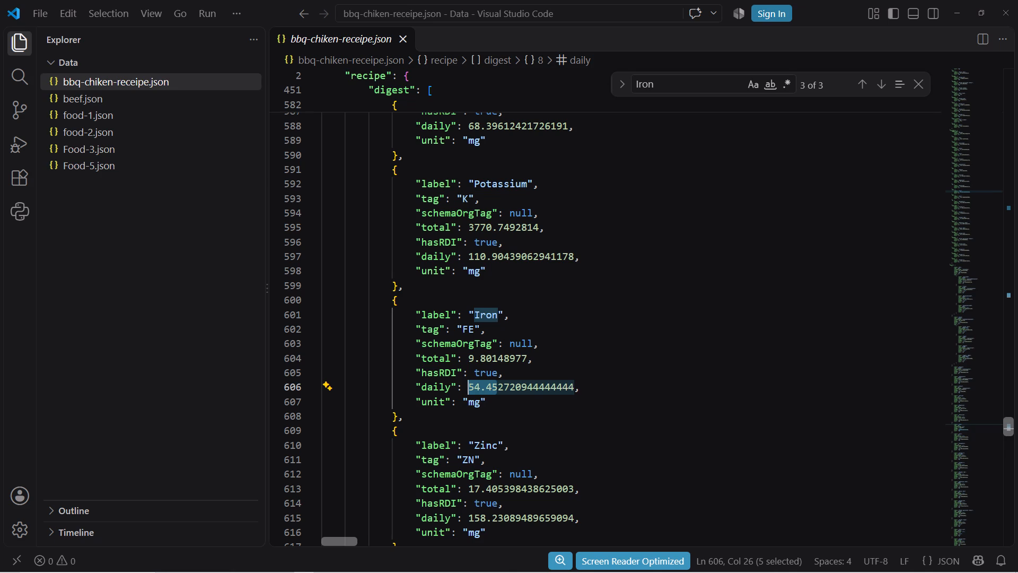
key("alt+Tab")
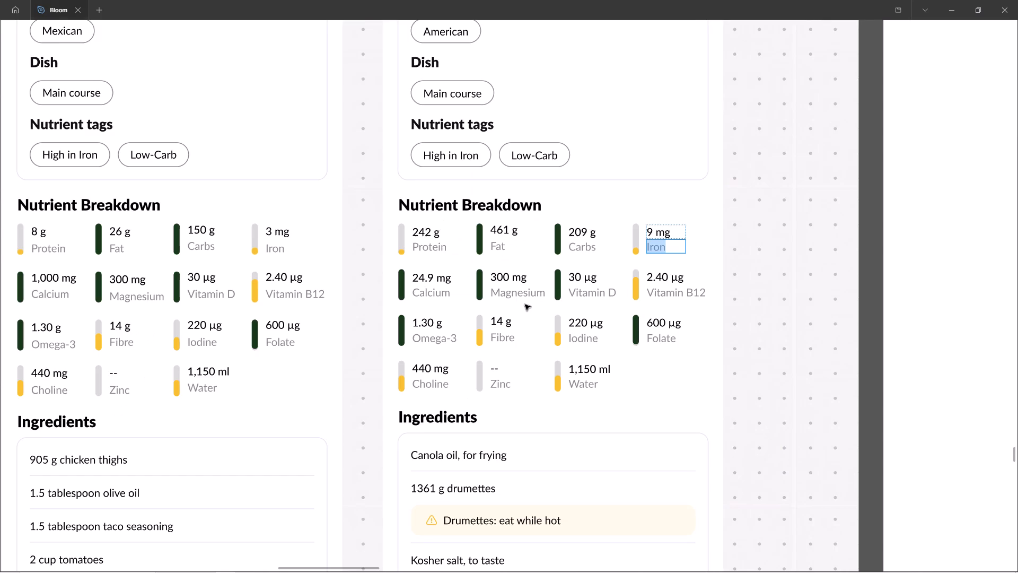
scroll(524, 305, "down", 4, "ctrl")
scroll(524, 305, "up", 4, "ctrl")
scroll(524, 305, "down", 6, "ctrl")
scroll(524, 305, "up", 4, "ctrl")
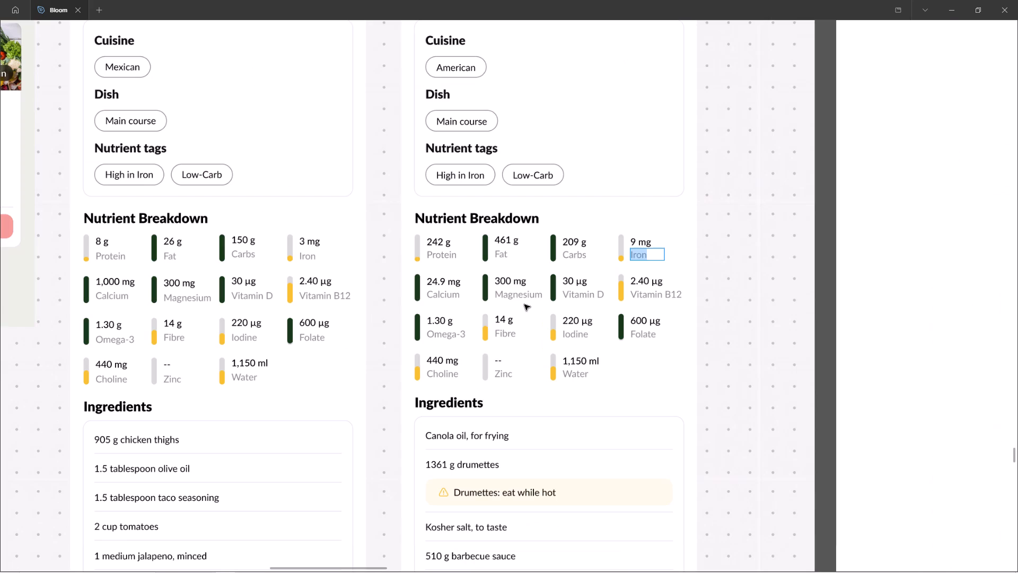
Set Iron to 9.8 mg in the American recipe's Nutrient Breakdown in Figma, taking the total from the JSON's Iron entry.
key("alt+Tab")
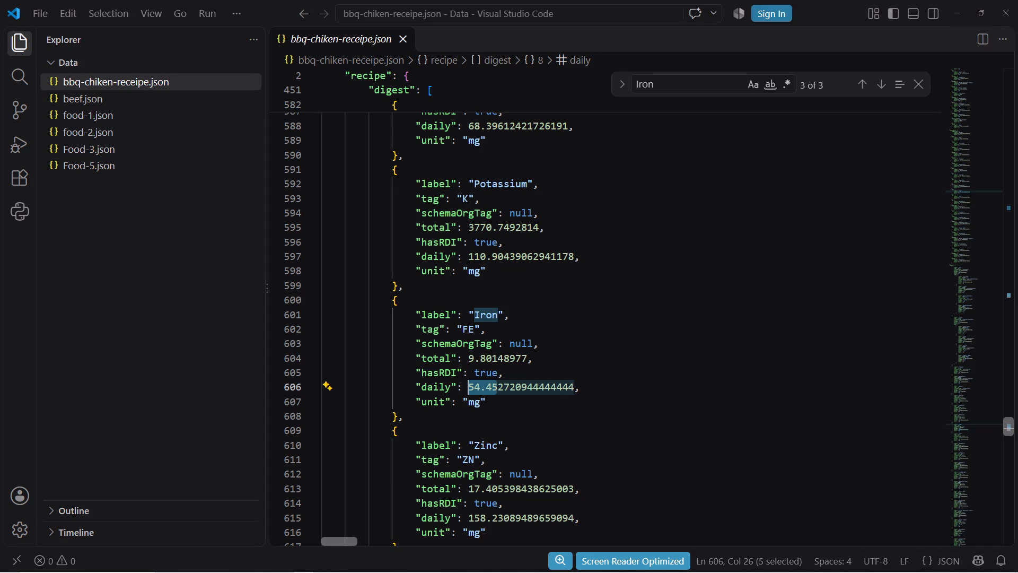
left_click_drag(492, 359, 470, 359)
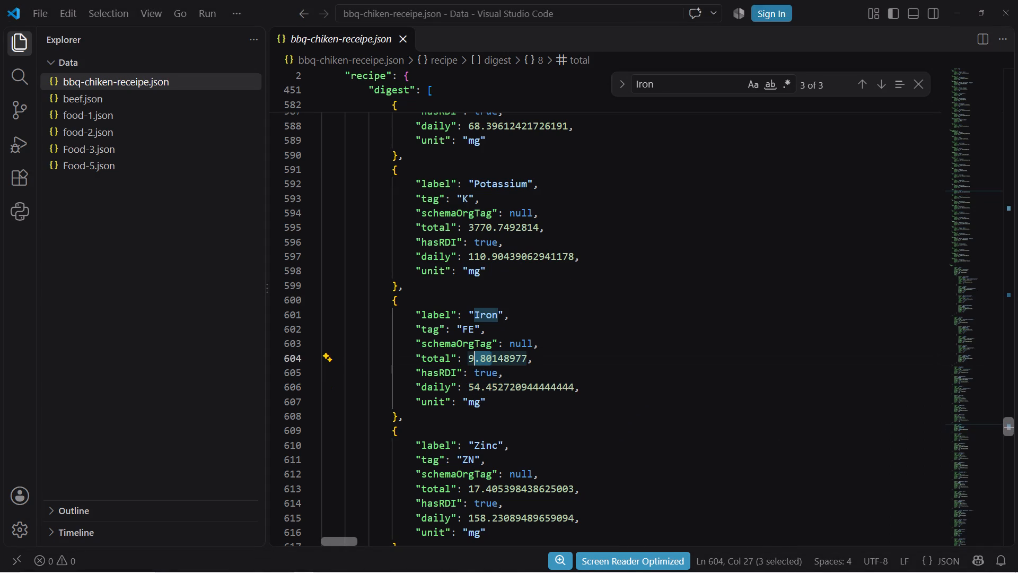
left_click_drag(470, 359, 468, 359)
key("ctrl+c")
key("alt+Tab")
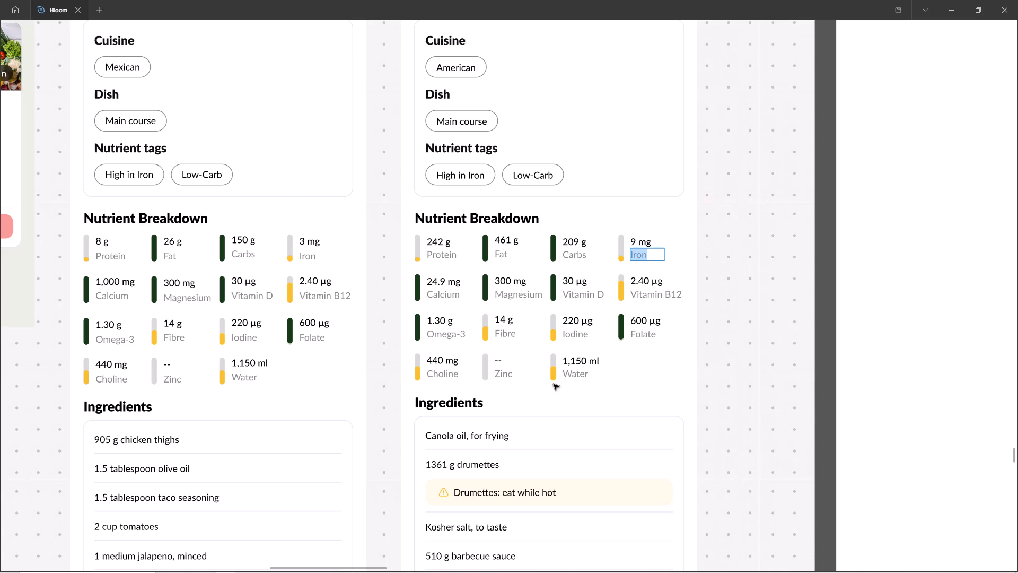
key("alt+Tab")
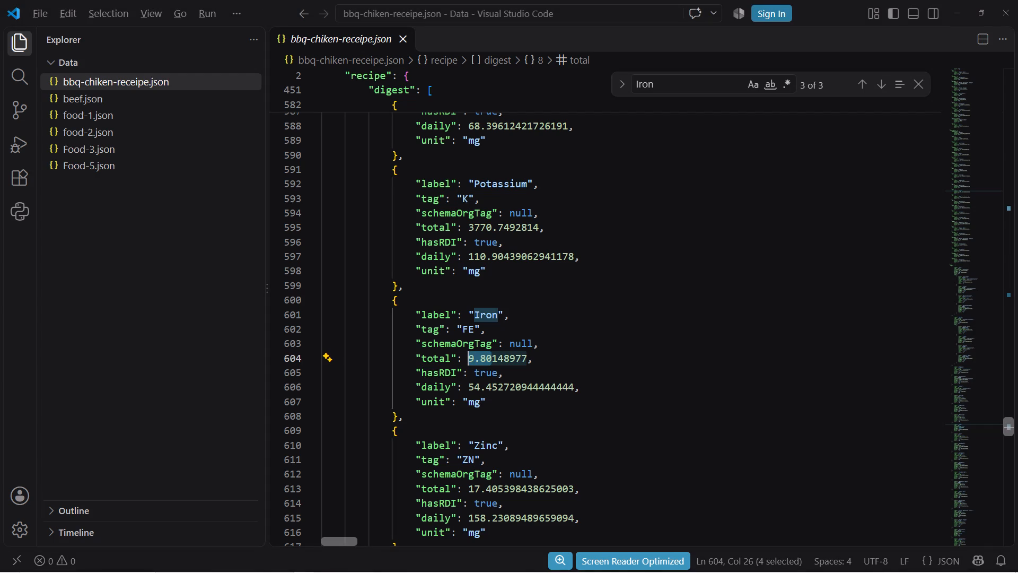
key("alt+Tab")
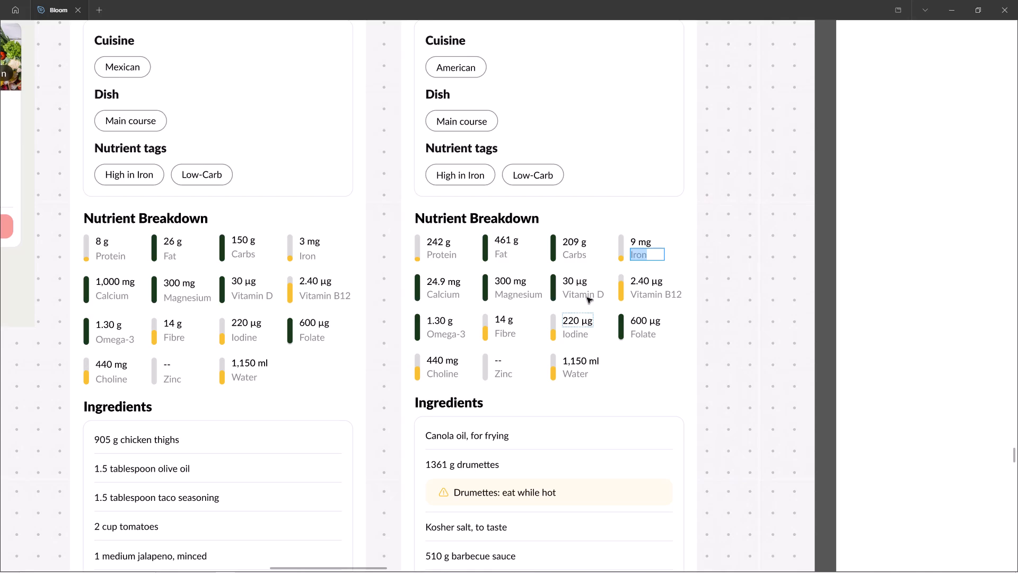
key("alt+Tab")
key("alt+Tab")
left_click(636, 241)
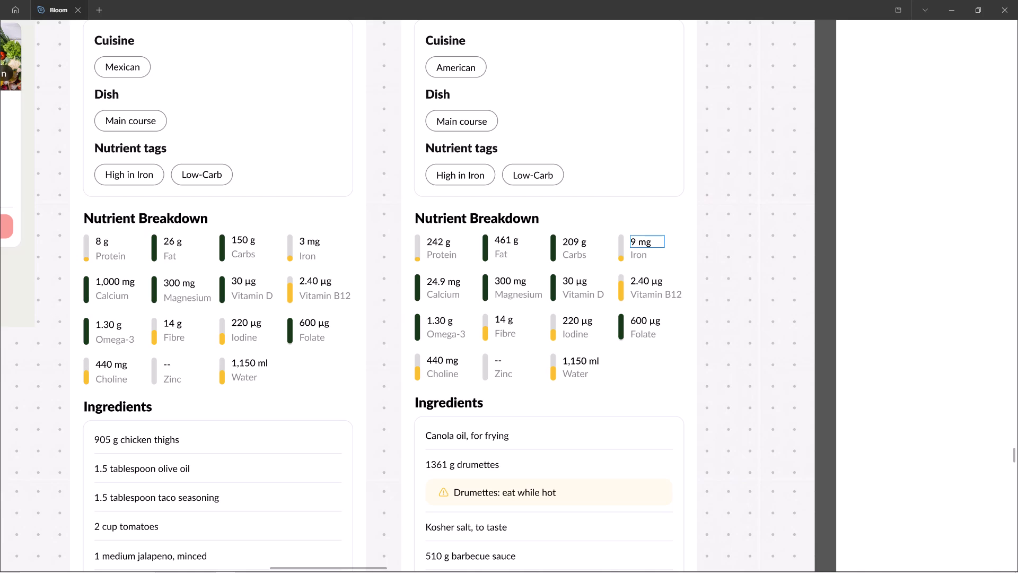
type(".8")
key("alt+Tab")
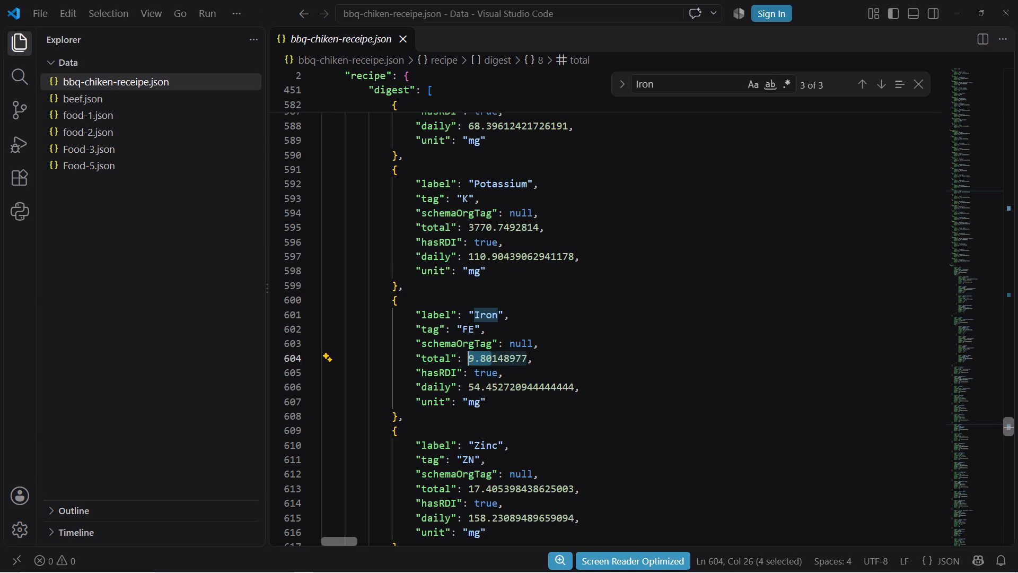
key("alt+Tab")
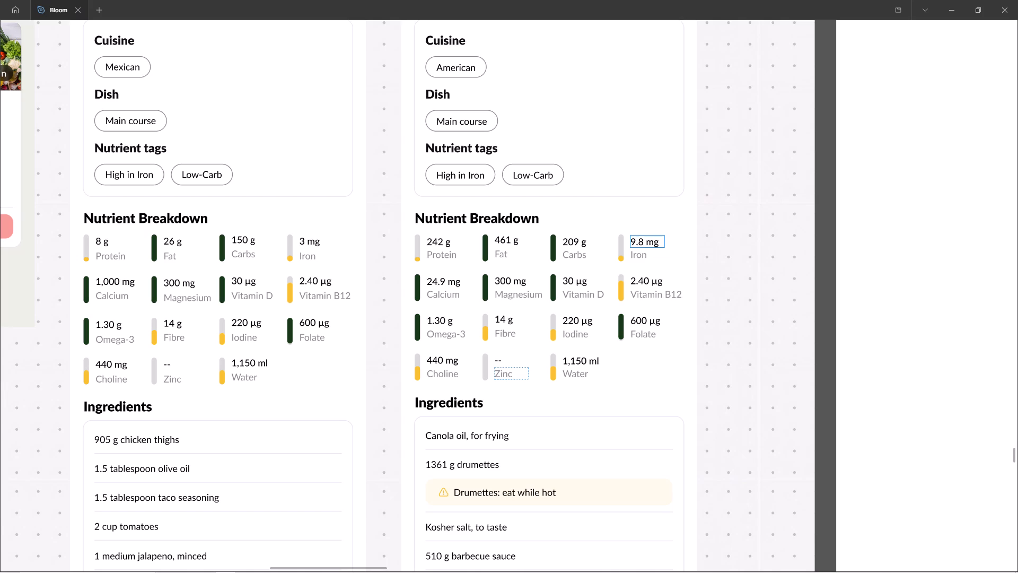
Look up Carbs in the BBQ chicken recipe JSON, using the label from the American recipe's Nutrient Breakdown, and compare the two quantities.
key("alt+Tab")
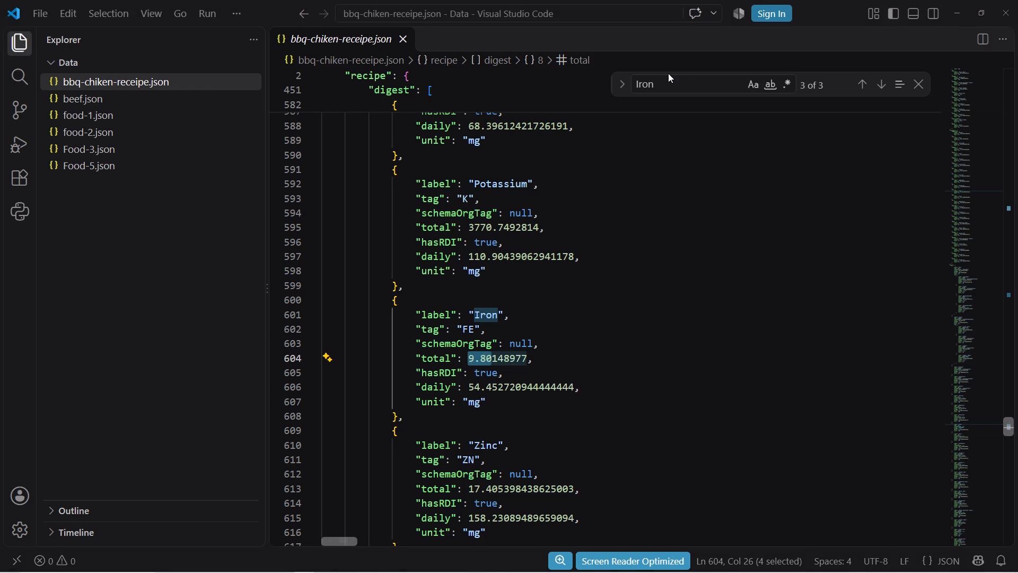
left_click(668, 73)
left_click(668, 80)
key("alt+Tab")
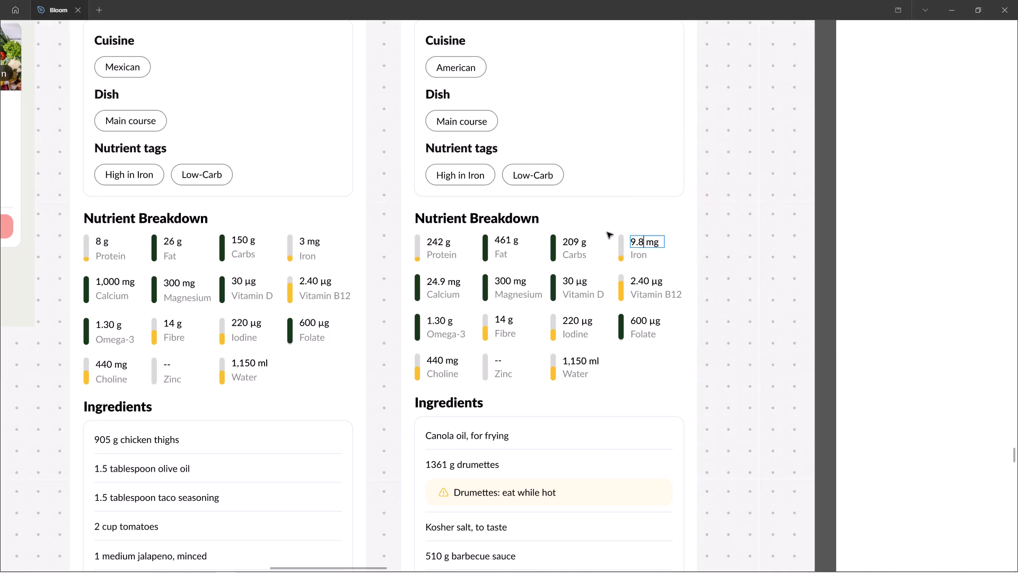
left_click(575, 253)
key("ctrl+a")
key("ctrl+c")
key("alt+Tab")
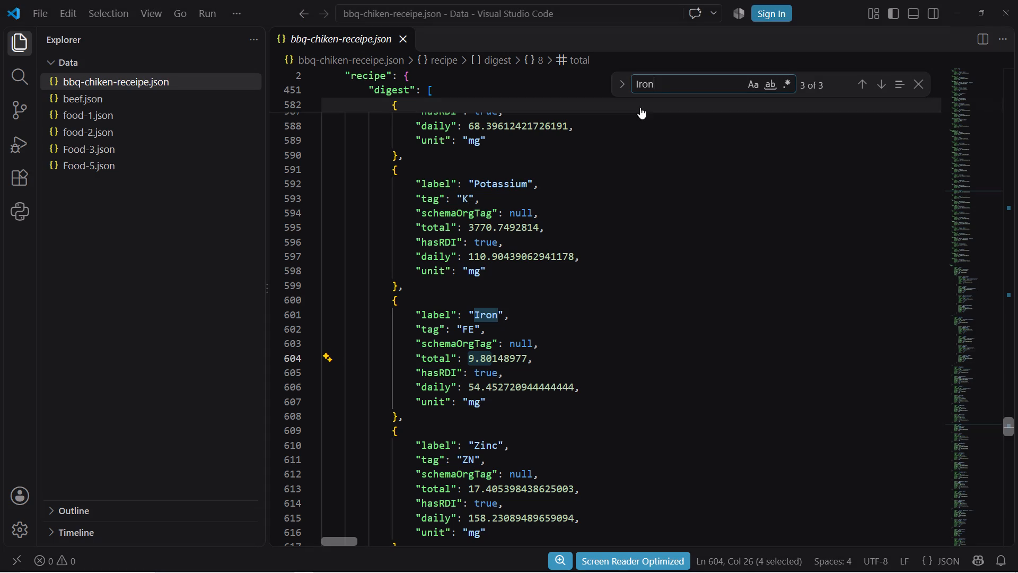
key("ctrl+a")
key("ctrl+v")
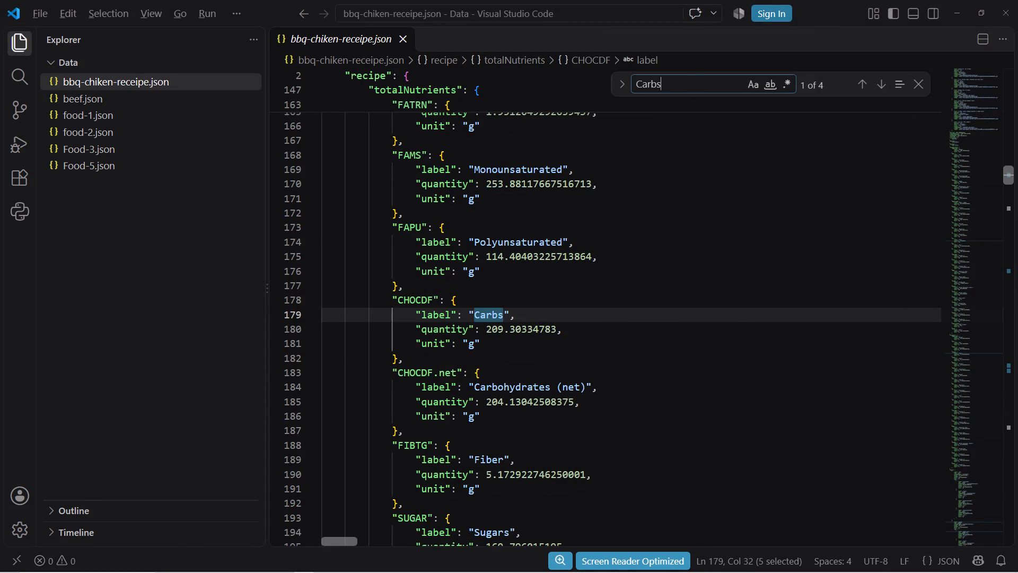
key("alt+Tab")
key("alt+Tab")
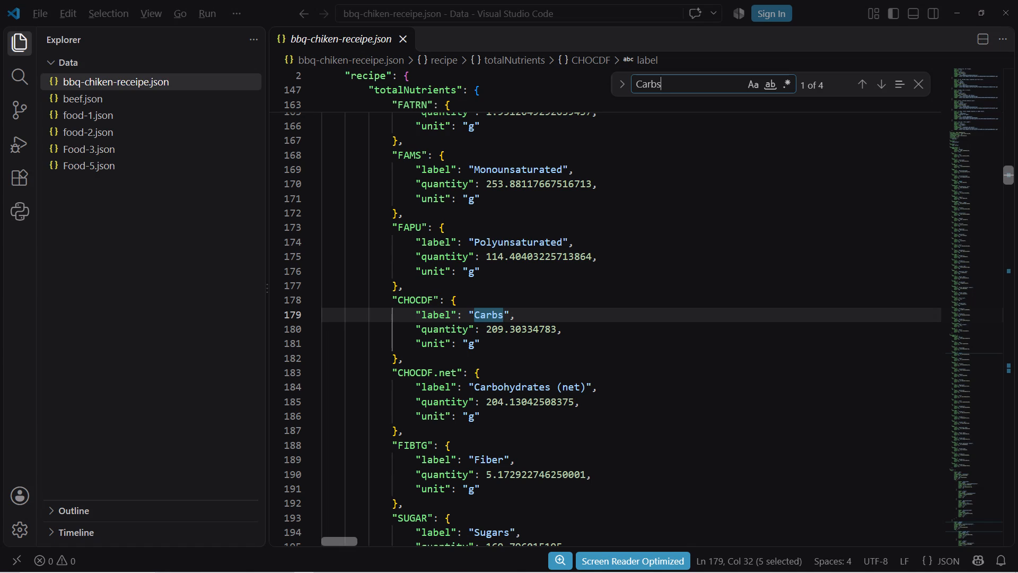
key("alt+Tab")
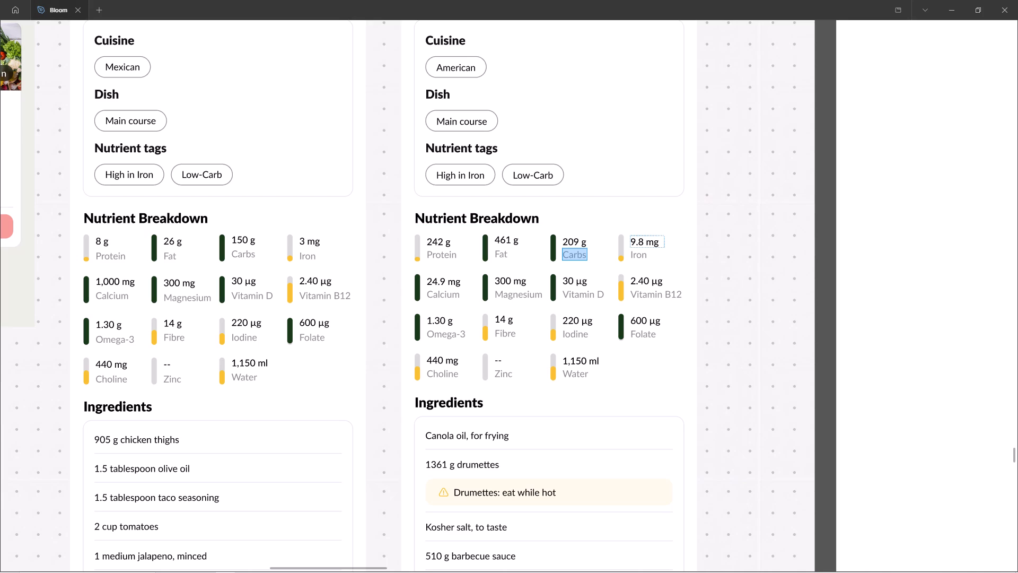
Round the American recipe's Nutrient Breakdown values in Figma to whole numbers: Iron 10 mg and Calcium 25 mg.
left_click_drag(642, 241, 627, 240)
type("10")
left_click_drag(445, 283, 414, 274)
type("25")
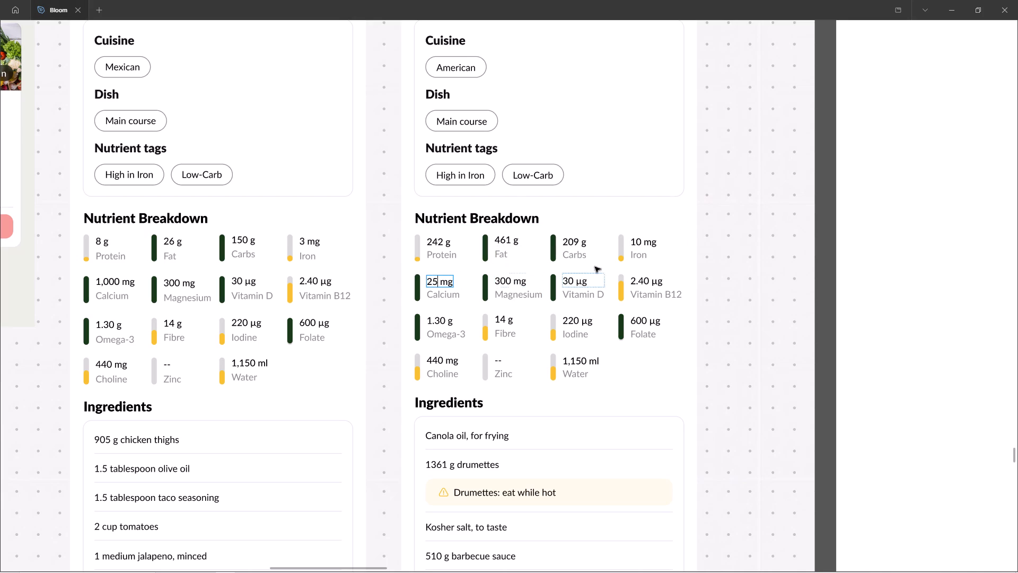
Look up Fat in the BBQ chicken recipe JSON and compare its quantity with the American recipe's Nutrient Breakdown.
left_click(510, 241)
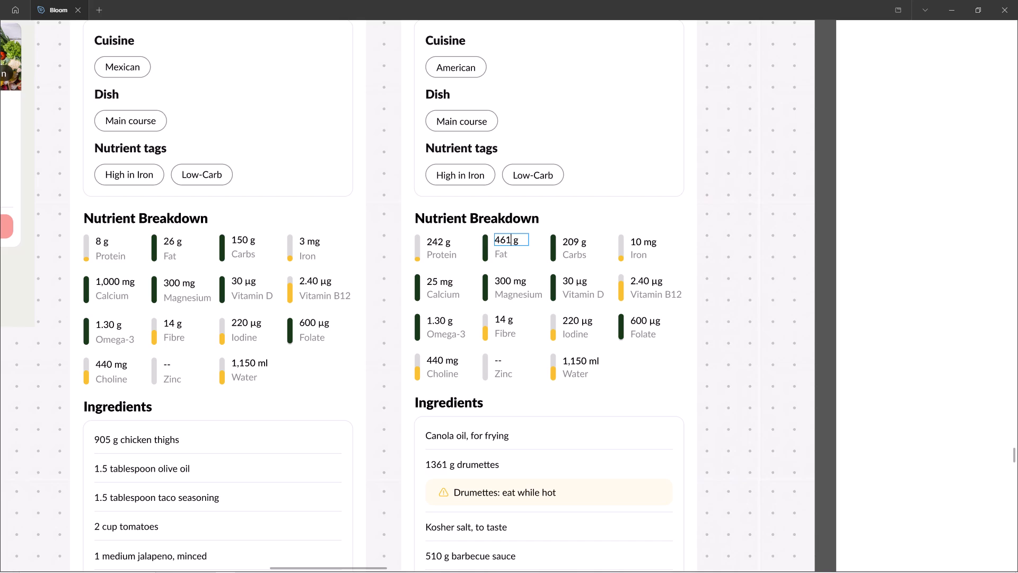
left_click(502, 257)
left_click(507, 239)
key("ctrl+a")
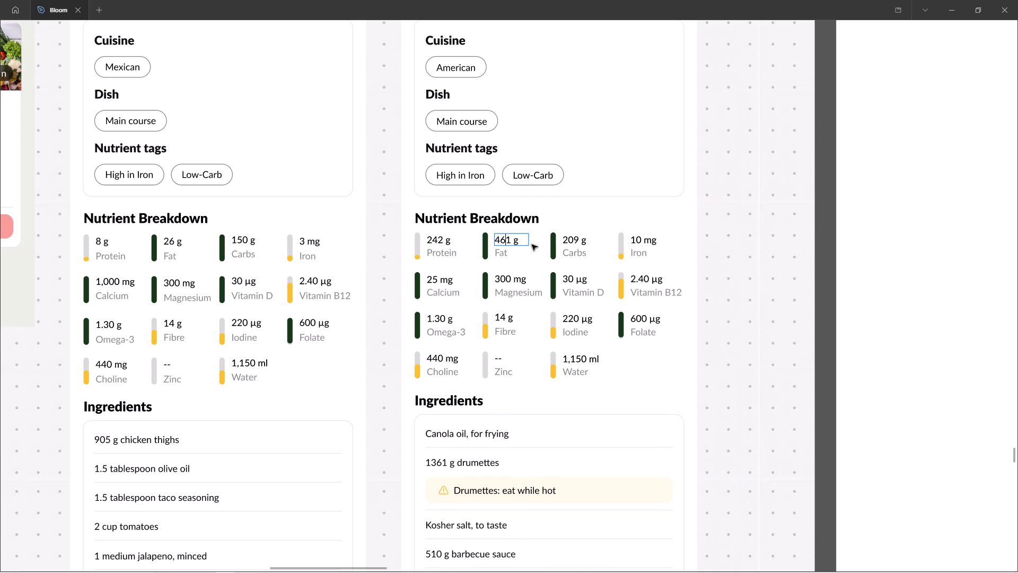
key("ctrl+c")
left_click(506, 254)
key("ctrl+a")
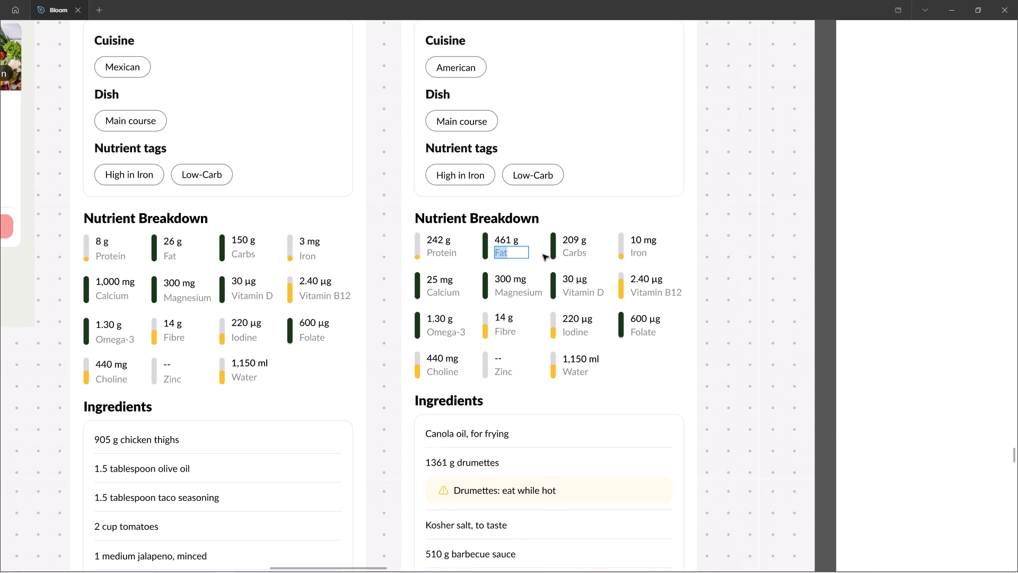
key("ctrl+c")
key("alt+Tab")
key("ctrl+a")
key("ctrl+v")
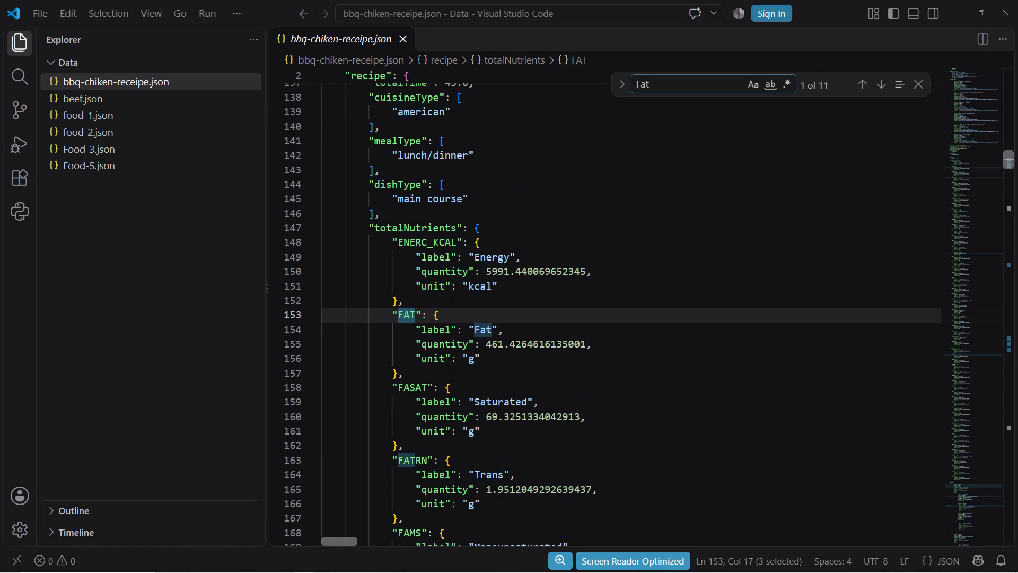
key("alt+Tab")
key("alt+Tab")
key("alt+Tab")
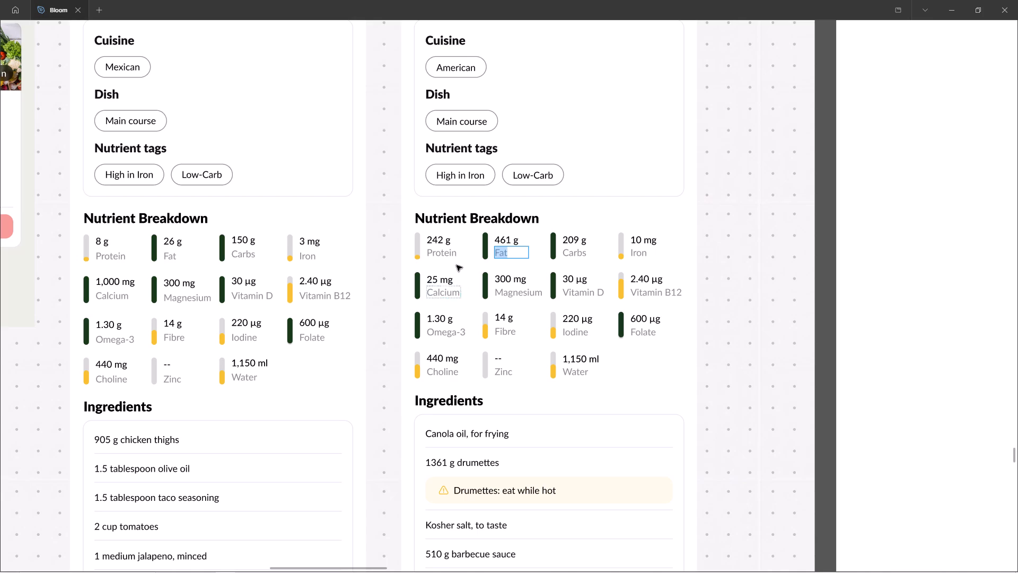
key("alt+Tab")
key("alt+Tab")
Look up Protein in the BBQ chicken recipe JSON and compare its quantity with the American recipe's Nutrient Breakdown.
left_click(443, 255, "ctrl")
key("ctrl+a")
key("ctrl+c")
key("alt+Tab")
key("ctrl+a")
key("ctrl+v")
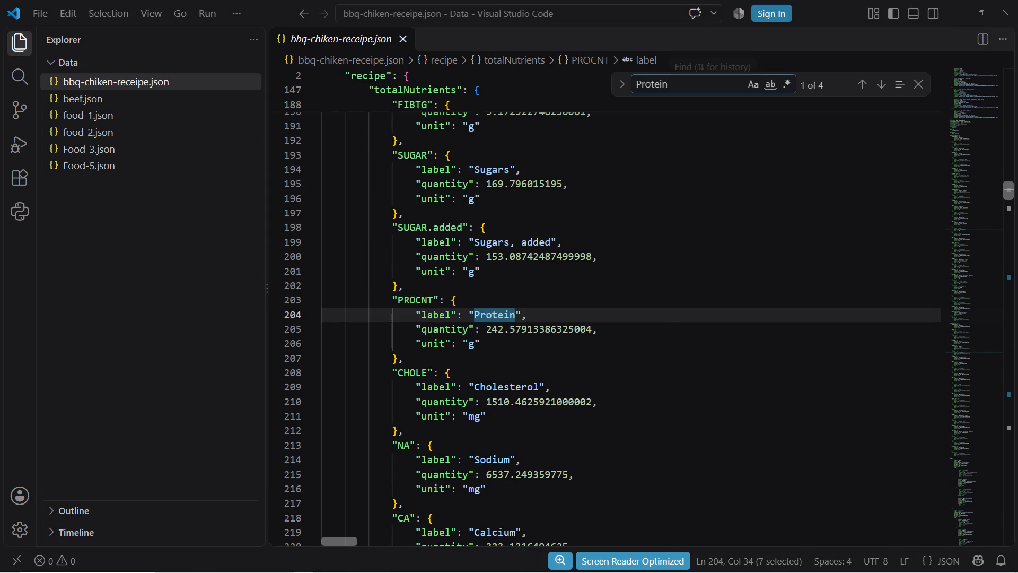
key("alt+Tab")
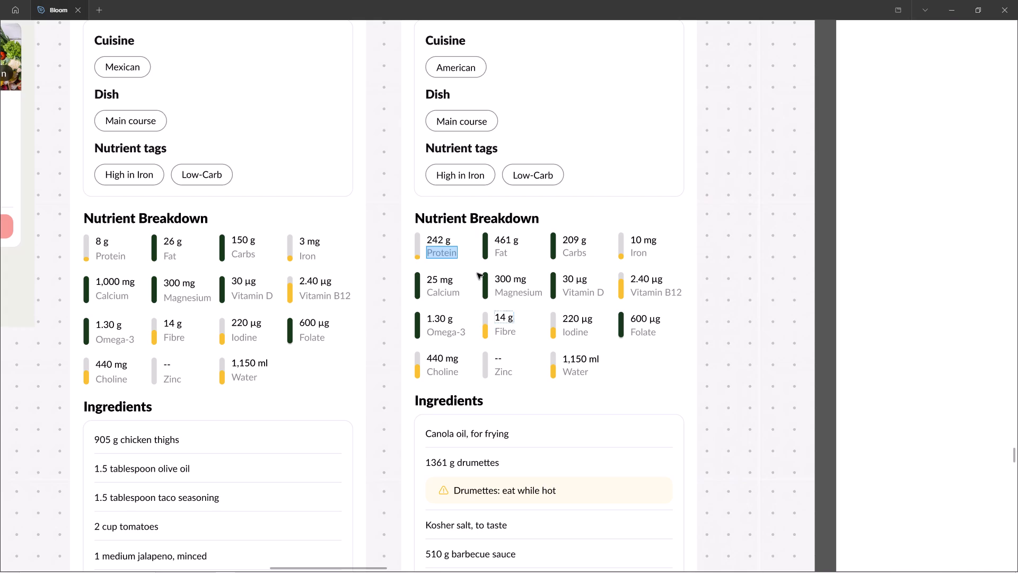
key("alt+Tab")
key("alt+Tab")
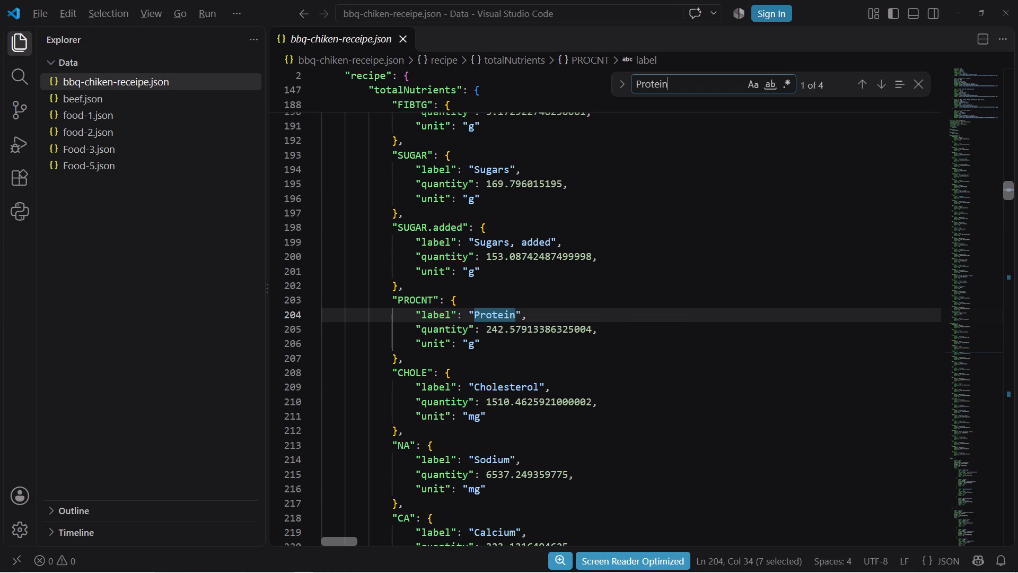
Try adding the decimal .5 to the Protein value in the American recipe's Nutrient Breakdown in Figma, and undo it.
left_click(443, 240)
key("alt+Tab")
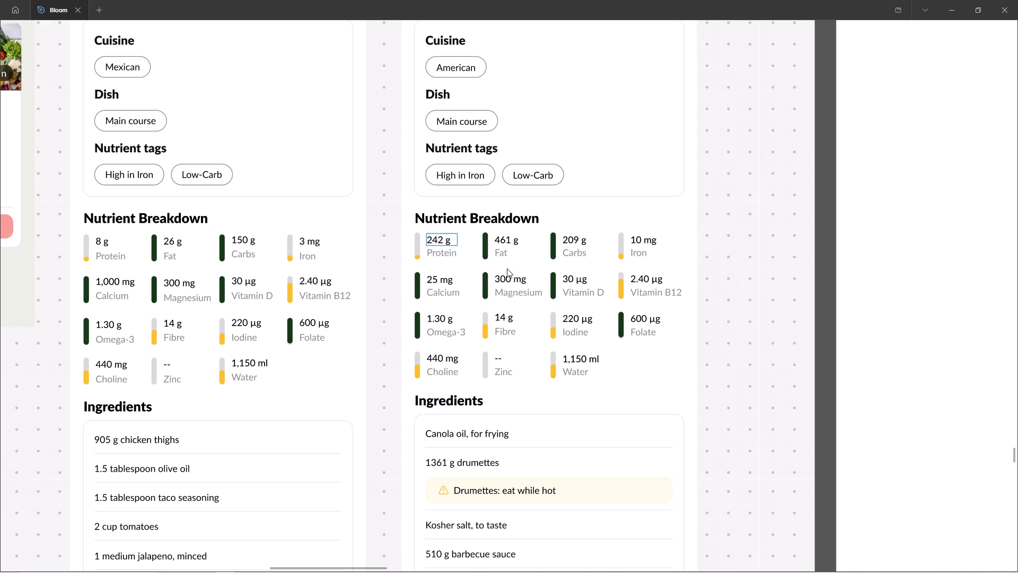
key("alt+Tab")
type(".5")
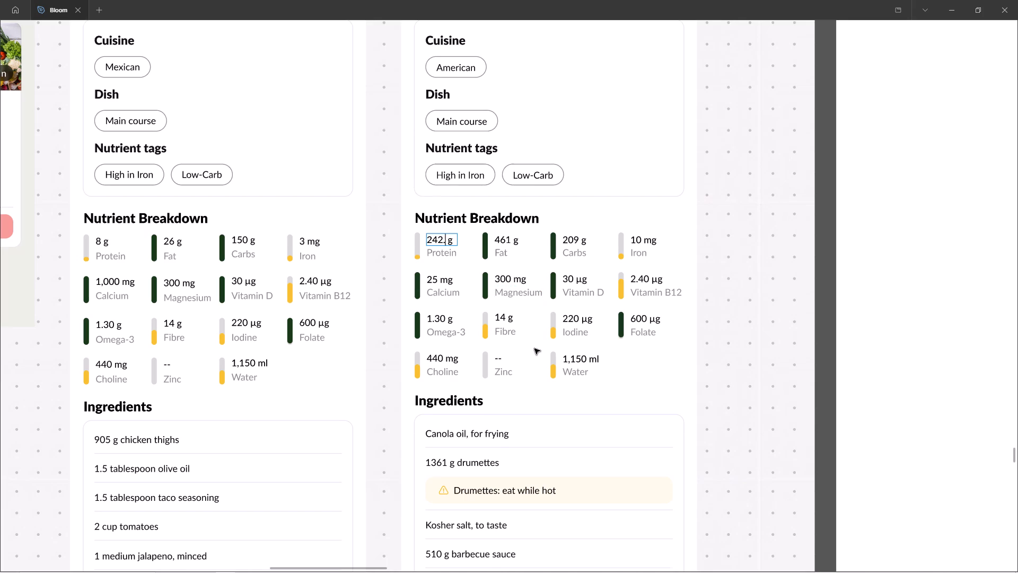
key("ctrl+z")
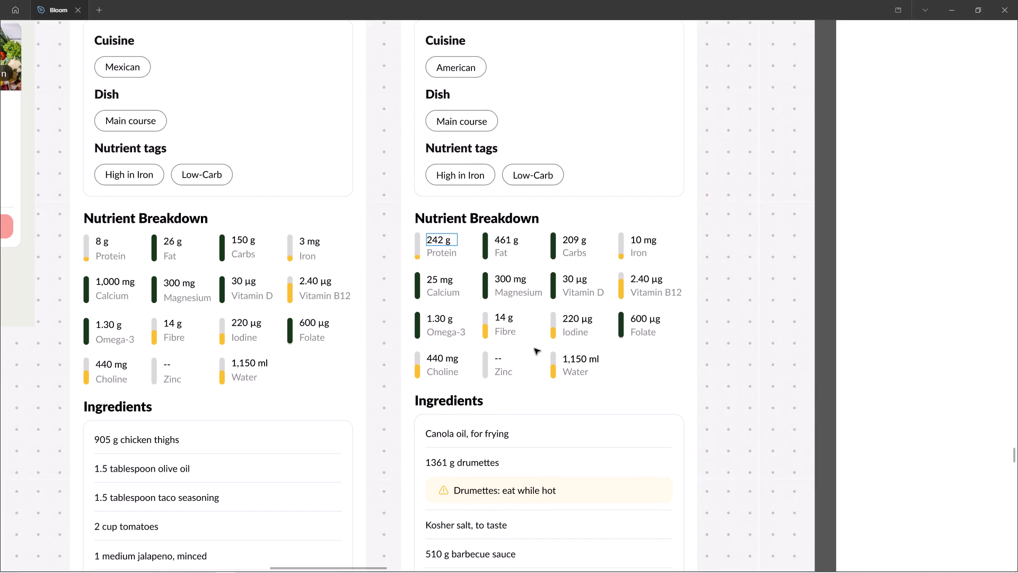
Look up Magnesium in the BBQ chicken recipe JSON, using the label from the American recipe's Nutrient Breakdown.
scroll(541, 308, "down", 1)
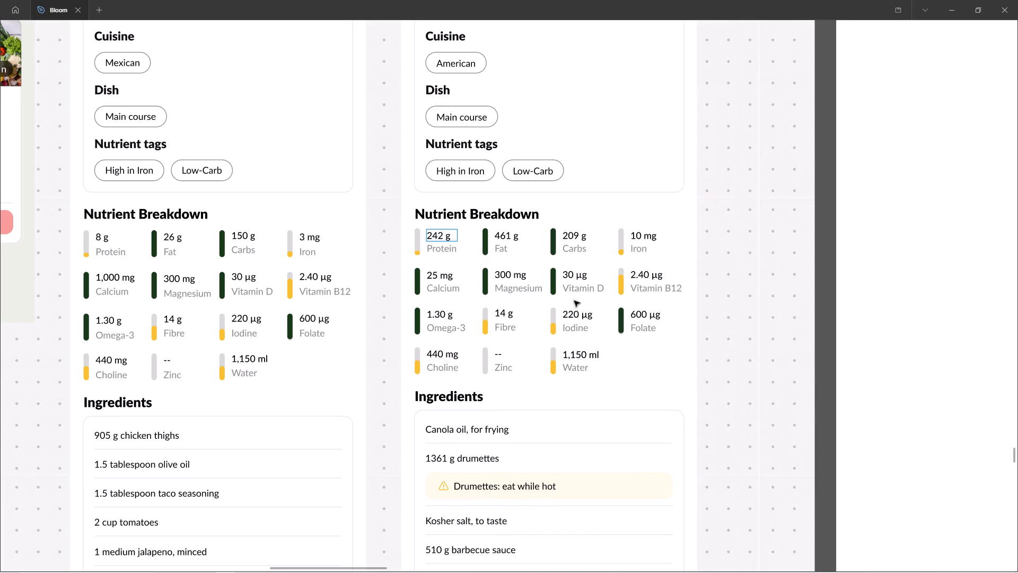
double_click(700, 286)
triple_click(519, 293, "ctrl")
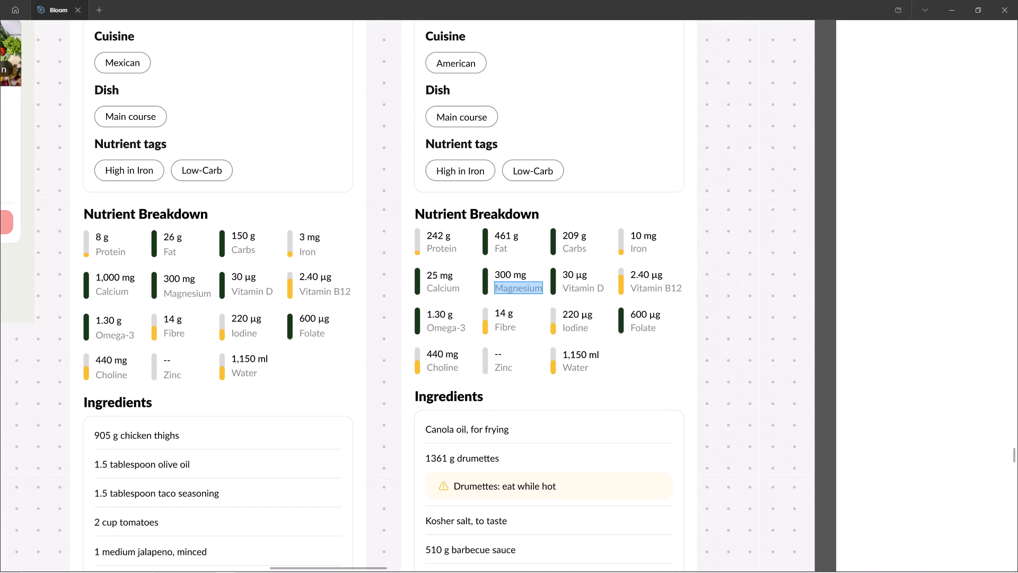
key("ctrl+c")
key("alt+Tab")
key("ctrl+a")
key("ctrl+c")
key("ctrl+v")
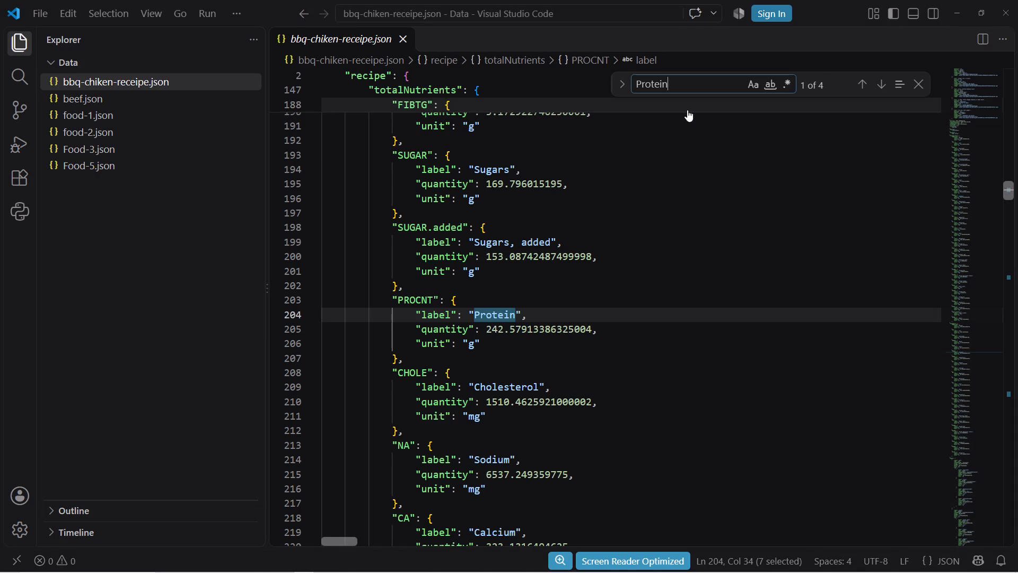
key("alt+Tab")
key("ctrl+c")
key("alt+Tab")
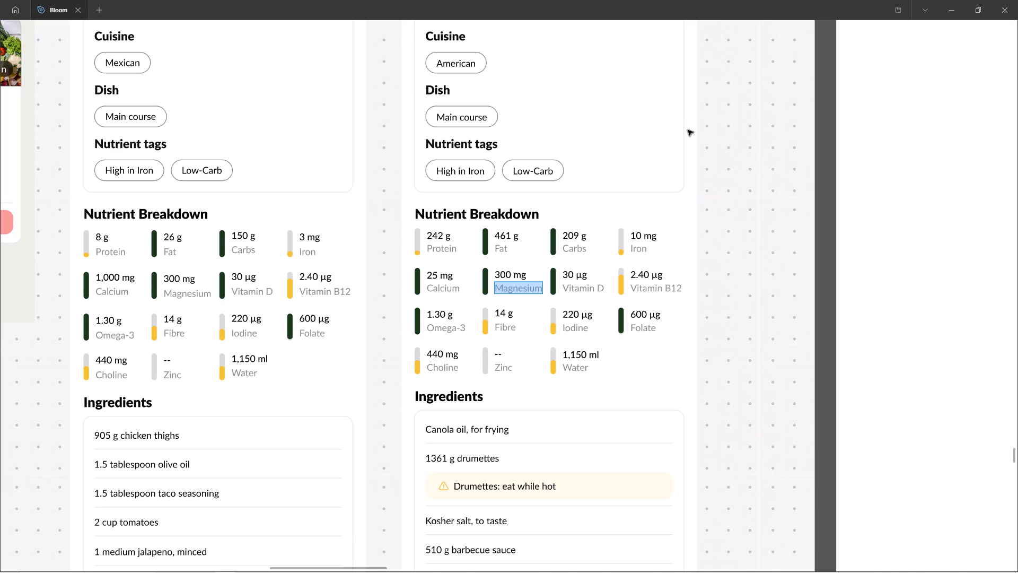
key("ctrl+v")
key("ctrl+a")
key("ctrl+v")
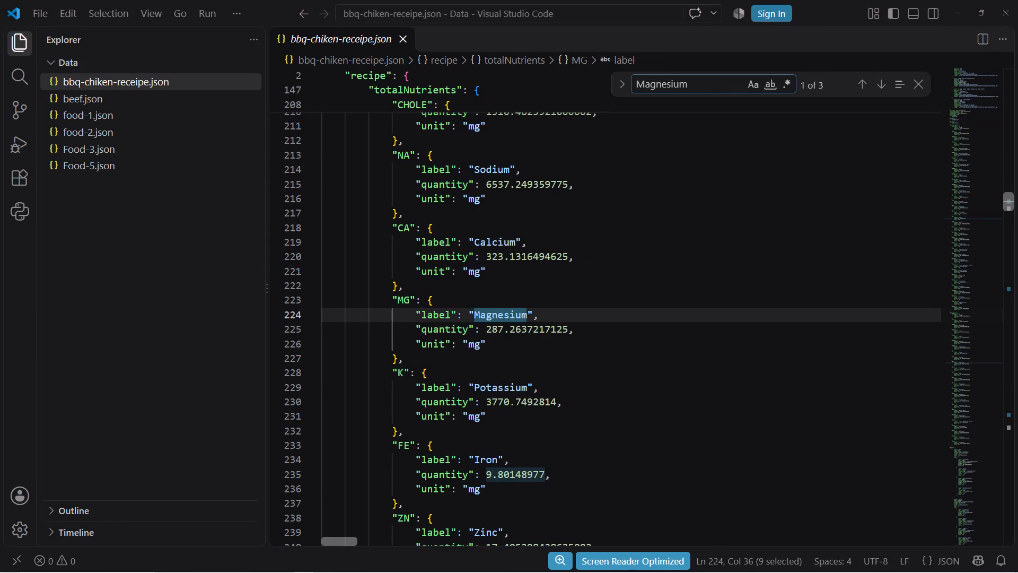
key("alt+Tab")
key("alt+Tab")
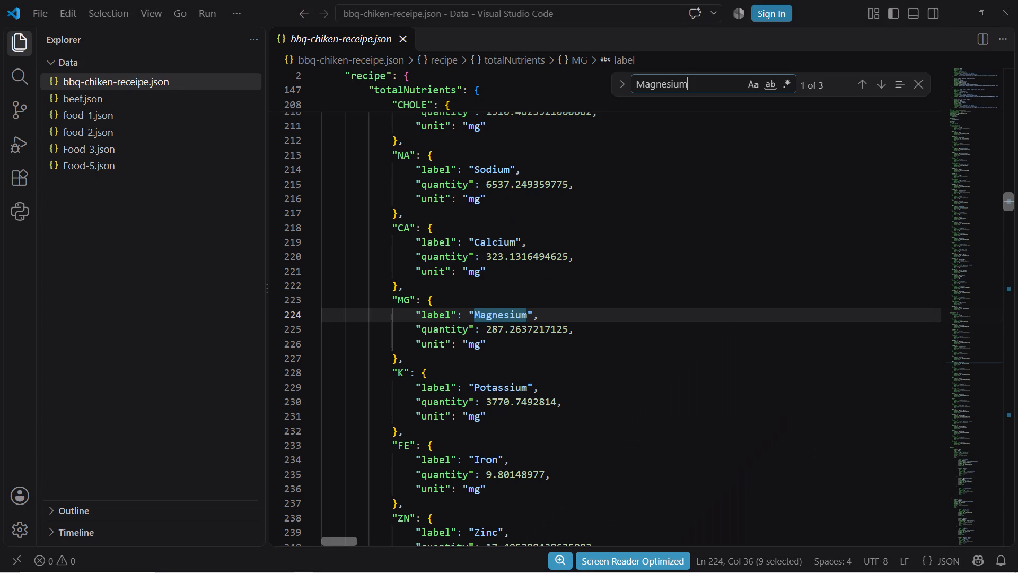
Set Magnesium to 287 mg in the American recipe's Nutrient Breakdown in Figma, copying the whole-number part of the JSON quantity.
double_click(497, 330)
key("ctrl+c")
key("alt+Tab")
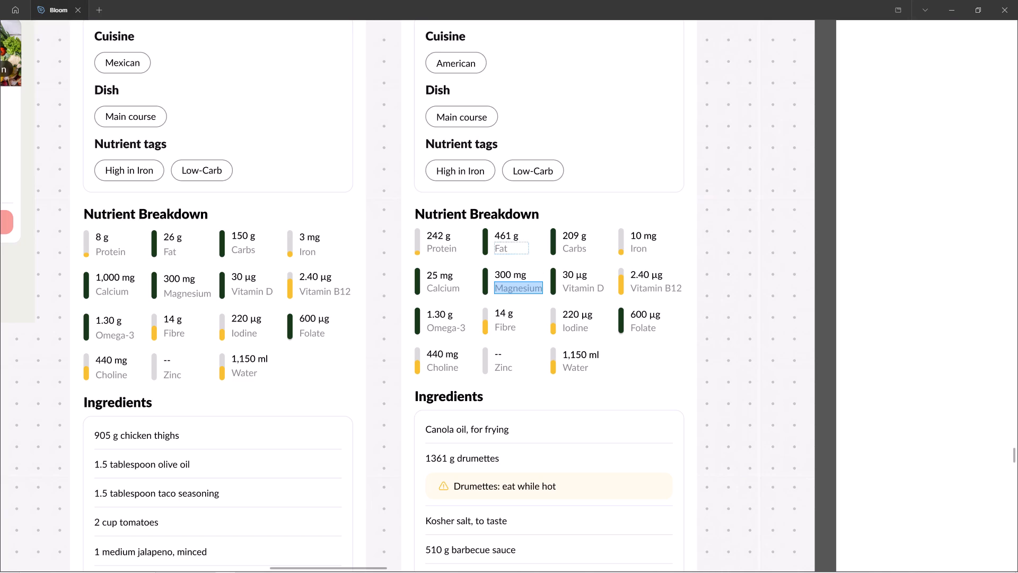
left_click_drag(510, 274, 493, 274, "ctrl")
key("ctrl+shift+v")
Look up Vitamin D in the BBQ chicken recipe JSON, using the label copied from the American recipe's Nutrient Breakdown.
left_click(576, 287)
key("ctrl+a")
key("ctrl+c")
key("alt+Tab")
key("ctrl+a")
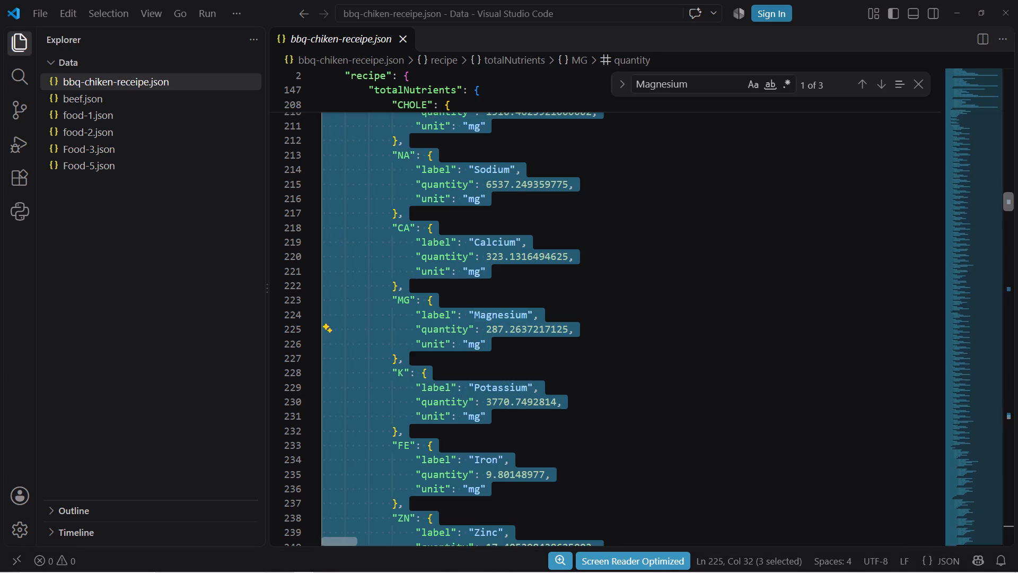
left_click(677, 85)
key("ctrl+a")
key("ctrl+v")
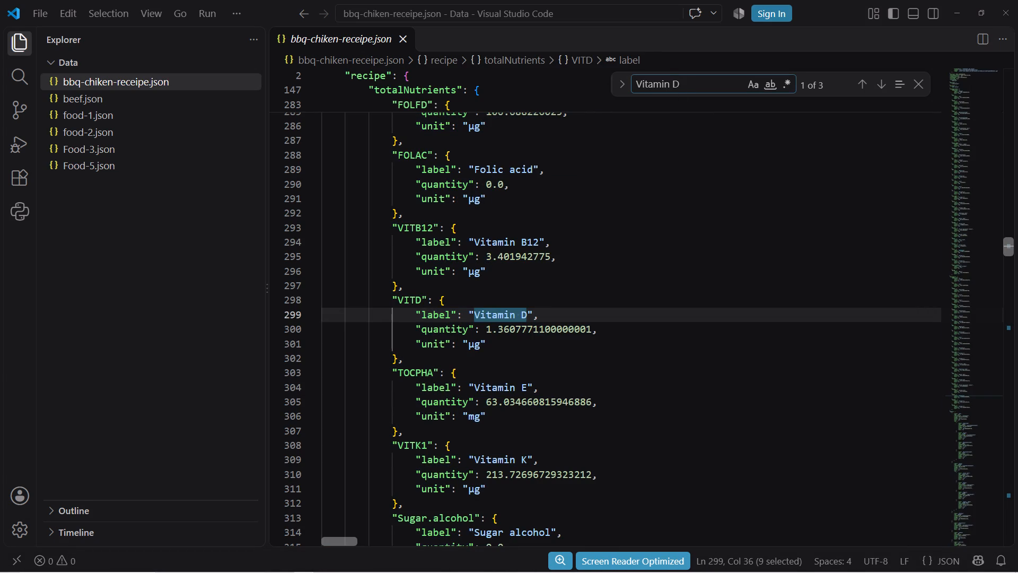
key("alt+Tab")
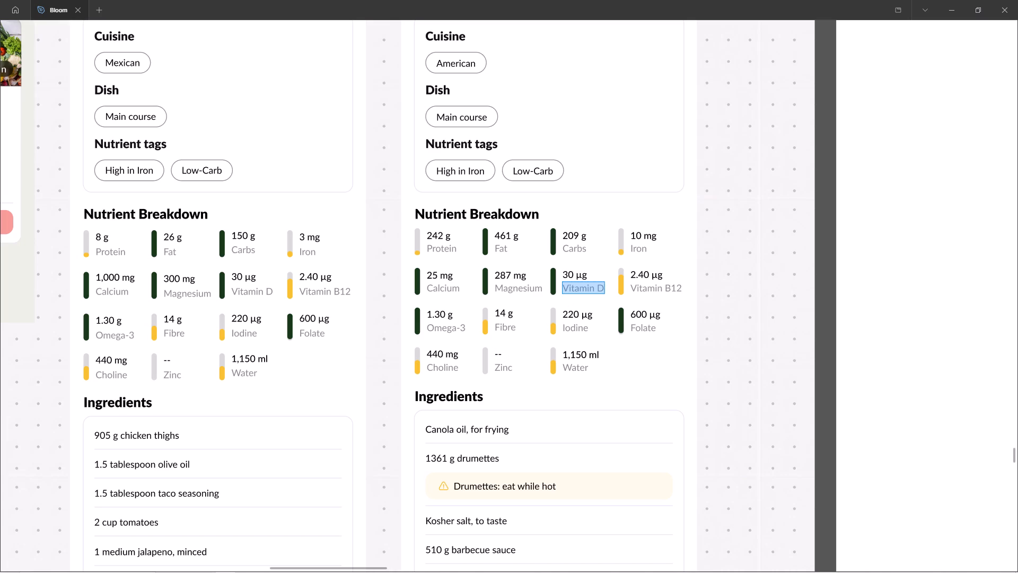
key("alt+Tab")
key("alt+Tab")
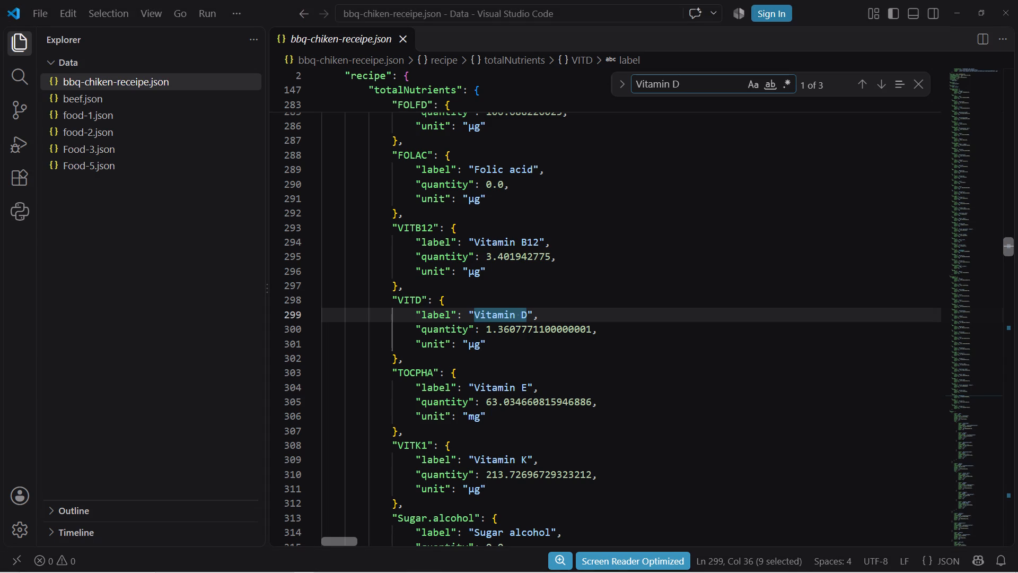
key("alt+Tab")
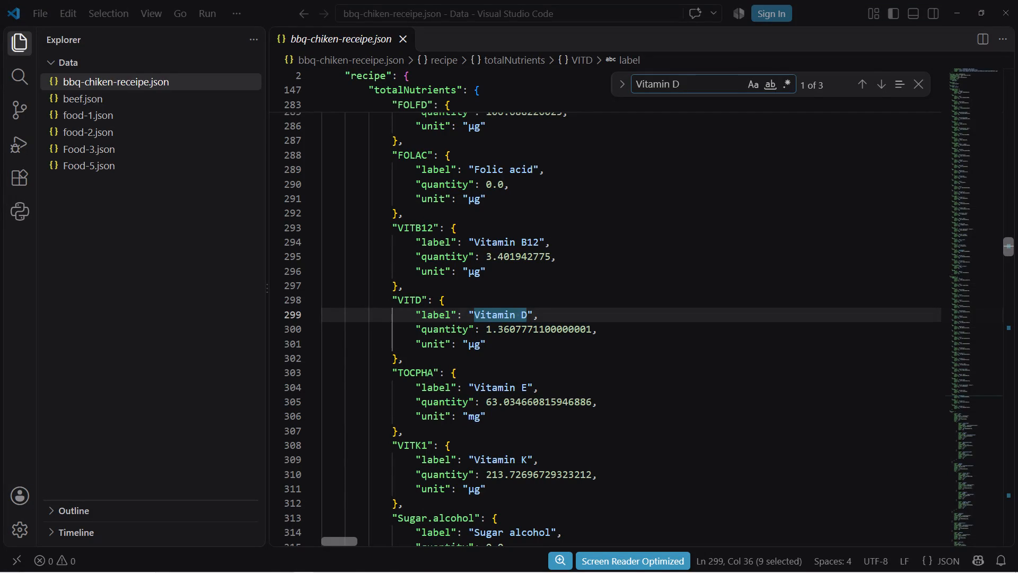
key("alt+Tab")
Set Vitamin D to 1.5 µg in the American recipe's Nutrient Breakdown in Figma, checking it against the recipe JSON.
left_click_drag(572, 275, 556, 275)
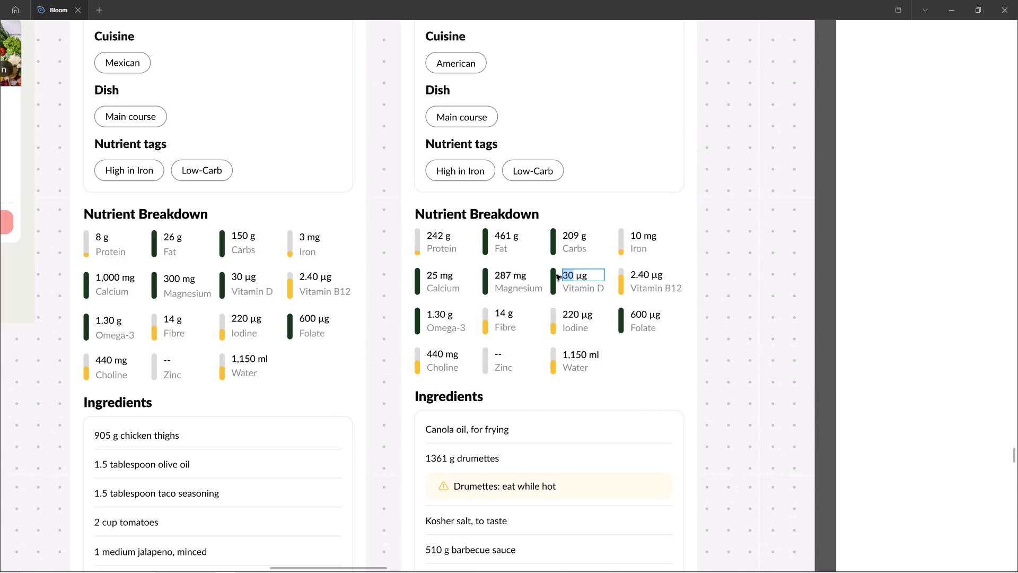
type("13.")
key("BackSpace")
key("BackSpace")
type(".5")
key("alt+Tab")
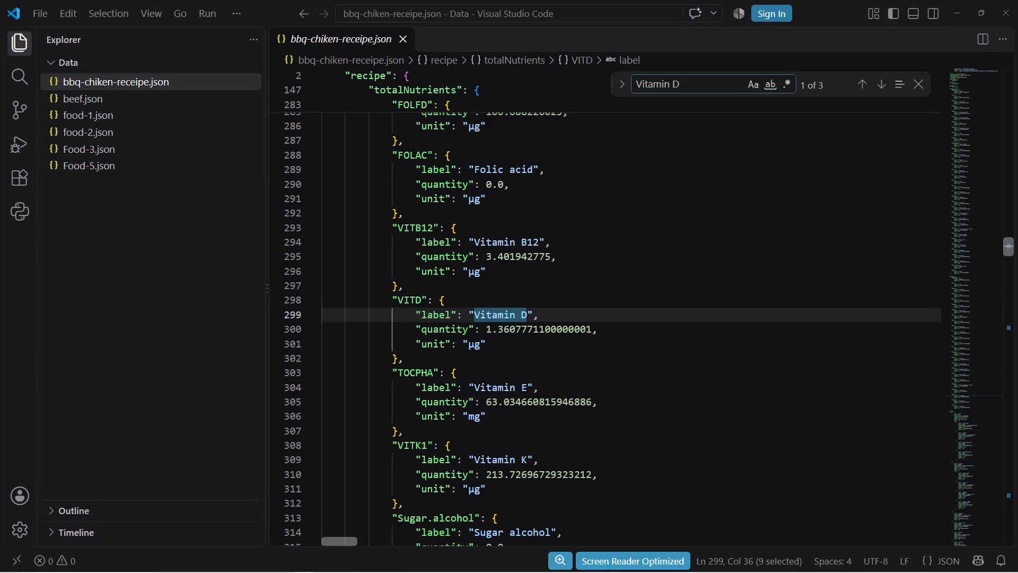
key("alt+Tab")
key("alt+Tab")
Look up Vitamin B12 in the BBQ chicken recipe JSON, using the label copied from the American recipe's Nutrient Breakdown.
left_click(684, 78)
key("alt+Tab")
left_click(644, 291)
key("ctrl+a")
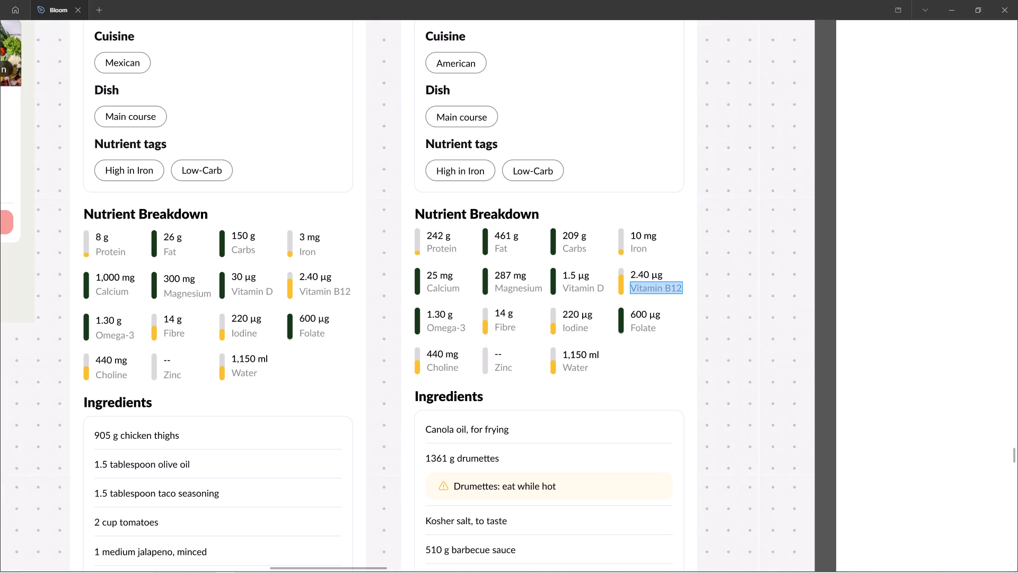
key("ctrl+c")
key("alt+Tab")
key("ctrl+a")
key("ctrl+c")
key("ctrl+v")
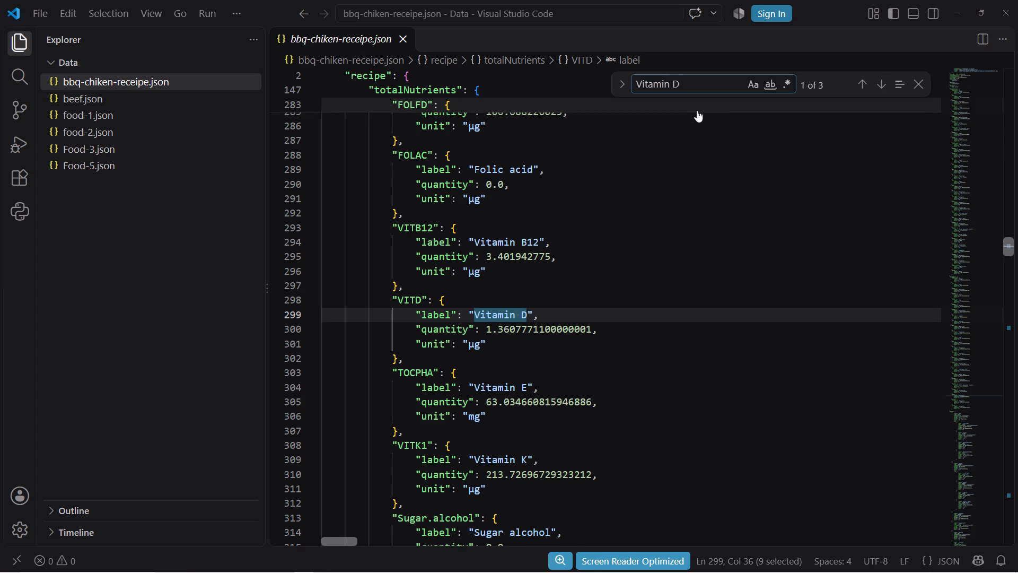
key("alt+Tab")
key("ctrl+c")
key("alt+Tab")
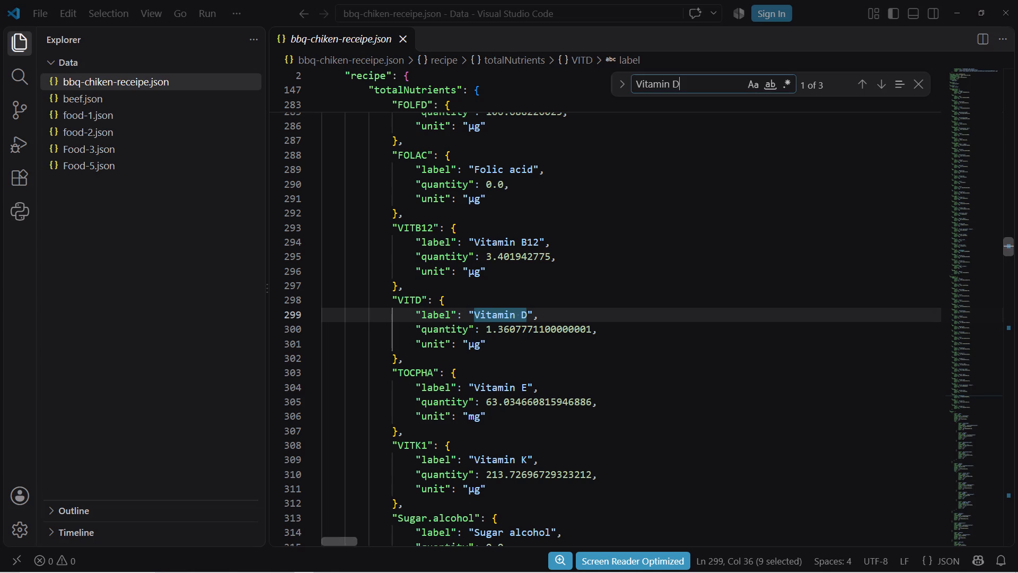
key("ctrl+a")
key("ctrl+v")
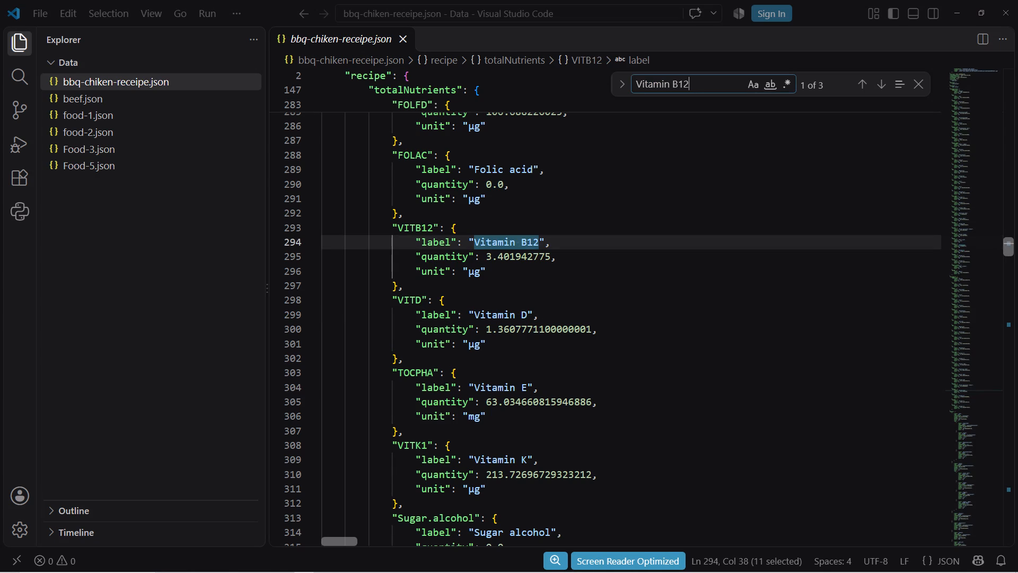
Set Vitamin B12 to 3.4 µg in the American recipe's Nutrient Breakdown, copying the JSON quantity to one decimal place.
left_click_drag(501, 255, 486, 255)
key("ctrl+c")
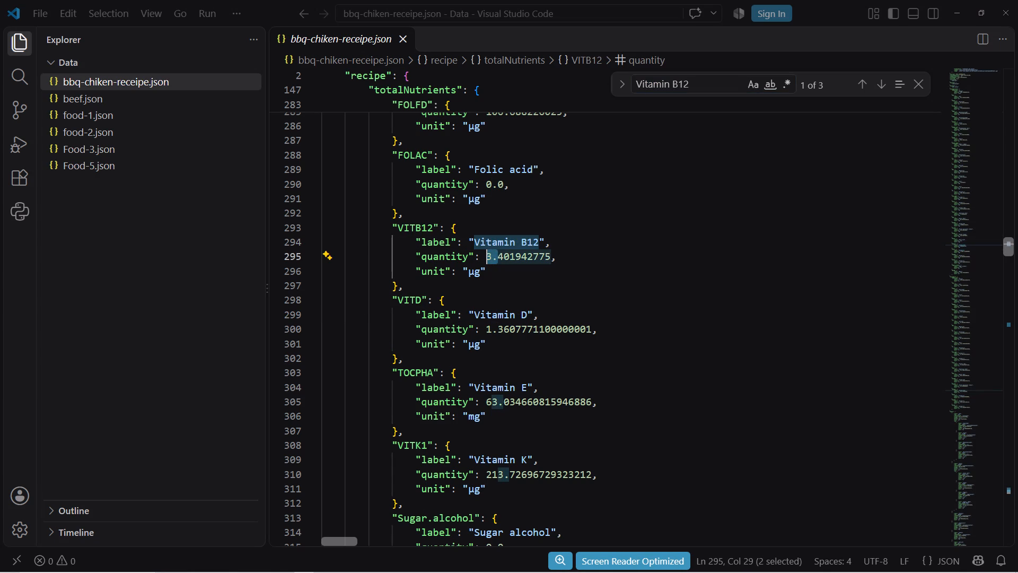
key("alt+Tab")
key("alt+Tab")
left_click(508, 255)
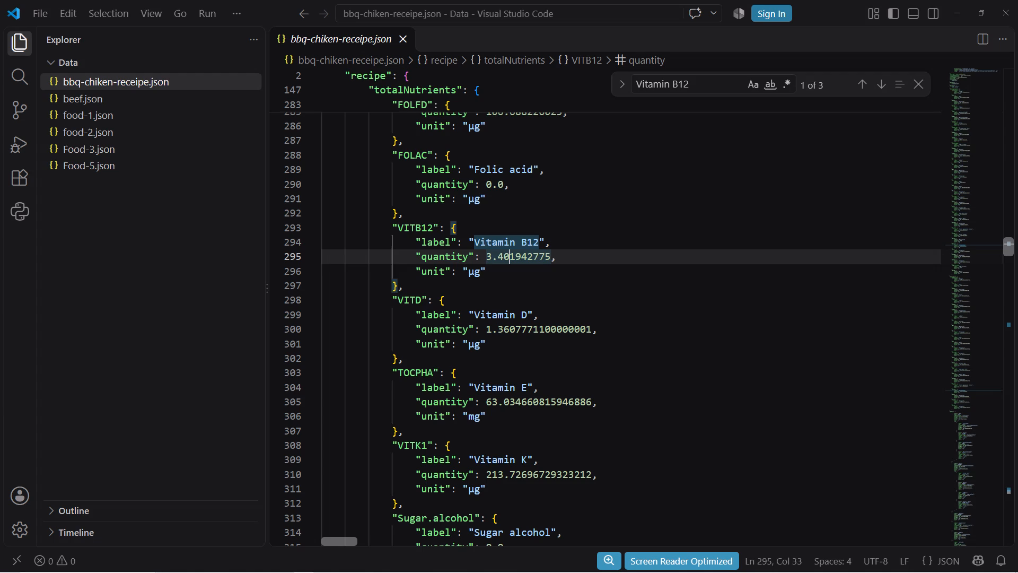
left_click_drag(504, 257, 488, 259)
key("ctrl+c")
key("alt+Tab")
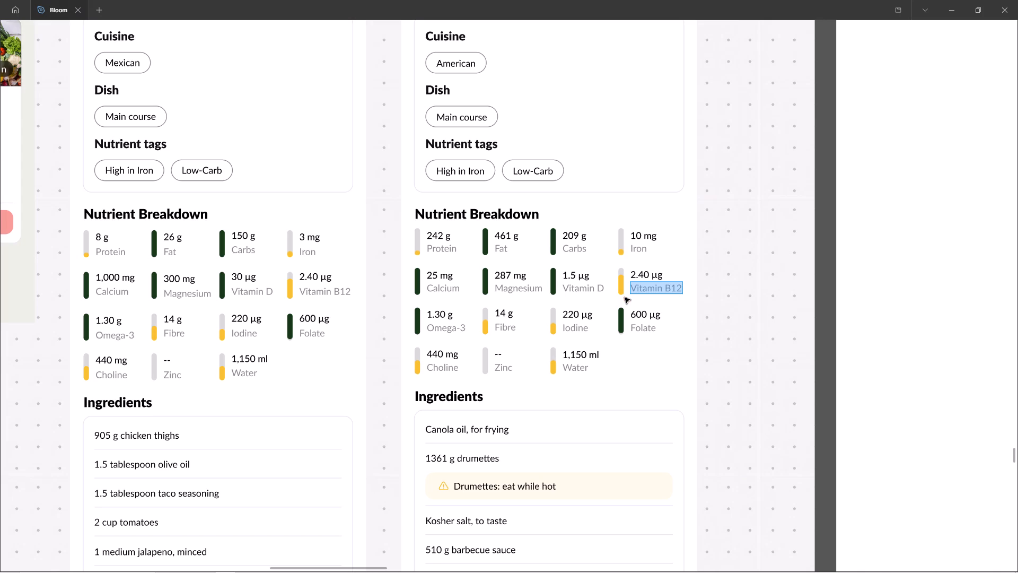
key("alt+Tab")
key("alt+Tab")
left_click_drag(648, 274, 620, 272)
key("ctrl+shift+v")
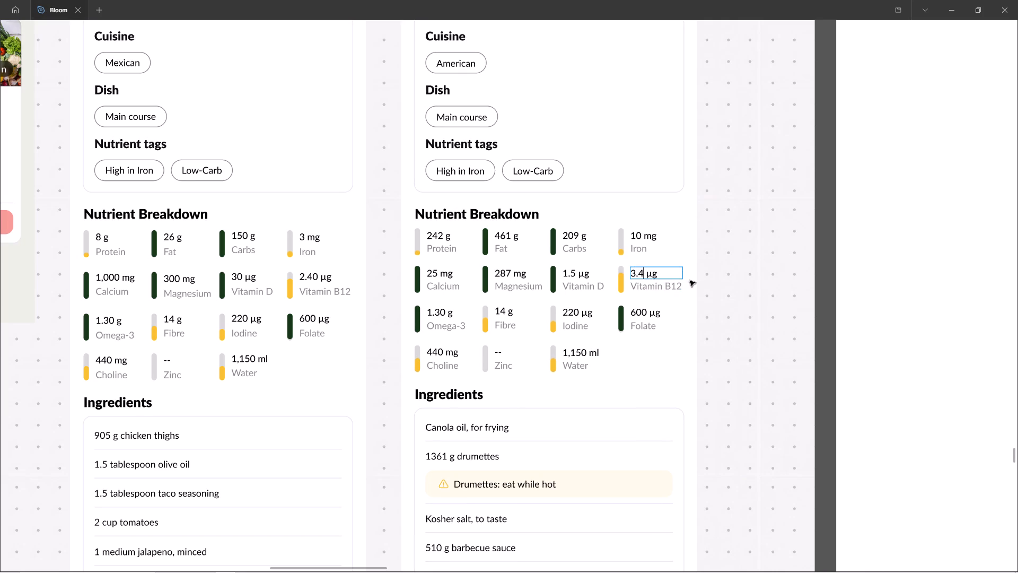
Search the BBQ chicken recipe JSON in Visual Studio Code for "Omega".
scroll(477, 324, "up", 3, "ctrl")
key("alt+Tab")
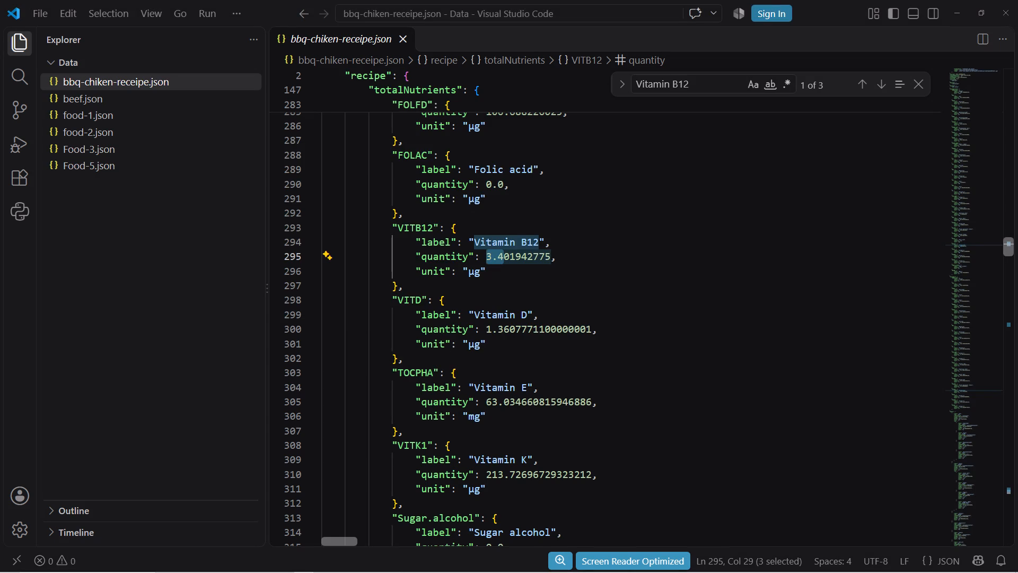
key("alt+Tab")
key("alt+Tab")
left_click(712, 81)
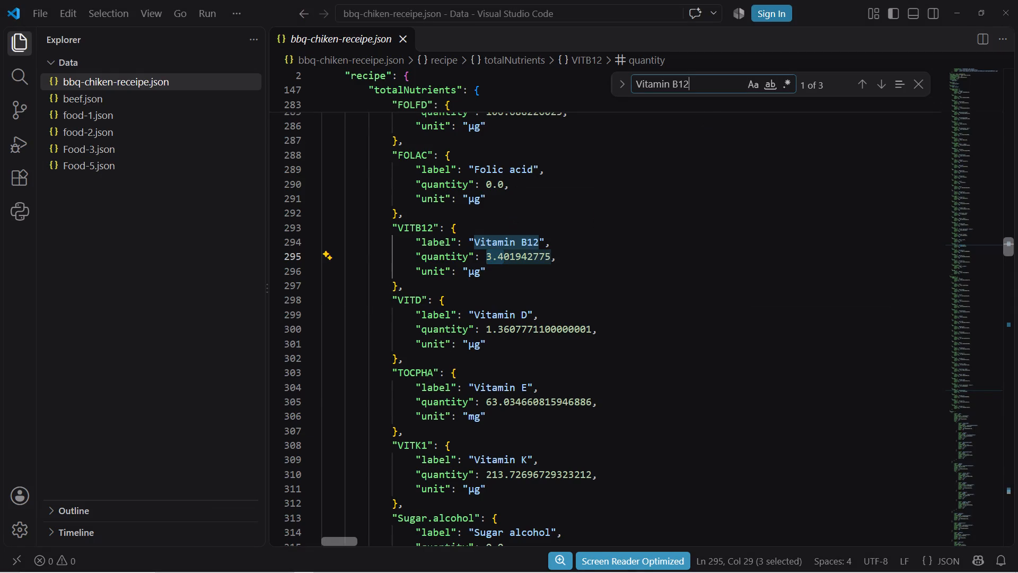
key("ctrl+a")
type("Ome")
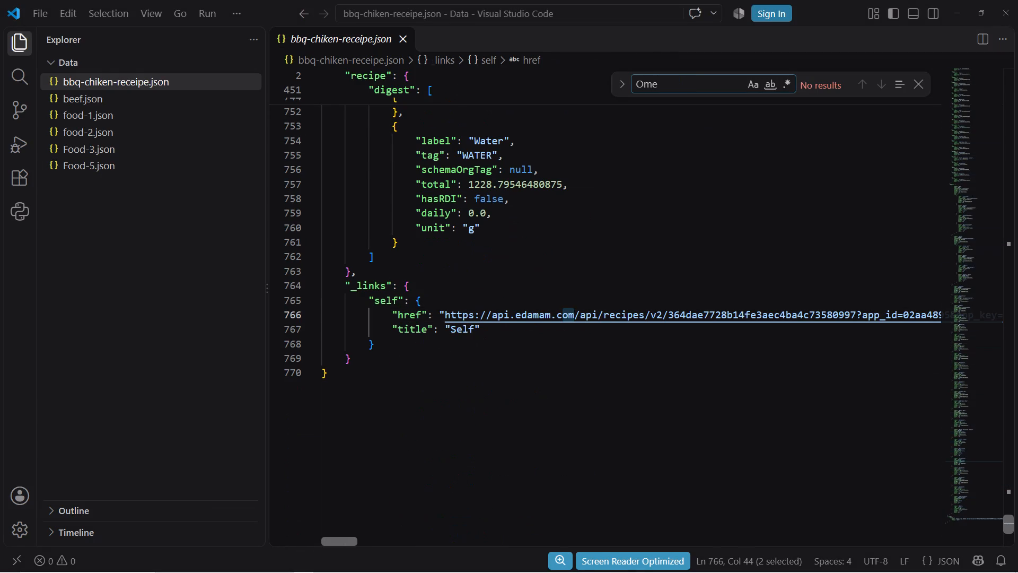
type("ga")
key("ctrl+a")
key("alt+Tab")
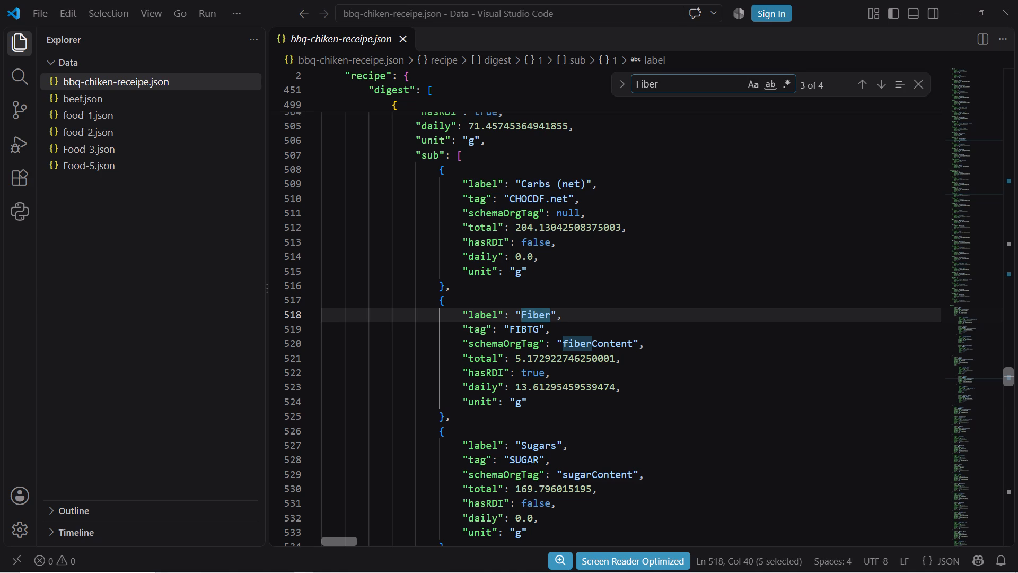
Set Fibre to 5 g in the American recipe's Nutrient Breakdown in Figma, using the whole-number part of the JSON total.
left_click_drag(537, 358, 514, 355)
key("alt+Tab")
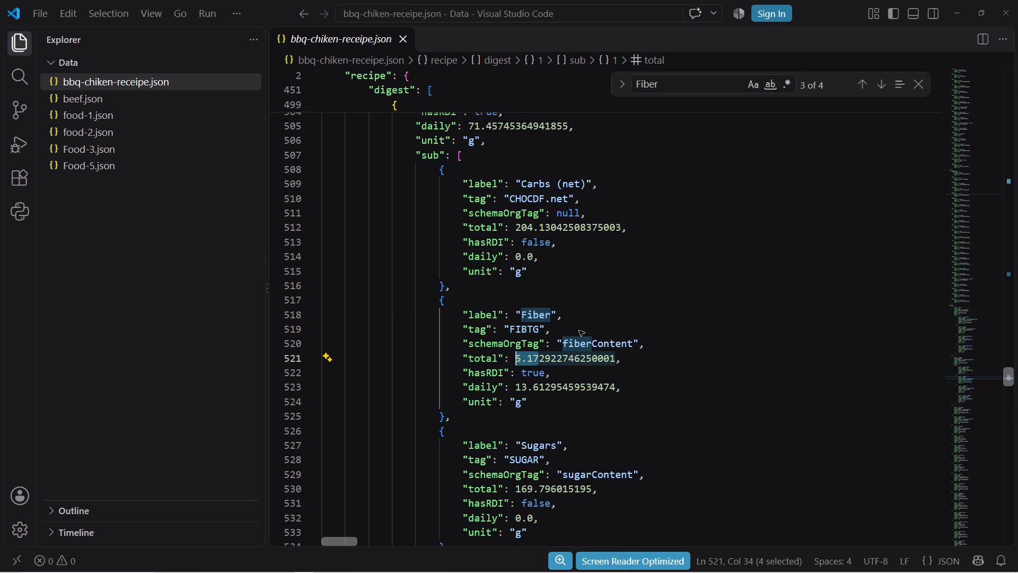
left_click_drag(516, 309, 492, 306)
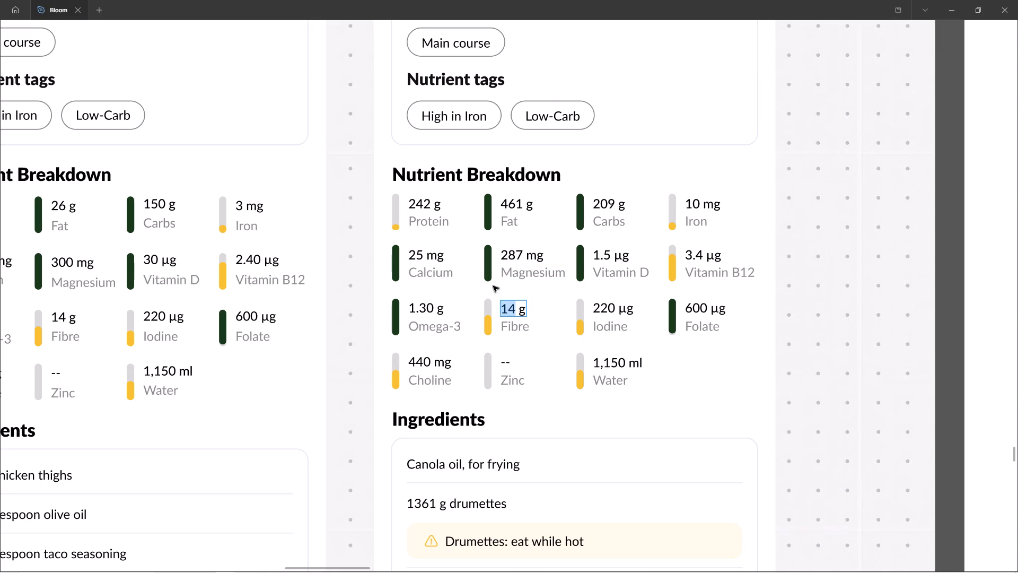
key("5")
Search the BBQ chicken recipe JSON in Visual Studio Code for "iodin".
key("alt+Tab")
left_click(656, 82)
key("ctrl+a")
type("iodin")
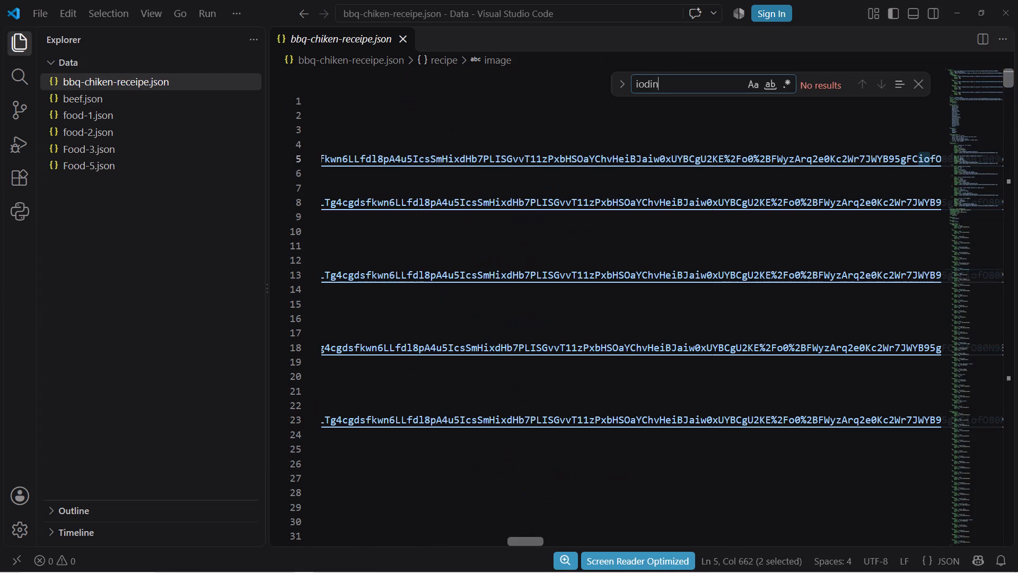
Look up the Folate label from Figma in the BBQ chicken recipe JSON in Visual Studio Code and find its equivalent total in micrograms.
key("alt+Tab")
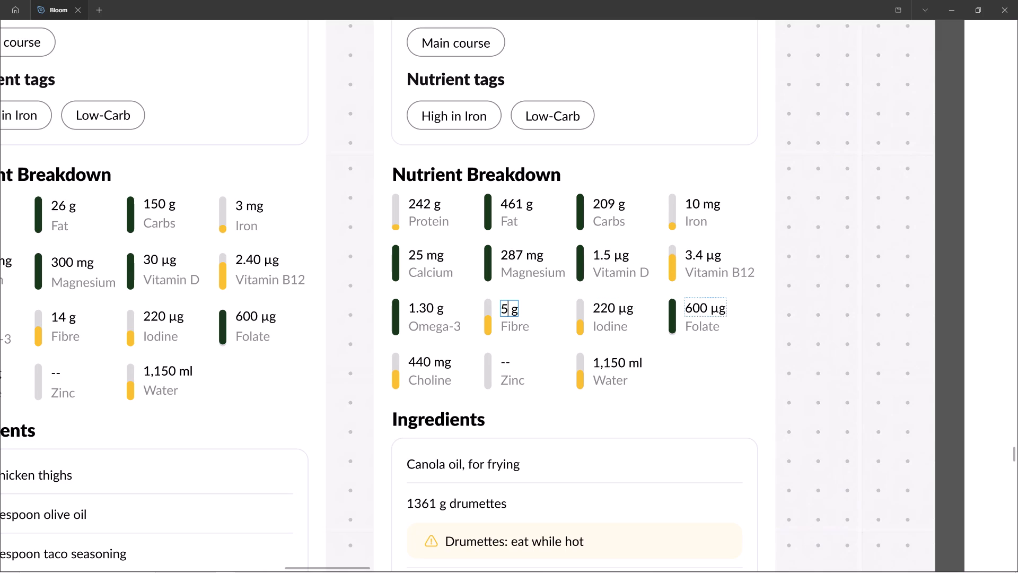
left_click(705, 326)
key("ctrl+a")
key("ctrl+c")
key("alt+Tab")
key("ctrl+a")
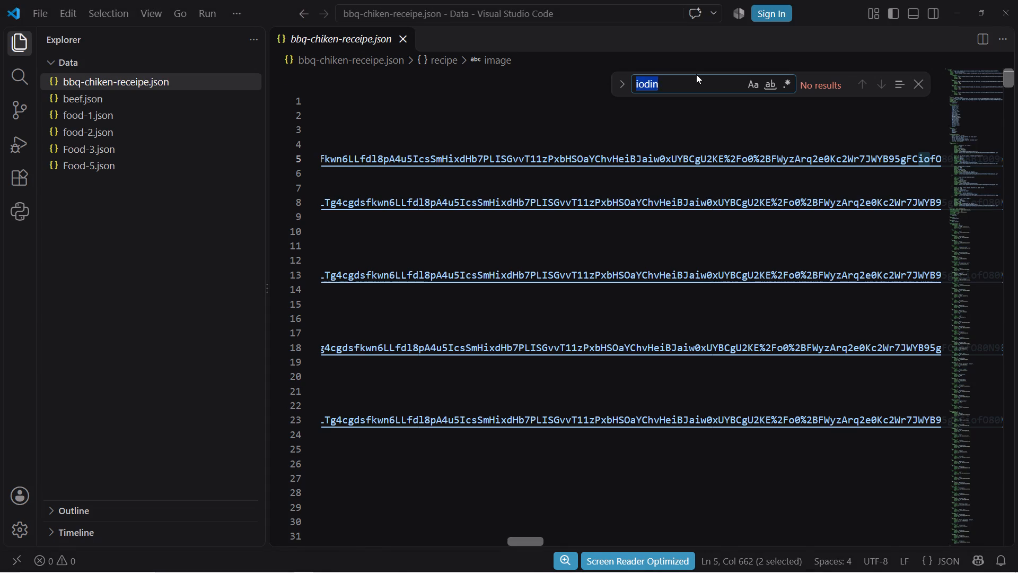
key("ctrl+v")
scroll(512, 336, "down", 1)
scroll(512, 336, "up", 5)
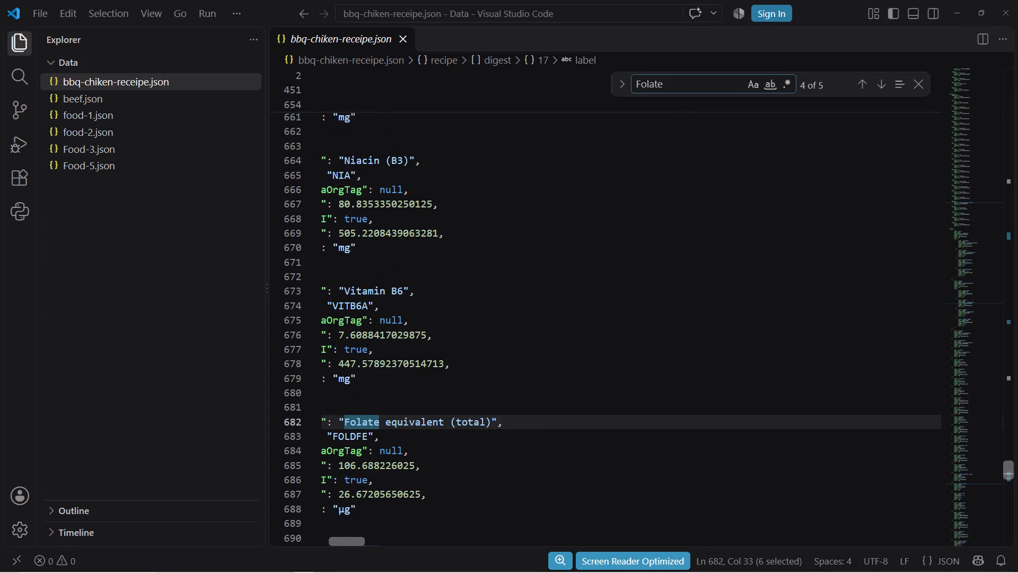
scroll(513, 335, "up", 2, "shift")
scroll(513, 335, "down", 1, "shift")
scroll(513, 335, "up", 2, "shift")
scroll(513, 335, "down", 4)
key("Return")
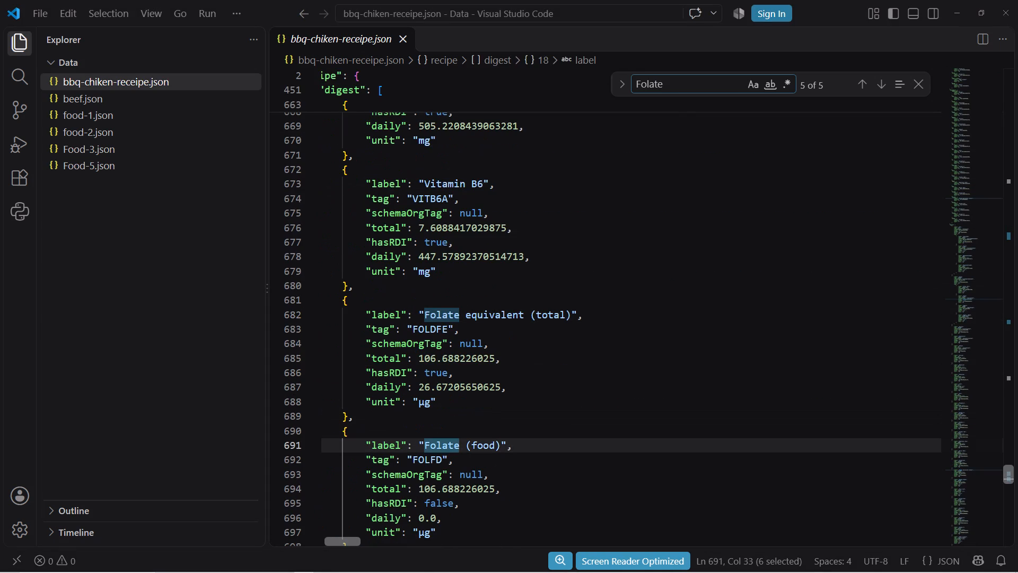
key("Return")
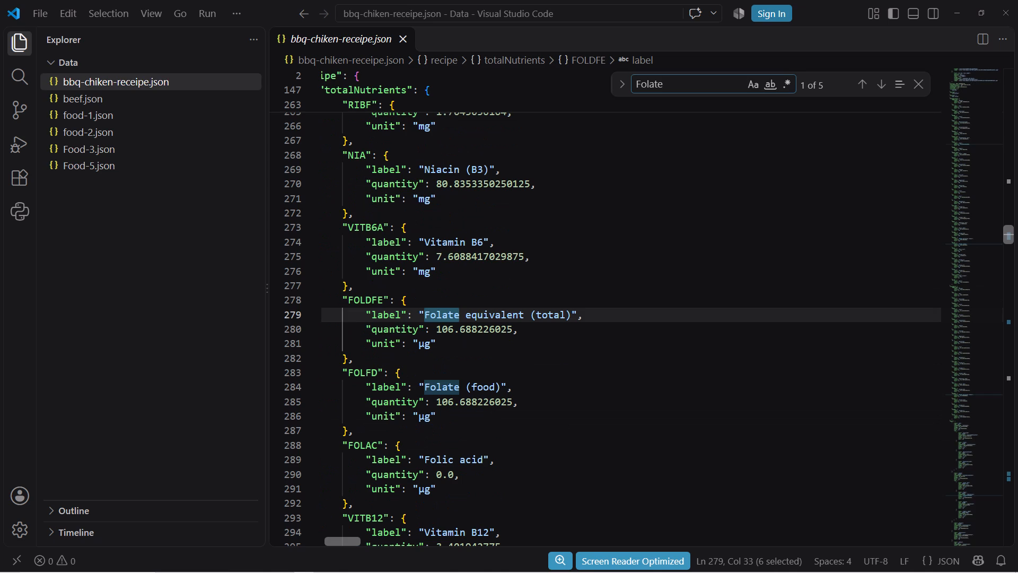
key("Return")
key("Return")
key("Return")
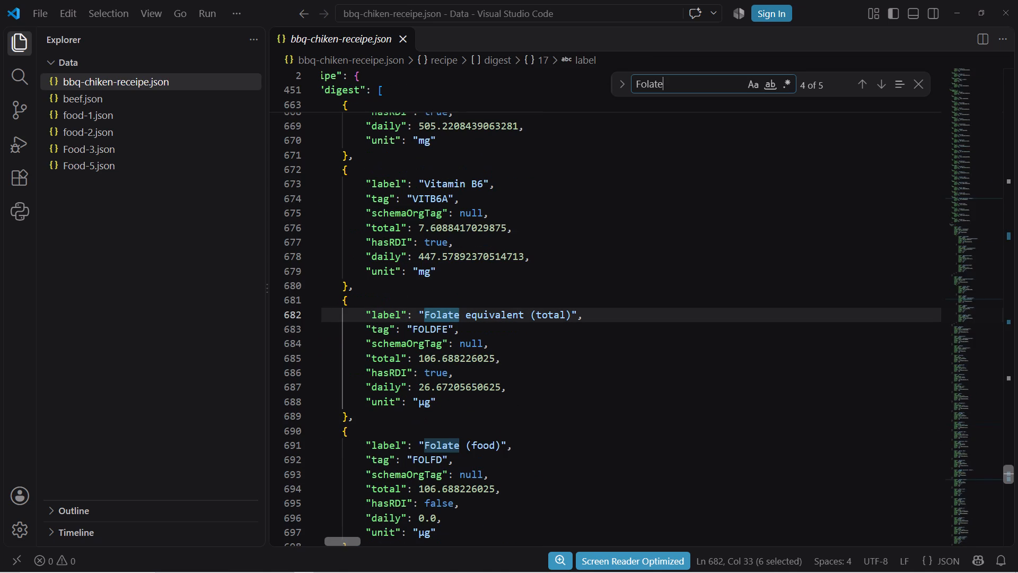
key("shift+Return")
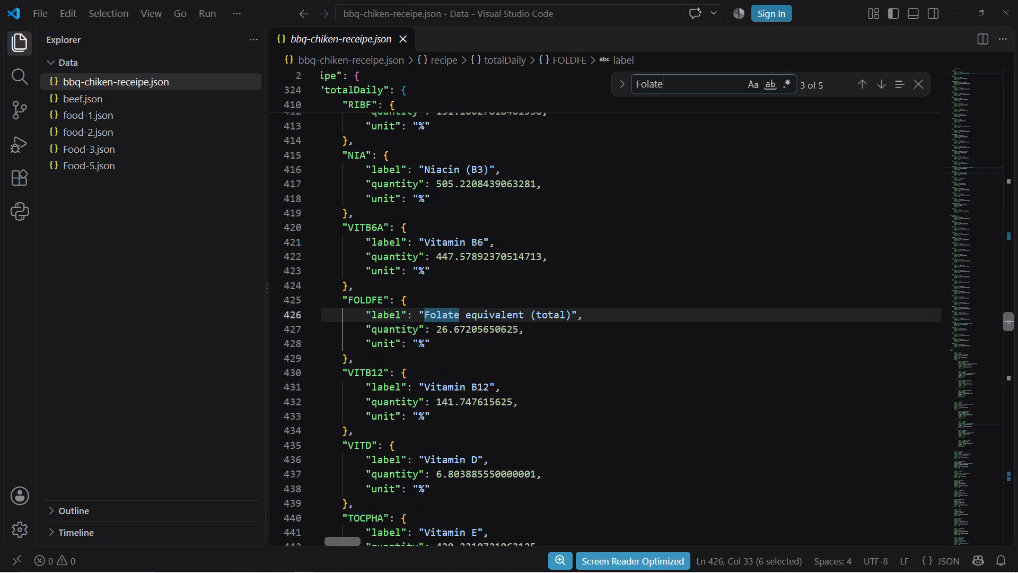
key("Return")
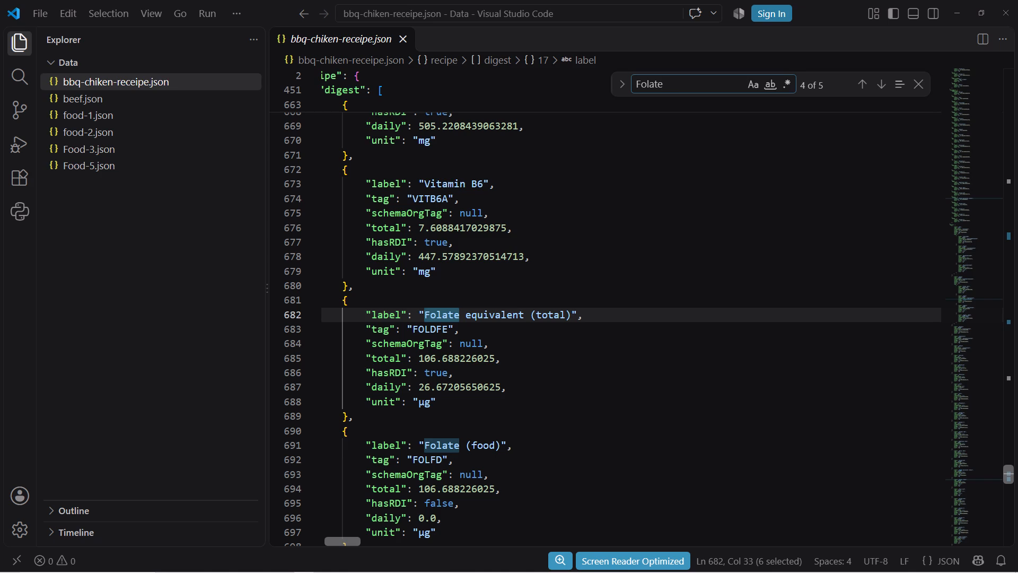
left_click(418, 364)
left_click(422, 318)
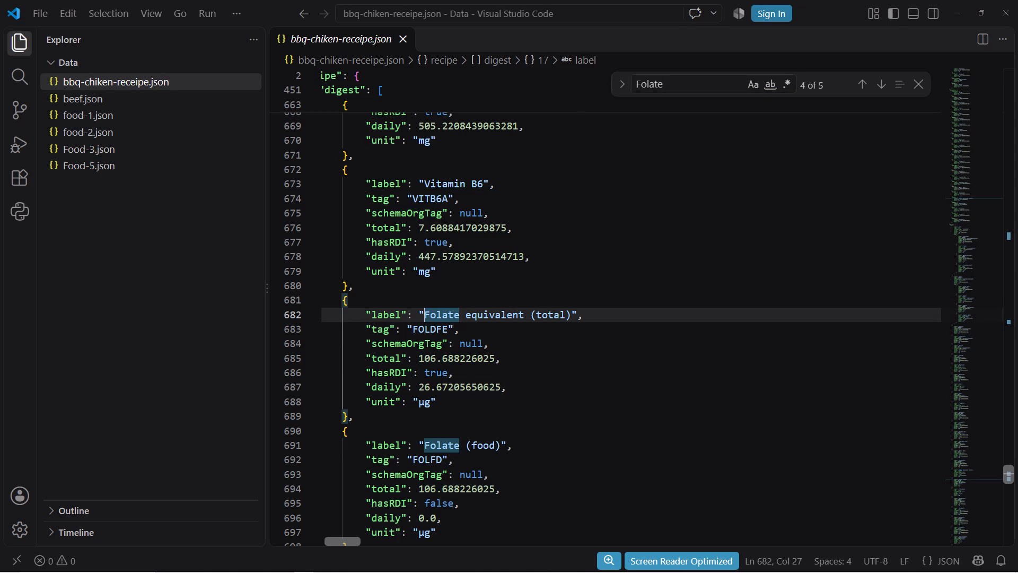
left_click_drag(447, 359, 416, 357)
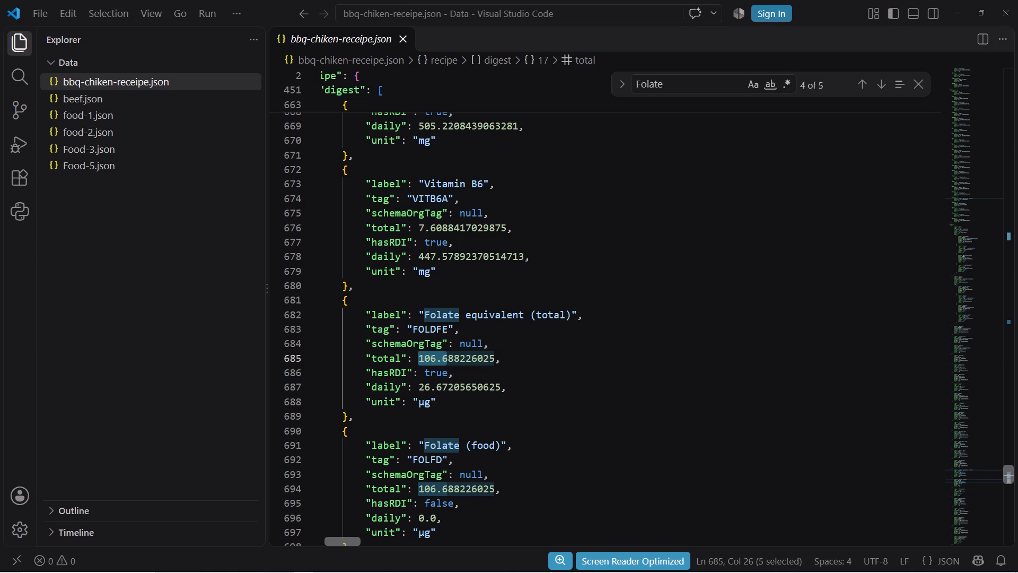
Set Folate to 107 µg in the American recipe's Nutrient Breakdown in Figma, rounding the JSON total.
key("alt+Tab")
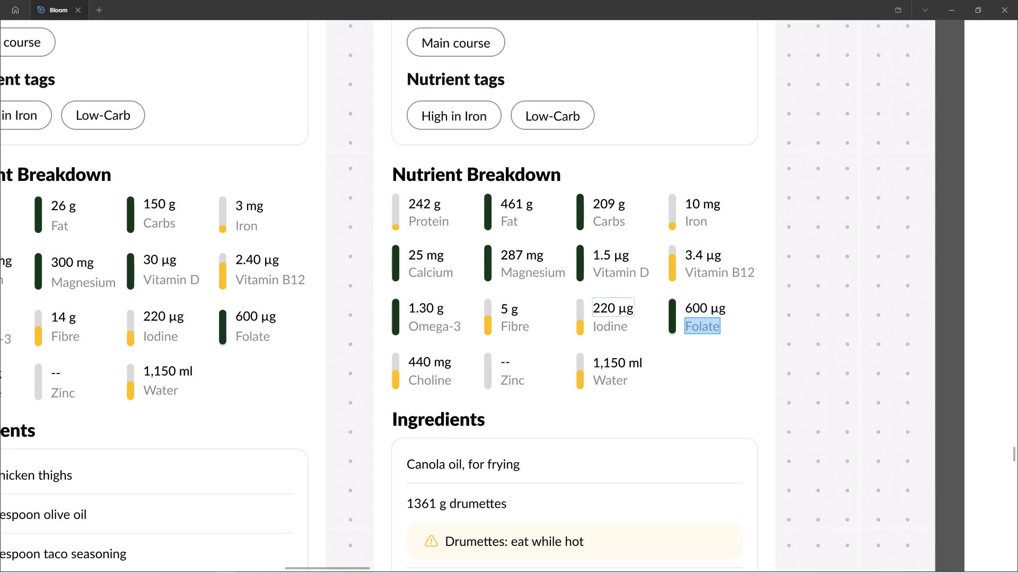
left_click_drag(706, 308, 657, 310)
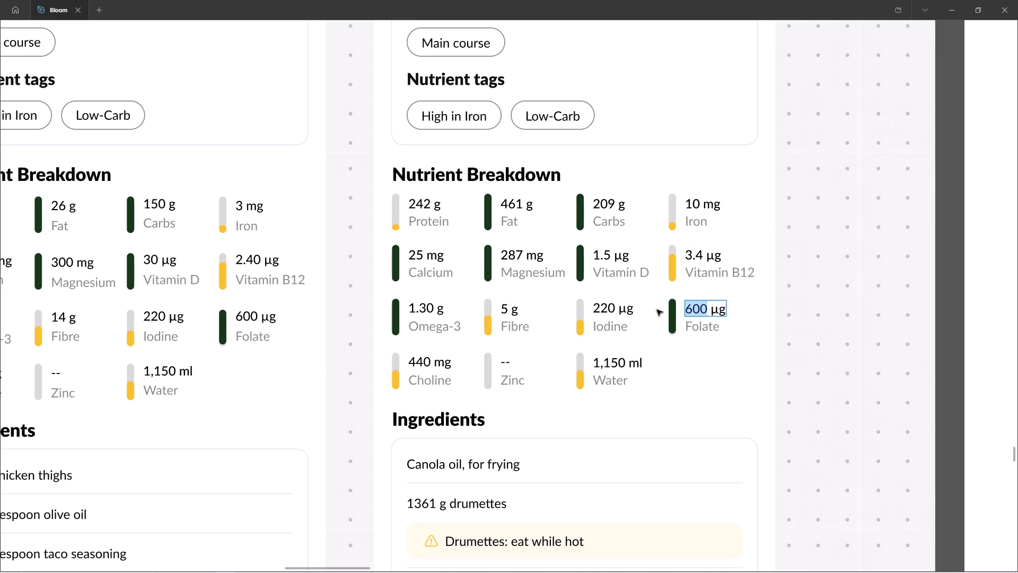
type("107")
key("alt+Tab")
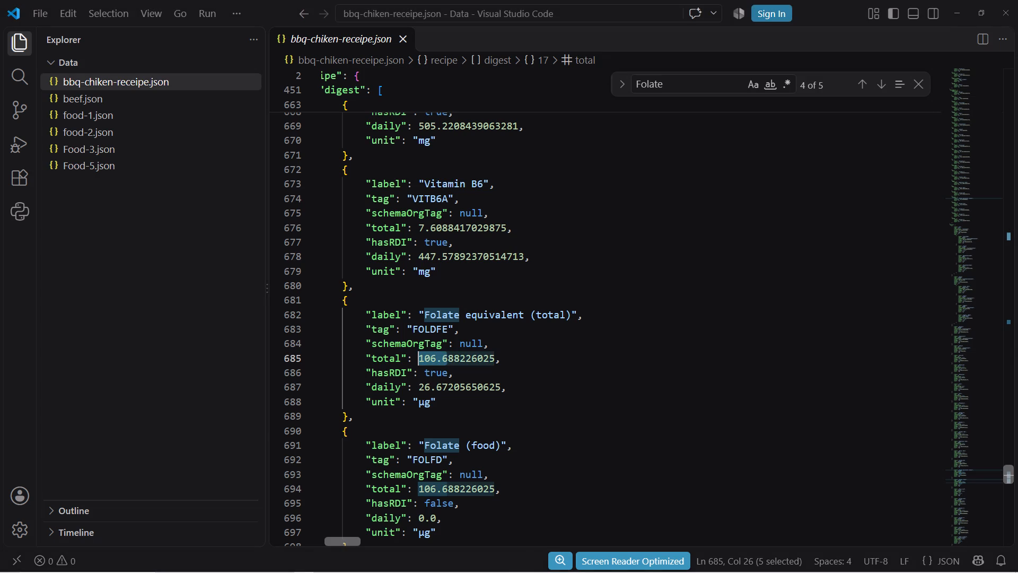
key("alt+Tab")
Search the BBQ chicken recipe JSON in Visual Studio Code for "Choline", then for the shortened term "Chol".
left_click(441, 383)
key("ctrl+a")
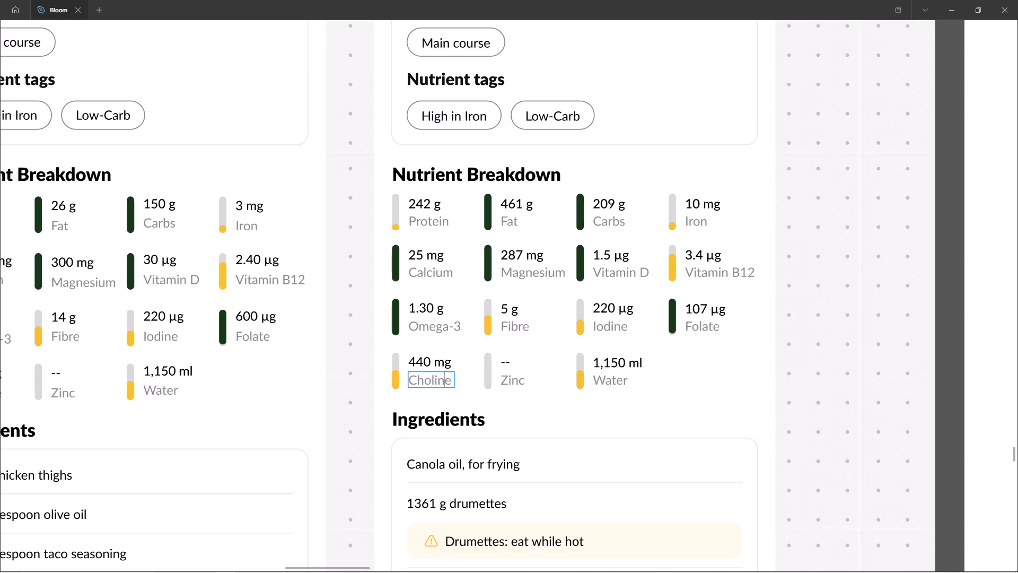
key("ctrl+c")
key("alt+Tab")
left_click(696, 77, "ctrl")
key("ctrl+a")
key("ctrl+v")
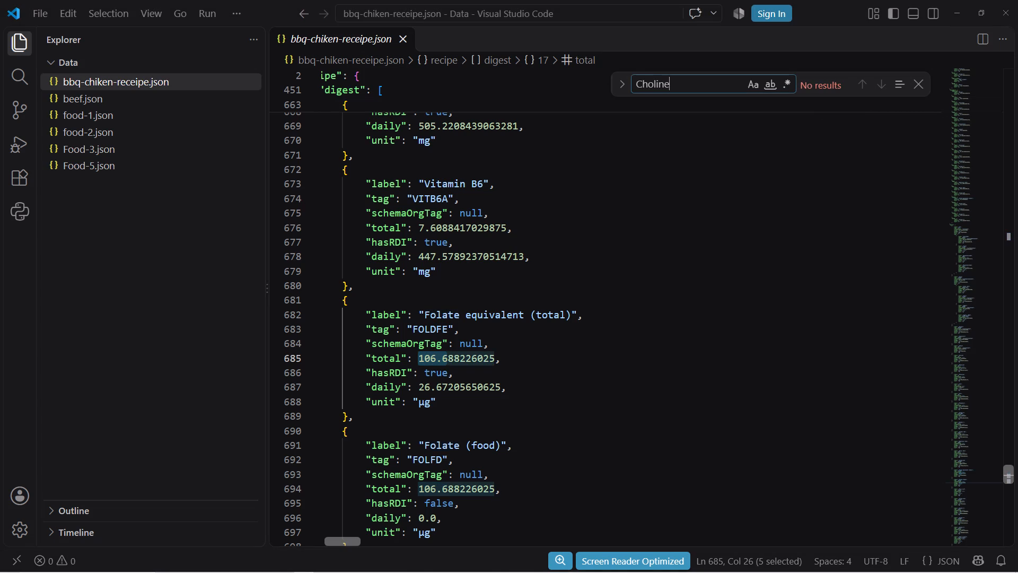
key("BackSpace")
key("BackSpace")
key("BackSpace")
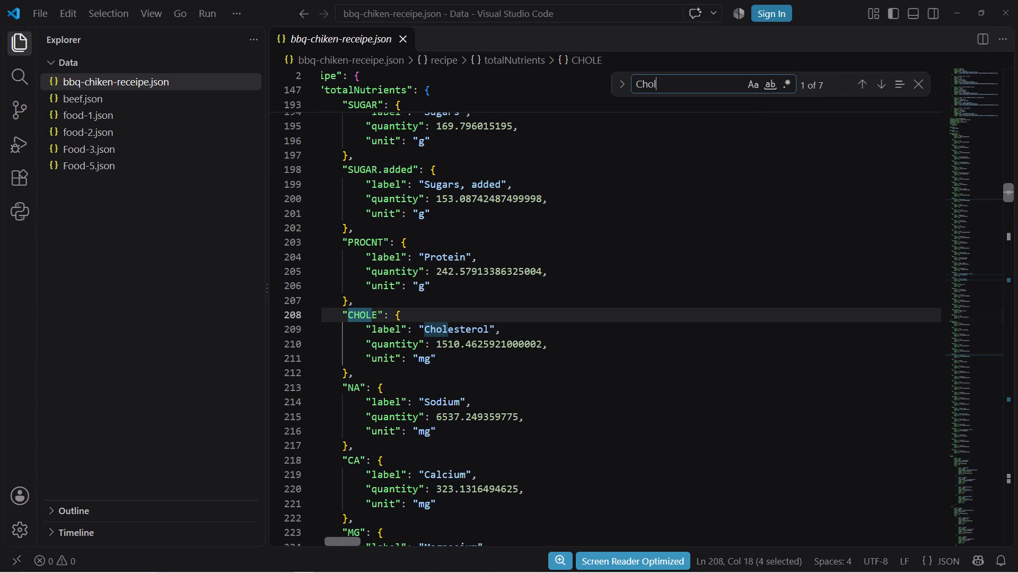
Look up the Zinc label from Figma in the BBQ chicken recipe JSON in Visual Studio Code and find its total quantity.
key("alt+Tab")
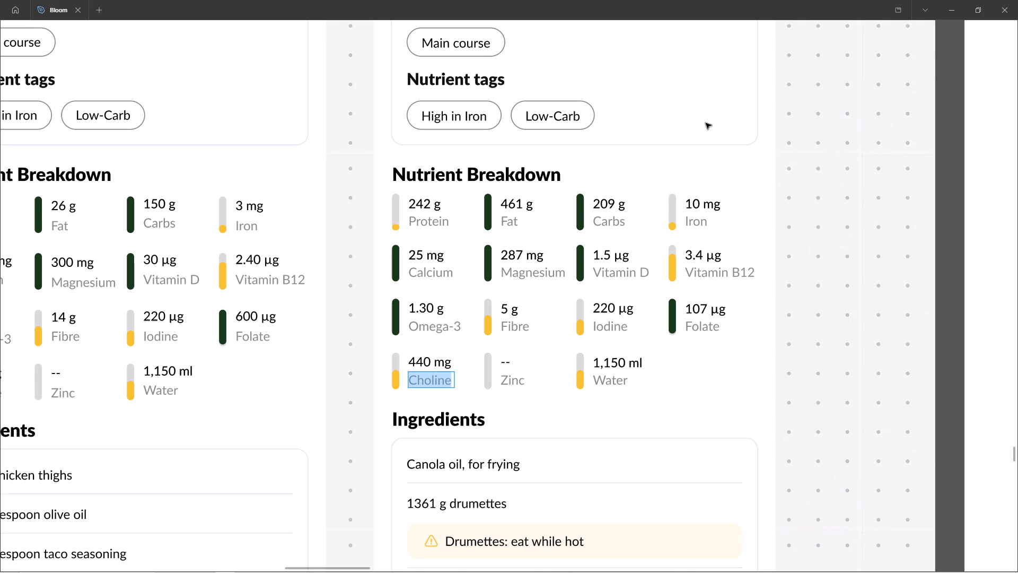
left_click(523, 380, "ctrl")
key("ctrl+a")
key("ctrl+c")
key("alt+Tab")
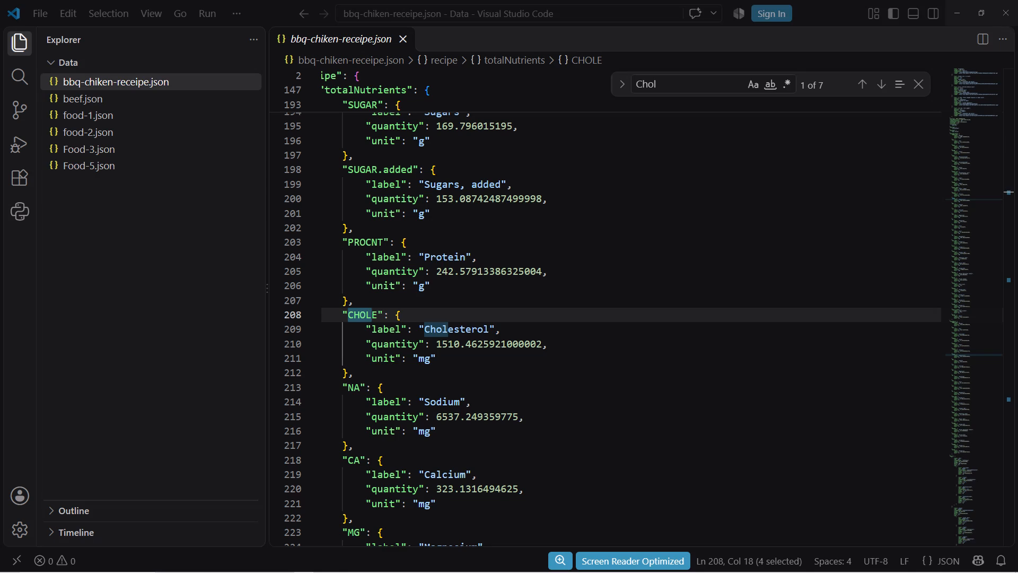
key("ctrl+a")
key("ctrl+v")
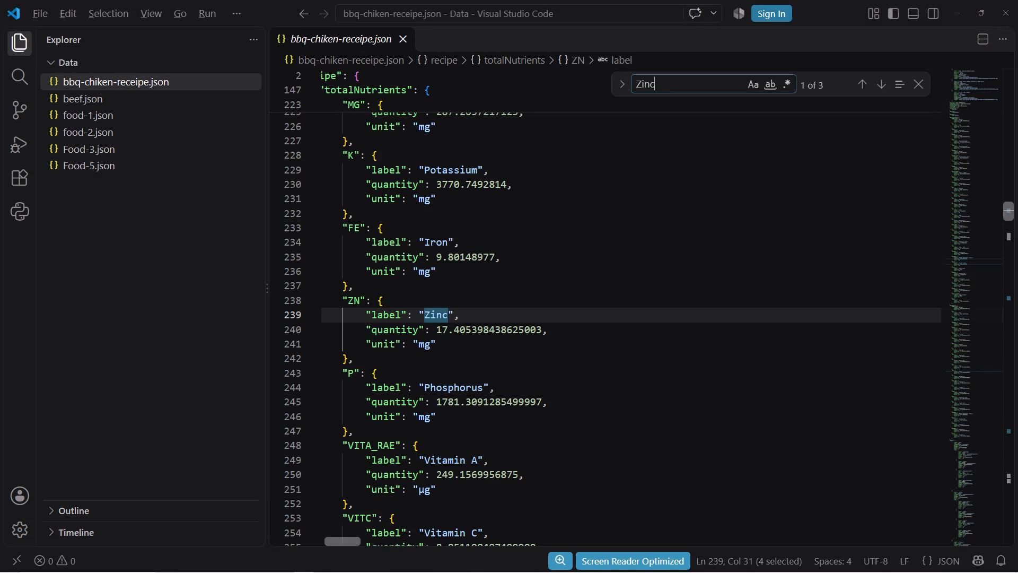
left_click_drag(459, 331, 434, 328)
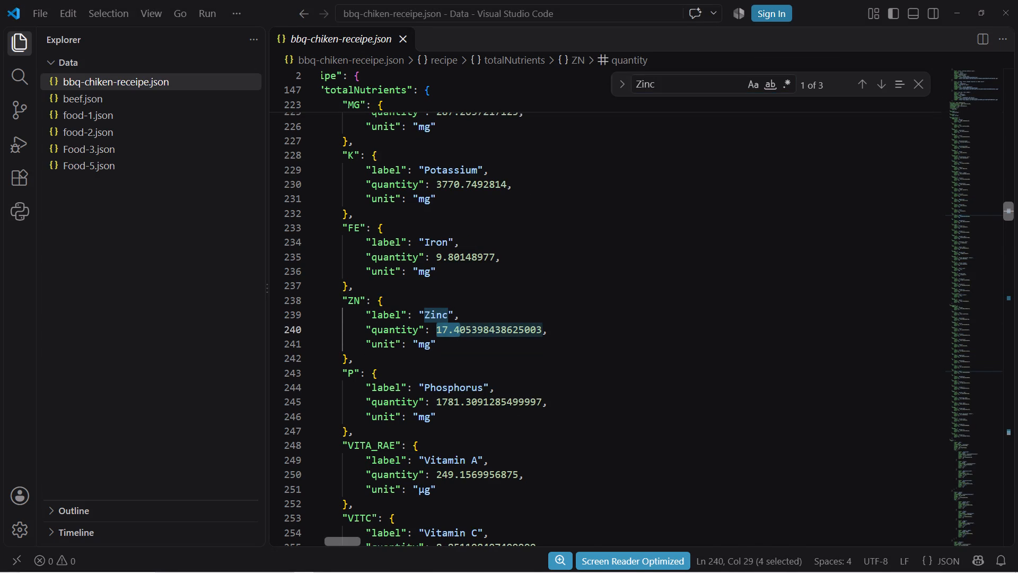
Replace the Choline value in Figma's Nutrient Breakdown with the "--" placeholder copied from the Zinc entry.
key("alt+Tab")
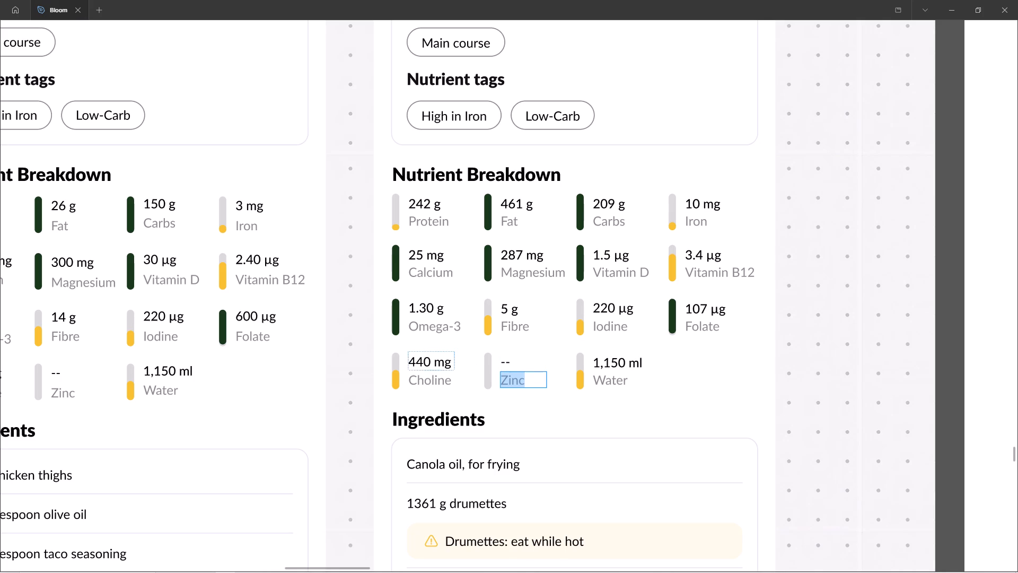
left_click(439, 363)
key("ctrl+a")
key("ctrl+c")
left_click(511, 361, "ctrl")
key("ctrl+a")
key("ctrl+c")
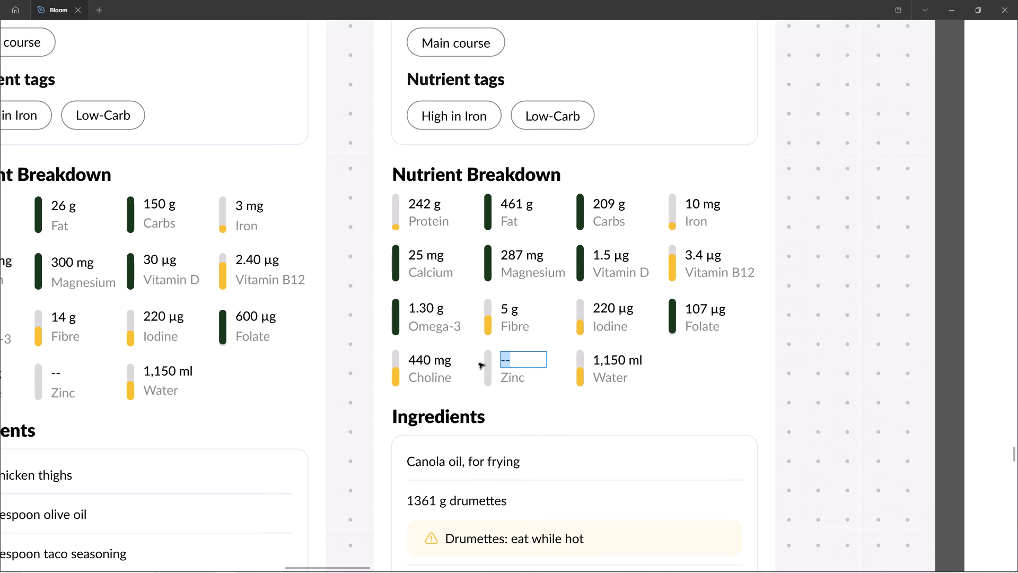
key("ctrl+c")
left_click(419, 357, "ctrl")
key("ctrl+a")
key("ctrl+shift+v")
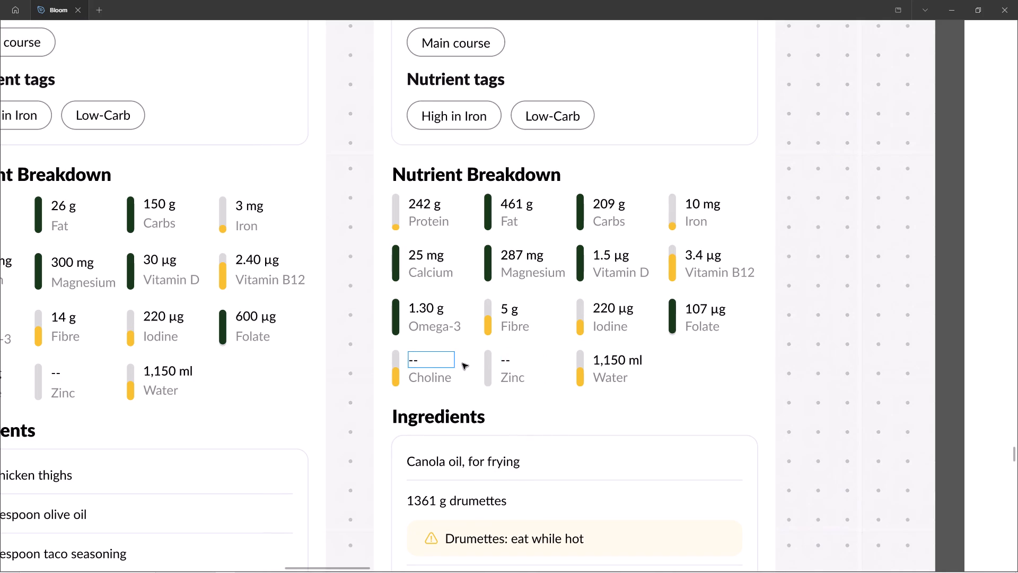
Replace the Iodine and Omega-3 values in the same Nutrient Breakdown with the "--" placeholder.
left_click(614, 307, "ctrl")
key("ctrl+a")
key("ctrl+v")
left_click(432, 305, "ctrl")
key("ctrl+a")
key("ctrl+v")
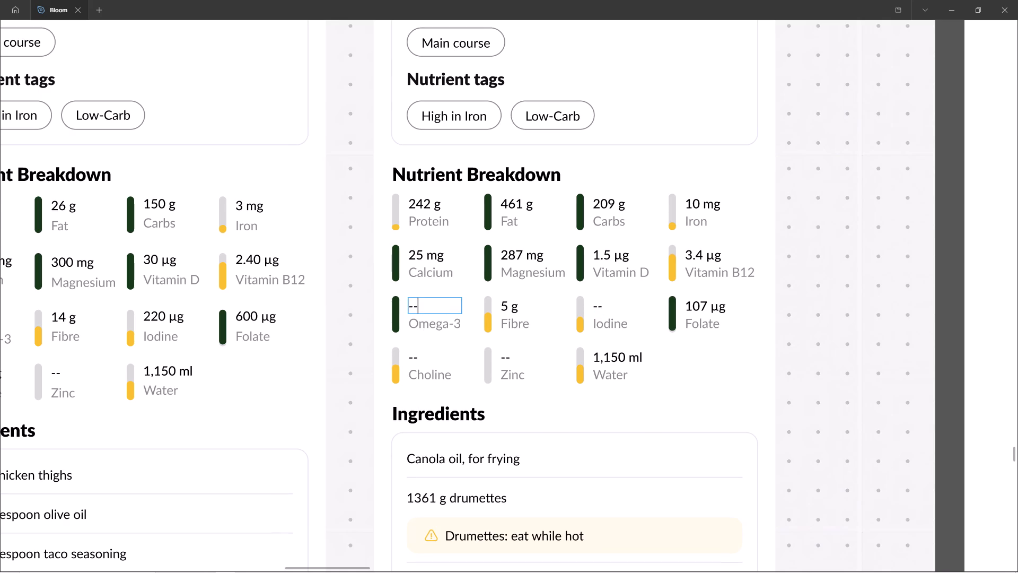
Delete the coloured level fills from the Omega-3, Iodine and Choline bars, keeping their grey backgrounds.
left_click(367, 336, "ctrl")
left_click(399, 323, "ctrl")
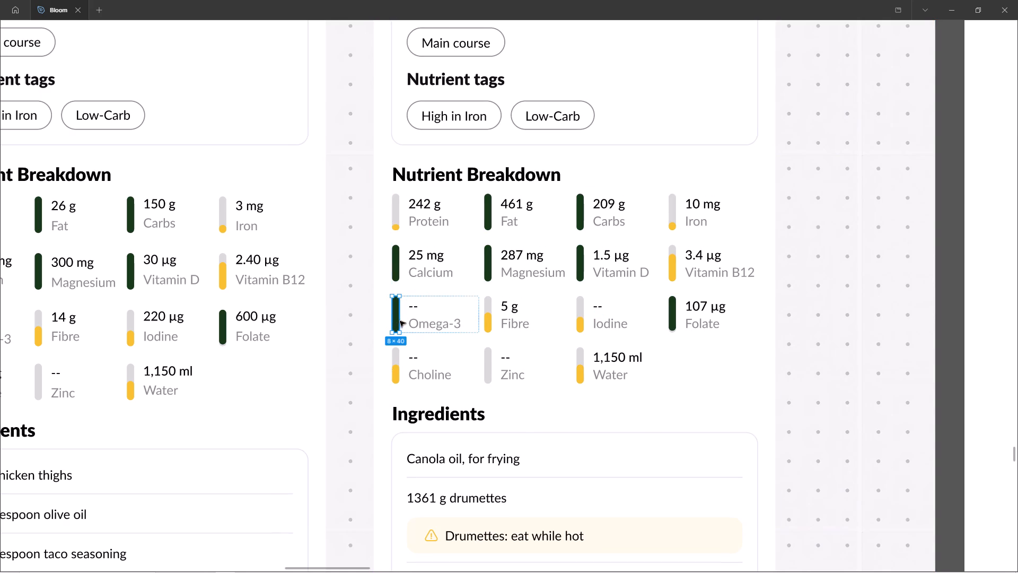
key("Delete")
left_click(585, 323, "ctrl")
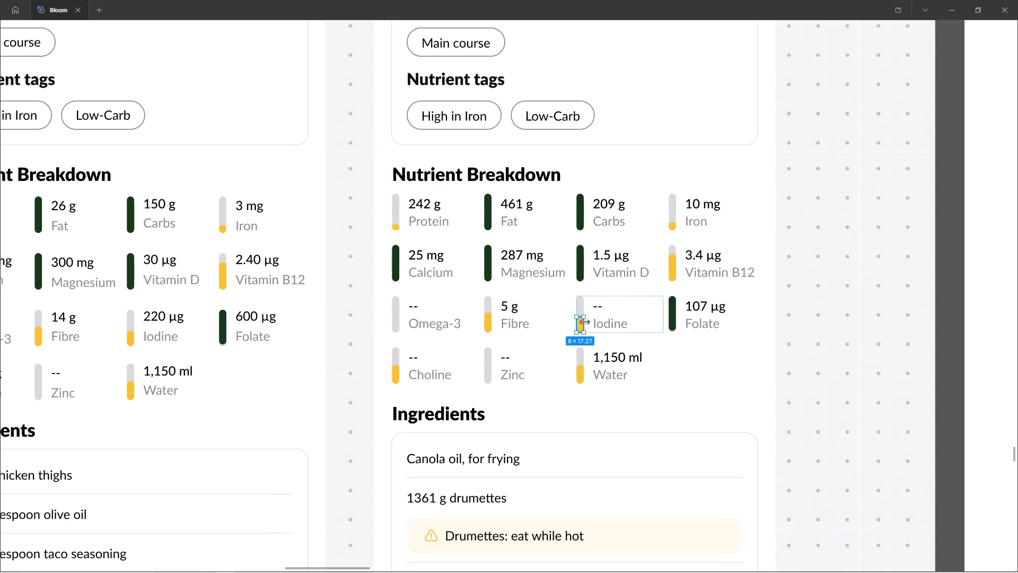
key("Delete")
left_click(393, 371, "ctrl")
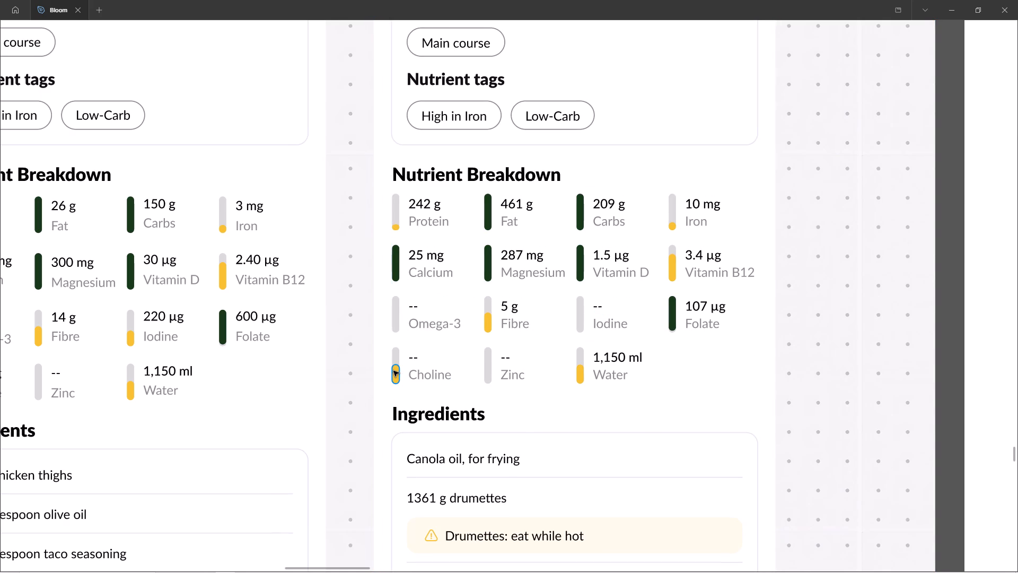
key("Delete")
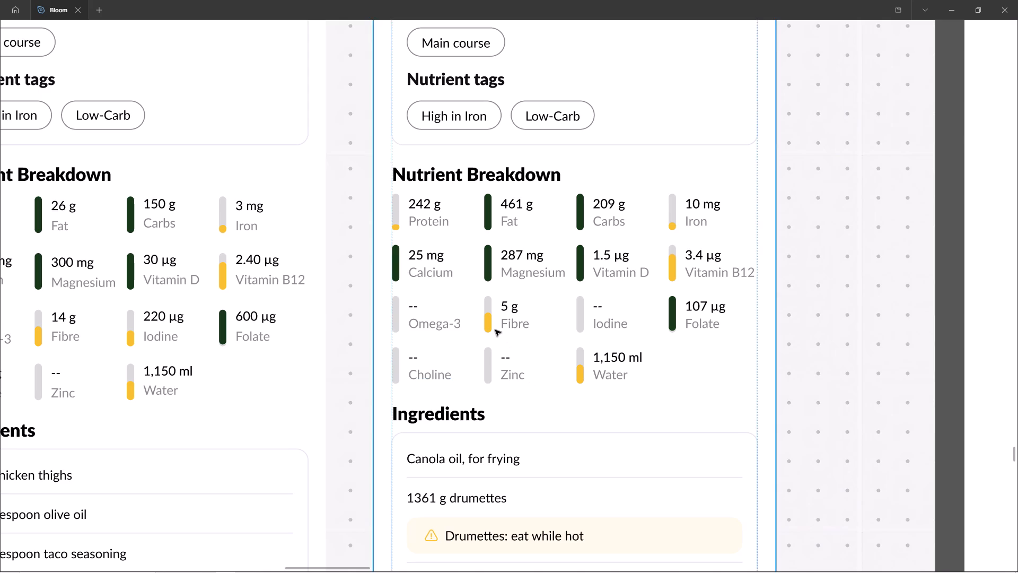
Copy the first three digits of the Zinc quantity from the JSON in Visual Studio Code and set Figma's Zinc value to 17.4.
key("alt+Tab")
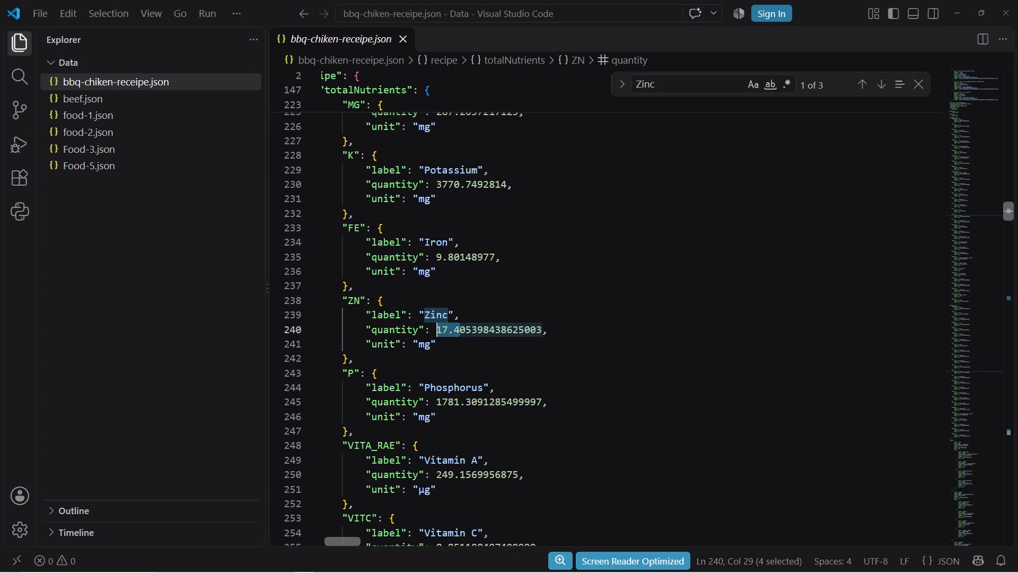
key("ctrl+c")
key("alt+Tab")
triple_click(511, 362, "ctrl")
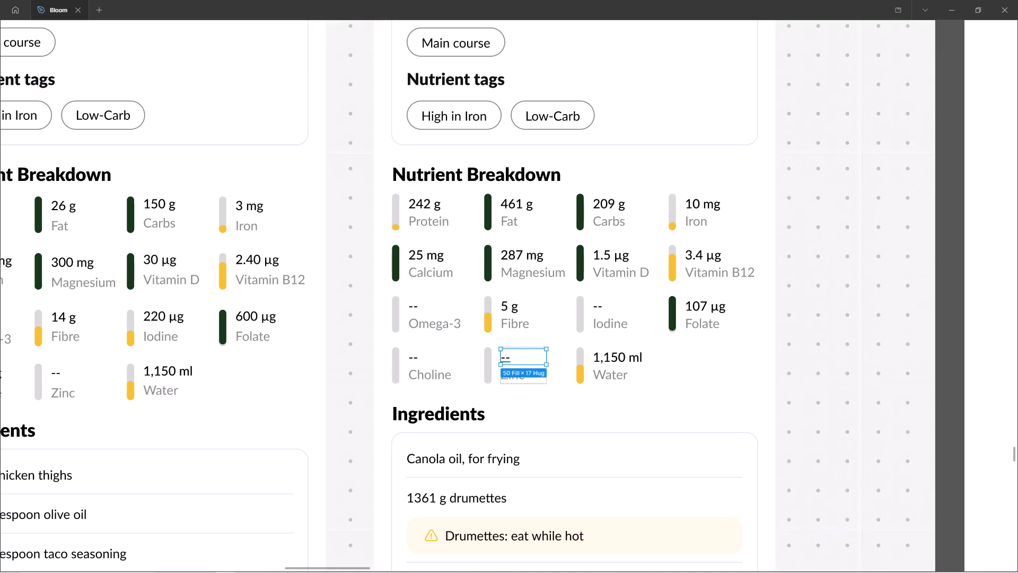
key("ctrl+shift+v")
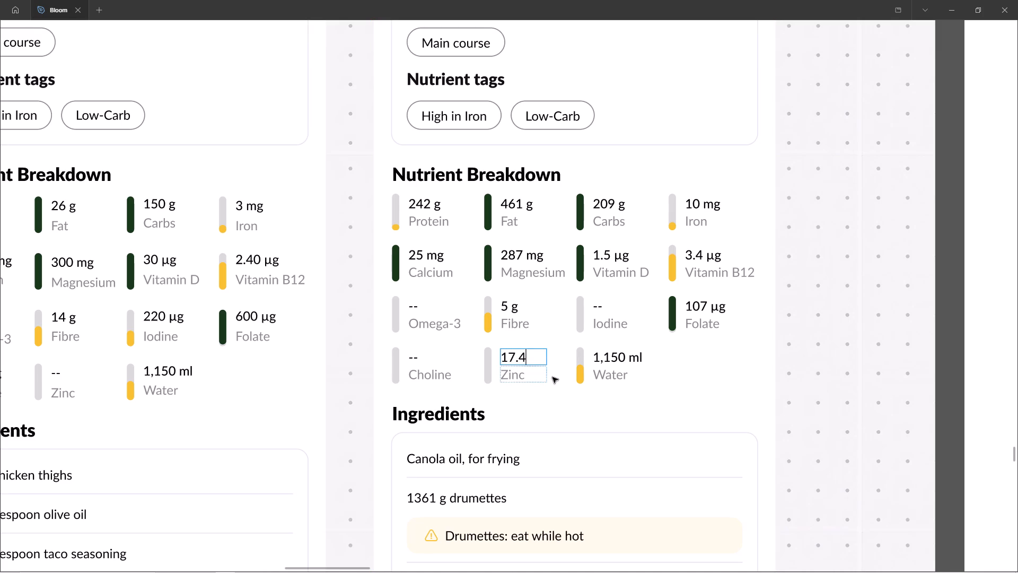
key("alt+Tab")
key("alt+Tab")
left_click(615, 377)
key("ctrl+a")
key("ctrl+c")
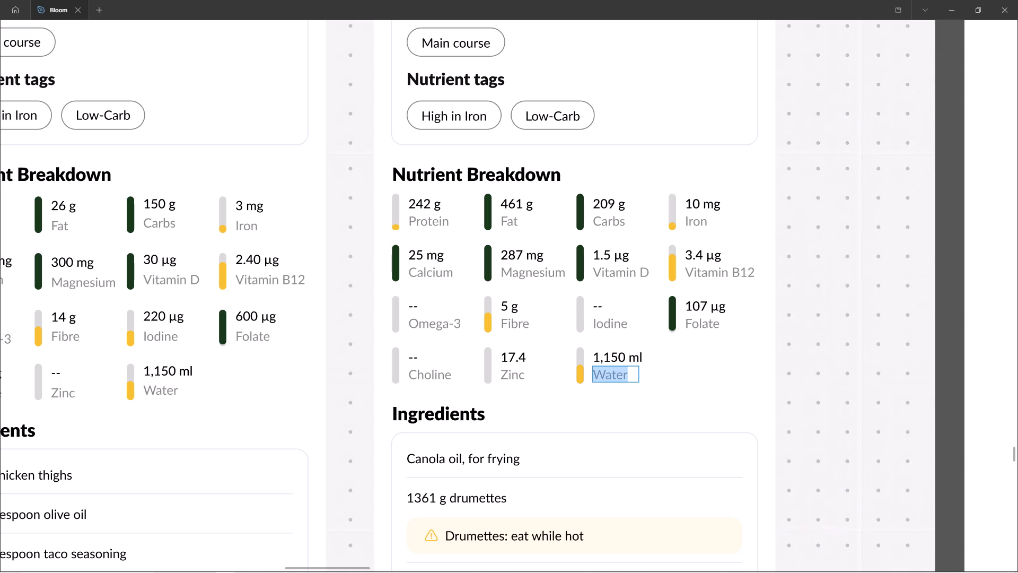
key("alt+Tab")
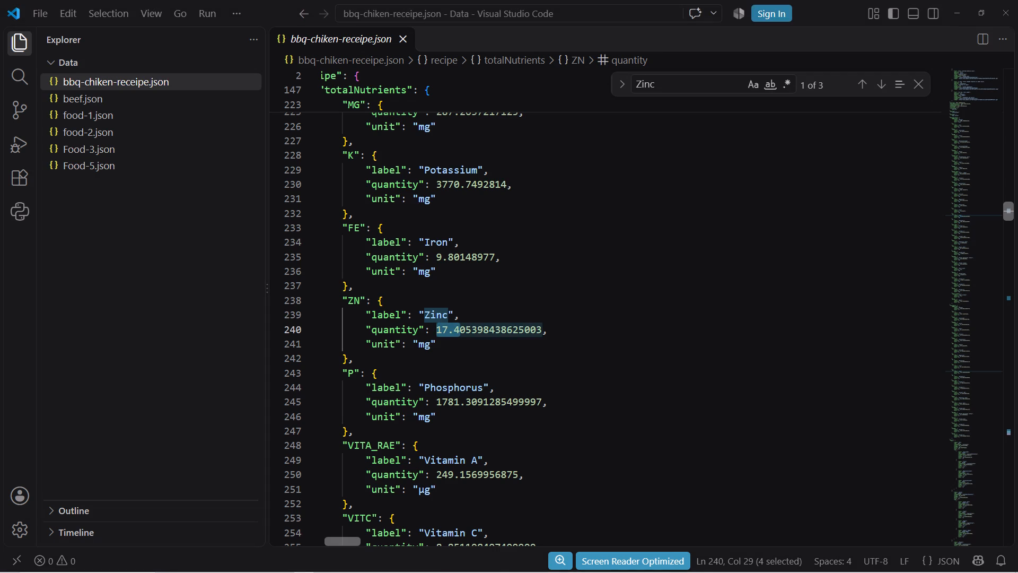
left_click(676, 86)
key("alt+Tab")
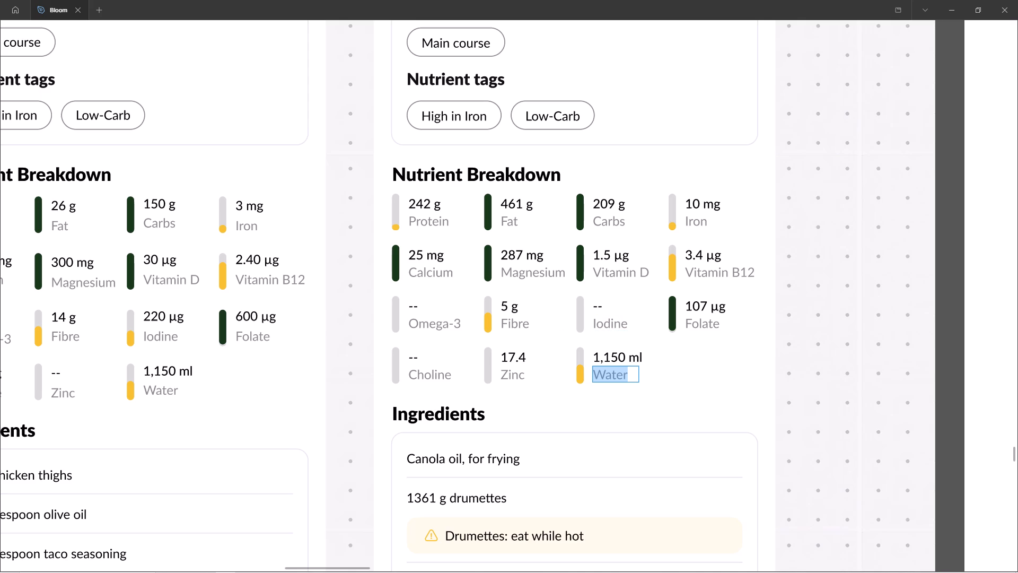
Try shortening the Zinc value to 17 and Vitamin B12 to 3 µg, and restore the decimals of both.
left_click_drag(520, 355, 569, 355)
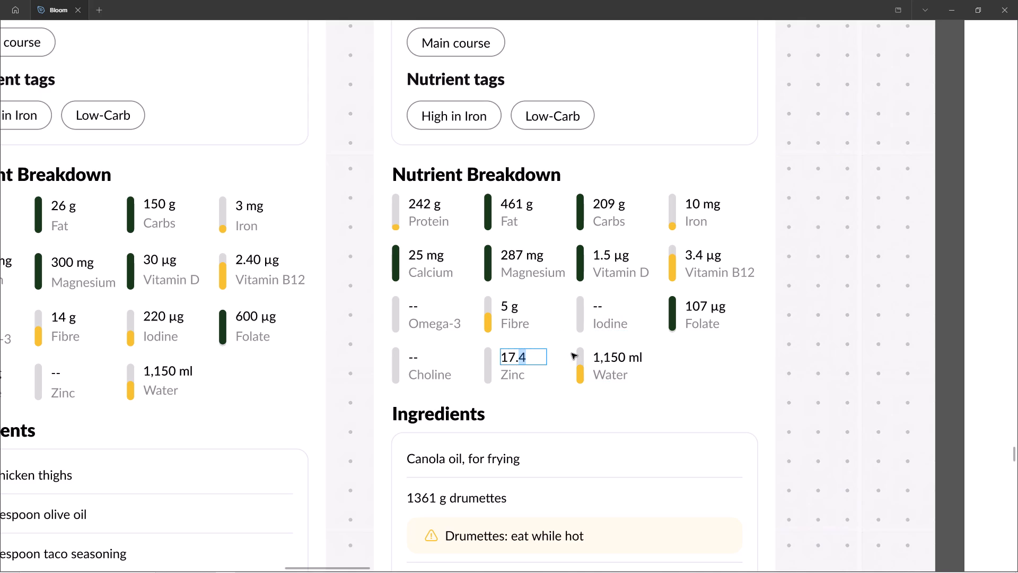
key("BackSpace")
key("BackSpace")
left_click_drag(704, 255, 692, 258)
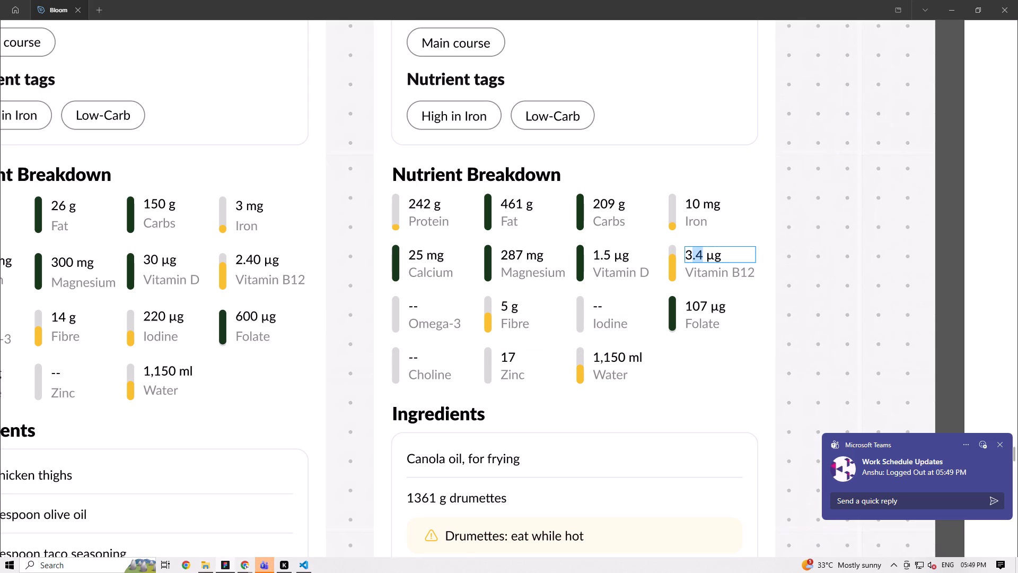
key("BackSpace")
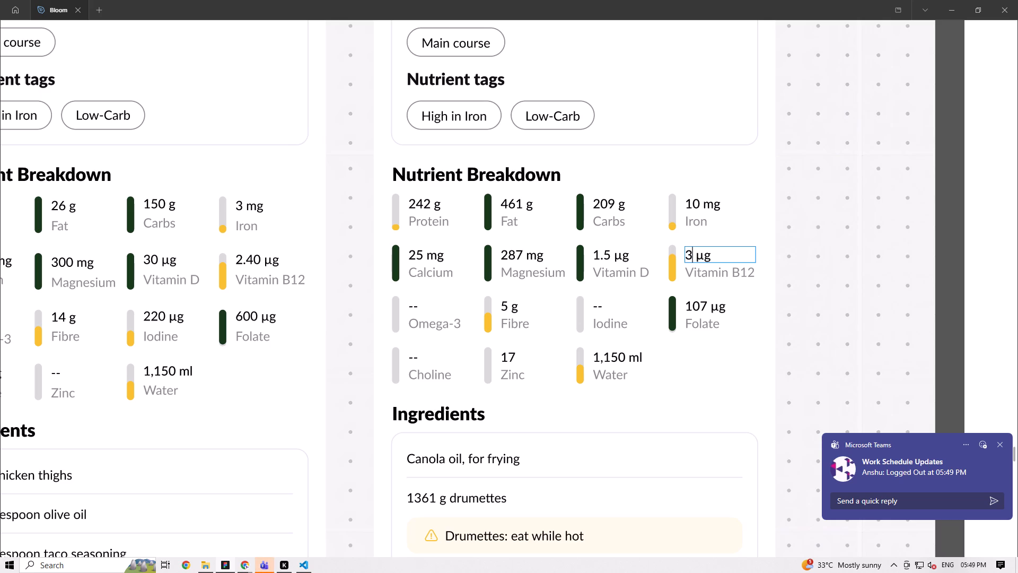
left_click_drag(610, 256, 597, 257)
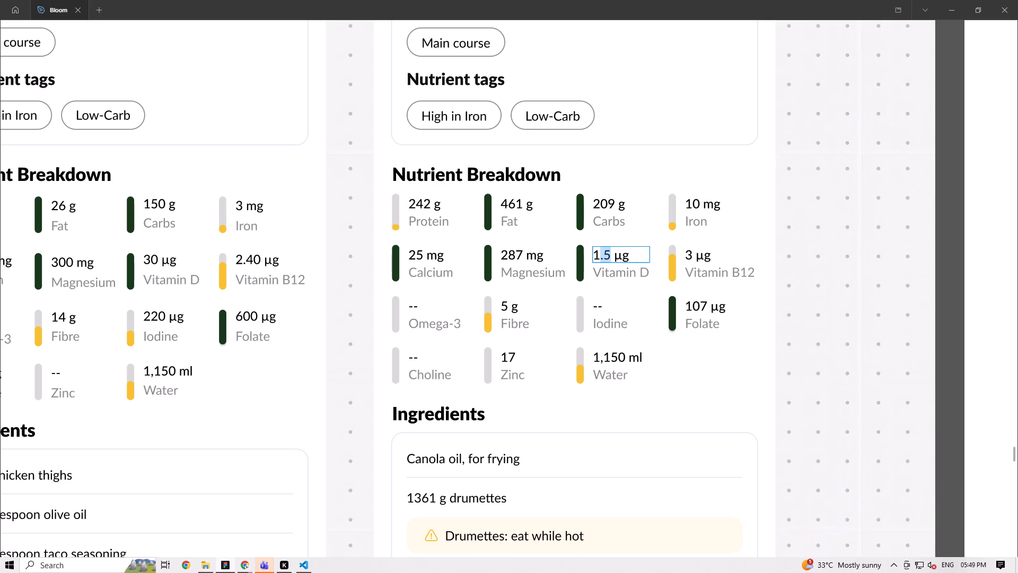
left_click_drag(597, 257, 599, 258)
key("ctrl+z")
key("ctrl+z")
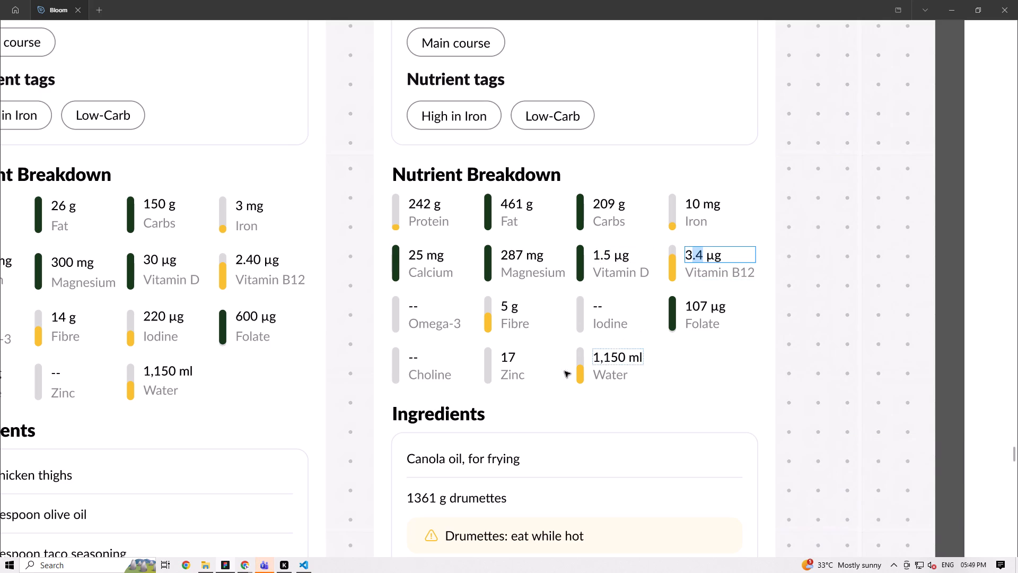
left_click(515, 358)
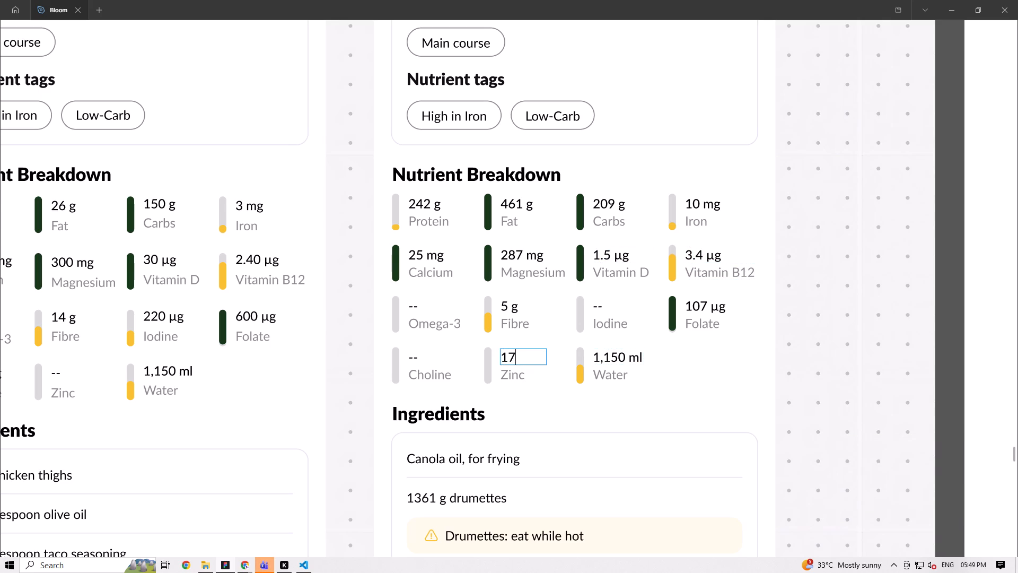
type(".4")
Look up the Water quantity in the recipe JSON in Visual Studio Code and set Figma's Water value to 1229 ml.
left_click_drag(628, 361, 593, 358)
key("ctrl+c")
key("alt+Tab")
left_click(681, 85)
key("ctrl+a")
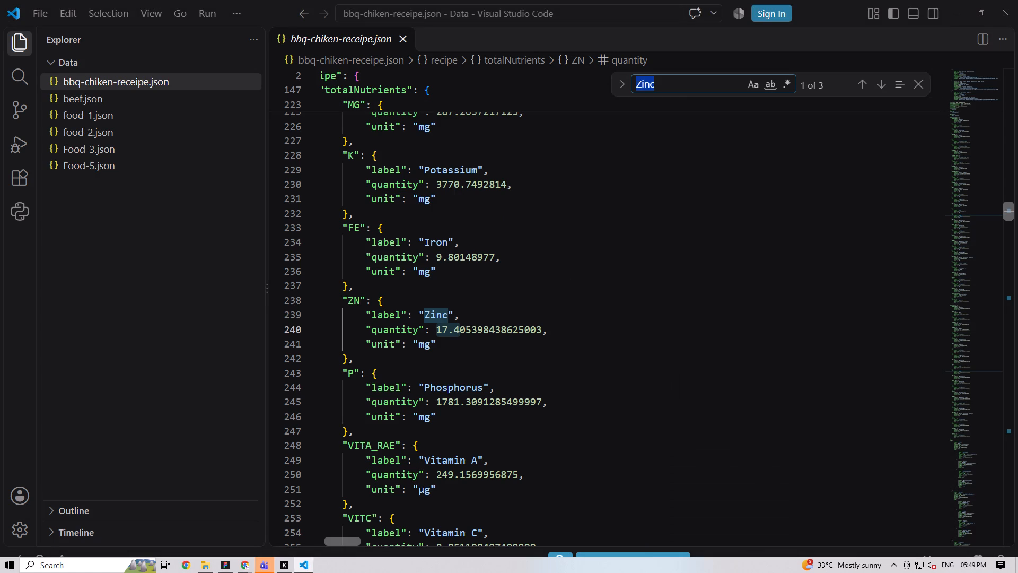
type("Water")
key("Return")
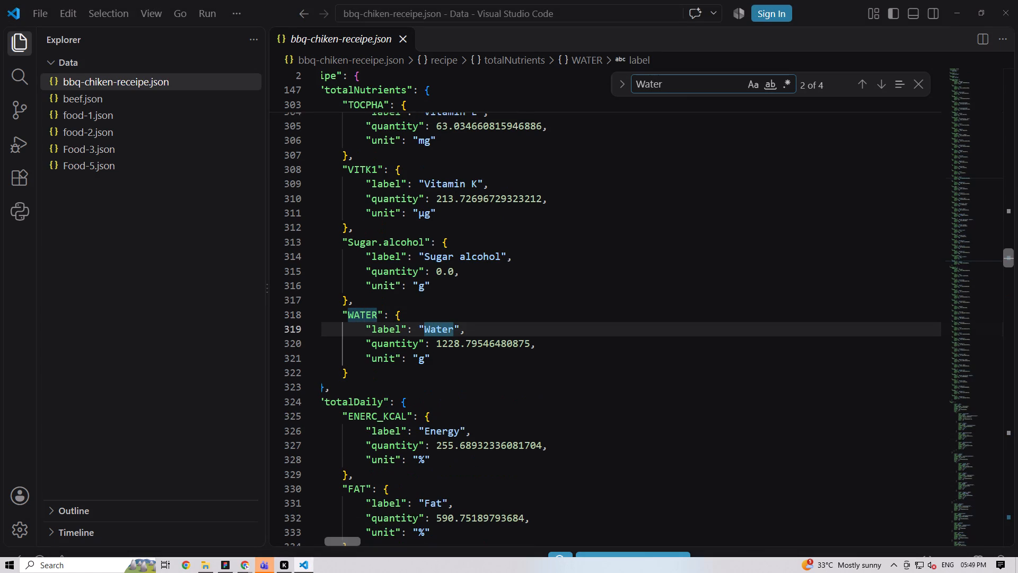
double_click(442, 345)
key("ctrl+c")
key("alt+Tab")
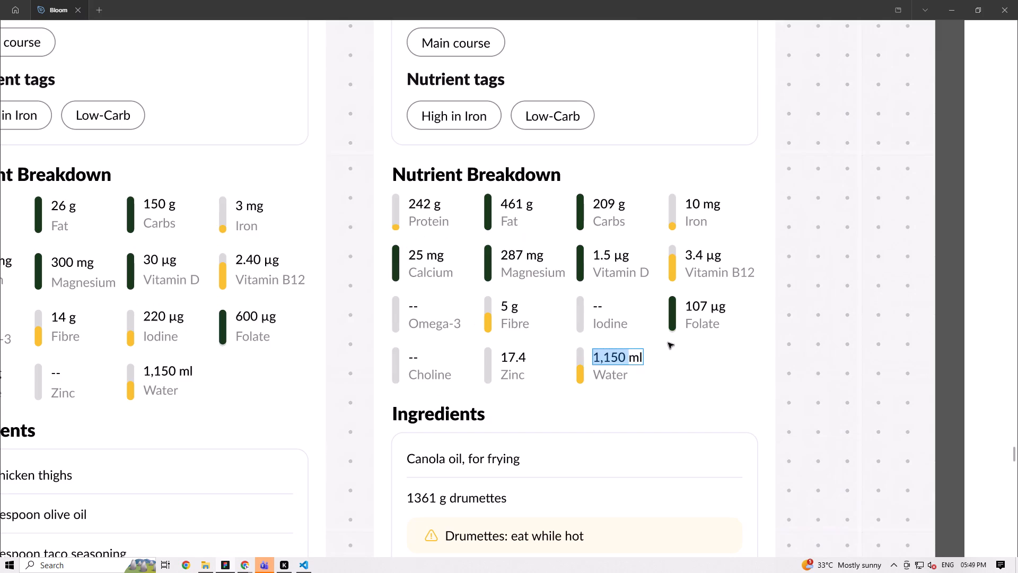
key("alt+Tab")
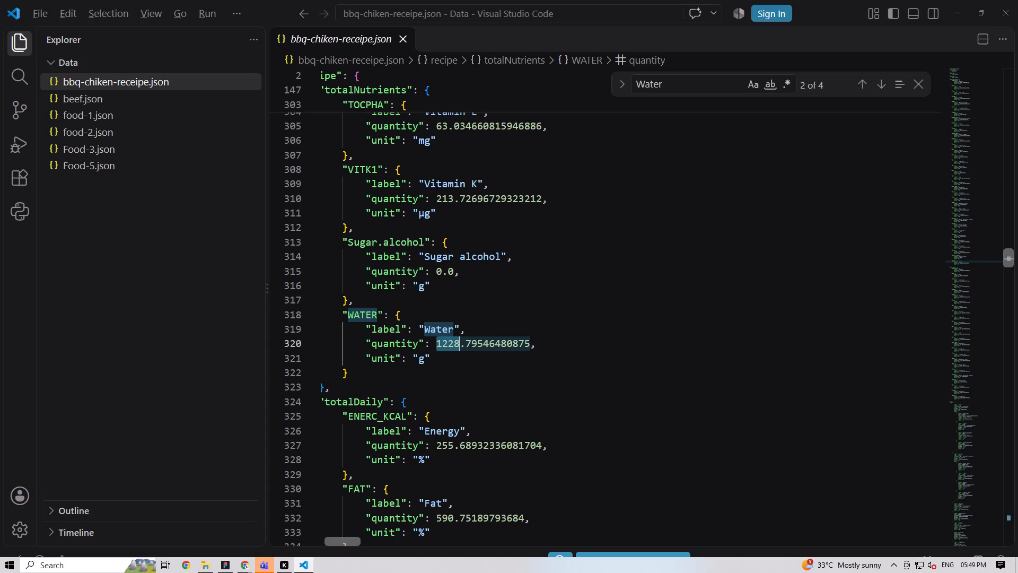
key("alt+Tab")
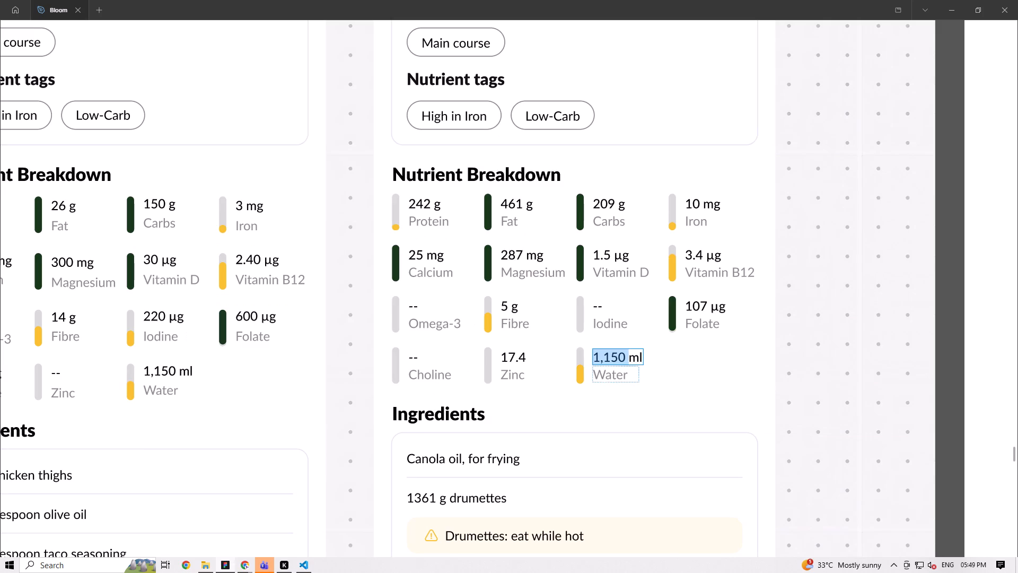
key("ctrl+shift+v")
key("BackSpace")
type("9")
key("space")
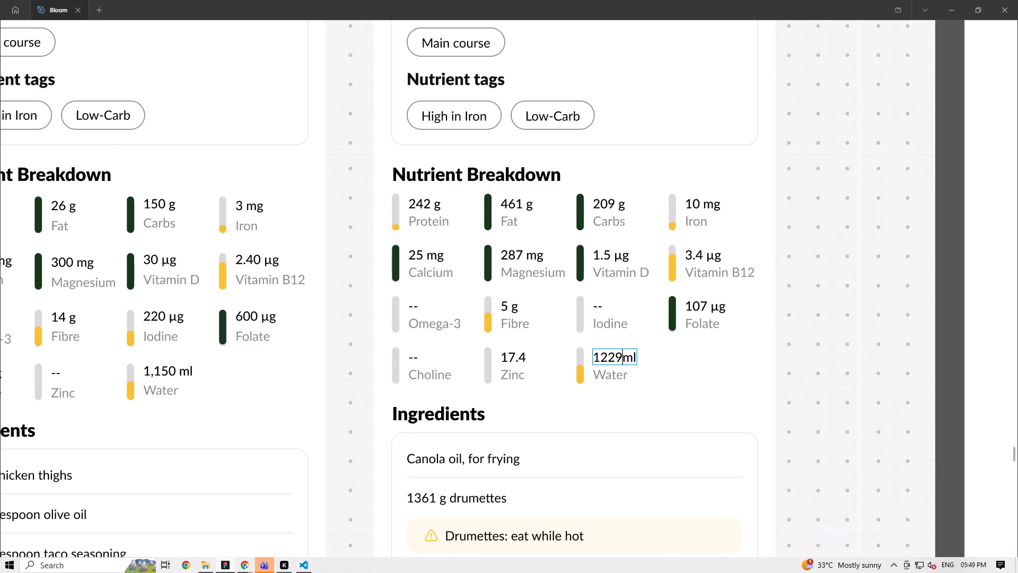
double_click(783, 377)
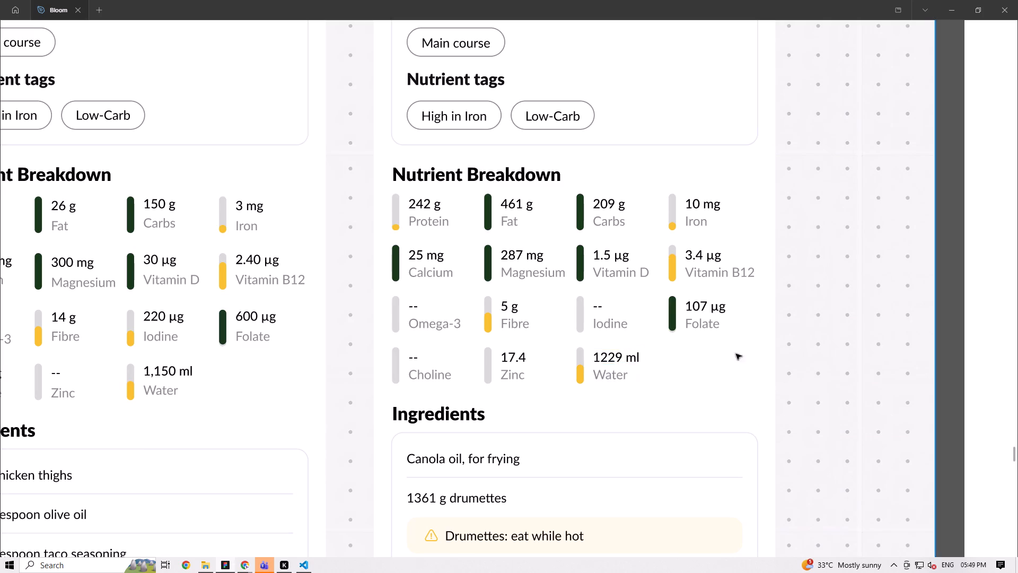
Replace the empty grey Zinc level bar in the BBQ Chicken Wings screen with a copy of the partly filled Water bar.
scroll(710, 342, "down", 3, "ctrl")
scroll(710, 342, "up", 1, "ctrl")
scroll(710, 342, "down", 7, "ctrl")
key("space")
key("space")
key("space")
key("space")
key("space")
key("space")
key("space")
key("space")
key("space")
key("space")
key("space")
key("space")
key("space")
key("space")
key("space")
key("space")
key("space")
key("space")
key("space")
key("space")
left_click_drag(838, 361, 797, 334)
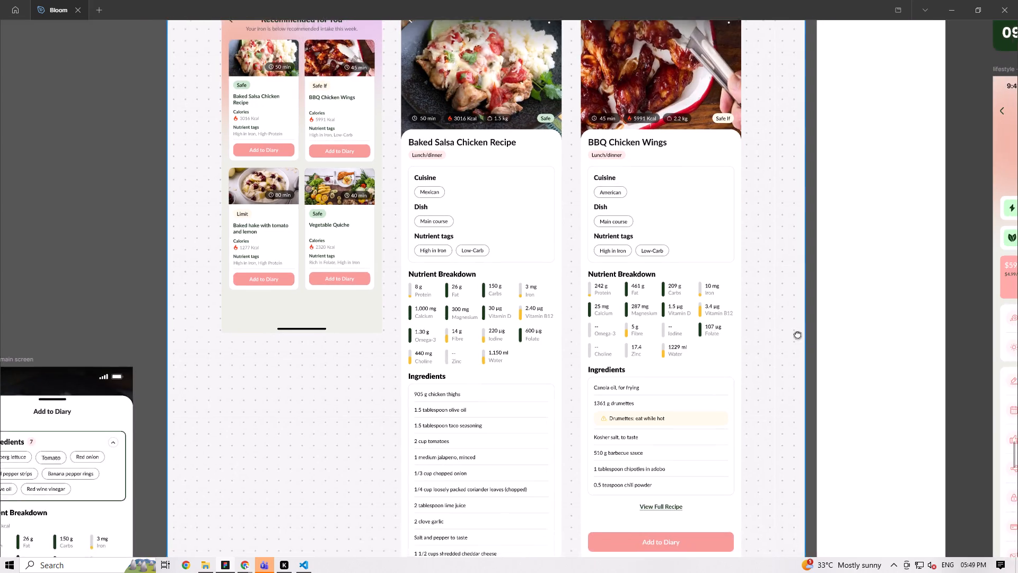
left_click_drag(797, 334, 813, 385)
scroll(630, 329, "up", 6, "ctrl")
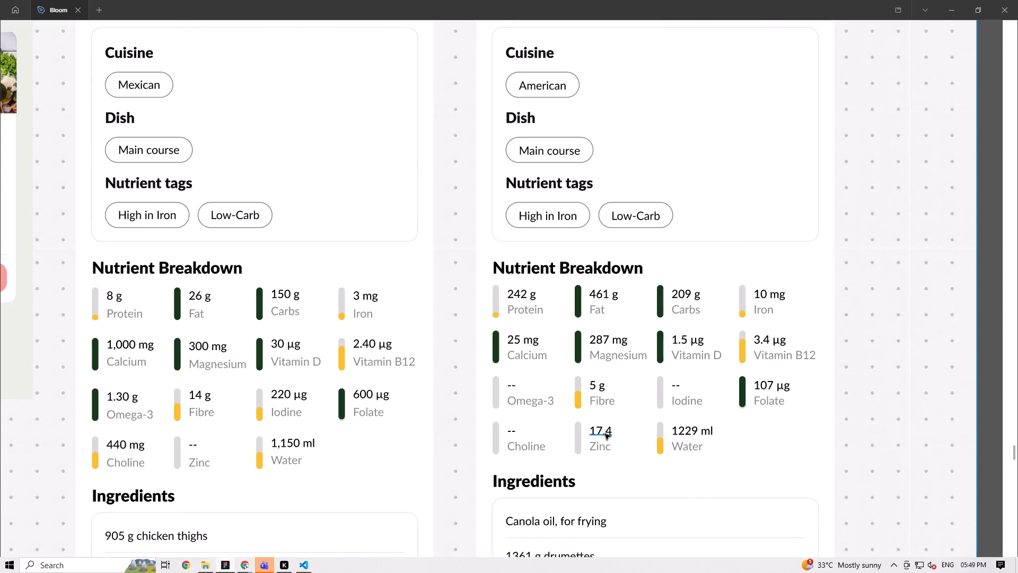
left_click(659, 422, "ctrl")
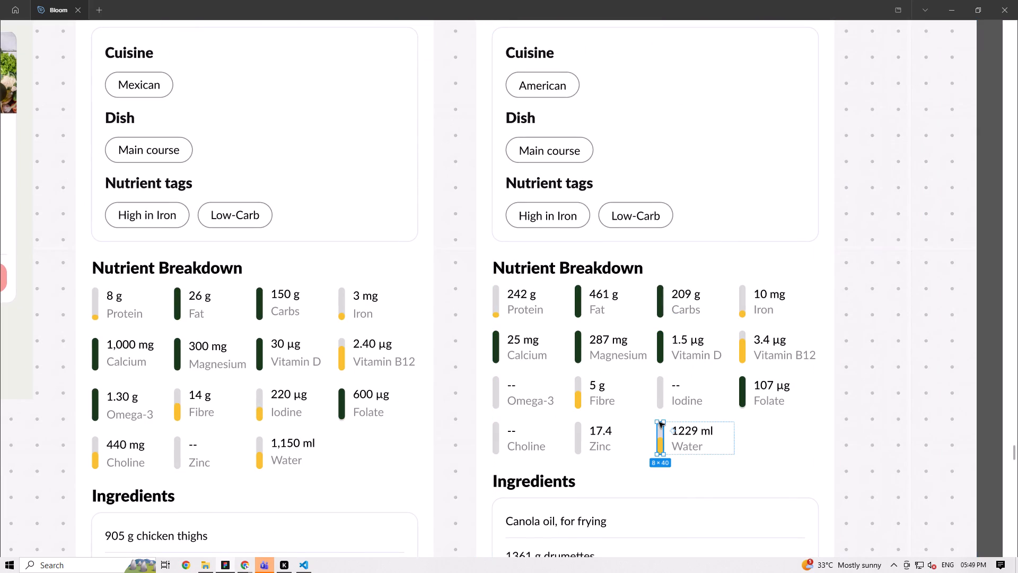
key("shift+Return")
key("shift+Return")
key("ctrl+z")
key("ctrl+c")
key("ctrl+c")
double_click(580, 430)
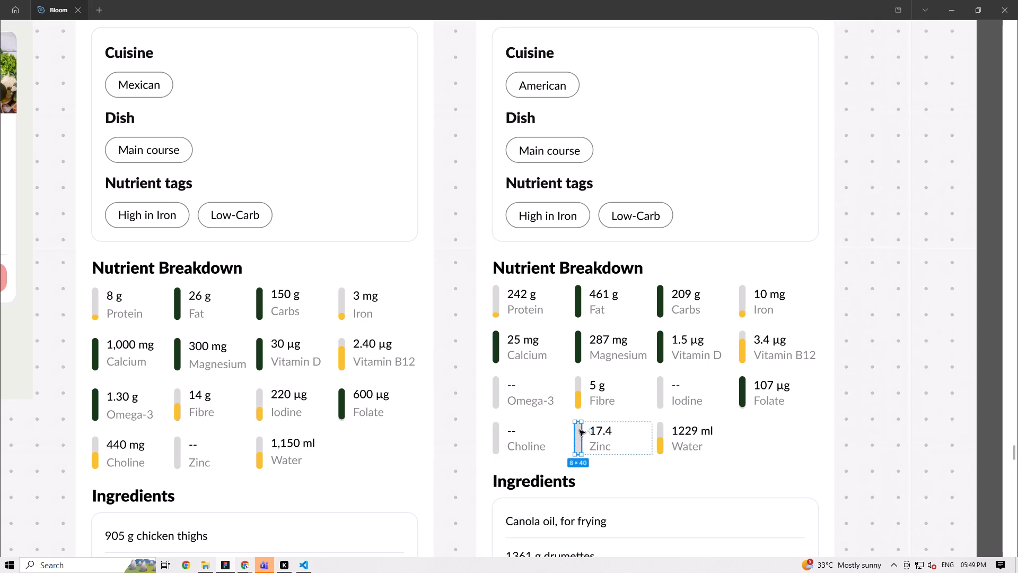
key("ctrl+shift+r")
left_click(892, 438)
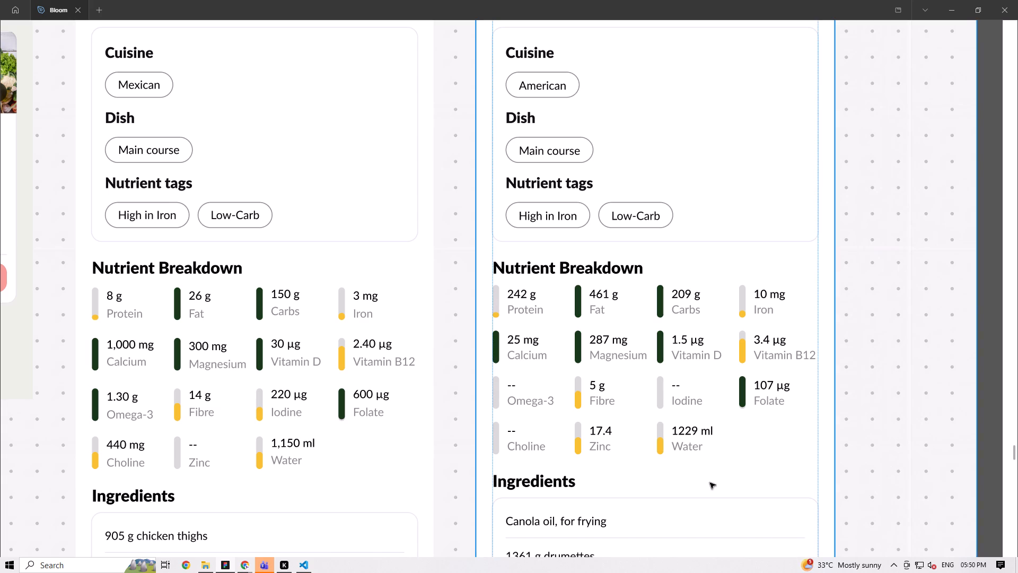
Check Zinc's unit in the recipe JSON in Visual Studio Code and append "mg" to Figma's Zinc value.
key("alt+Tab")
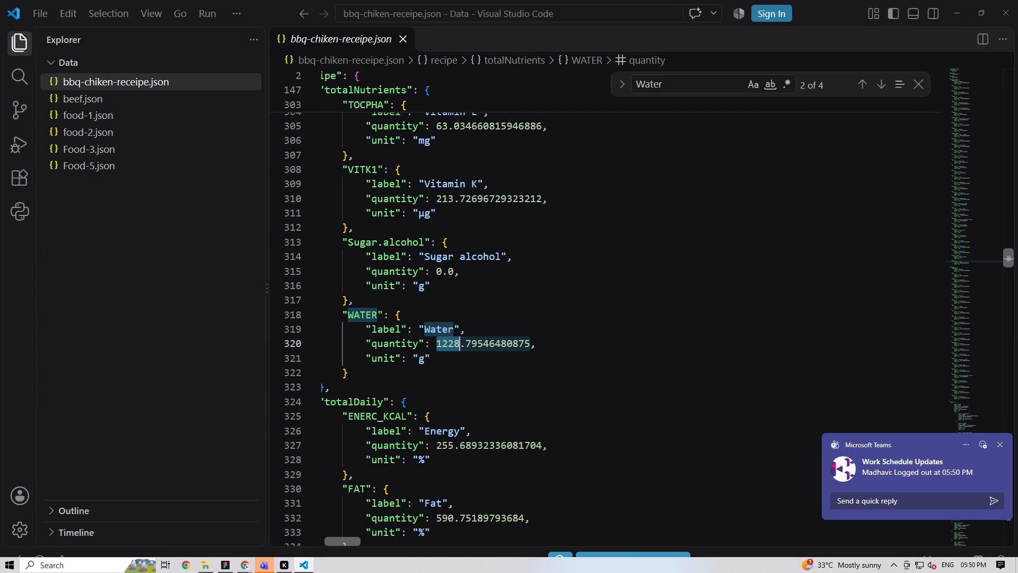
left_click(665, 77)
key("ctrl+a")
type("Zinc")
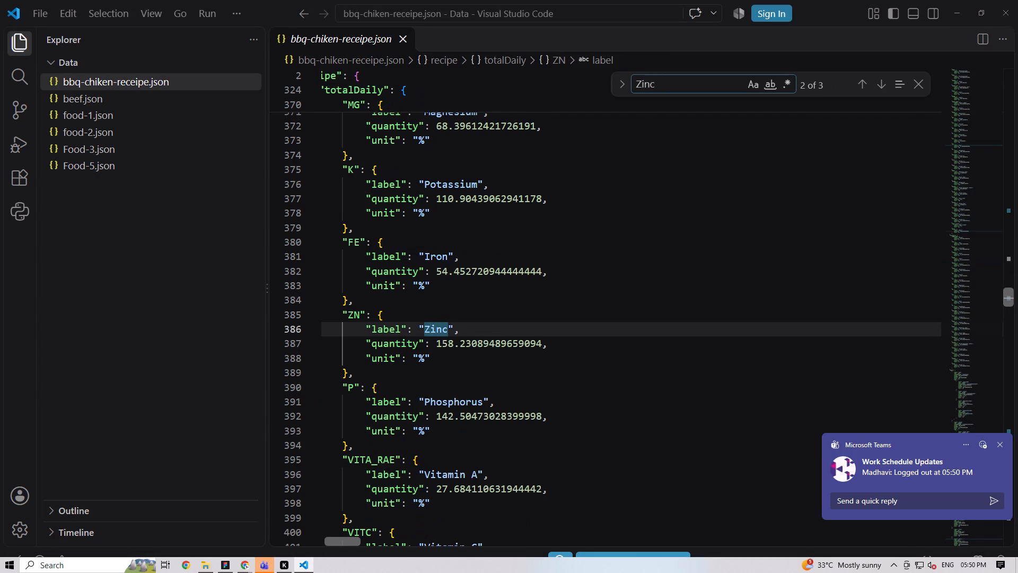
key("Return")
key("Return")
key("Return")
key("Return")
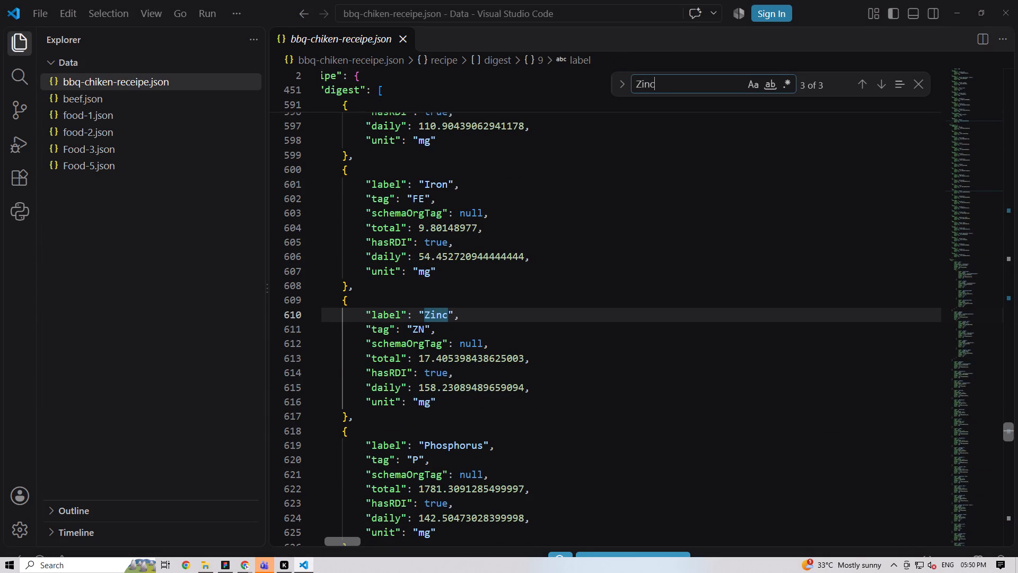
key("alt+Tab")
key("alt+Tab")
key("alt+Tab")
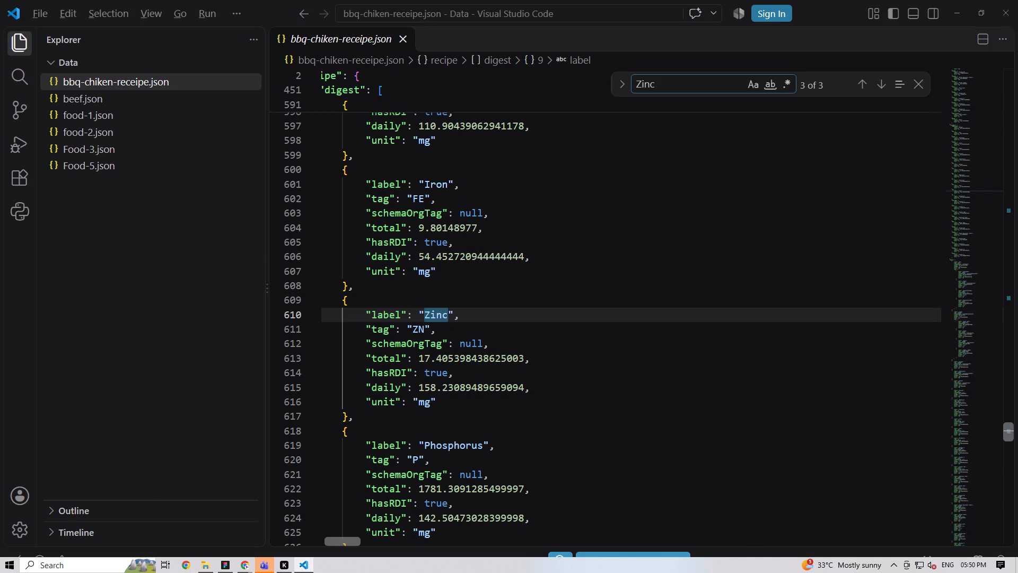
key("alt+Tab")
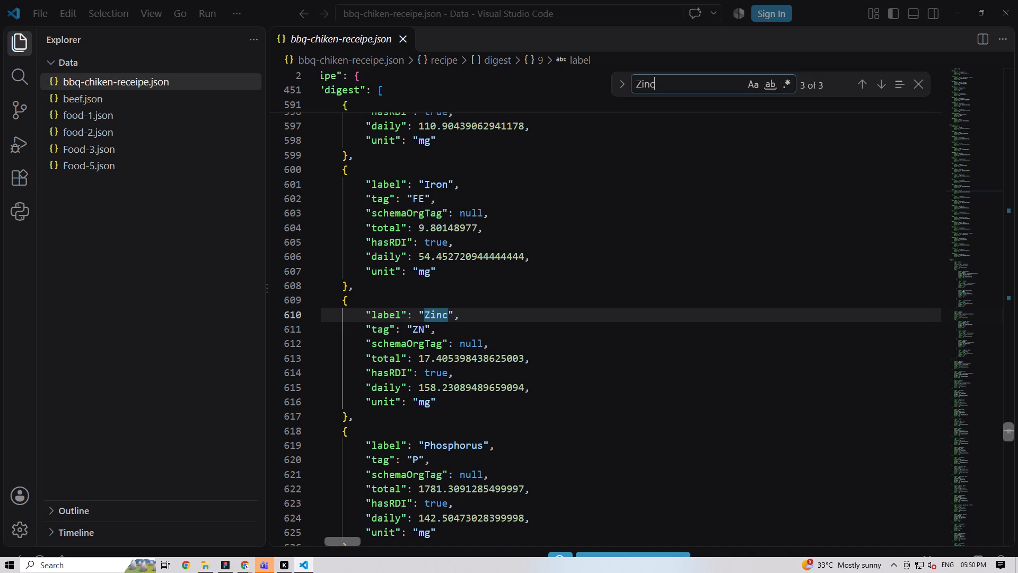
key("alt+Tab")
left_click(612, 433, "ctrl")
double_click(603, 432, "ctrl")
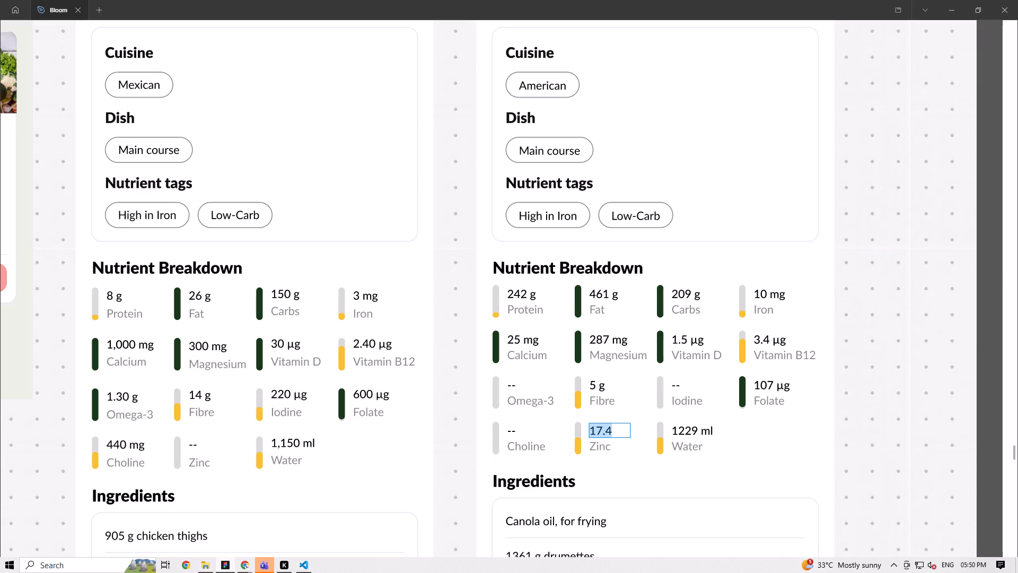
left_click(617, 431)
key("space")
type("mg")
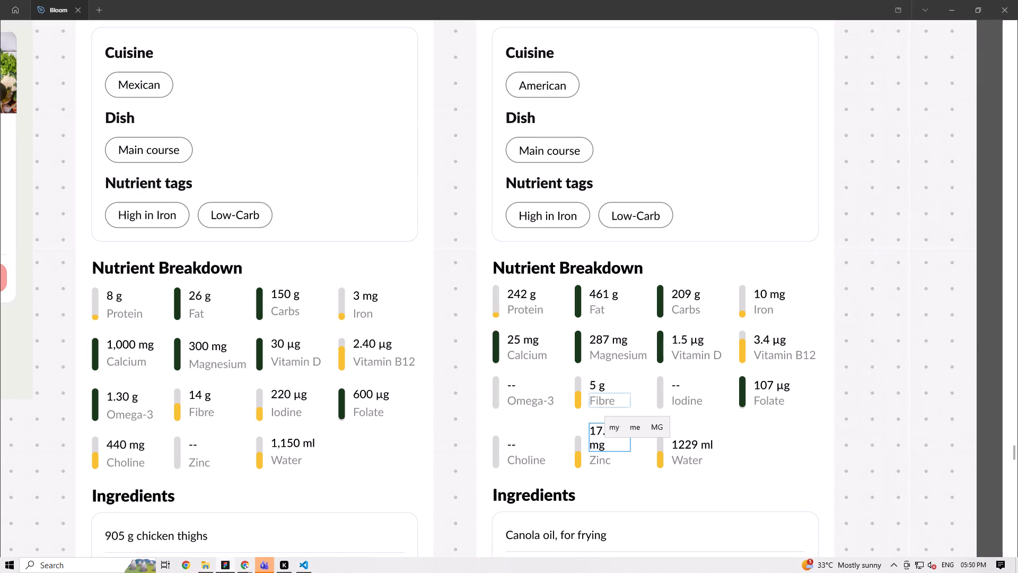
Set the "17.4 mg" Zinc text layer's resizing to auto width.
key("ctrl+a")
key("ctrl+backslash")
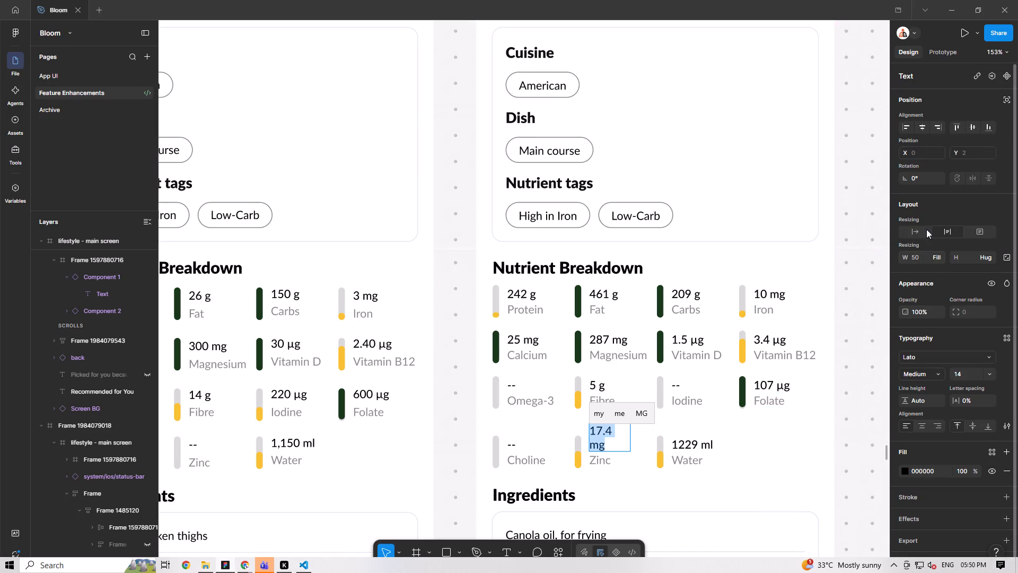
left_click(926, 229)
key("ctrl+backslash")
double_click(868, 344)
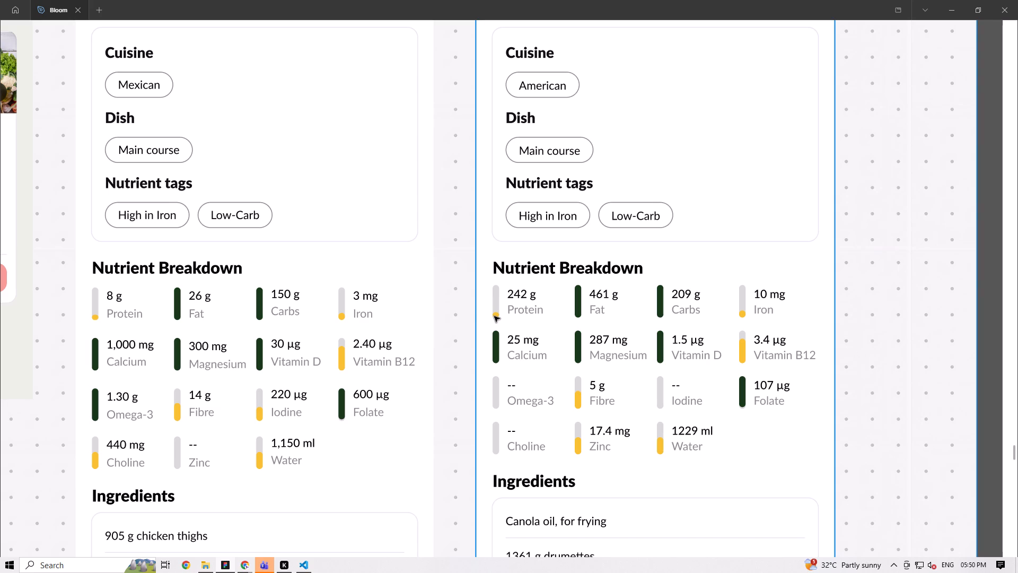
scroll(745, 313, "down", 16, "ctrl")
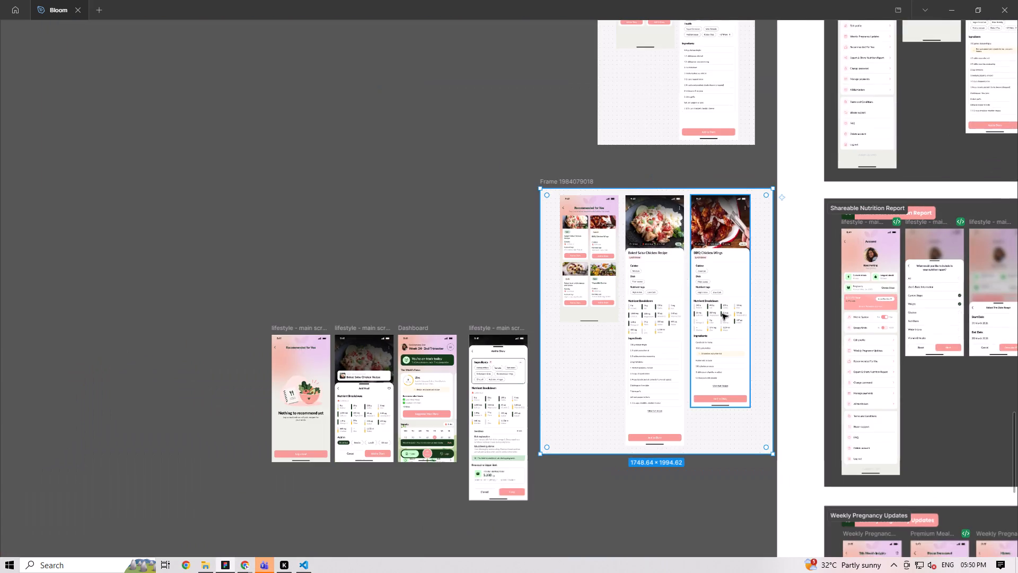
scroll(667, 317, "up", 8, "ctrl")
key("alt+Tab")
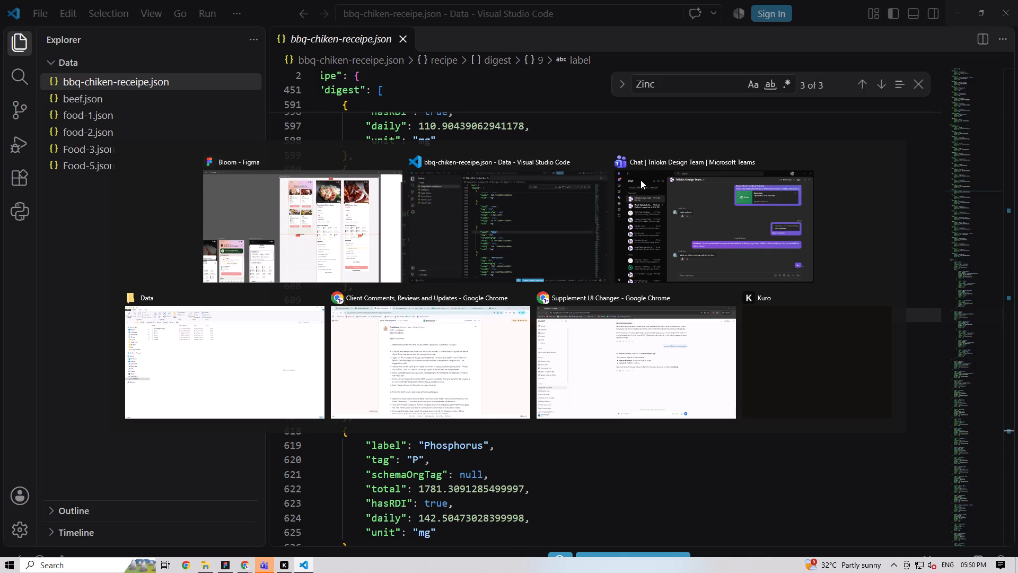
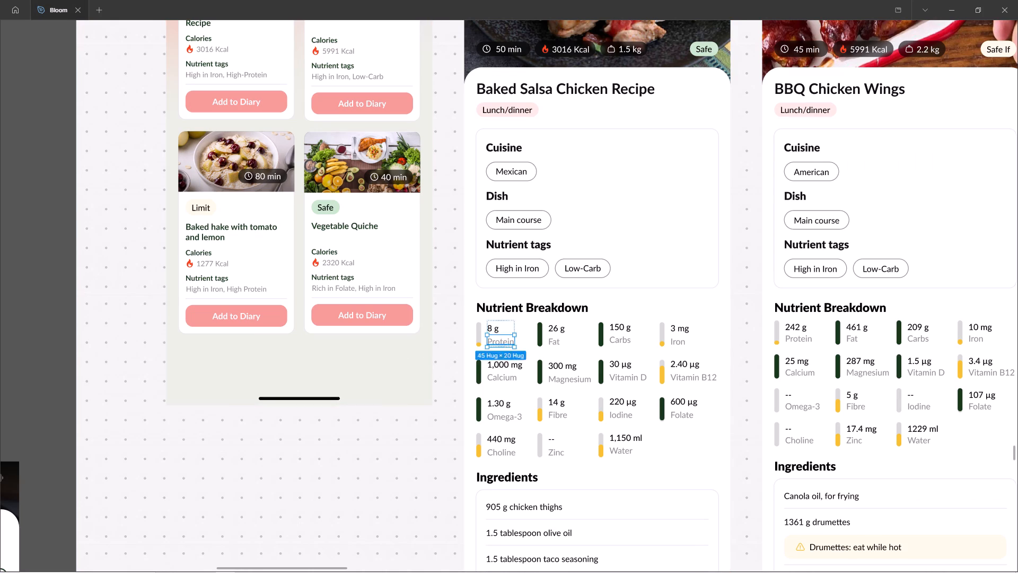
key("ctrl+c")
key("alt+Tab")
key("ctrl+f")
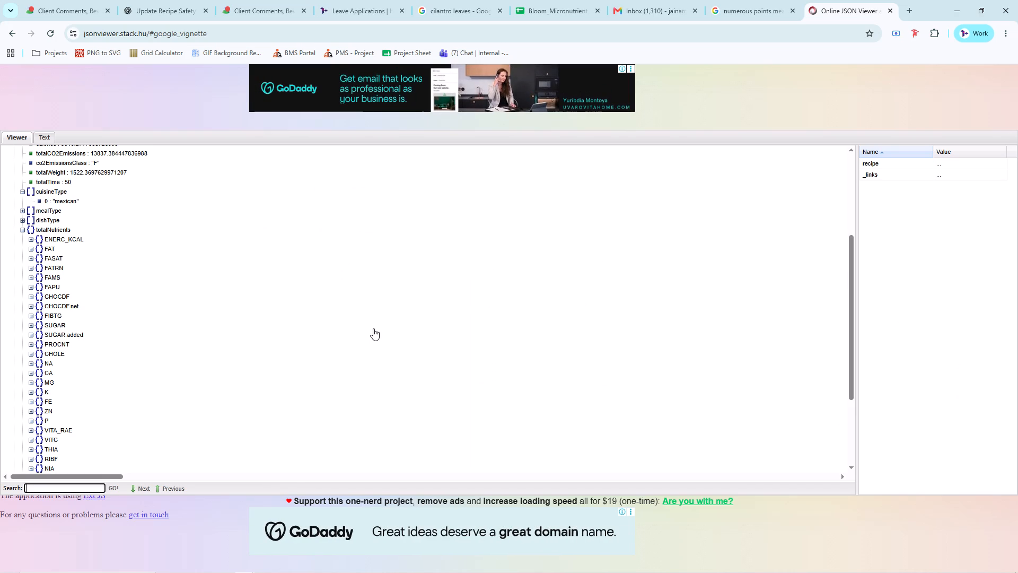
left_click(24, 344)
left_click(27, 344)
left_click(81, 353)
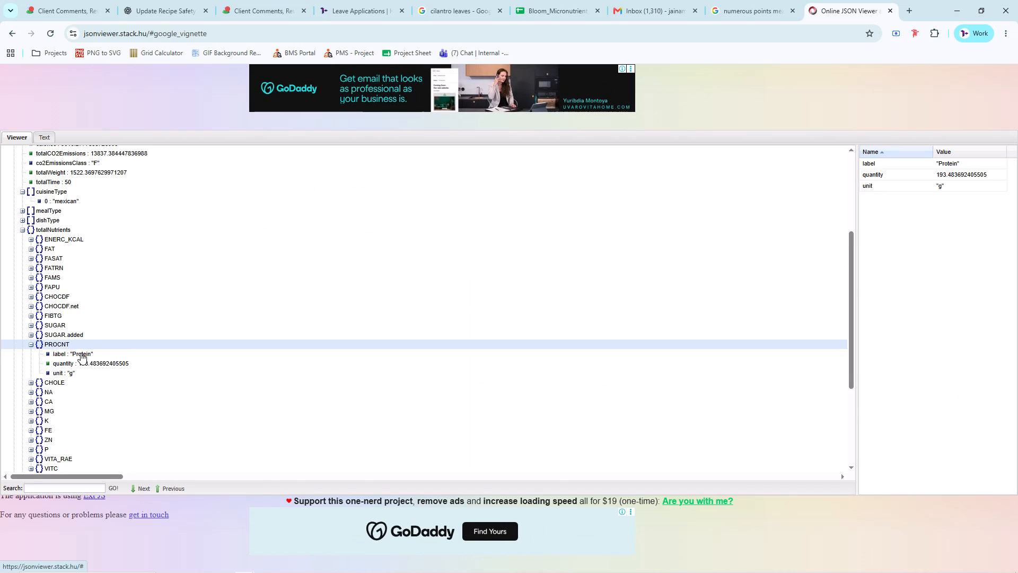
triple_click(85, 361)
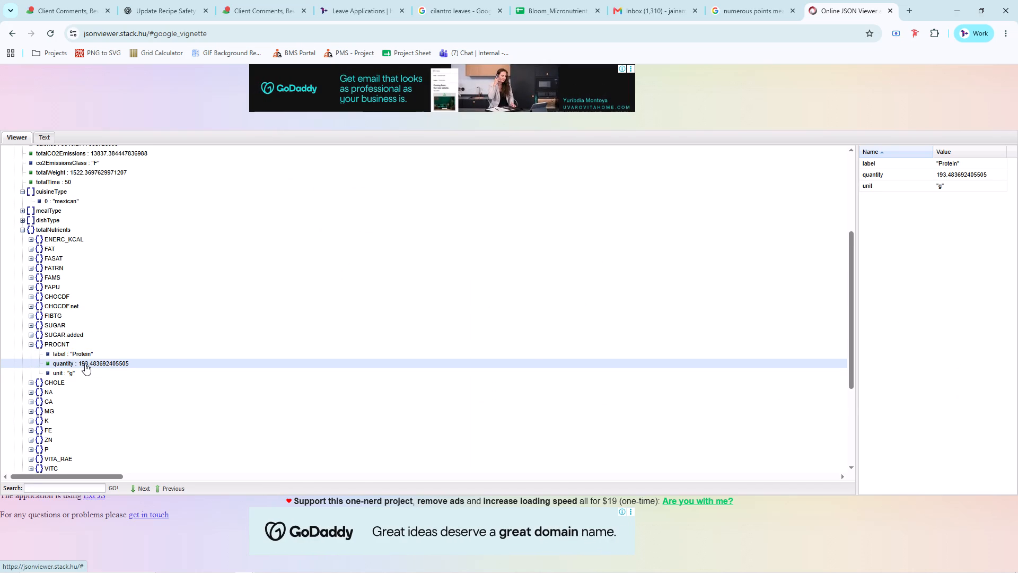
triple_click(85, 363)
left_click(85, 363)
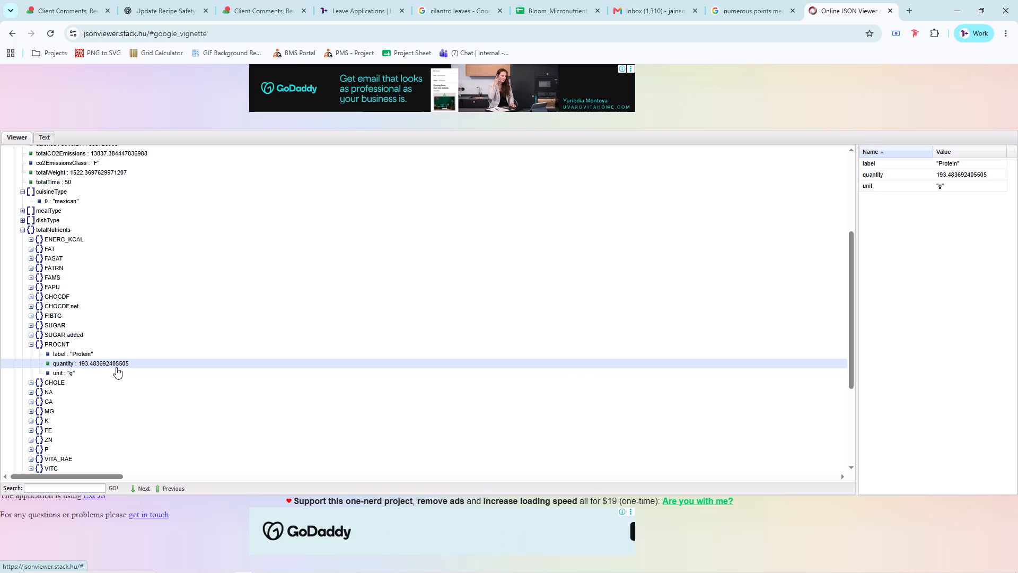
In Figma, set the Baked Salsa Chicken Recipe's Protein amount to 193.5 g.
key("alt+Tab")
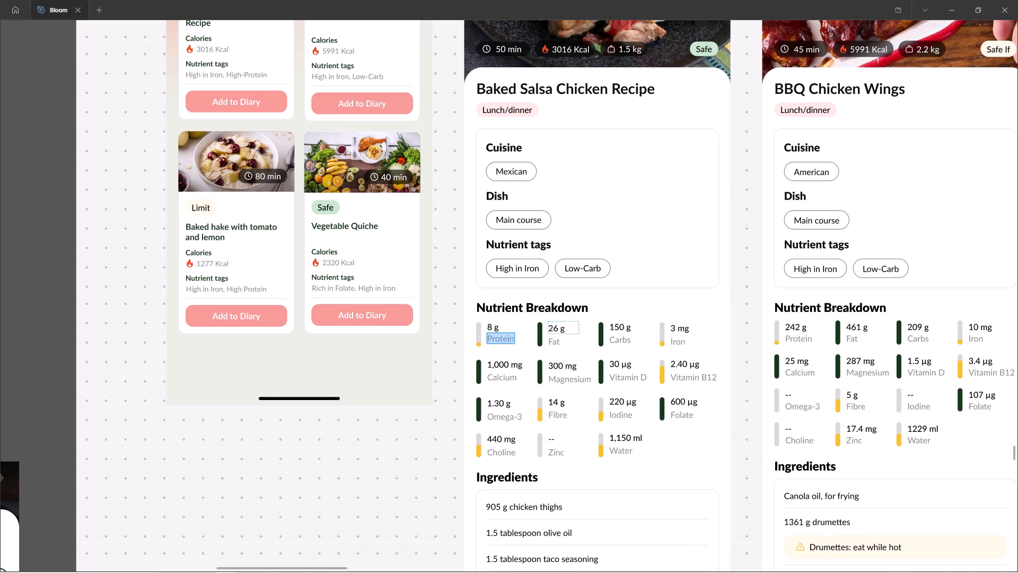
scroll(510, 331, "up", 4, "ctrl")
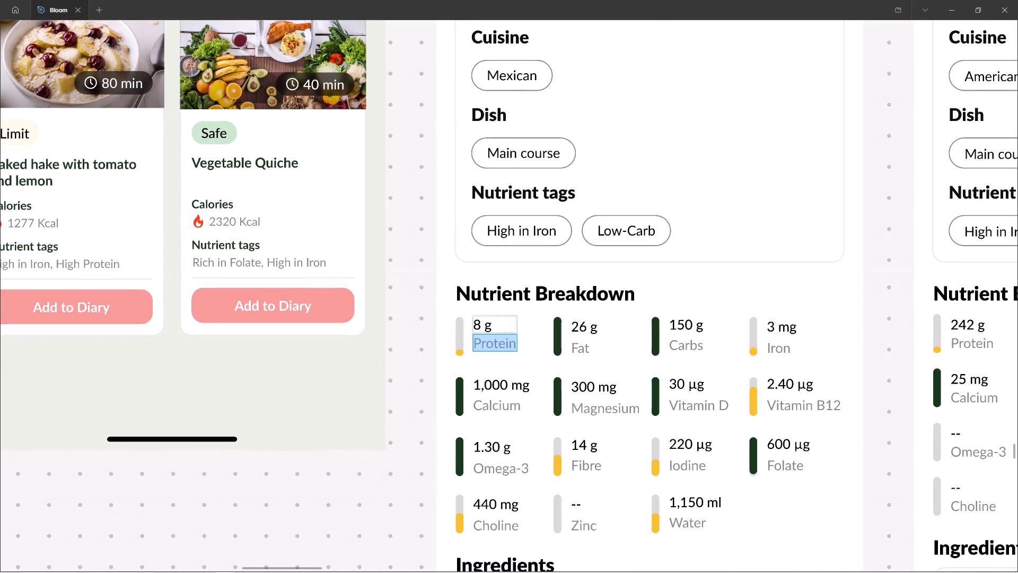
left_click_drag(481, 326, 470, 325)
scroll(431, 315, "down", 4, "ctrl")
type("193")
key("alt+Tab")
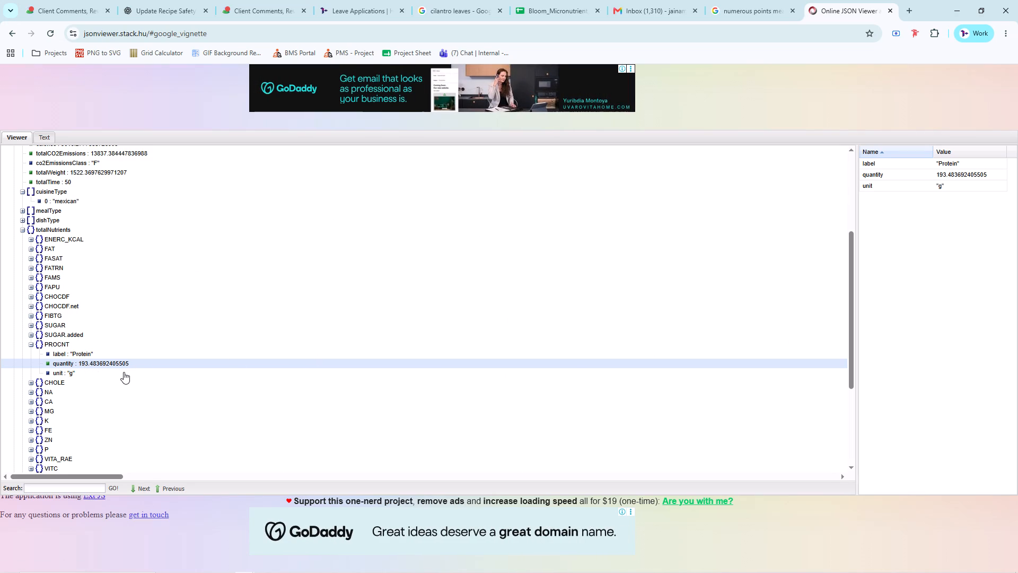
key("alt+Tab")
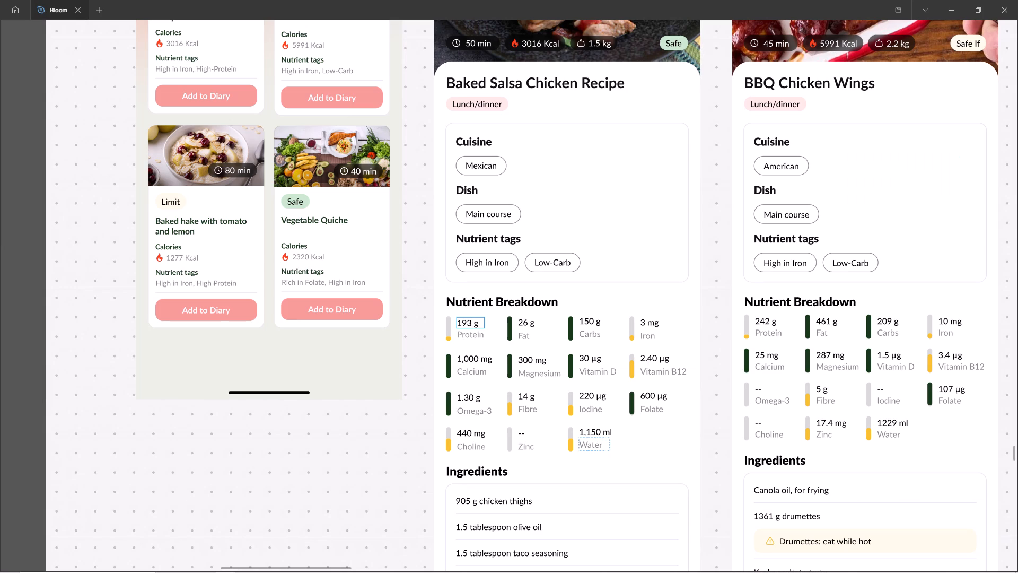
type(".5")
key("space")
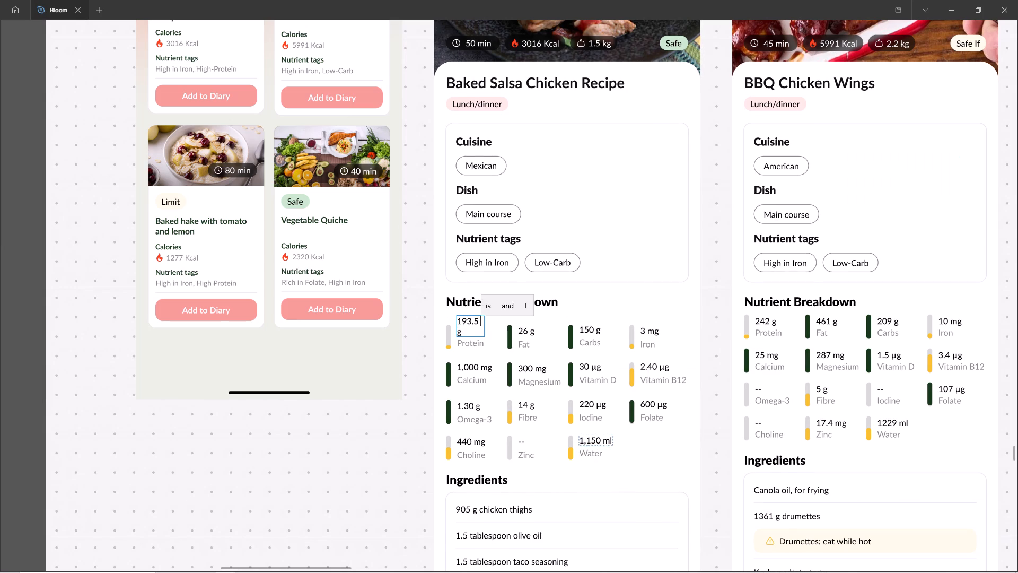
Show the hidden interface panels again and set the Protein amount's text resizing to auto width.
key("ctrl+a")
key("ctrl+BackSpace")
key("ctrl+z")
key("ctrl+backslash")
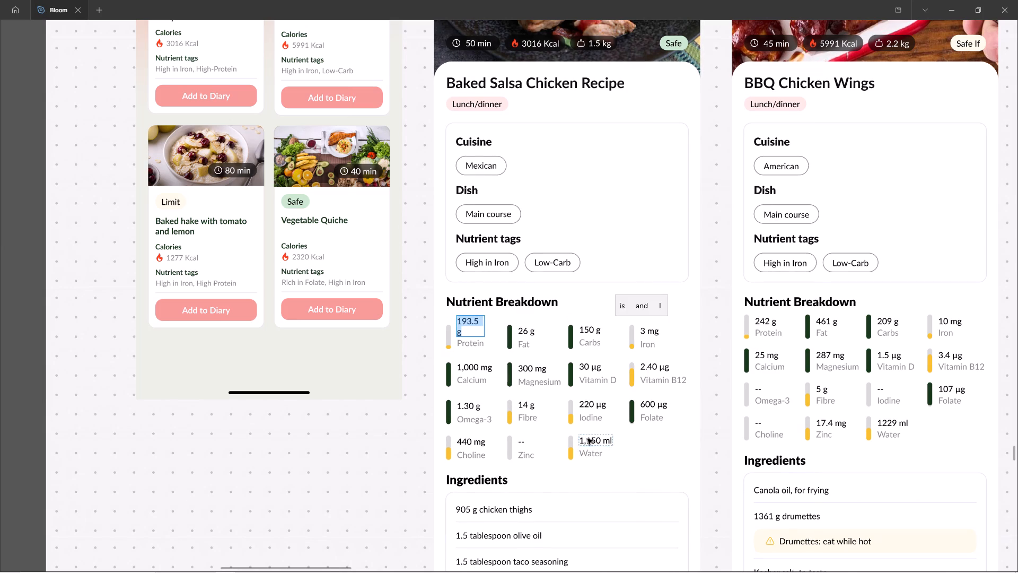
left_click(913, 228)
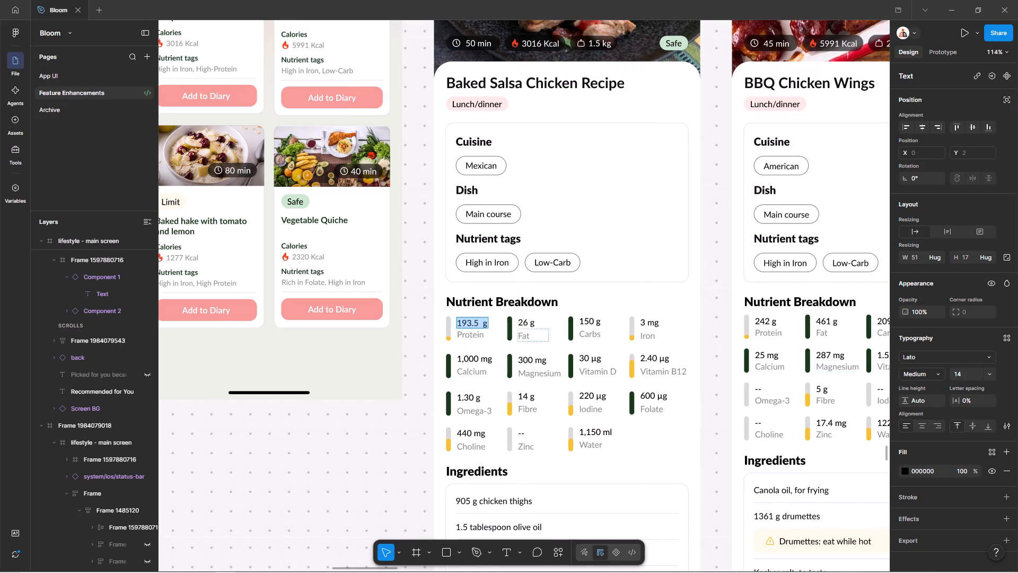
Remove the extra space between 193.5 and g in the Protein amount and finish editing the text.
scroll(410, 317, "up", 7, "ctrl")
left_click(522, 326)
key("Return")
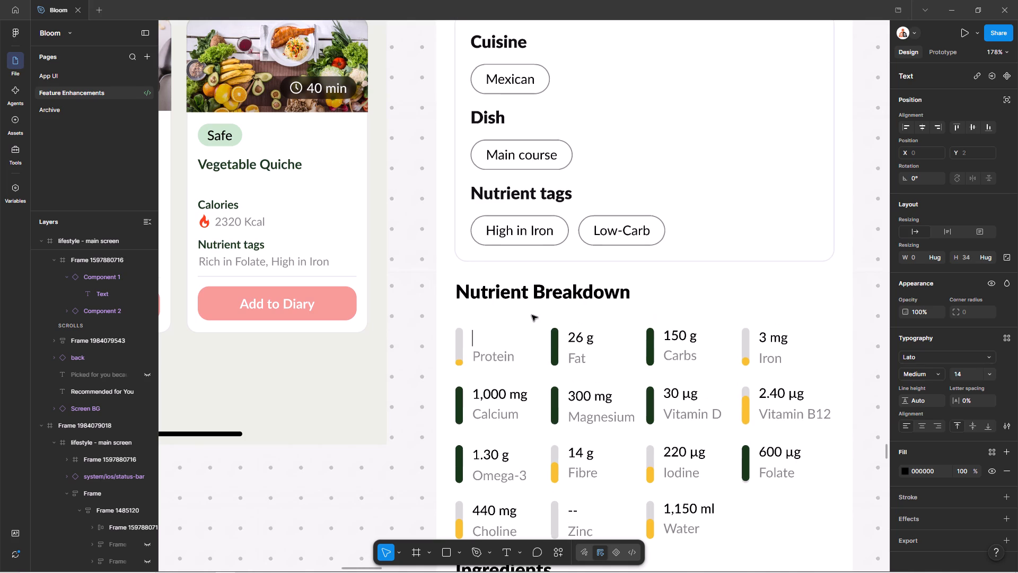
key("ctrl+z")
key("Right")
key("Left")
key("BackSpace")
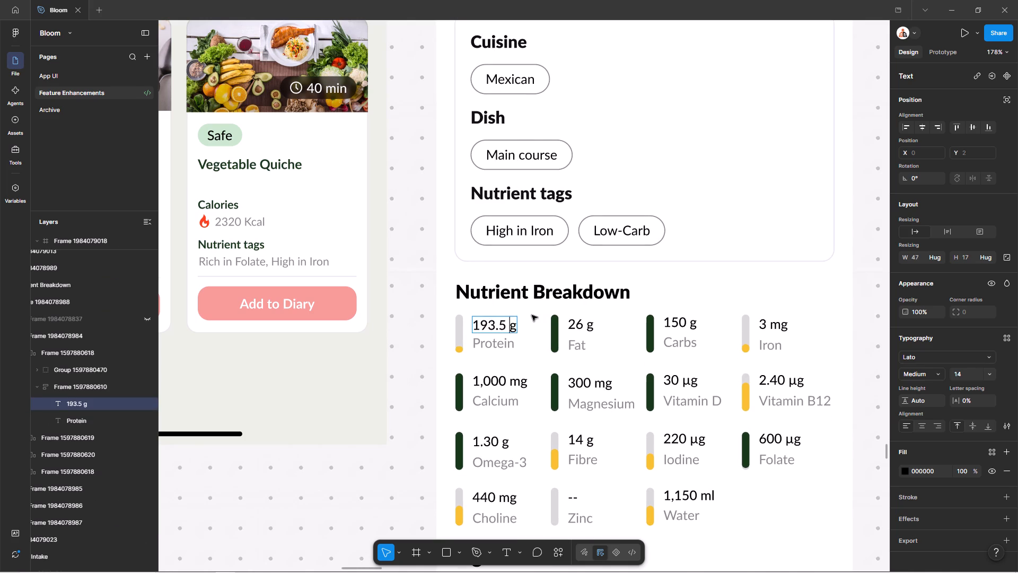
key("BackSpace")
key("space")
key("alt+Tab")
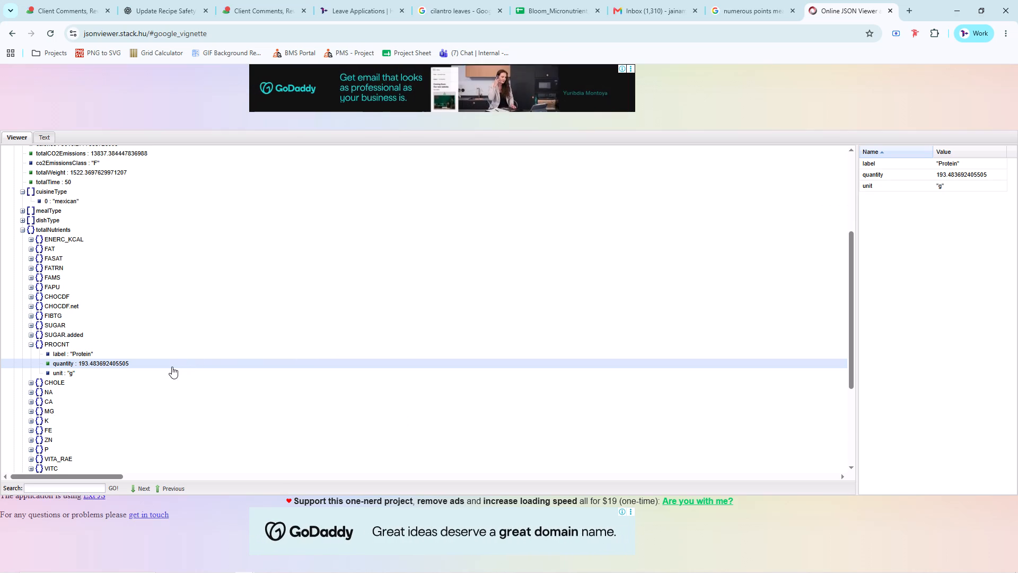
key("alt+Tab")
double_click(395, 361)
scroll(424, 323, "down", 4, "ctrl")
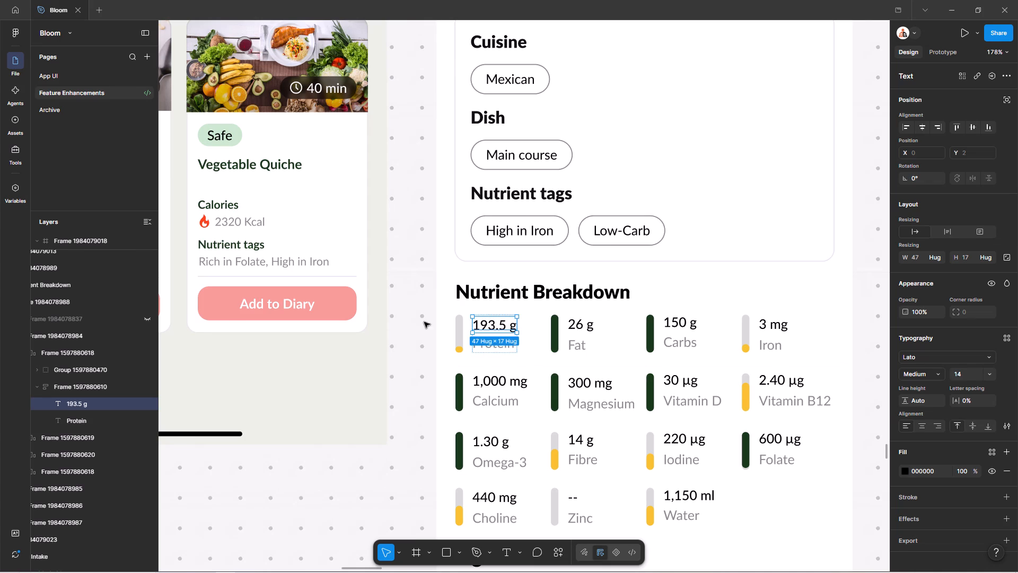
Look up the FAT quantity in the Chrome JSON viewer and set the Baked Salsa Chicken Recipe's Fat amount to 228 g in Figma.
scroll(420, 334, "down", 4, "ctrl")
key("alt+Tab")
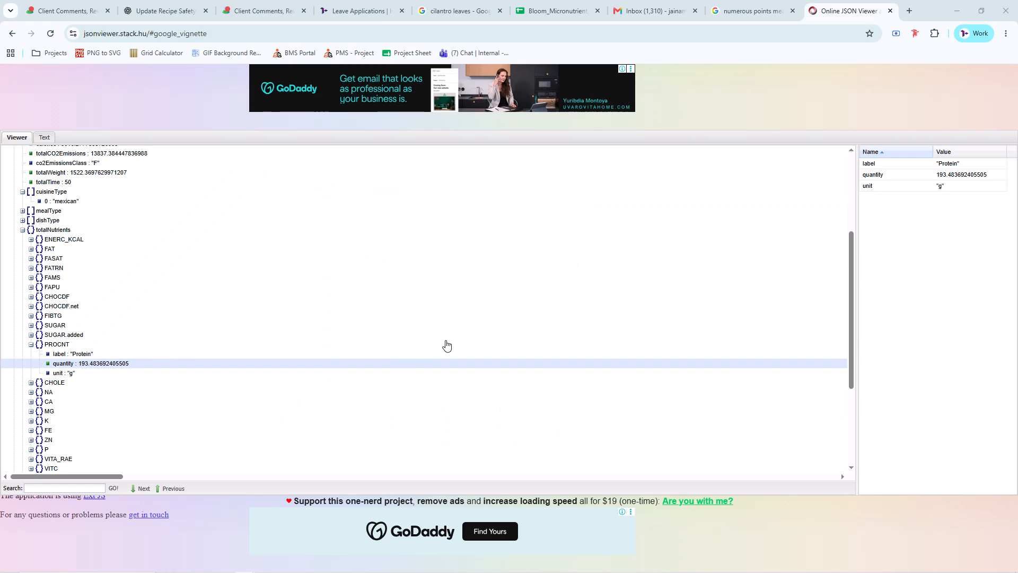
key("alt+Tab")
key("alt+Tab")
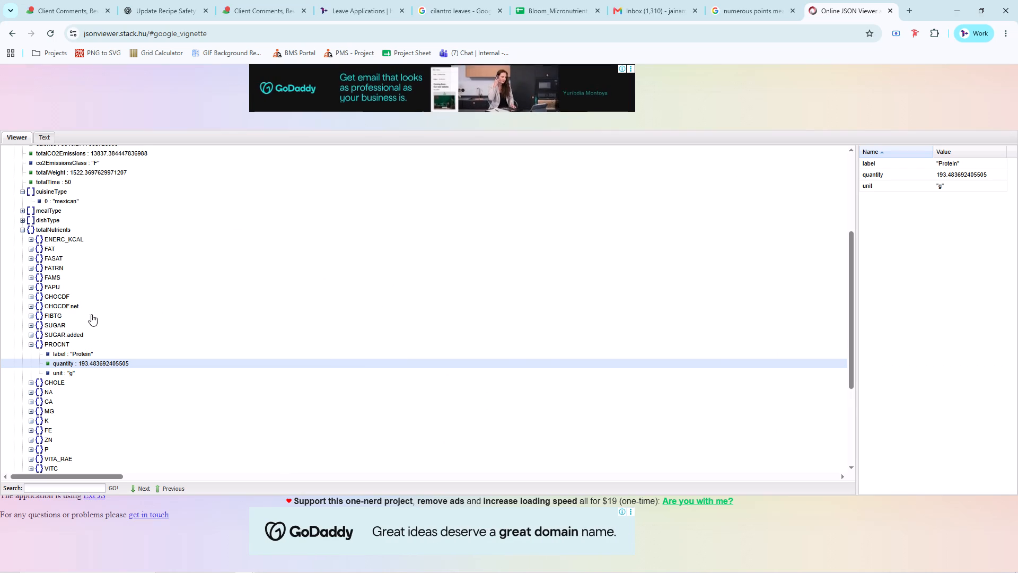
left_click(37, 248)
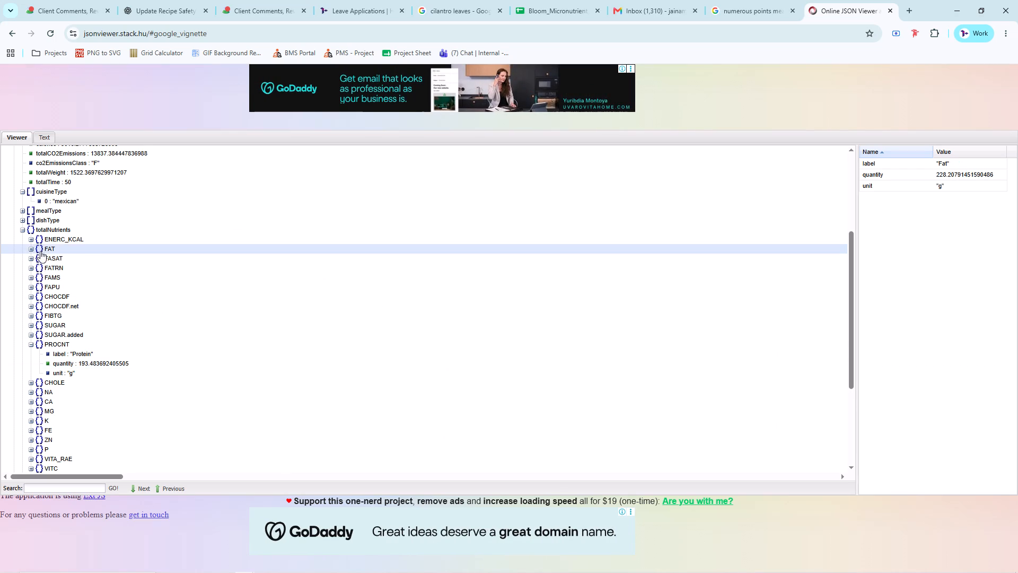
left_click(33, 249)
left_click(74, 276)
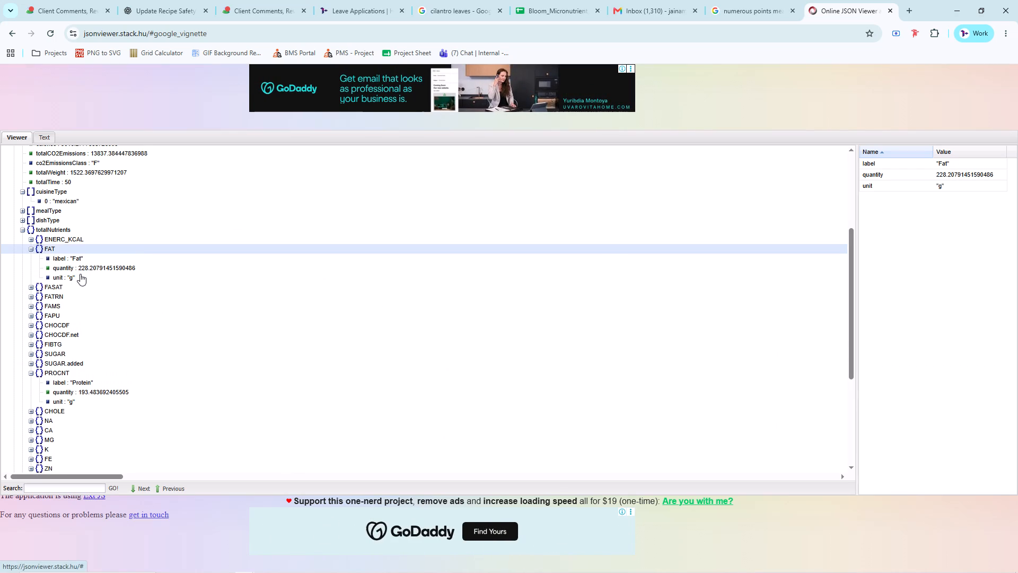
left_click(87, 266)
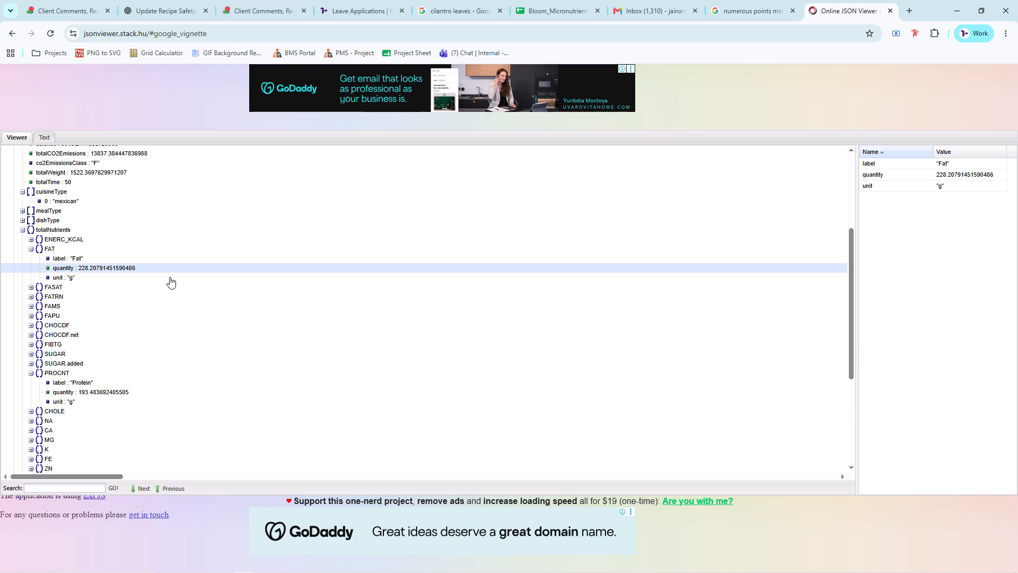
key("alt+Tab")
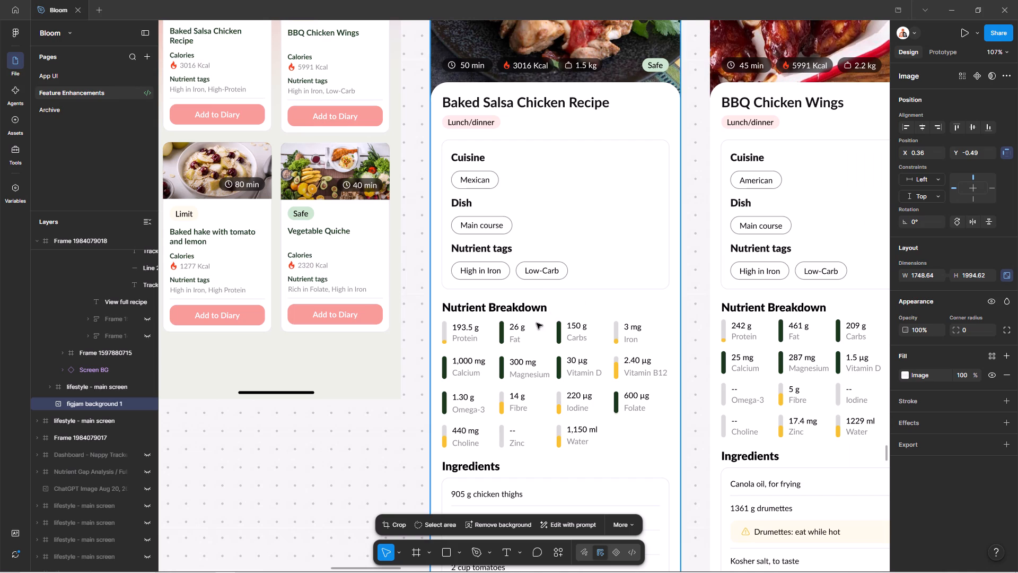
left_click(523, 323, "ctrl")
double_click(516, 328, "ctrl")
scroll(516, 329, "up", 4, "ctrl")
left_click(515, 326)
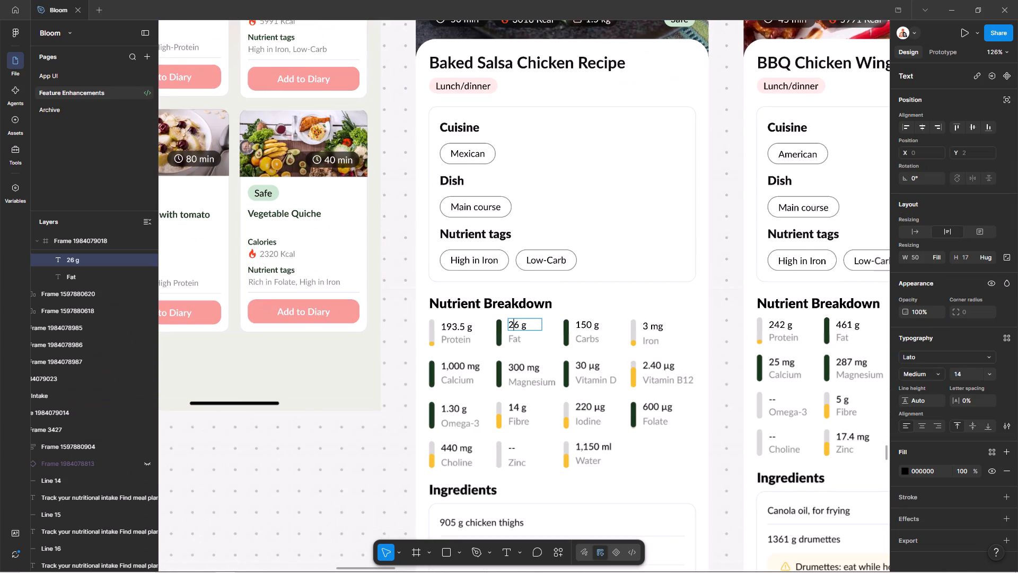
left_click_drag(517, 323, 512, 327)
type("28")
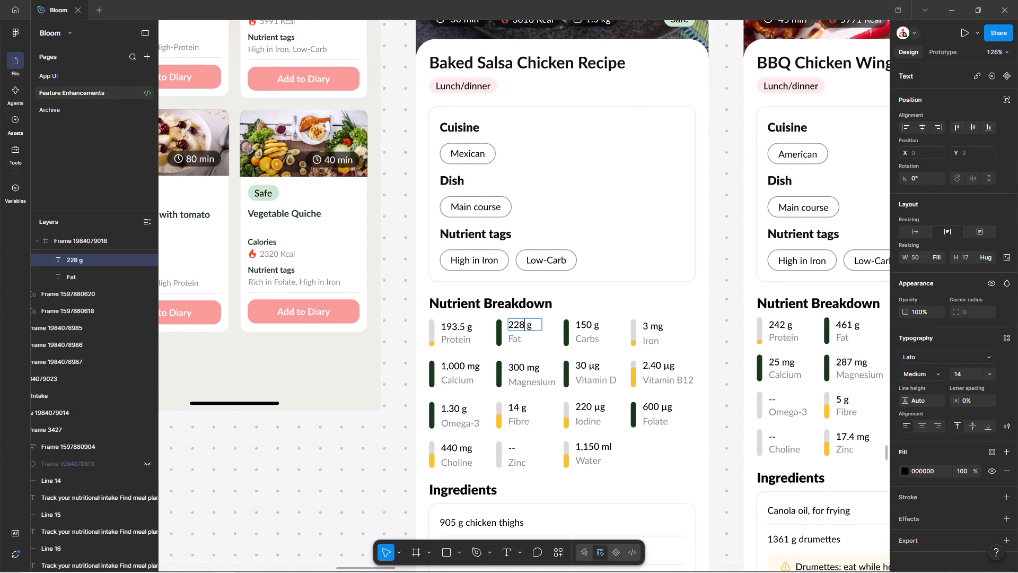
key("alt+Tab")
key("alt+Tab")
Look up the CHOCDF quantity in the Chrome JSON viewer and set the Baked Salsa Chicken Recipe's Carbs amount to 40.5 g in Figma.
left_click(591, 339)
key("ctrl+a")
key("ctrl+c")
key("alt+Tab")
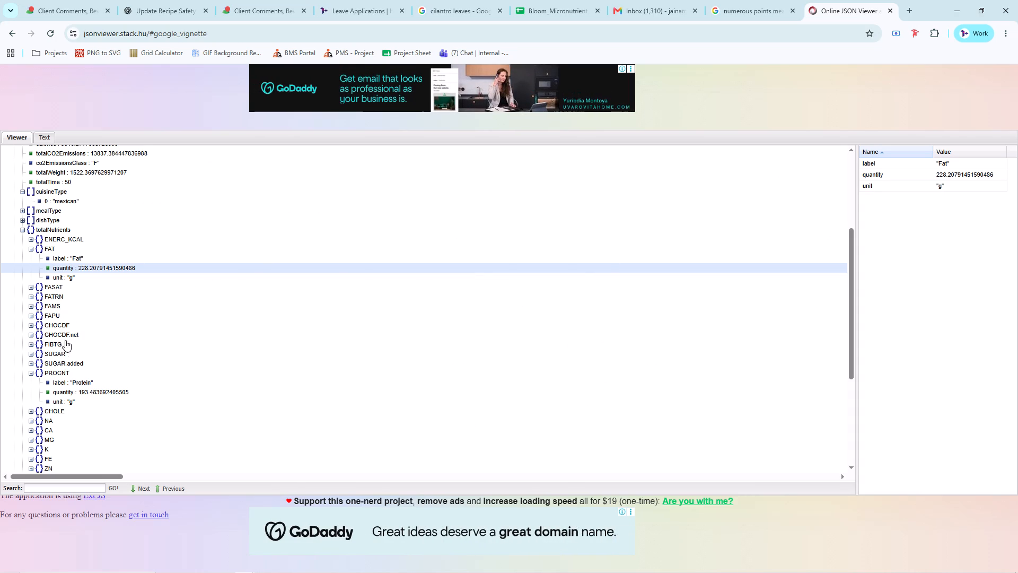
left_click(49, 323)
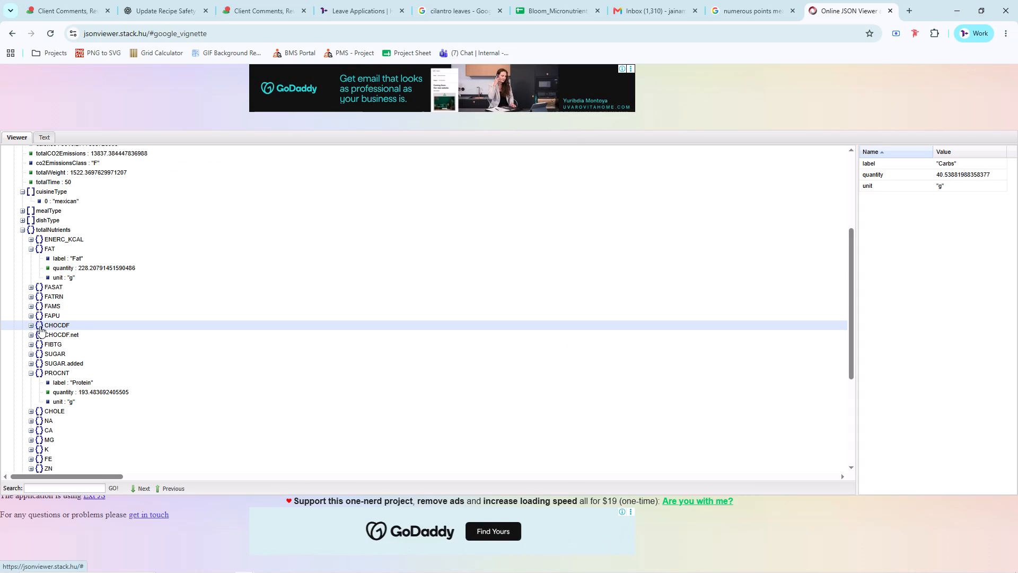
left_click(33, 327)
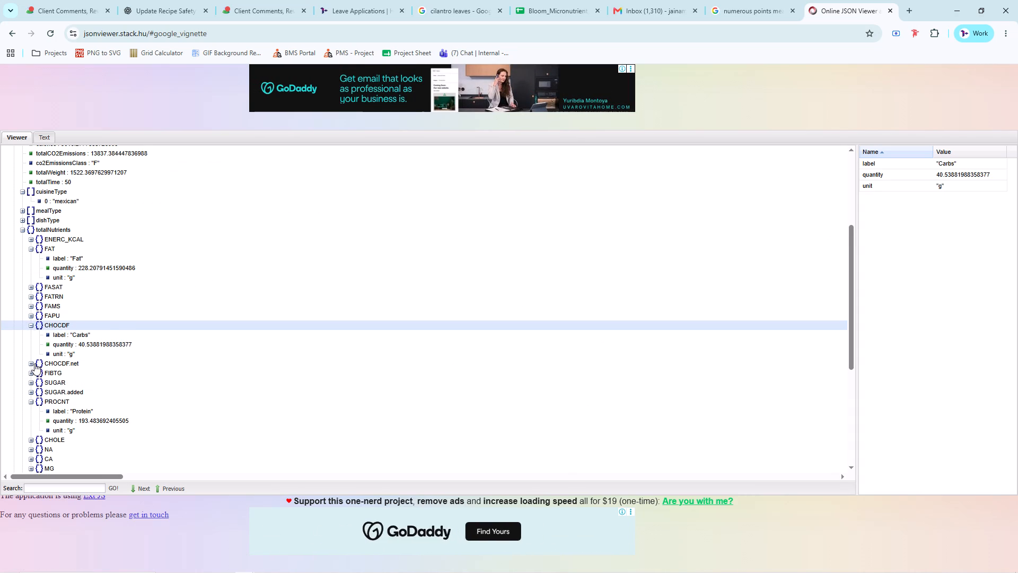
left_click(33, 361)
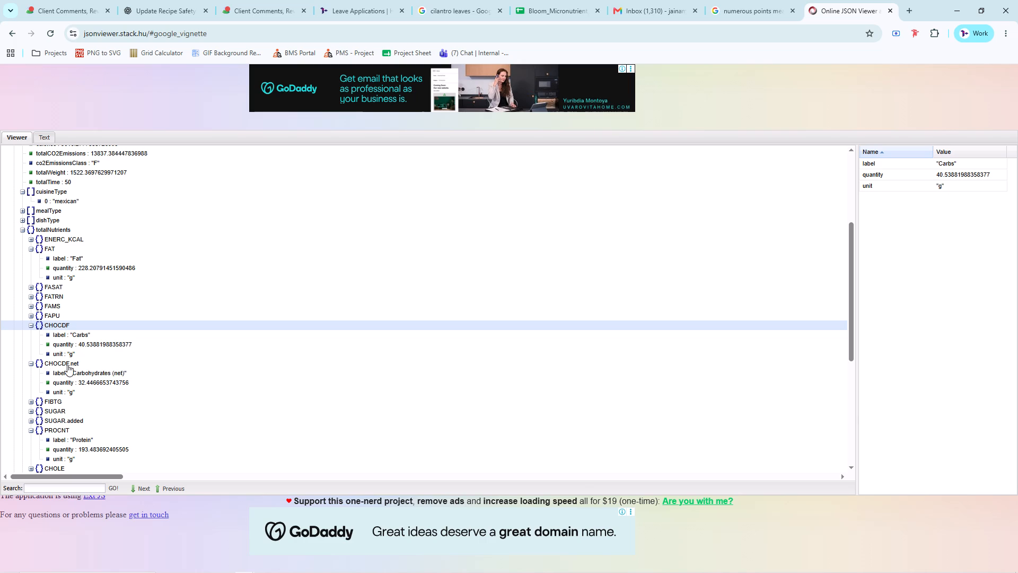
left_click(82, 345)
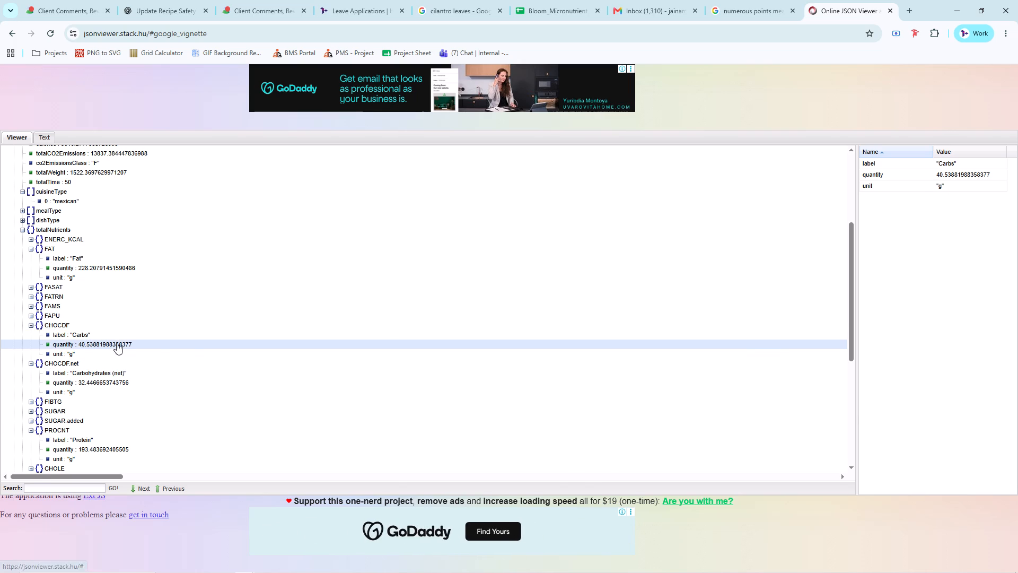
key("alt+Tab")
scroll(605, 338, "up", 4, "ctrl")
left_click_drag(587, 325, 536, 323)
type("4.")
key("BackSpace")
type("0.5")
key("alt+Tab")
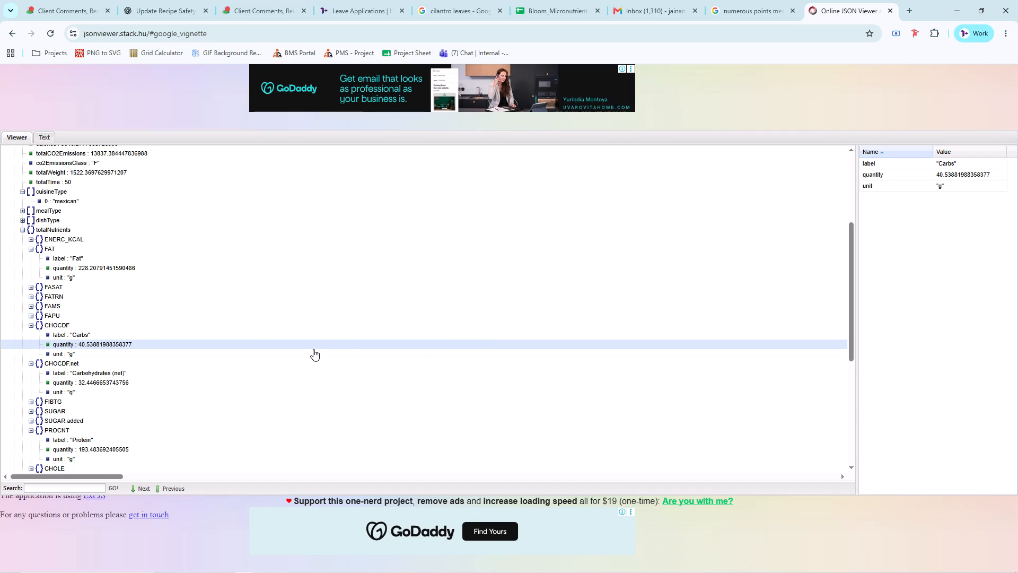
key("alt+Tab")
left_click(673, 339)
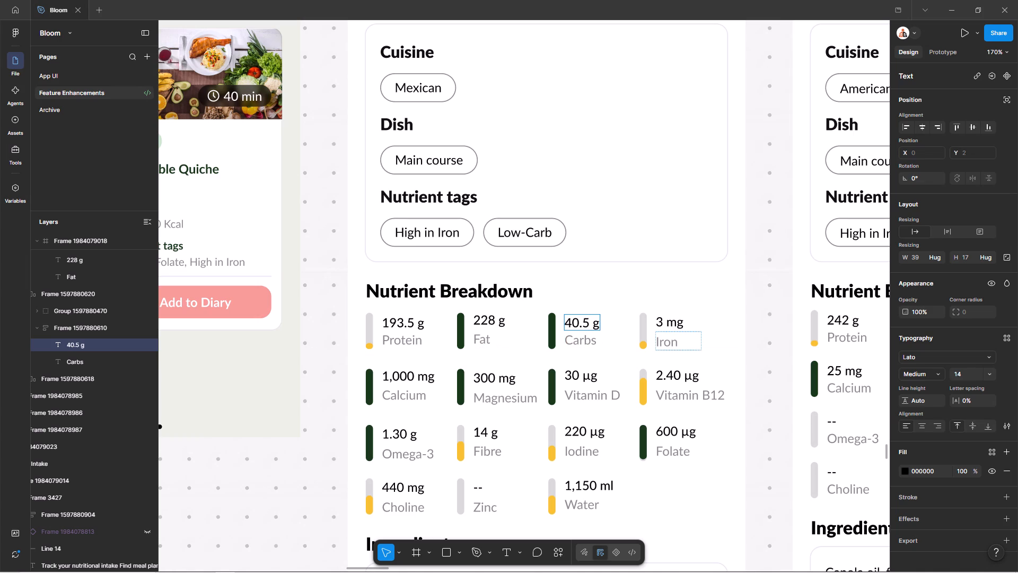
key("ctrl+a")
key("ctrl+c")
key("alt+Tab")
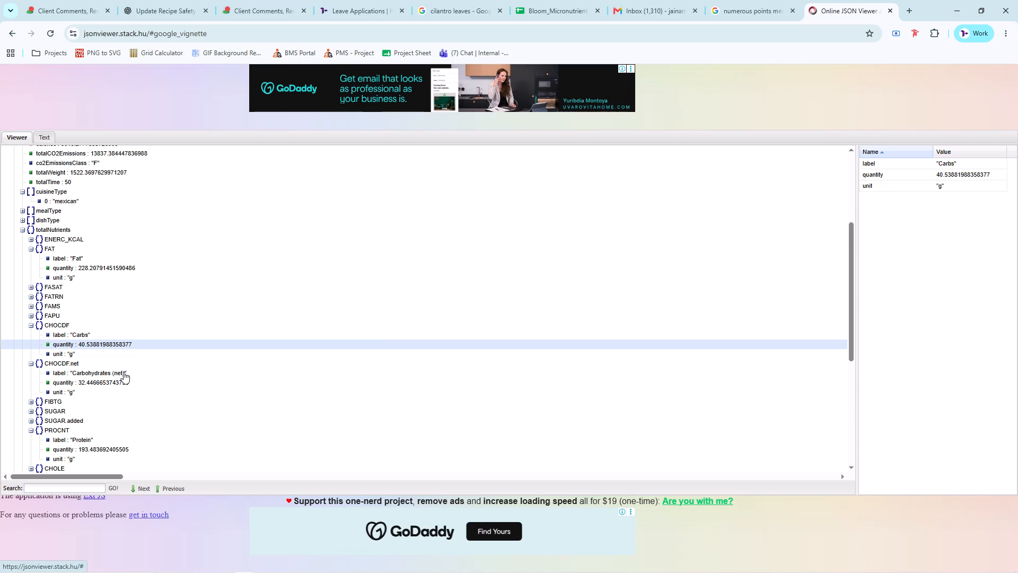
scroll(124, 372, "down", 1)
left_click(32, 271)
left_click(31, 194)
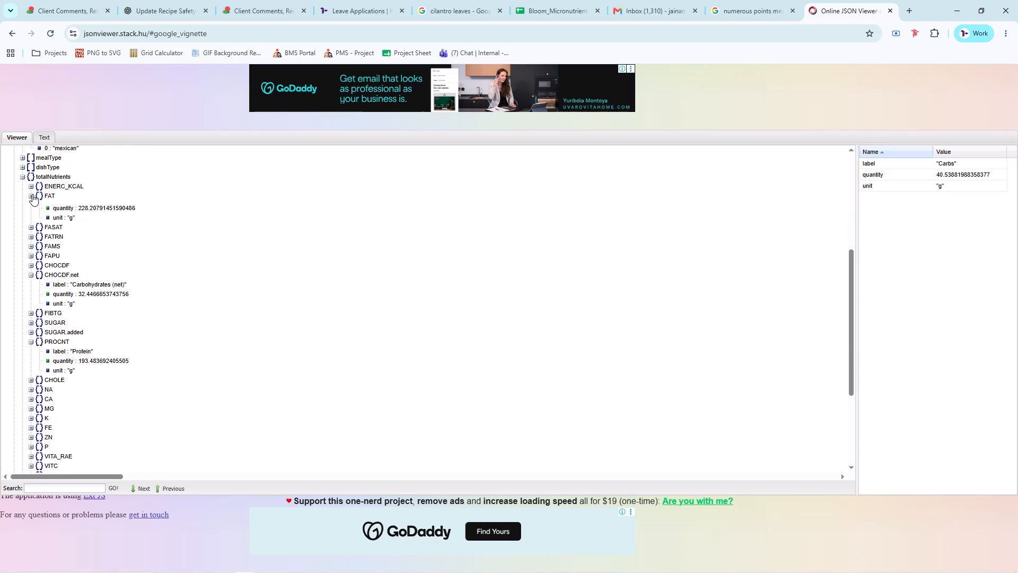
left_click(33, 253)
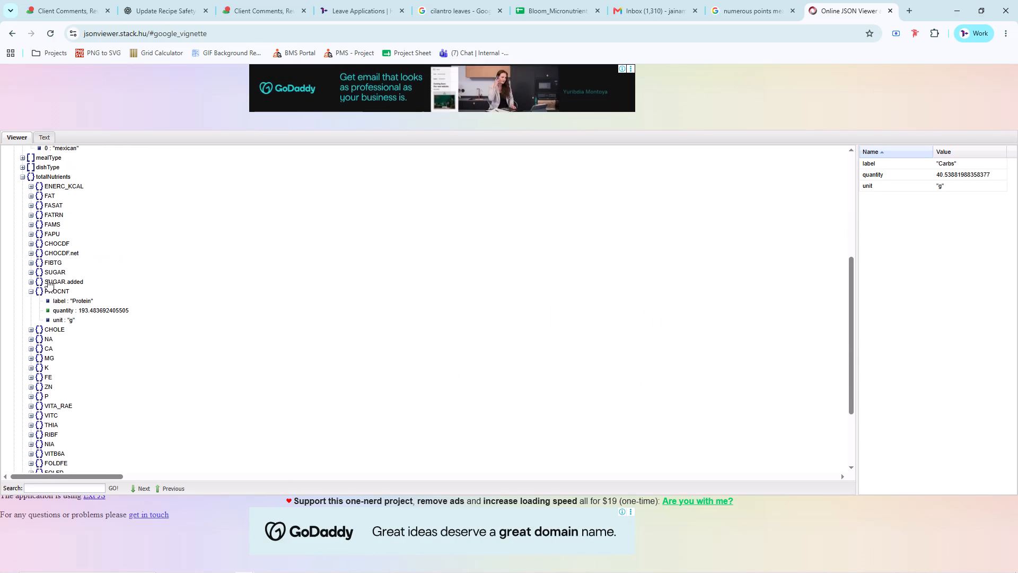
left_click(33, 288)
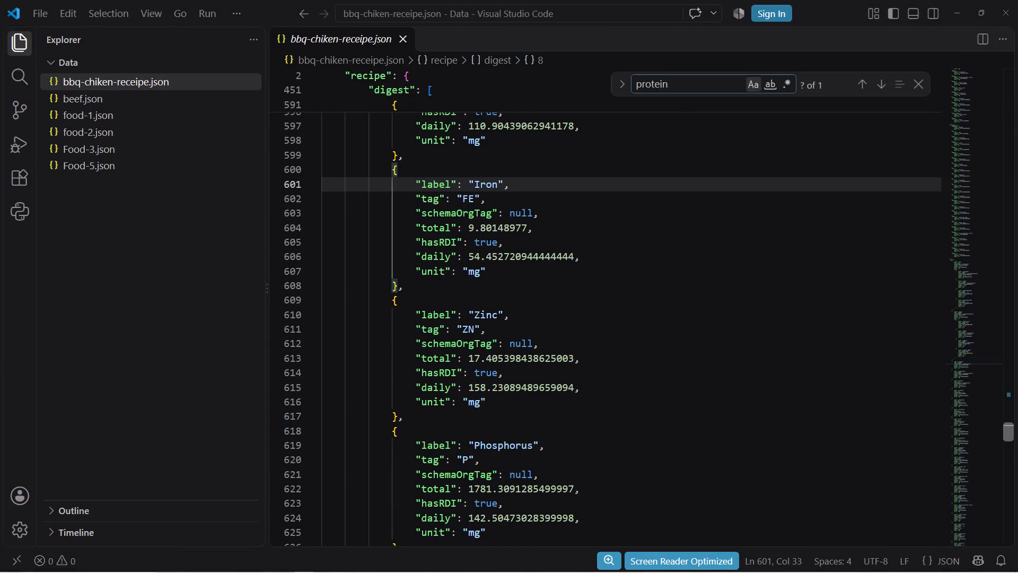
key("ctrl+a")
type("Calcium")
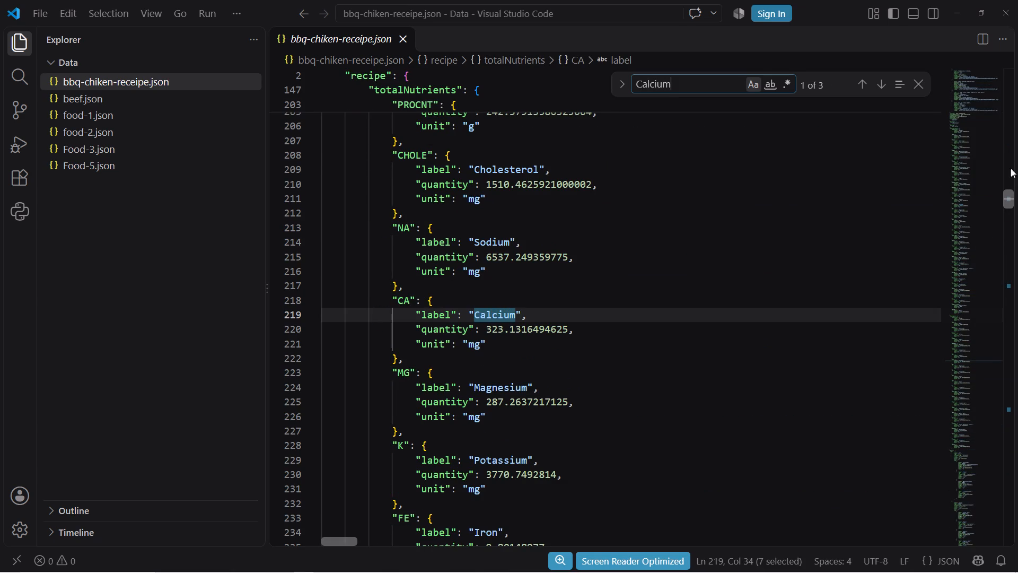
left_click_drag(1013, 202, 1013, 62)
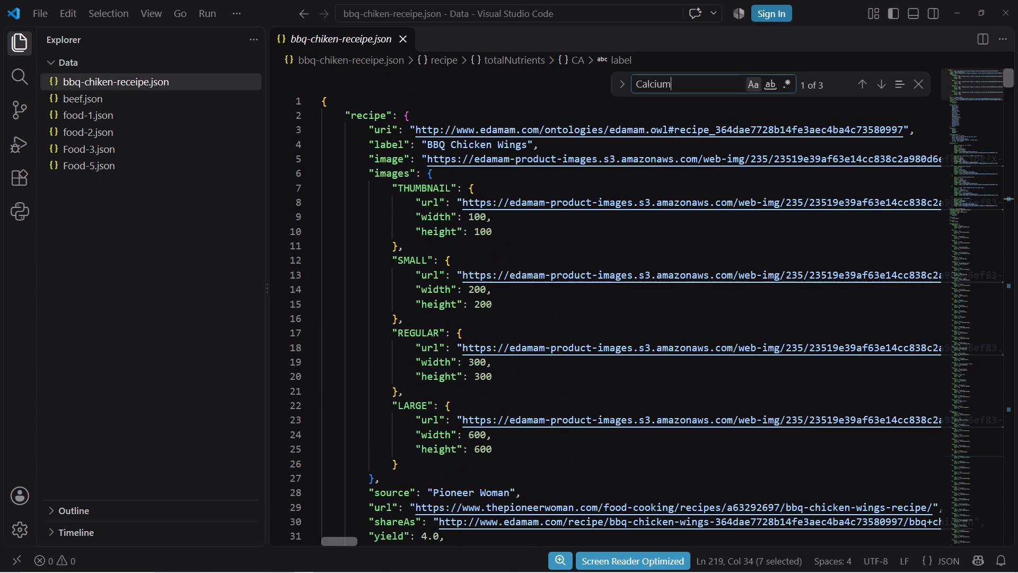
key("Return")
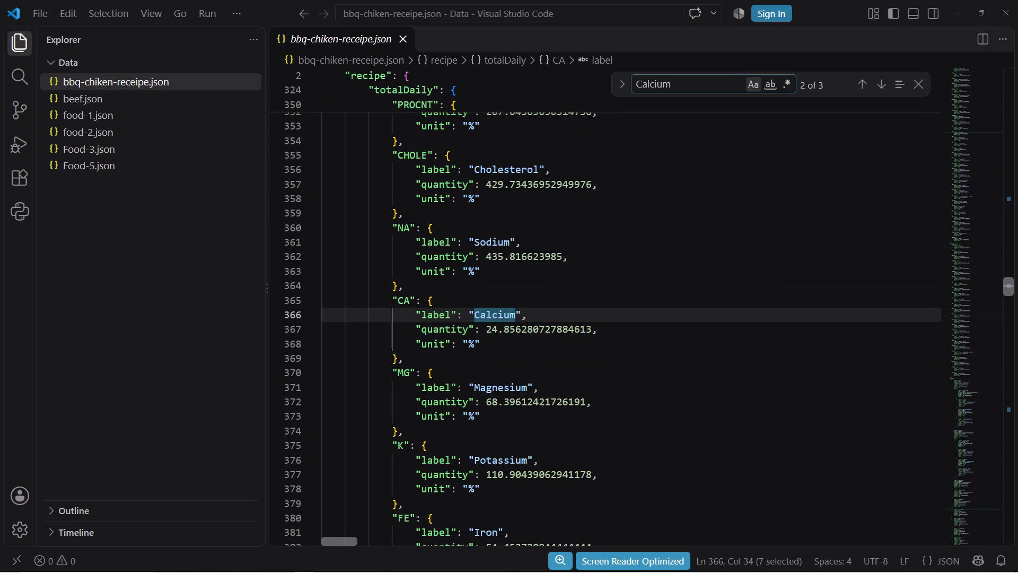
key("Return")
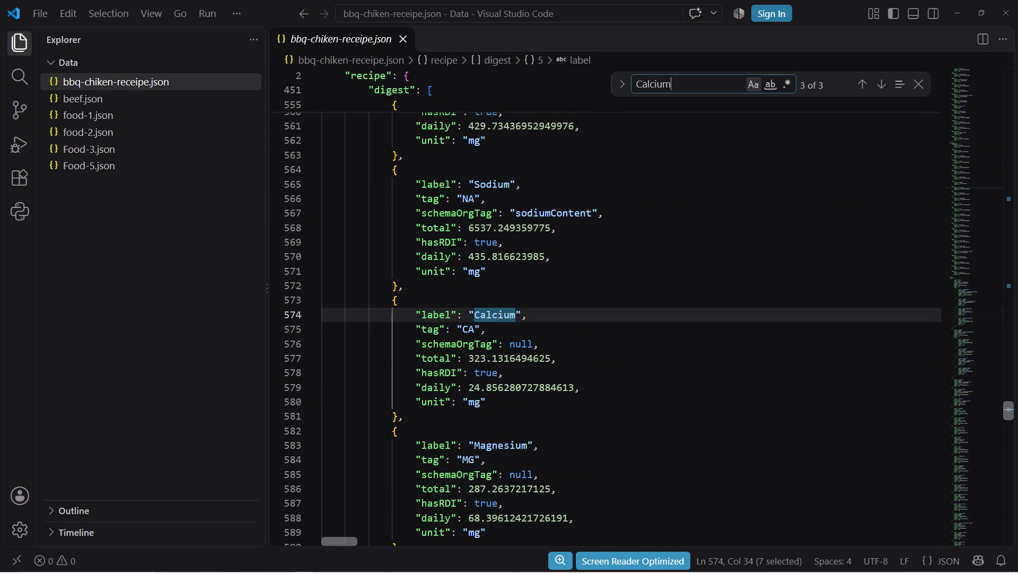
double_click(479, 357)
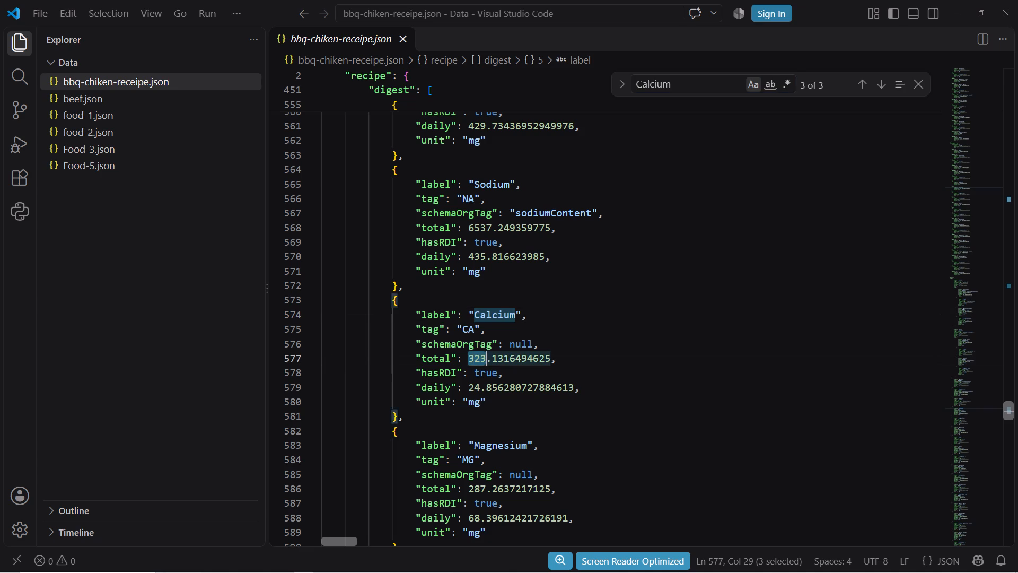
key("ctrl+c")
Switch to Figma and set the Calcium value in the BBQ Chicken Wings recipe's Nutrient Breakdown to 323 mg.
key("alt+Tab")
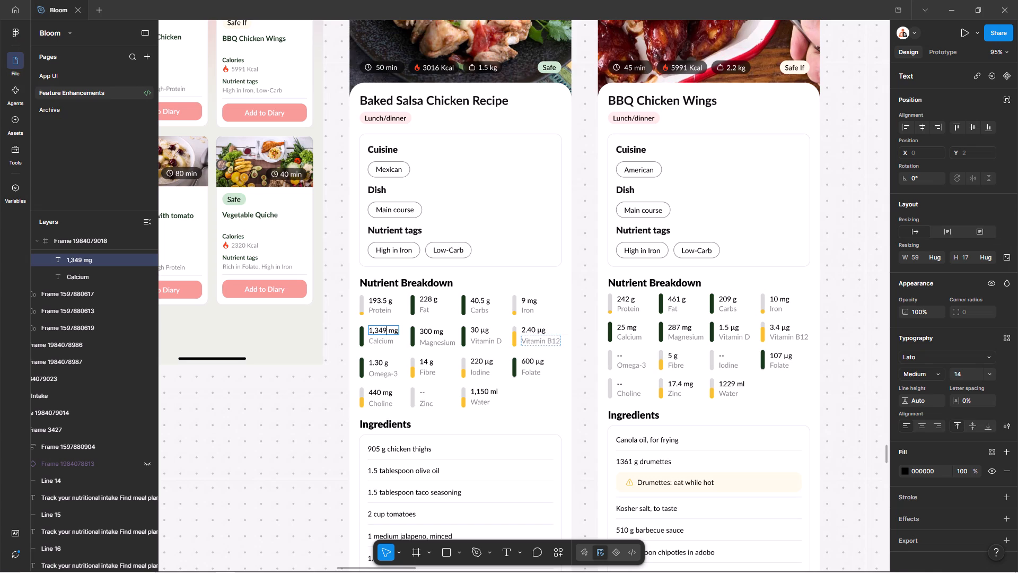
scroll(659, 343, "up", 3, "ctrl")
key("alt+Tab")
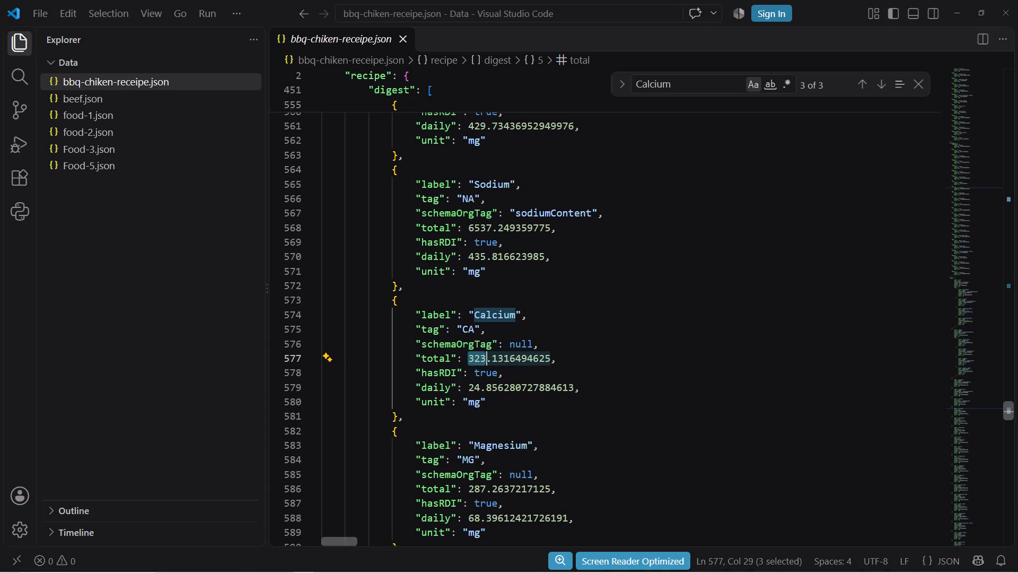
key("alt+Tab")
left_click_drag(615, 325, 604, 325)
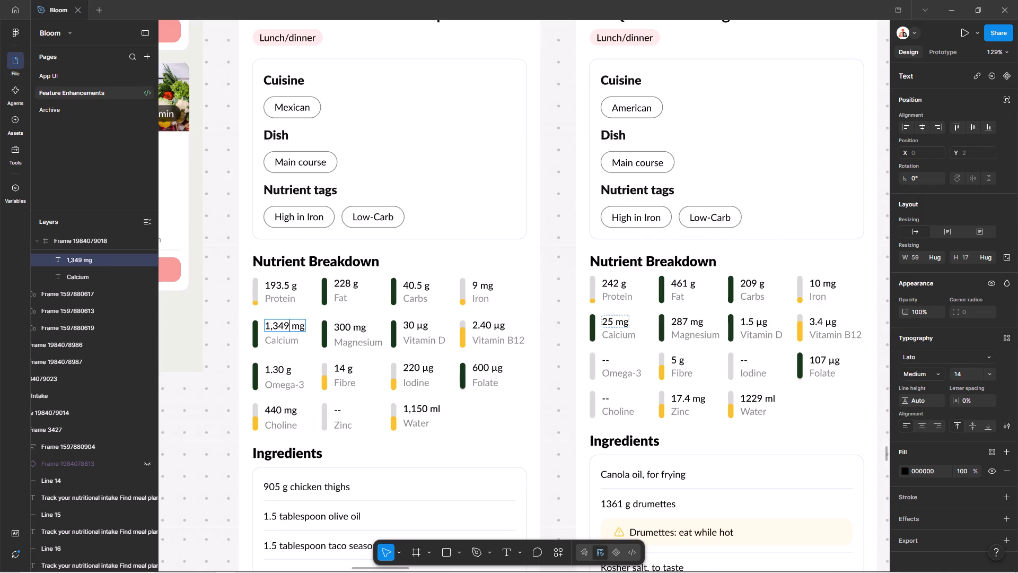
left_click_drag(604, 325, 602, 324)
key("ctrl+shift+v")
key("space")
key("alt+Tab")
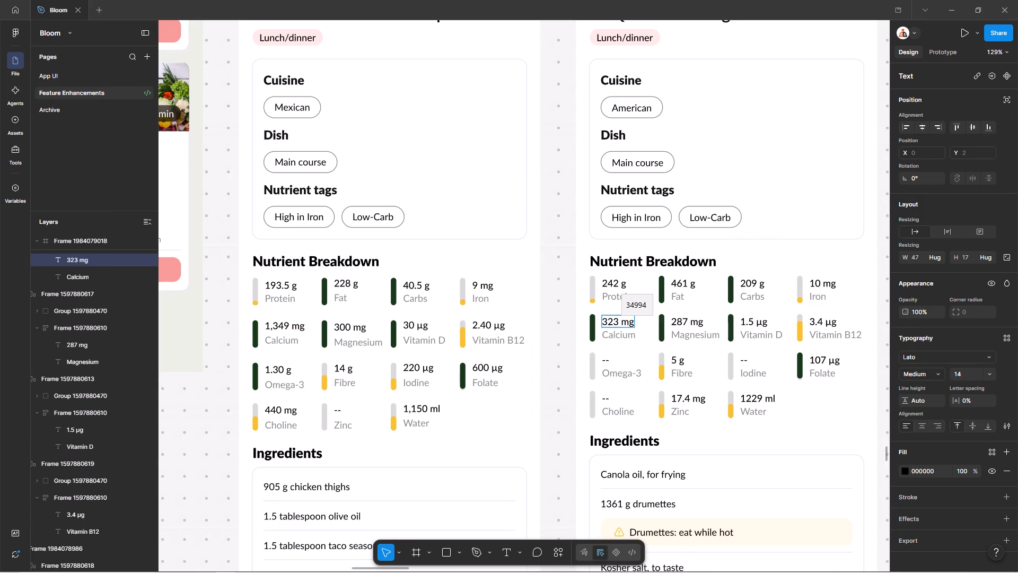
key("alt+Tab")
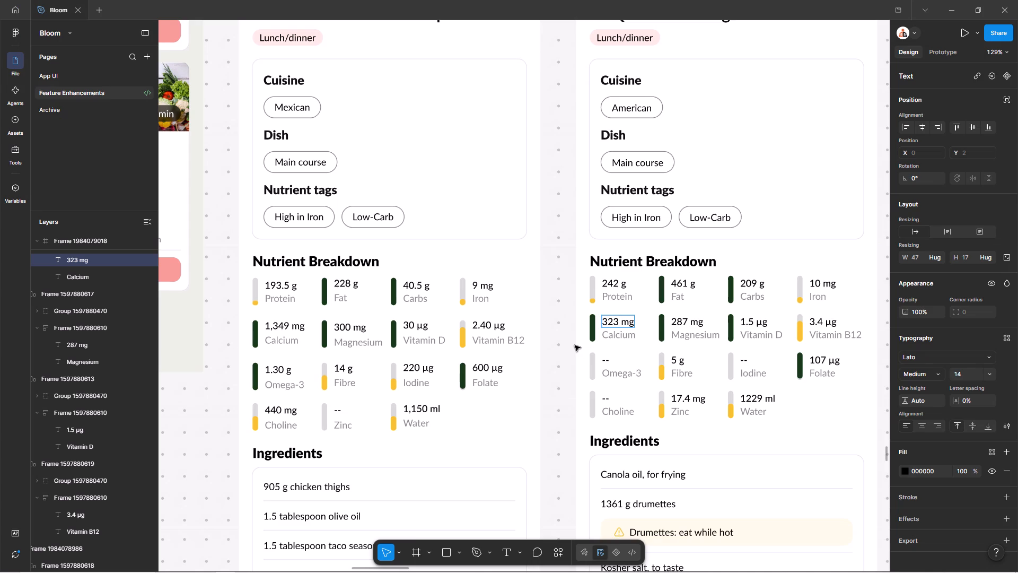
left_click(575, 345)
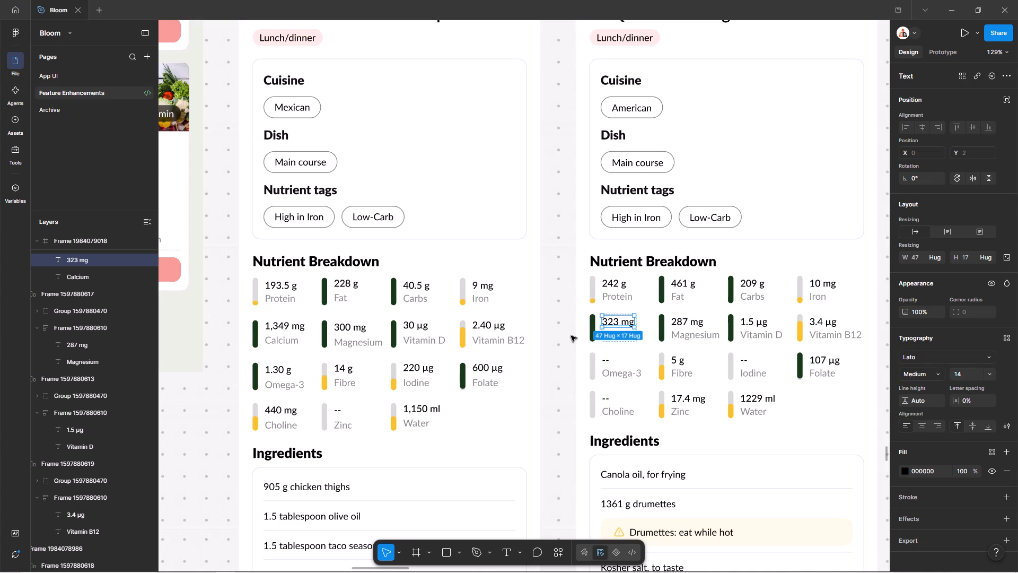
left_click(571, 336)
Switch to Visual Studio Code and open Food-5.json to examine its nutrient data.
key("alt+Tab")
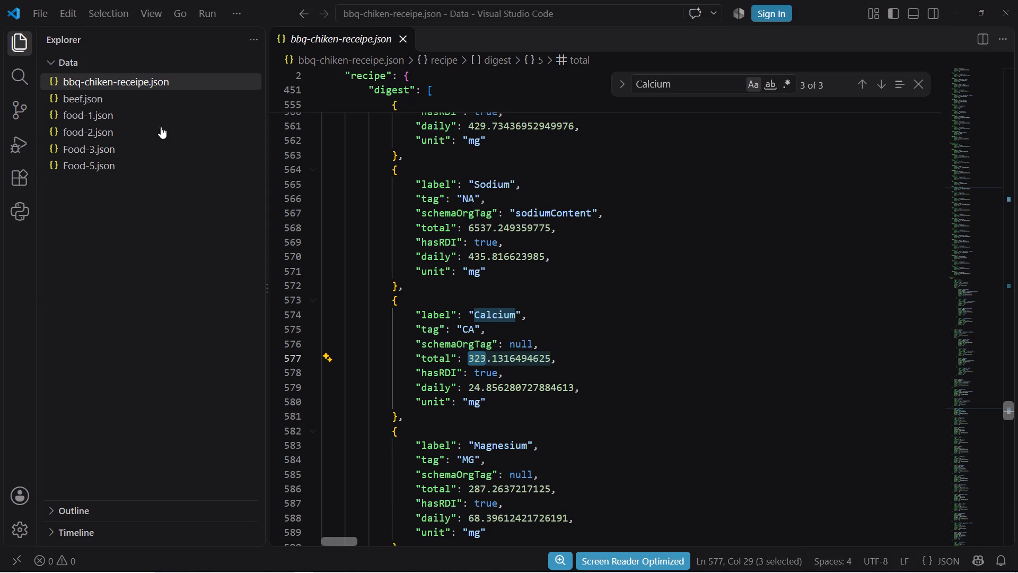
left_click(114, 165)
key("alt+Tab")
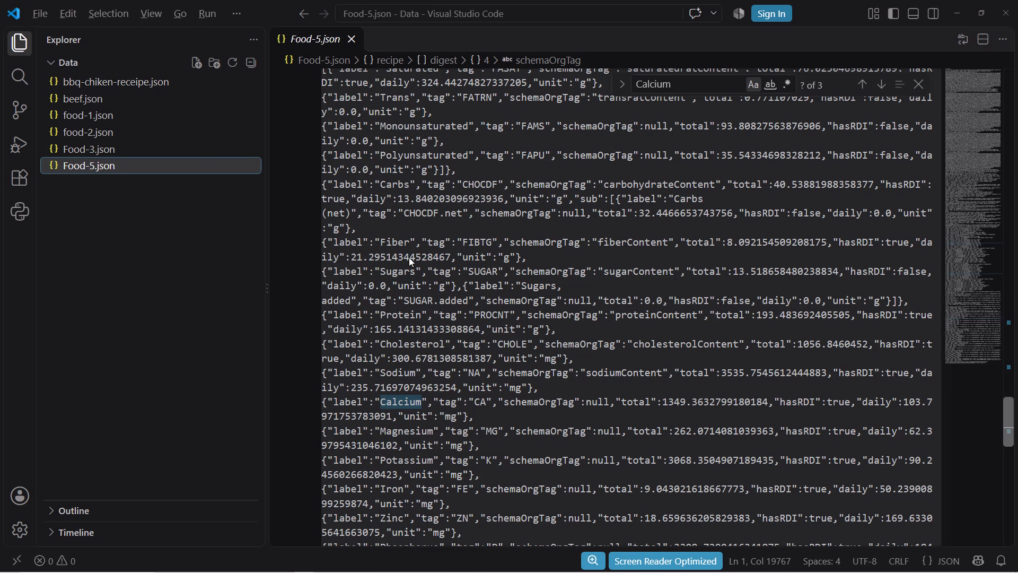
key("alt+Tab")
Look up the magnesium entry in the Chrome JSON viewer and set the Baked Salsa Chicken recipe's Magnesium value in Figma to 262 mg.
left_click(548, 257, "alt")
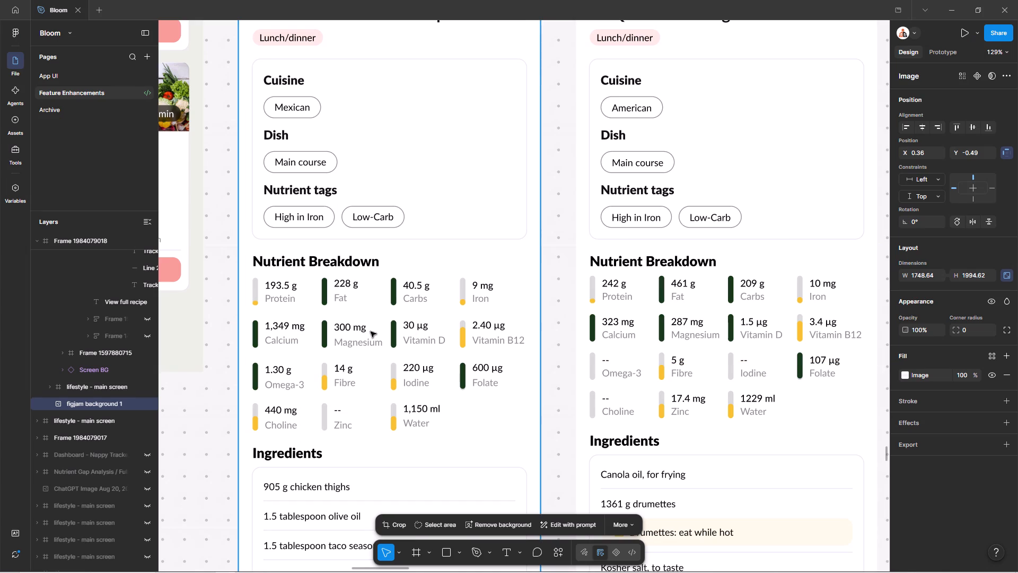
left_click(352, 343, "ctrl")
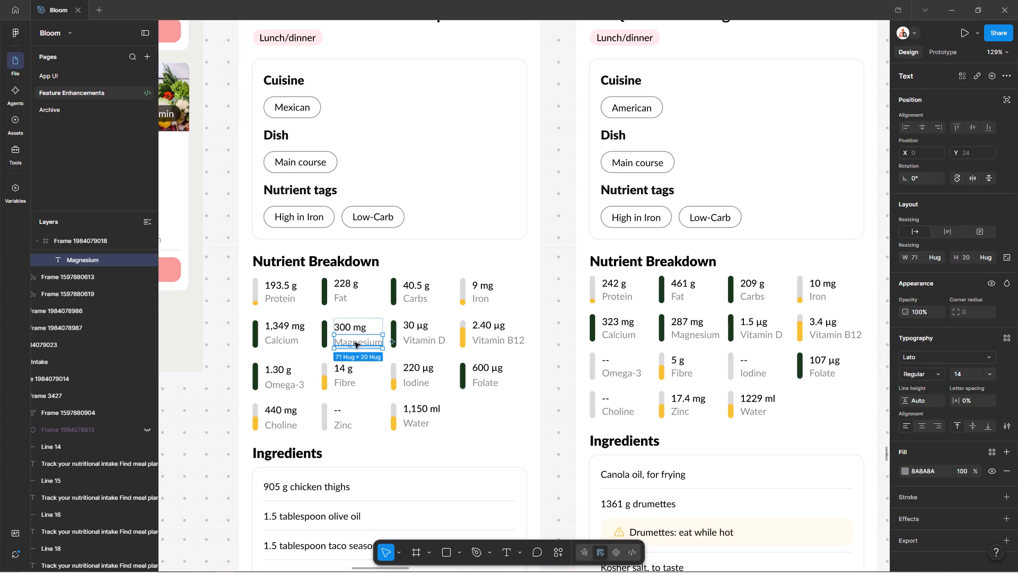
double_click(355, 343)
key("alt+Tab")
key("alt+Tab")
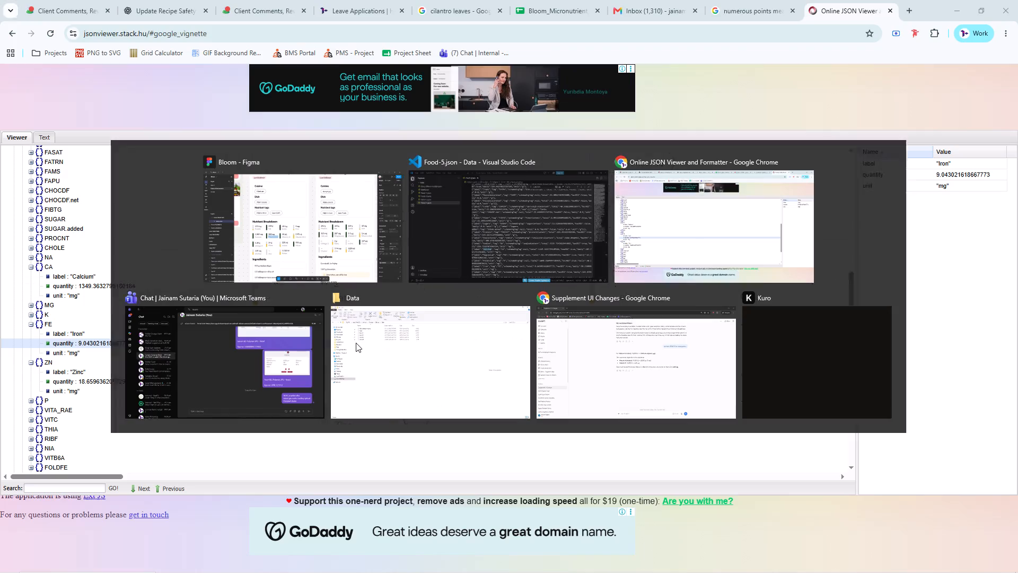
left_click(29, 323)
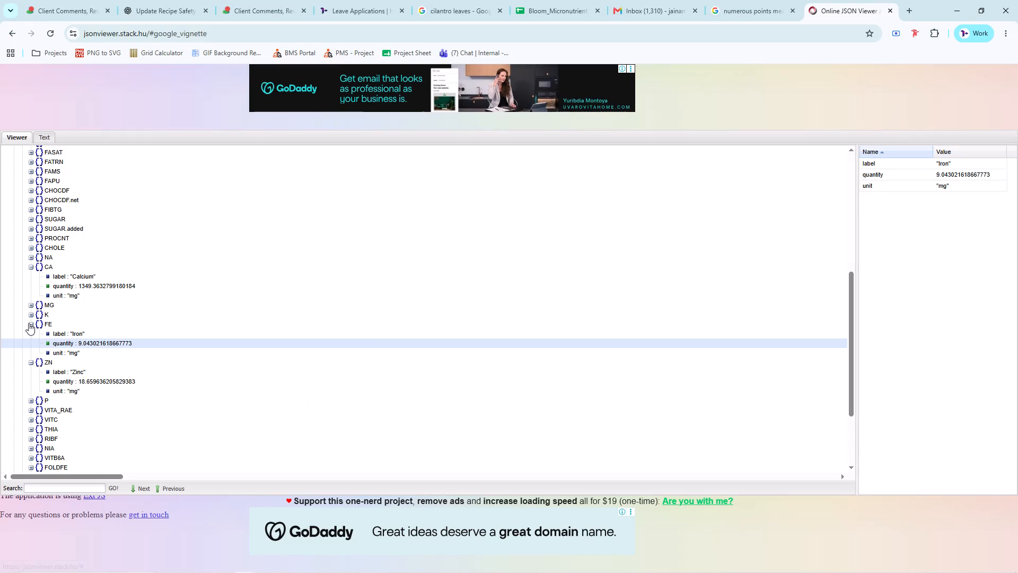
left_click(32, 303)
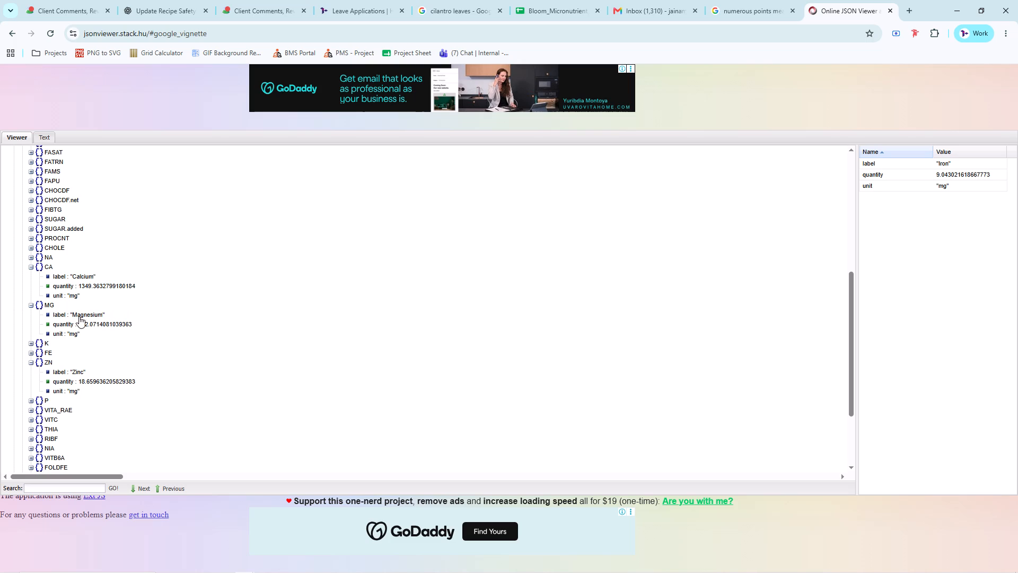
double_click(89, 324)
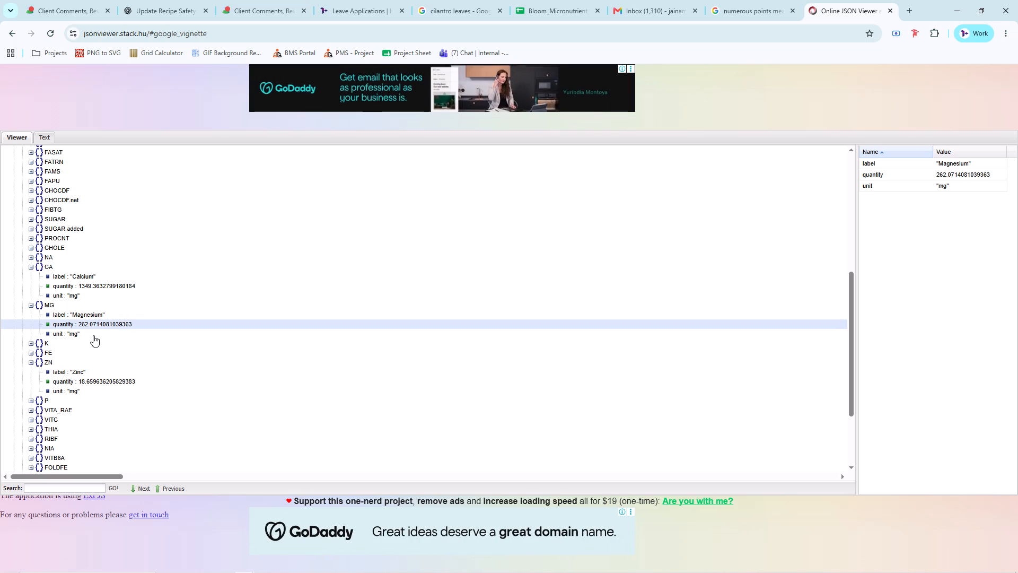
key("alt+Tab")
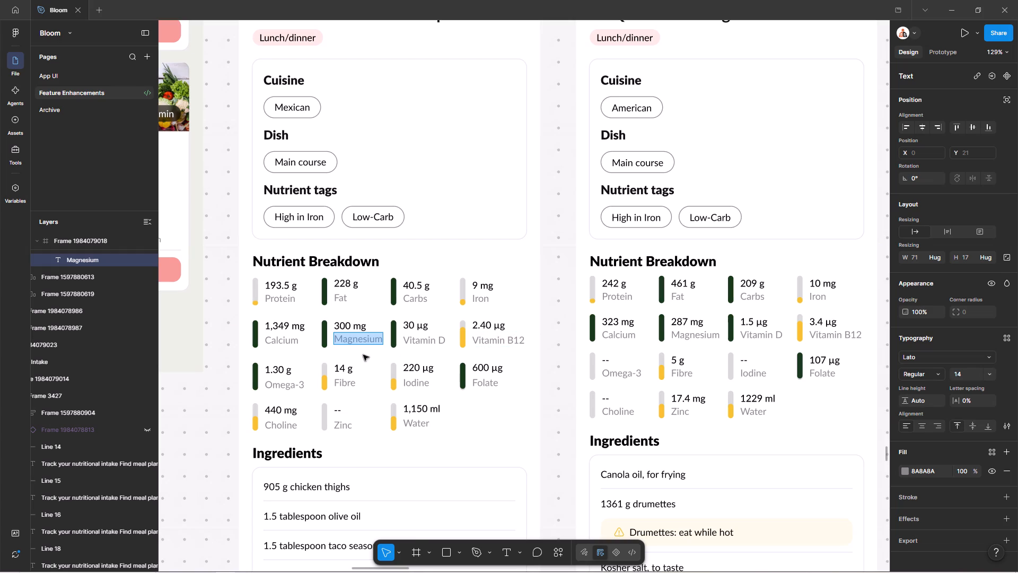
left_click_drag(349, 326, 336, 328)
type("262")
key("alt+Tab")
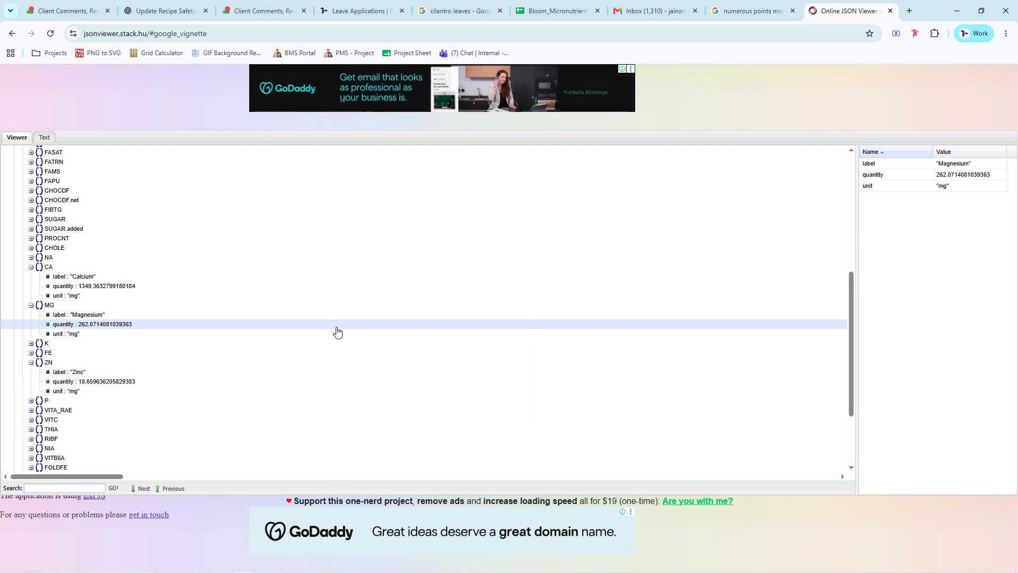
key("alt+Tab")
Switch to the Chrome JSON viewer, collapse the expanded magnesium, calcium and zinc entries, and examine the vitamin entries.
key("alt+Tab")
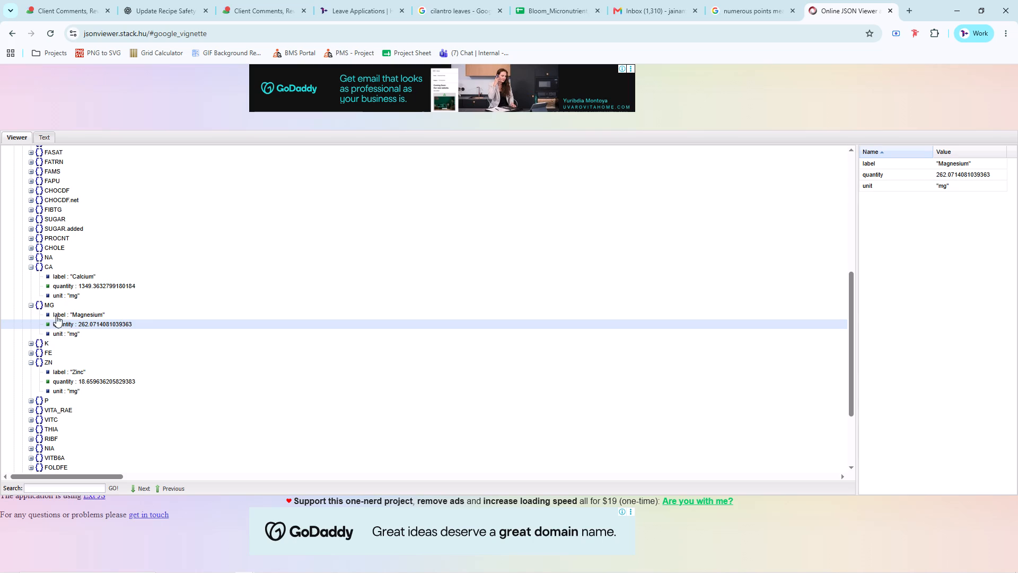
left_click(30, 300)
left_click(28, 267)
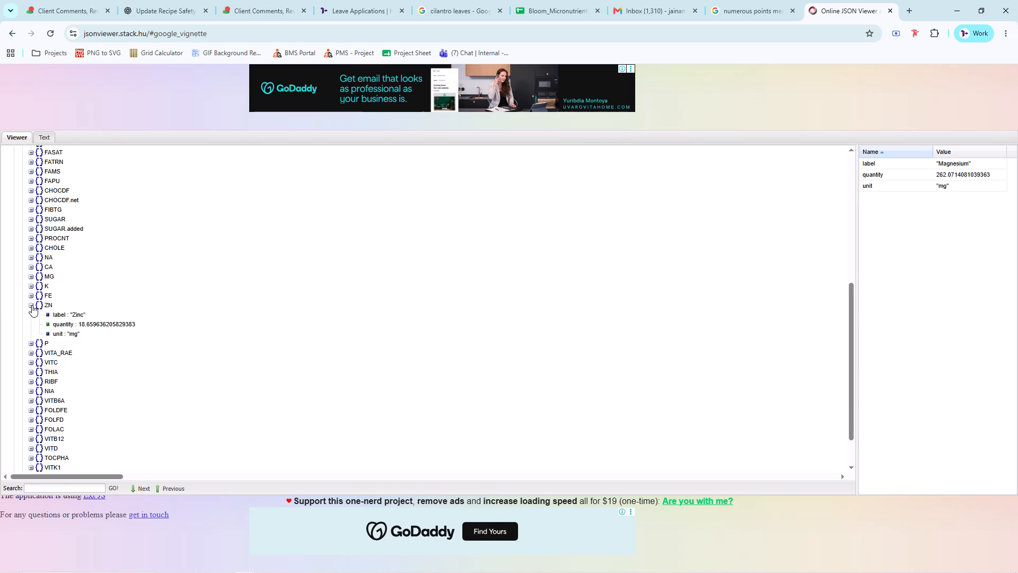
left_click(31, 305)
left_click(33, 332)
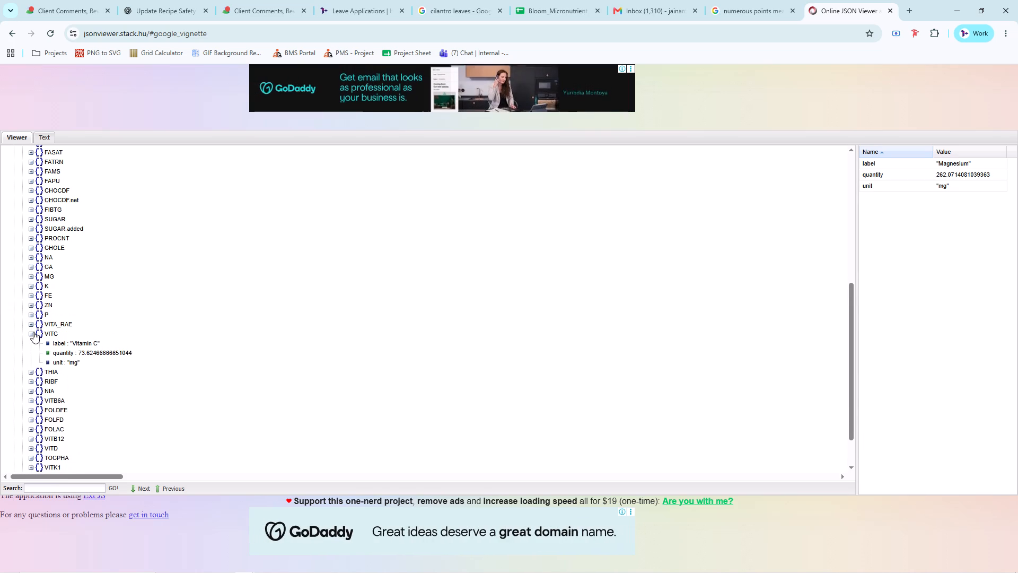
left_click(32, 332)
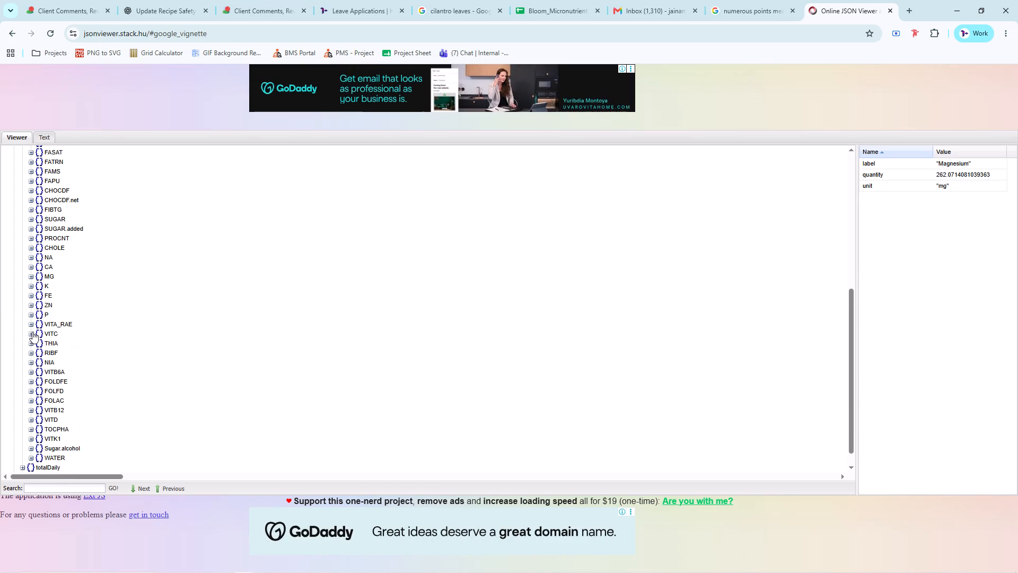
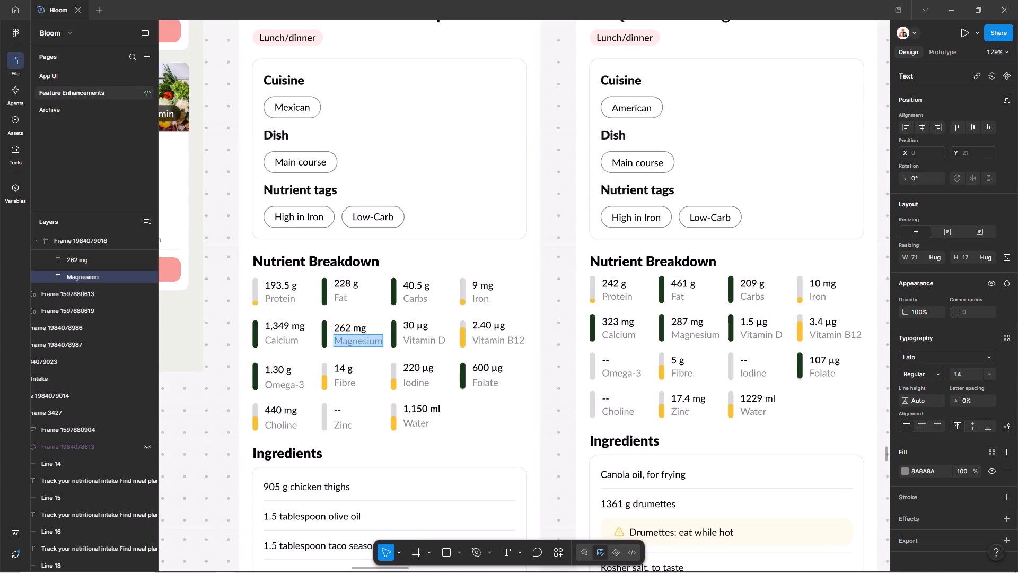
Switch to the Chrome JSON viewer and expand the MG entry to recheck the magnesium quantity against the Baked Salsa Chicken recipe in Figma.
key("alt+Tab")
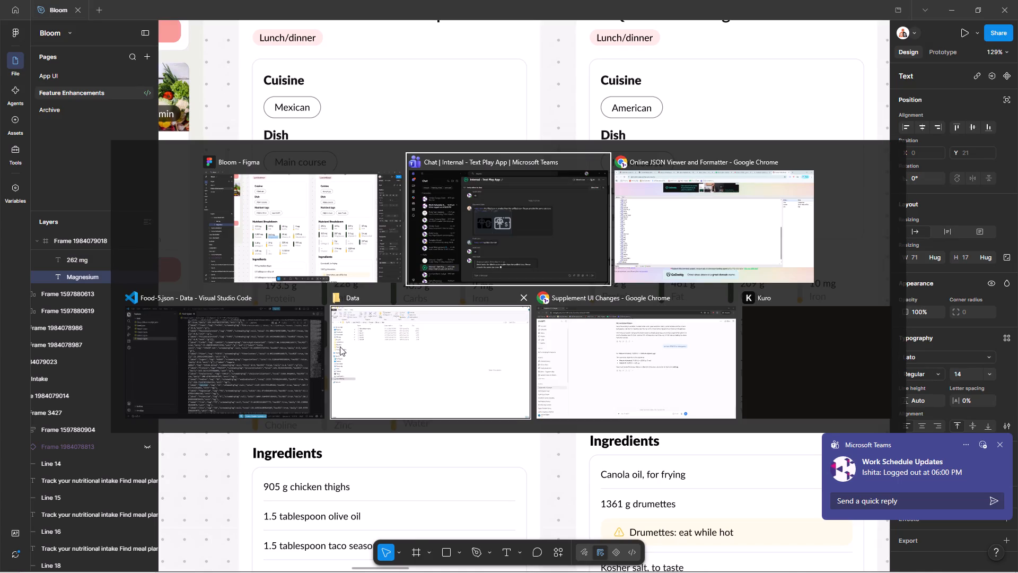
key("alt+Tab")
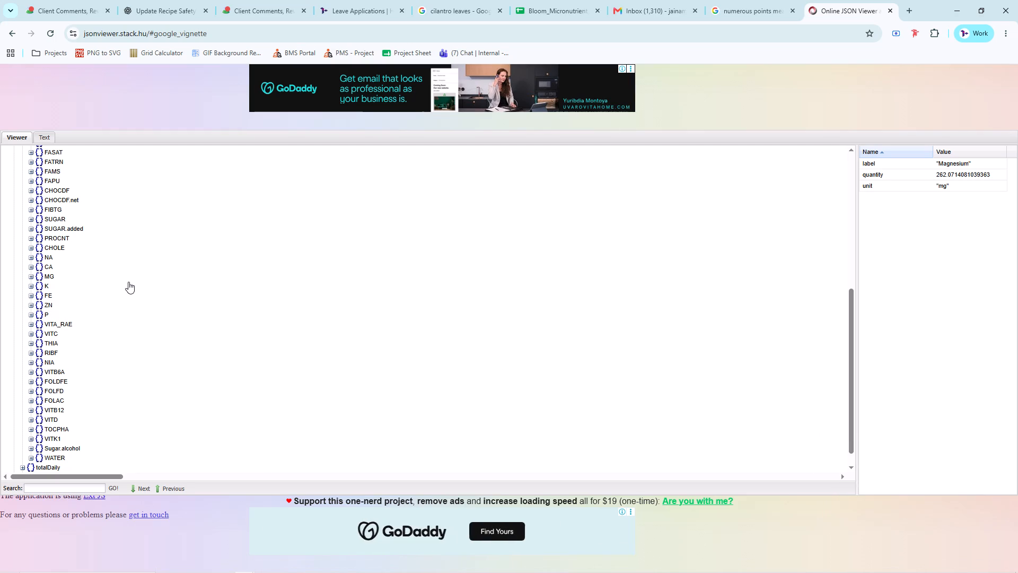
key("alt+Tab")
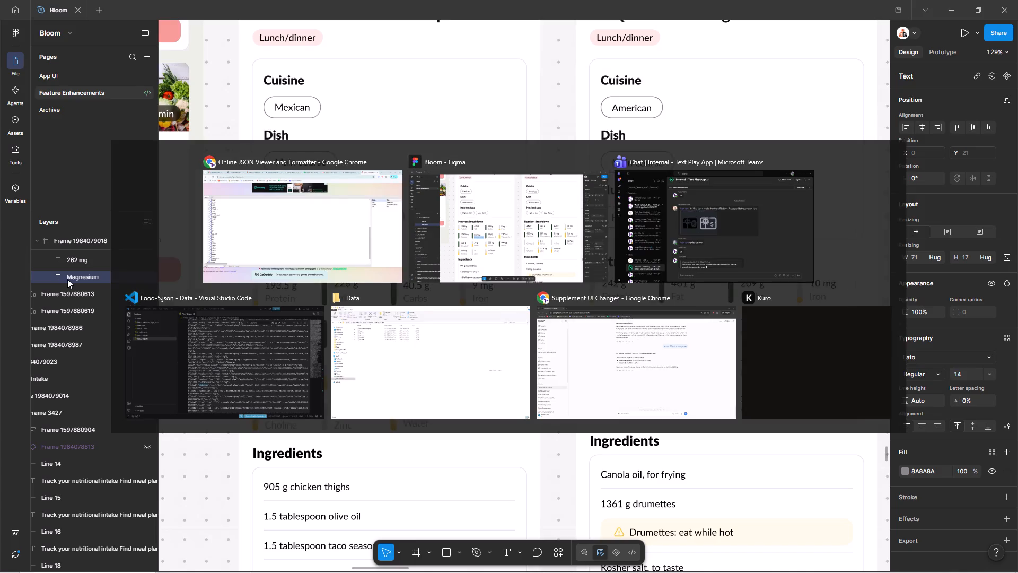
key("alt+Tab")
left_click(32, 274)
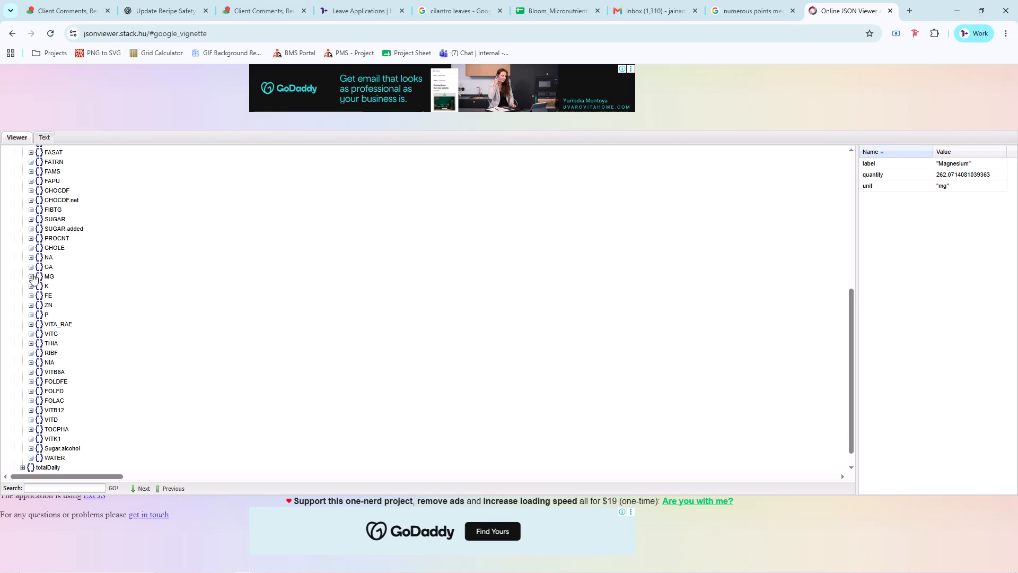
Copy the Vitamin D label from Baked Salsa Chicken's Nutrient Breakdown in Figma and compare that recipe with the Chrome JSON viewer data.
key("alt+Tab")
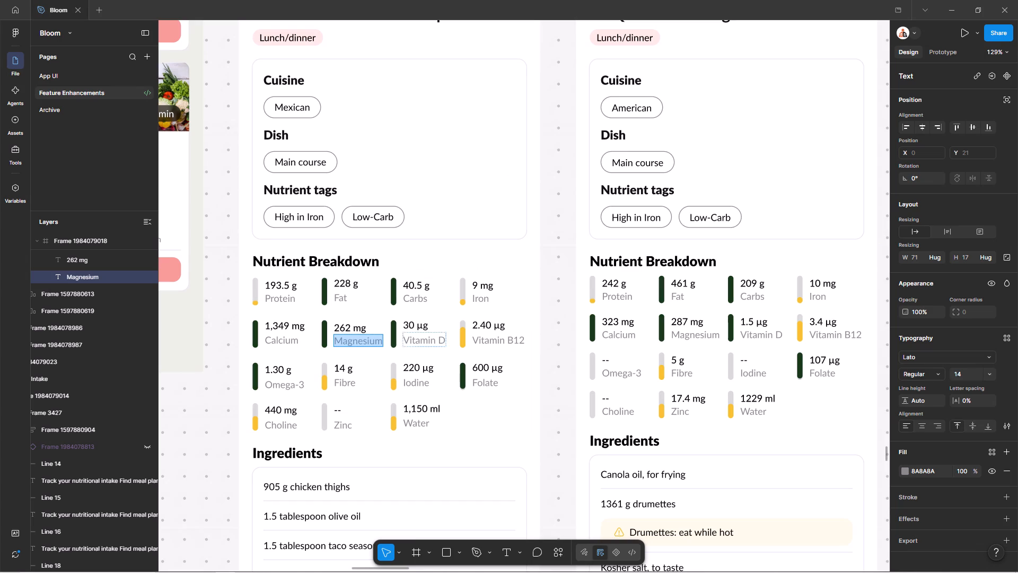
left_click(410, 348)
double_click(419, 343, "ctrl")
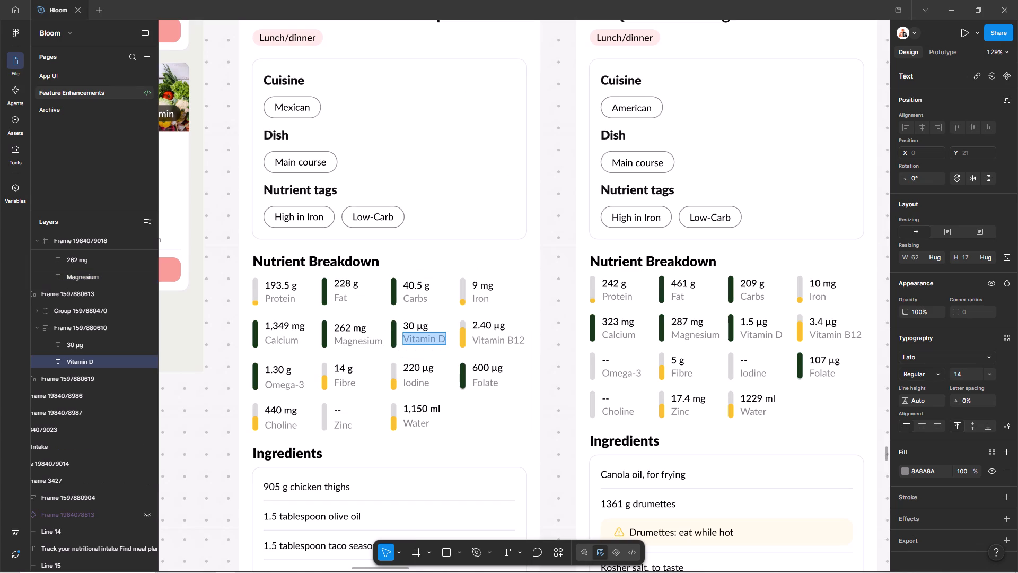
key("ctrl+c")
key("alt+Tab")
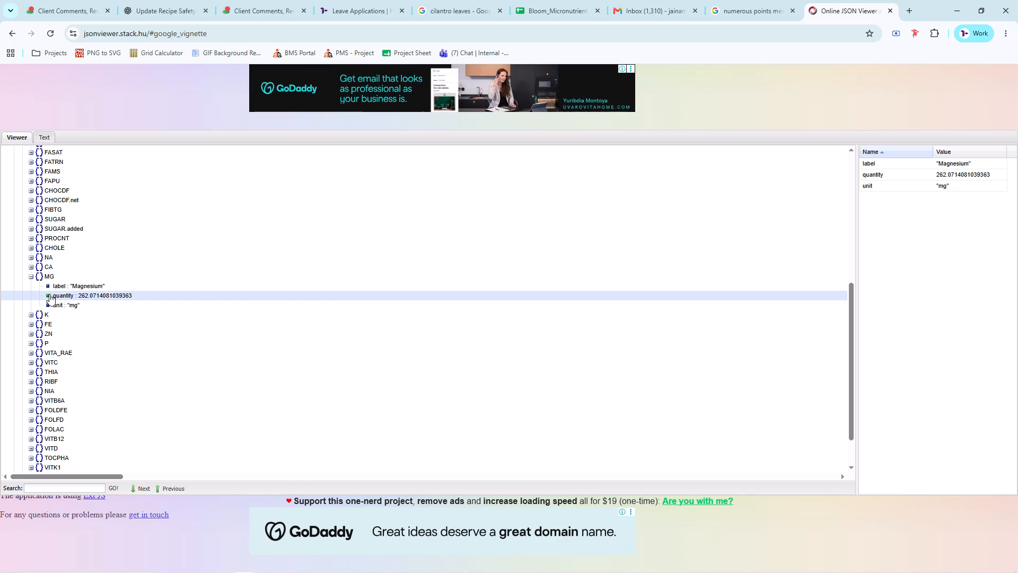
key("alt+Tab")
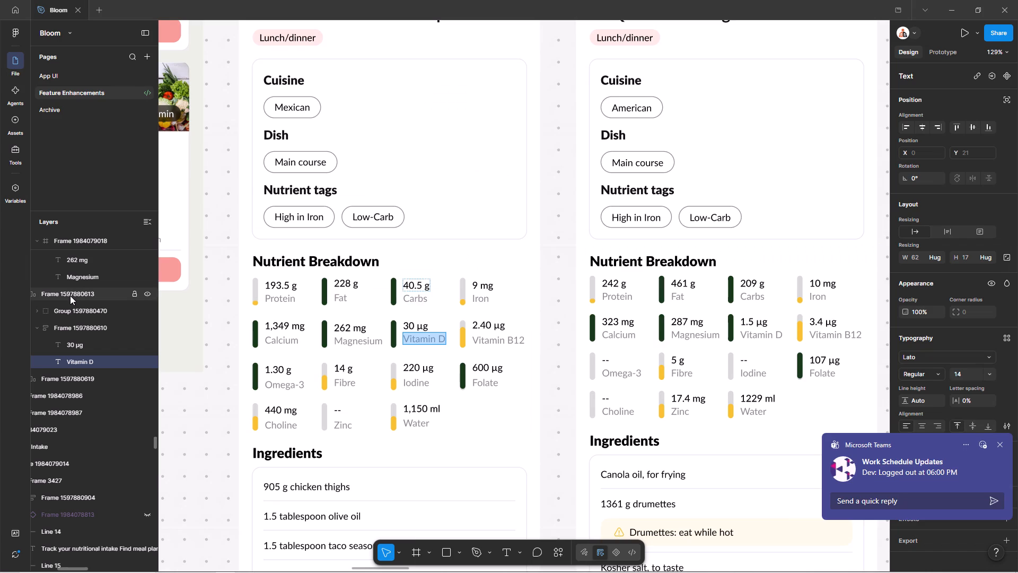
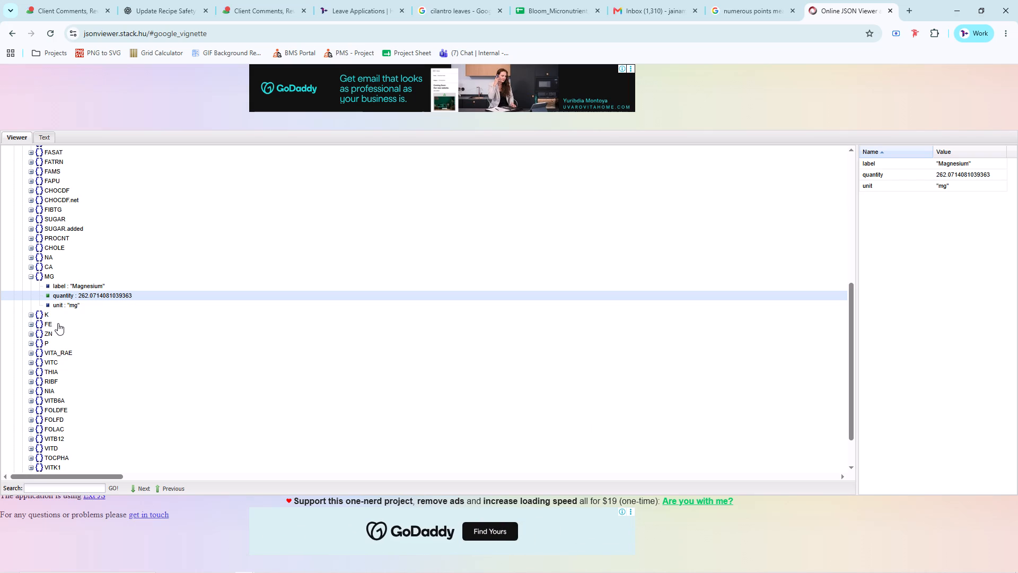
Look up the VITD quantity in the Chrome JSON viewer and set Baked Salsa Chicken's Vitamin D value to 2 µg in Figma.
scroll(62, 311, "up", 2)
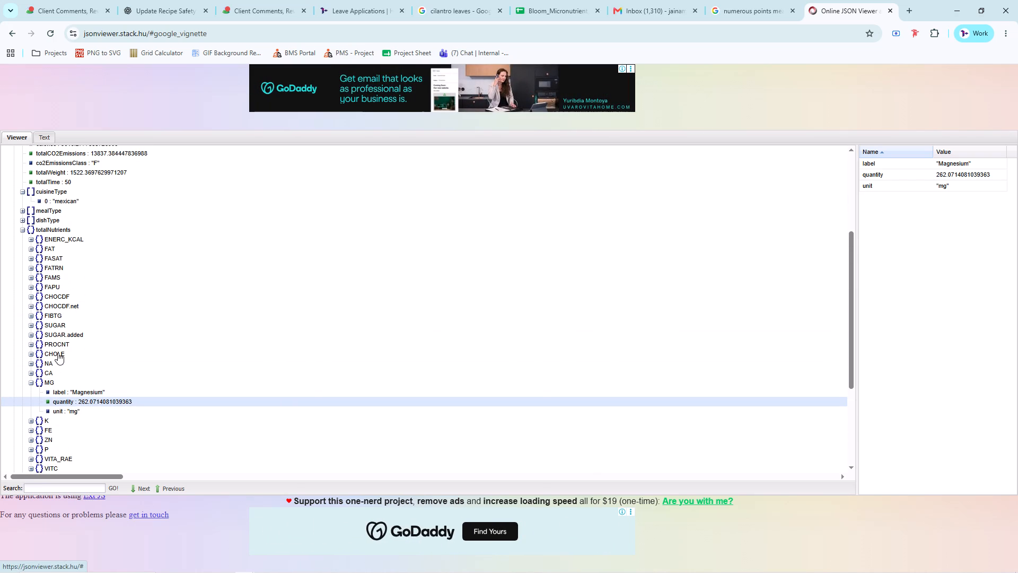
scroll(65, 349, "down", 2)
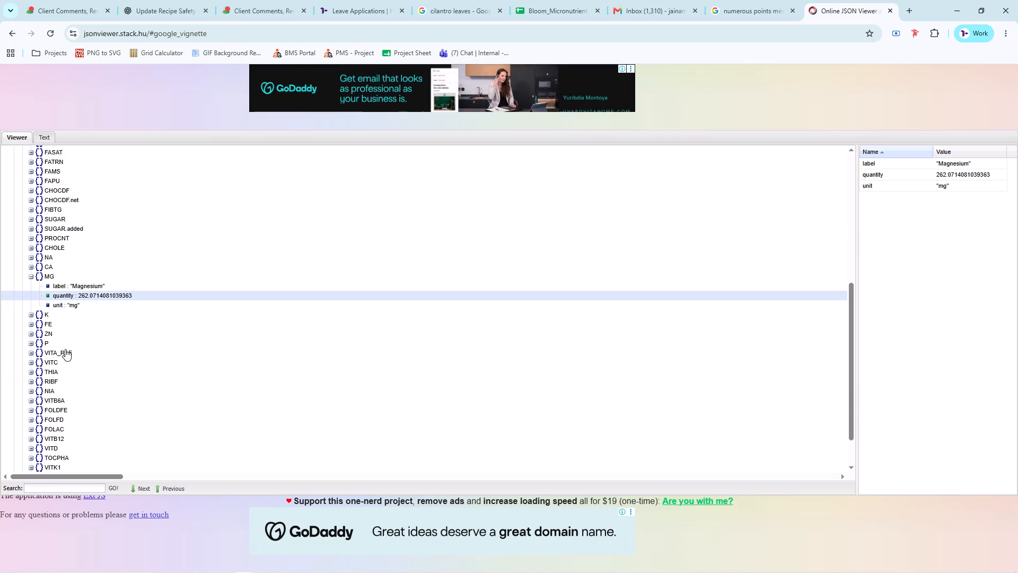
left_click(33, 350)
left_click(33, 350)
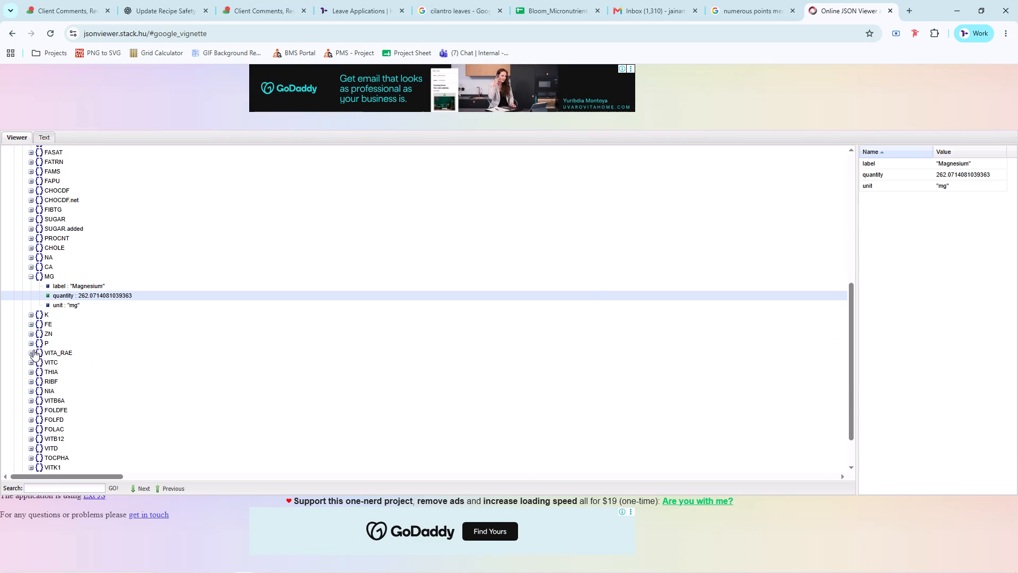
left_click(31, 400)
left_click(31, 400)
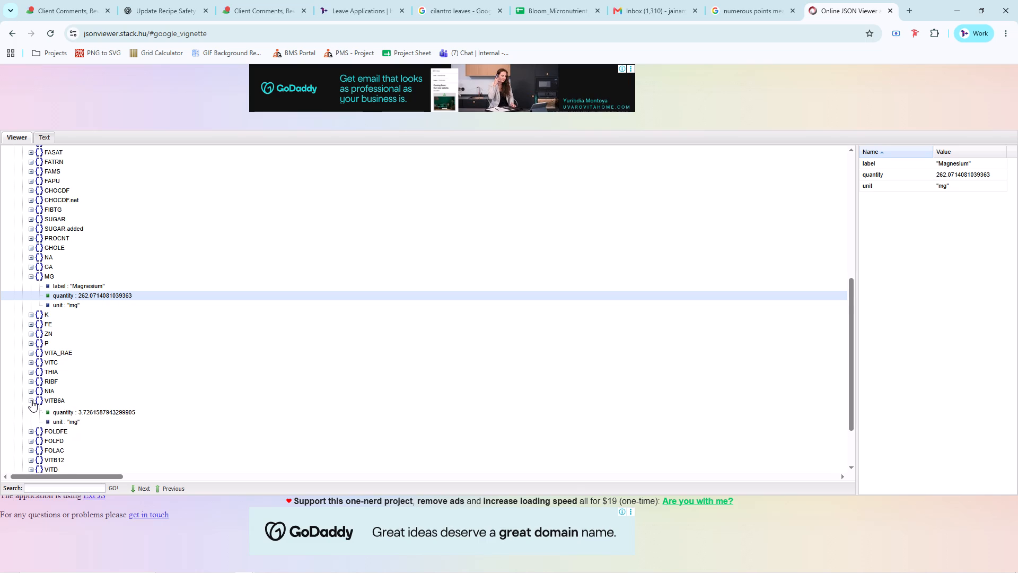
scroll(61, 398, "down", 1)
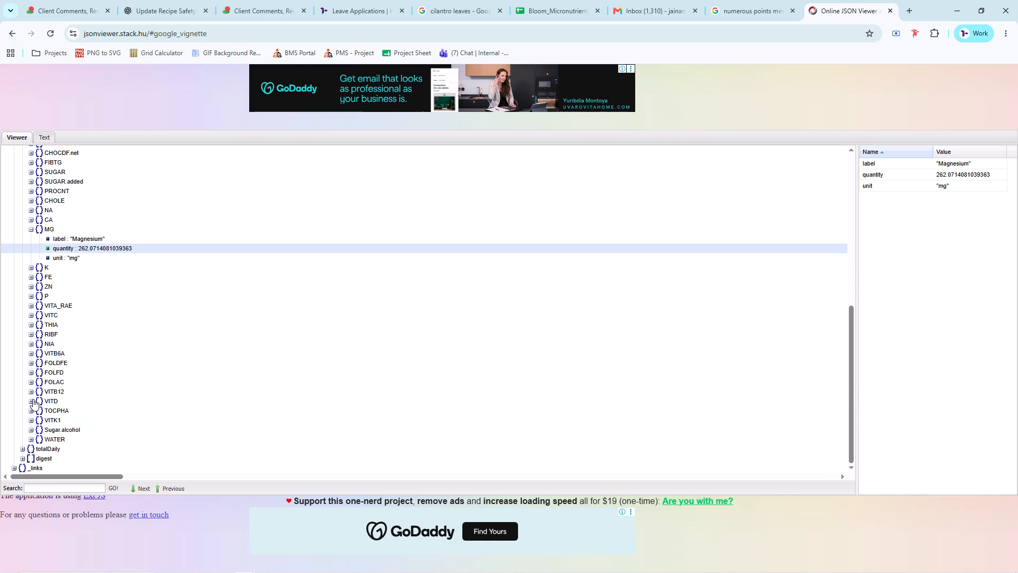
left_click(33, 399)
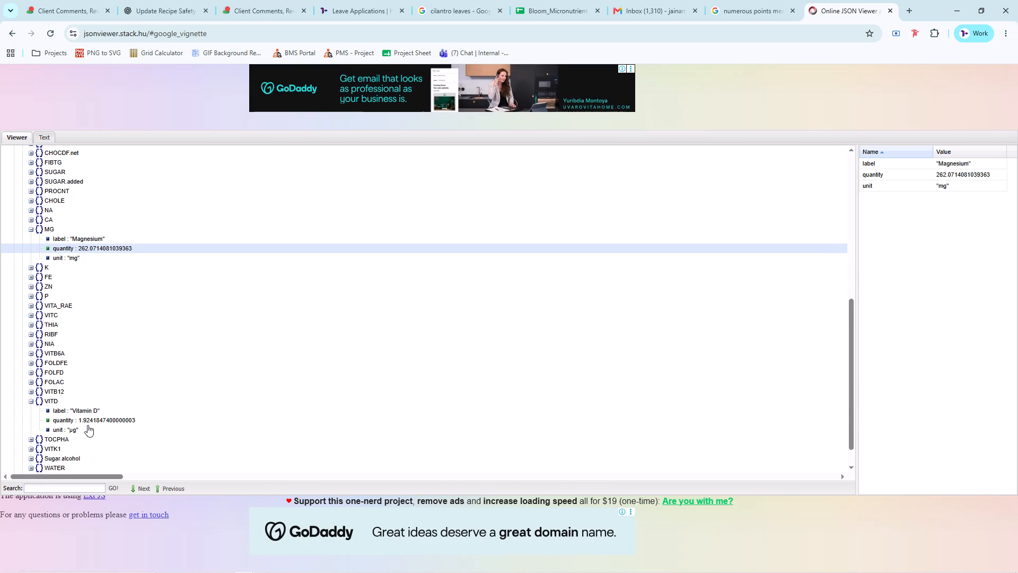
key("alt+Tab")
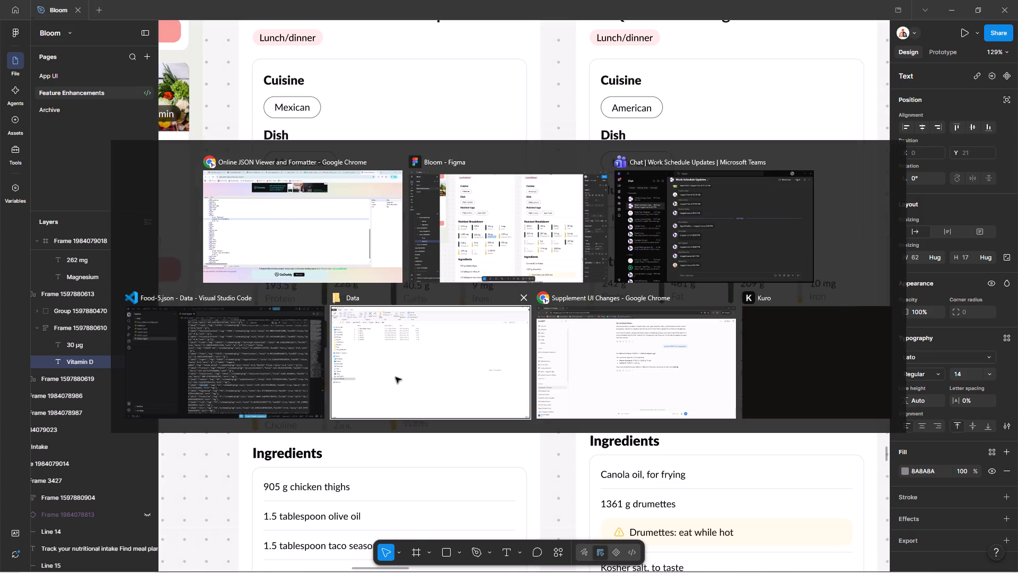
left_click_drag(413, 326, 400, 327)
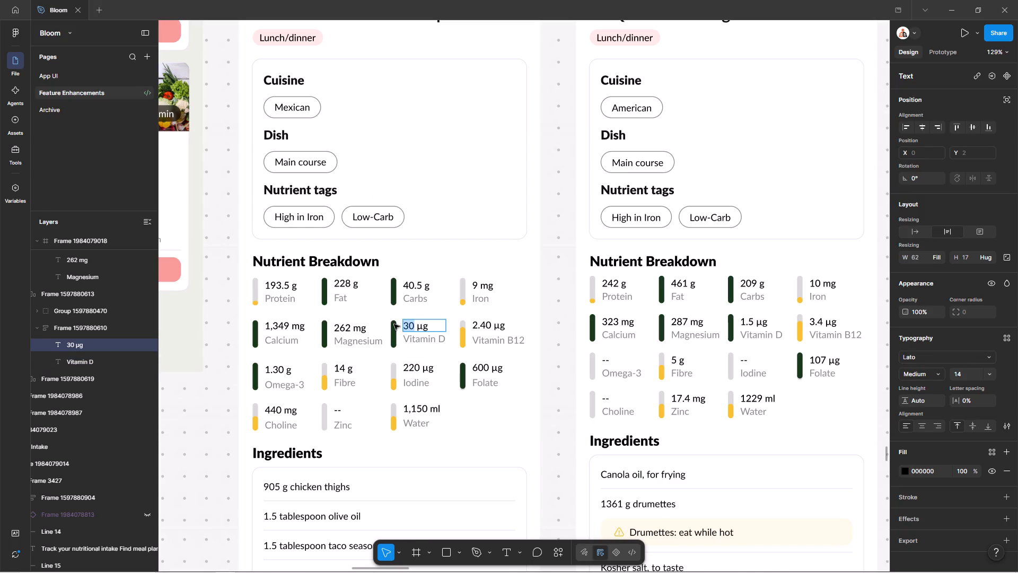
key("2")
Look up the VITB12 quantity in the Chrome JSON viewer and set Baked Salsa Chicken's Vitamin B12 value to 7.5 µg in Figma.
left_click(517, 341)
key("ctrl+a")
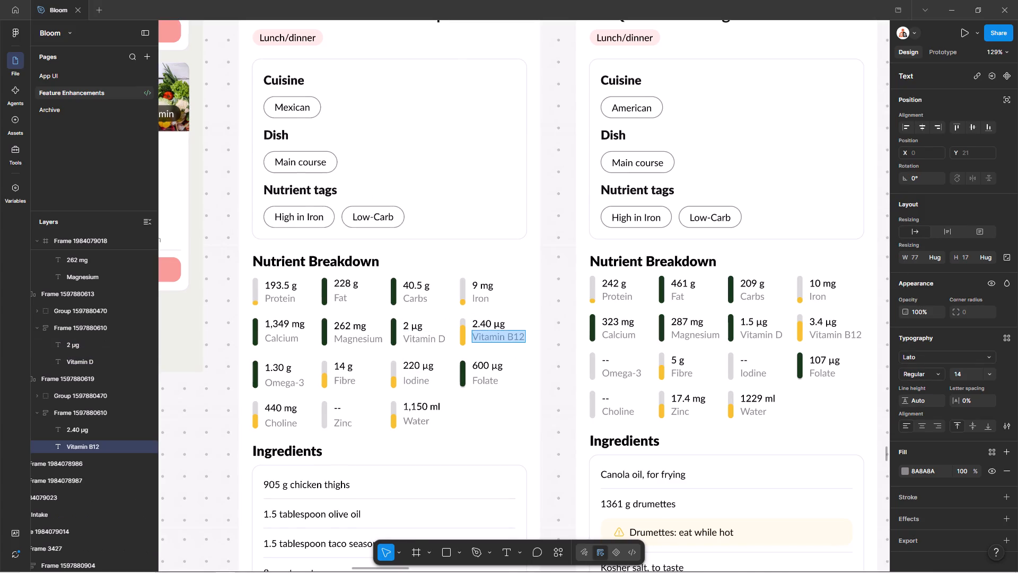
key("ctrl+c")
key("alt+Tab")
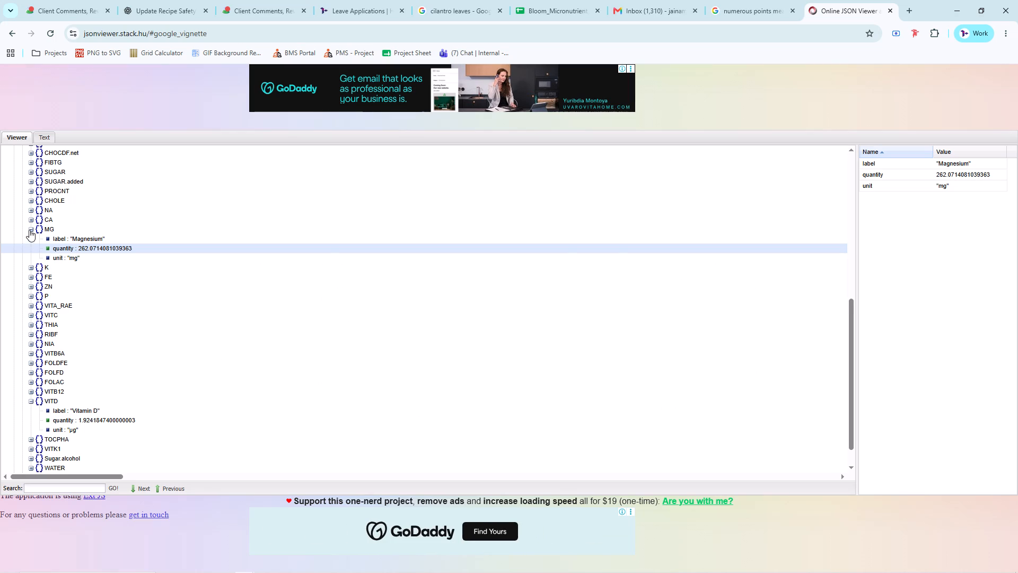
left_click(29, 230)
left_click(36, 361)
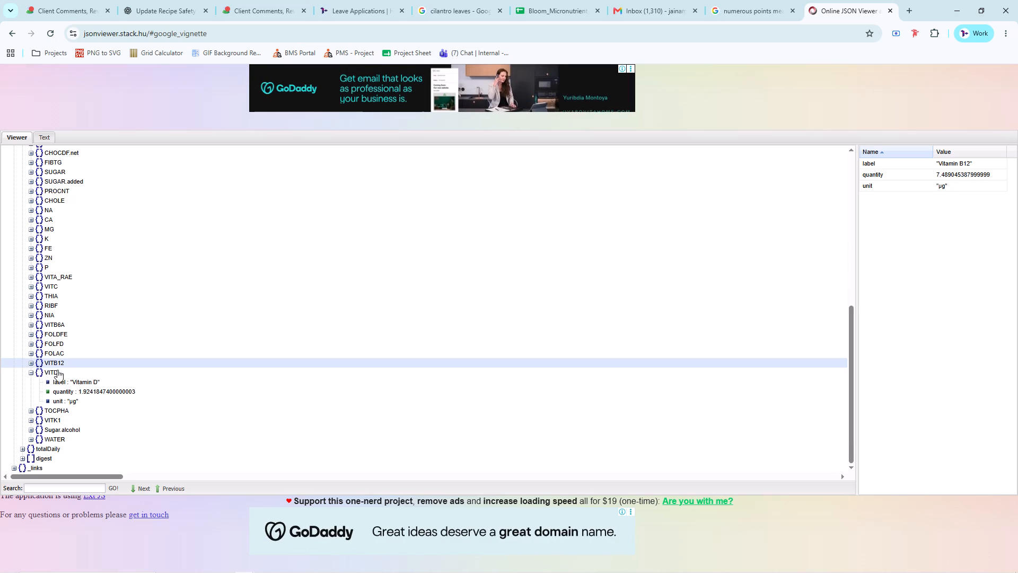
left_click(31, 361)
key("alt+Tab")
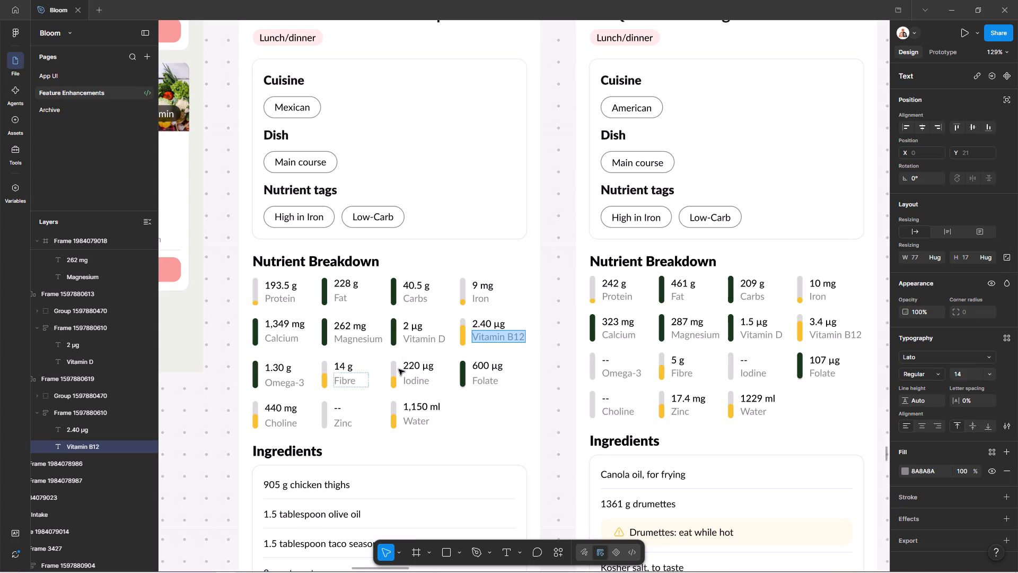
key("alt+Tab")
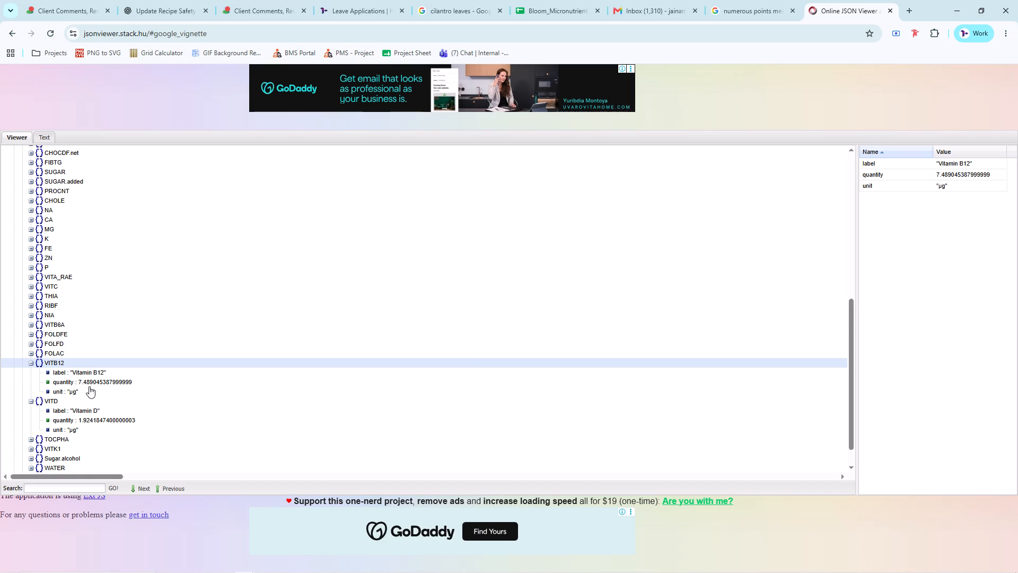
key("alt+Tab")
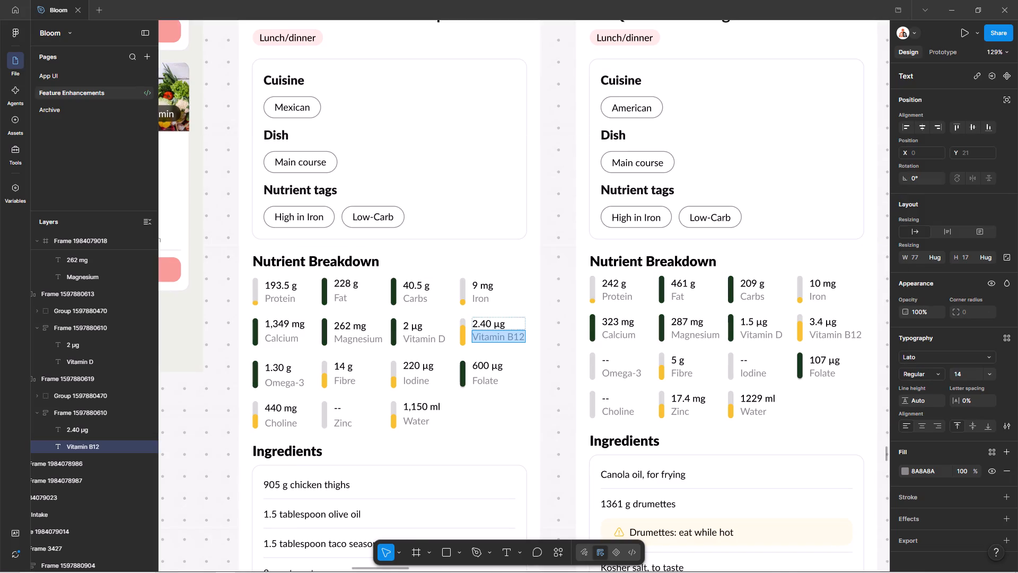
left_click_drag(492, 326, 460, 328)
type("7.5")
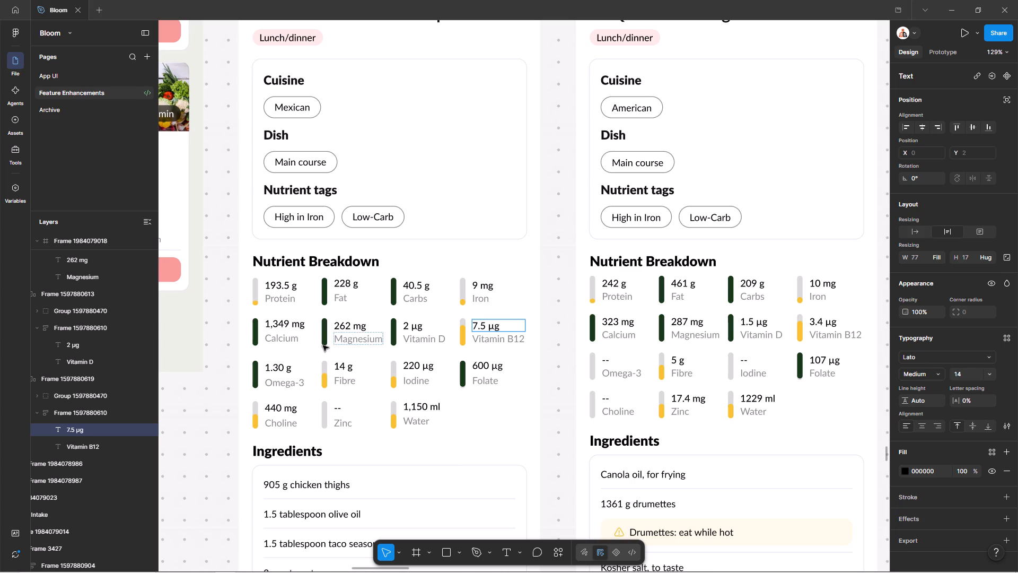
Compare Baked Salsa Chicken's Omega-3 entry in Figma with the nutrient list in the Chrome JSON viewer.
left_click(281, 382)
key("ctrl+a")
key("alt+Tab")
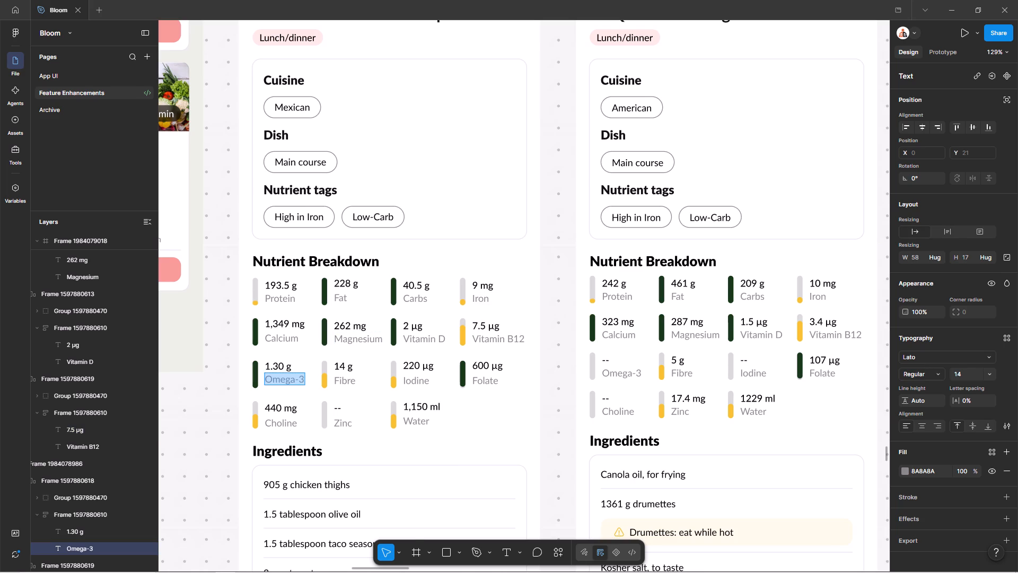
key("alt+Tab")
key("alt+Tab")
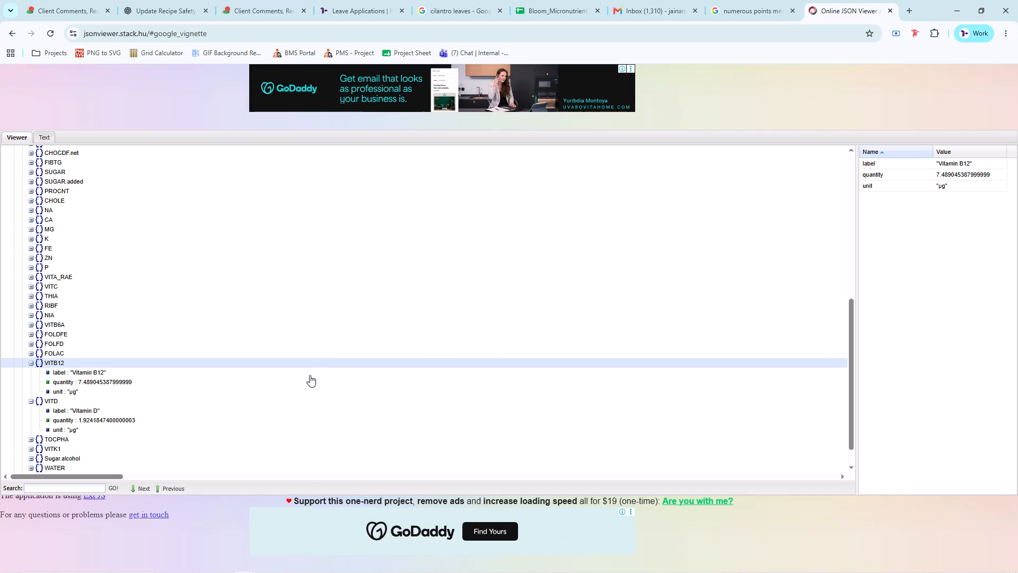
key("alt+Tab")
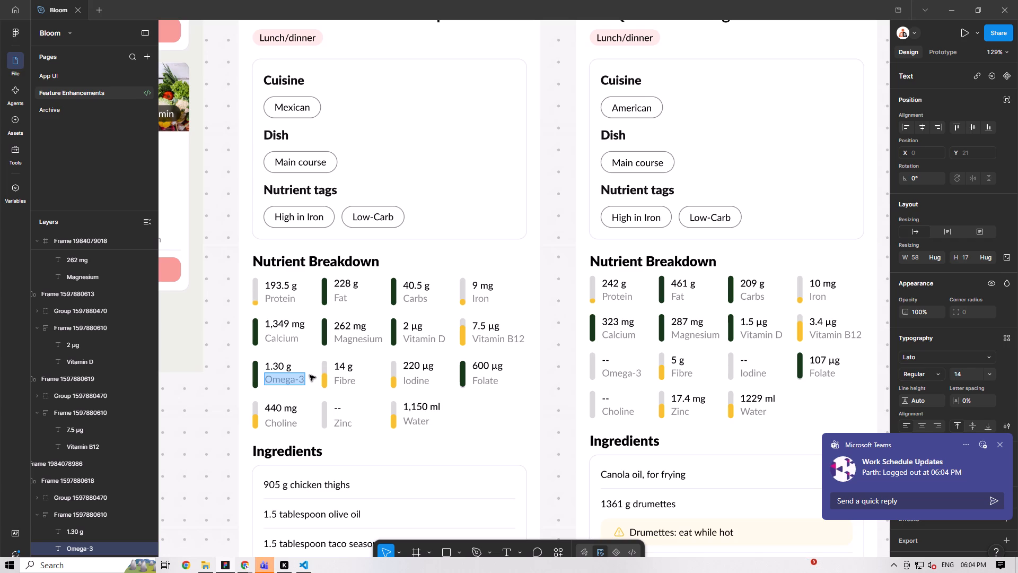
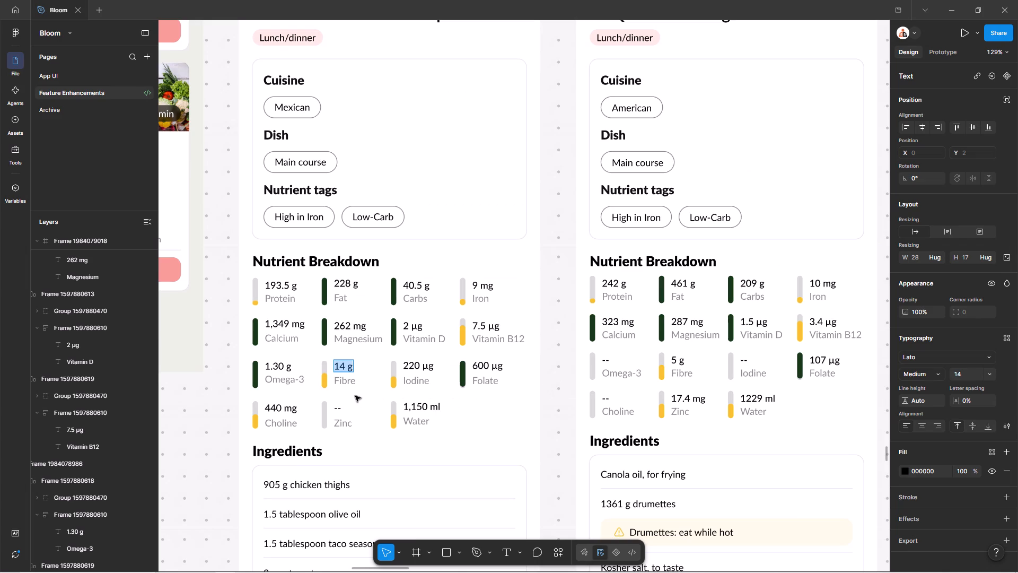
Copy the Omega-3 label from the Mexican recipe's nutrient breakdown and search Food-5.json in Visual Studio Code for Omega.
left_click(294, 378)
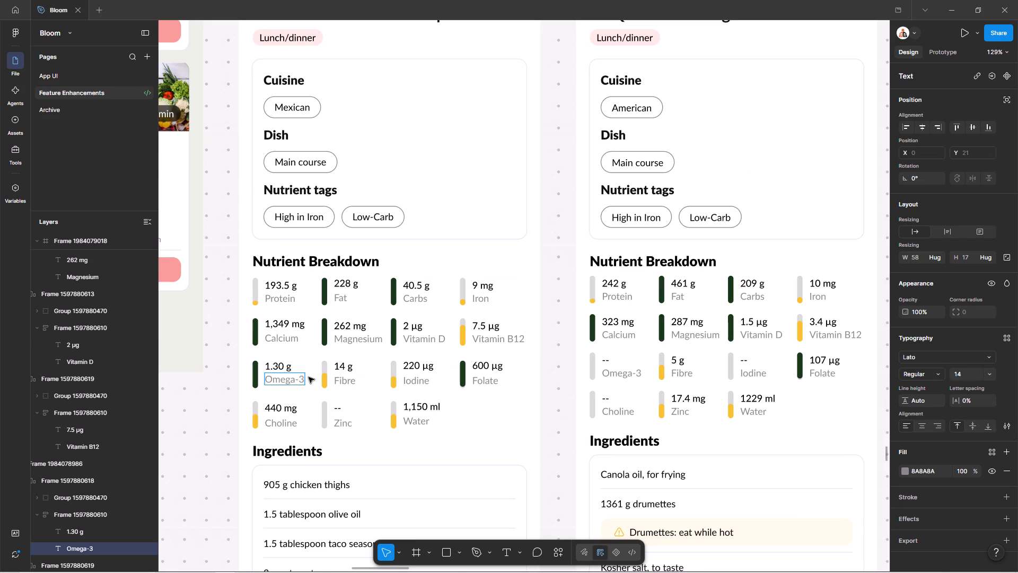
key("ctrl+a")
key("ctrl+c")
key("alt+Tab")
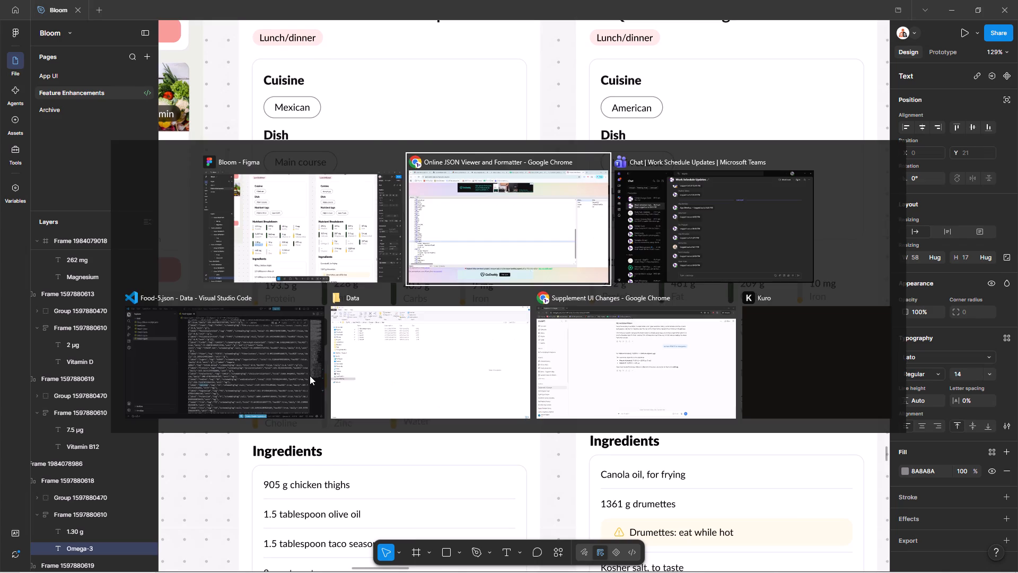
key("alt+Tab")
key("alt+Tab")
key("alt+Tab")
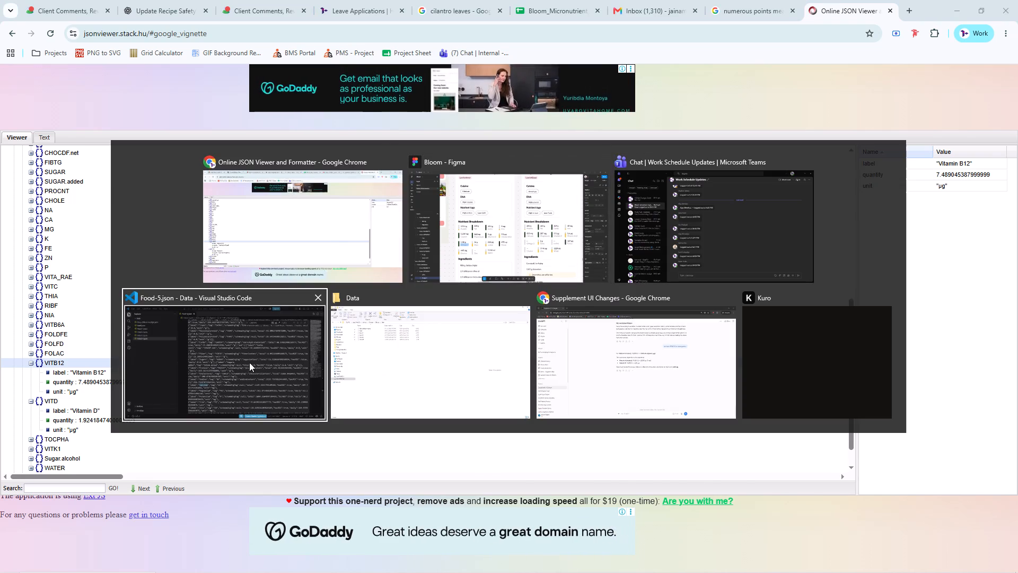
left_click(226, 375, "alt")
left_click(381, 185)
key("ctrl+f")
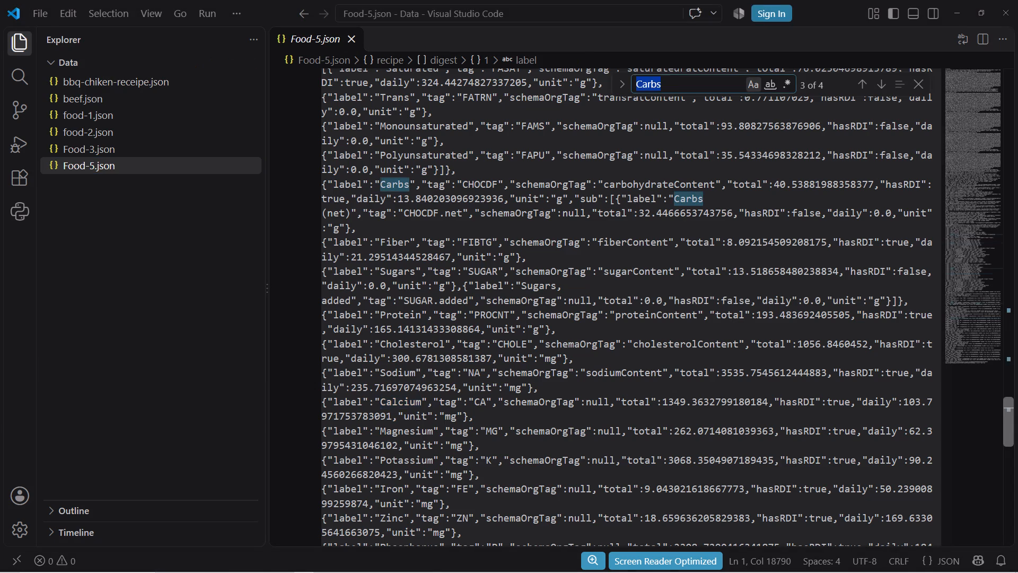
key("ctrl+v")
key("BackSpace")
key("BackSpace")
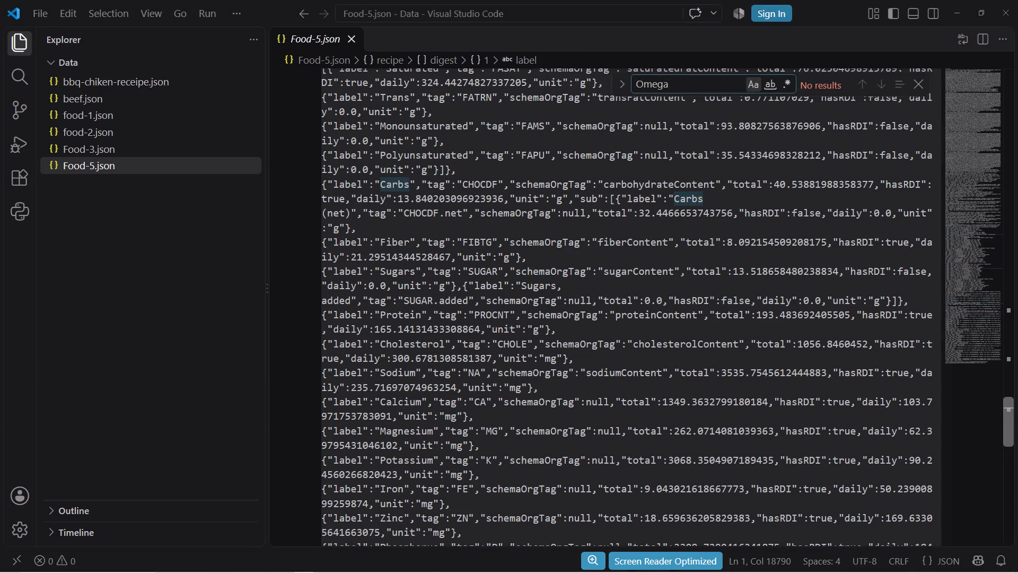
Search Food-5.json for "vitamin" and "vit", and look through the nutrient entries near the end of the file.
key("ctrl+a")
type("vitamin")
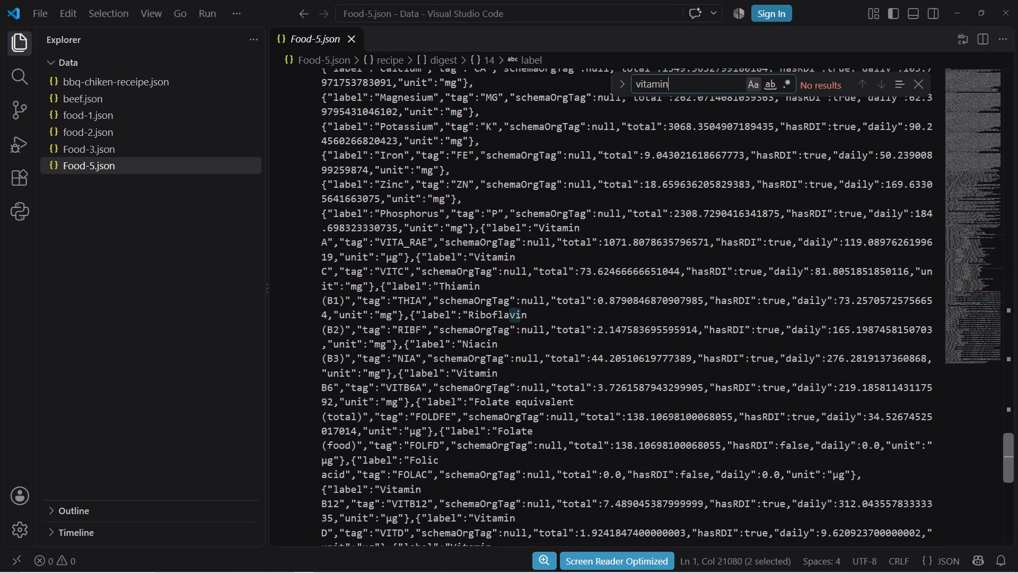
key("ctrl+a")
key("BackSpace")
type("vit")
key("ctrl+a")
key("BackSpace")
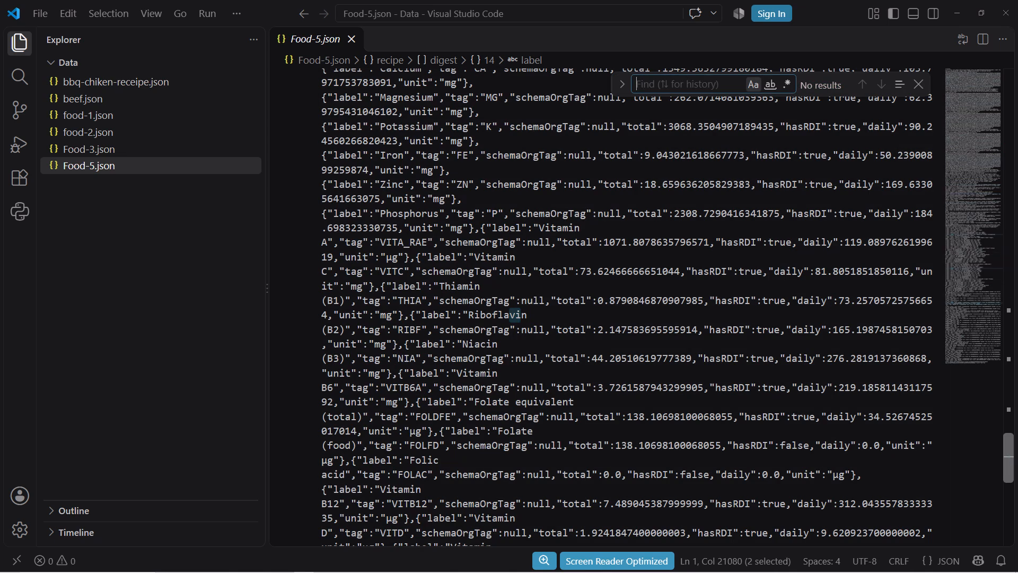
scroll(361, 262, "up", 11)
scroll(529, 177, "down", 13)
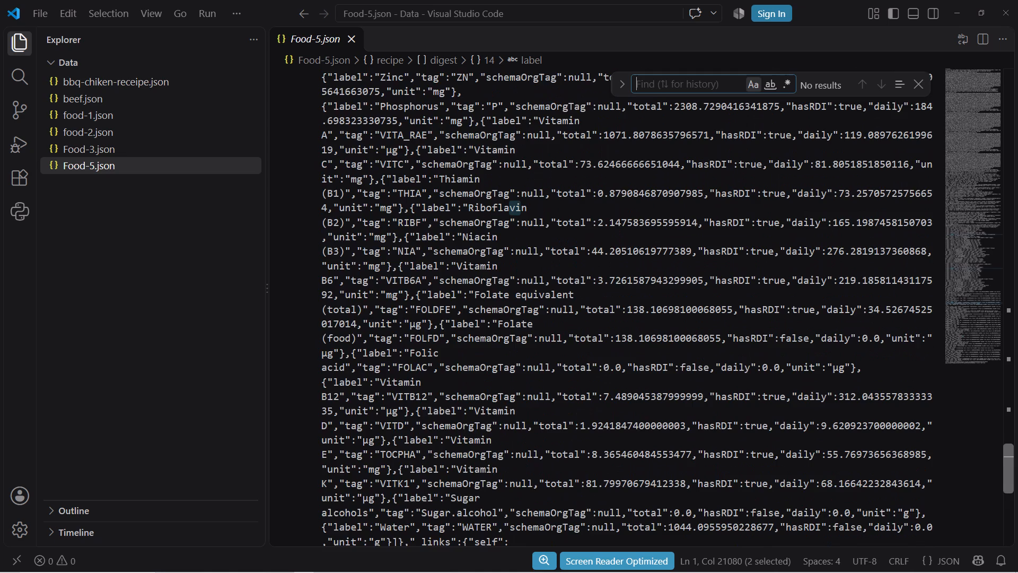
scroll(530, 188, "down", 3)
Search Food-5.json for "prote", "vita" and "b12", and clear the search term.
type("prote")
key("ctrl+a")
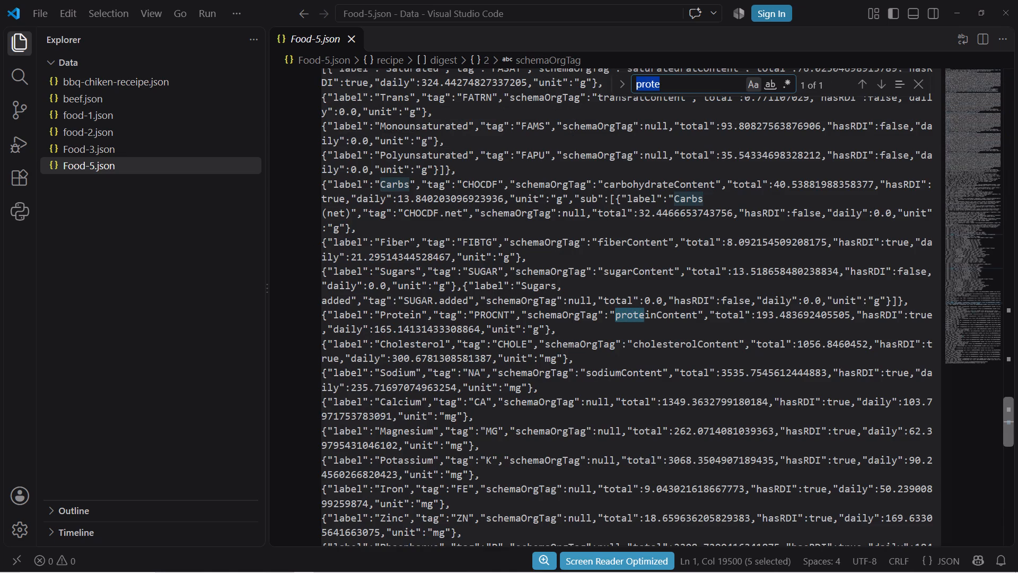
type("vita")
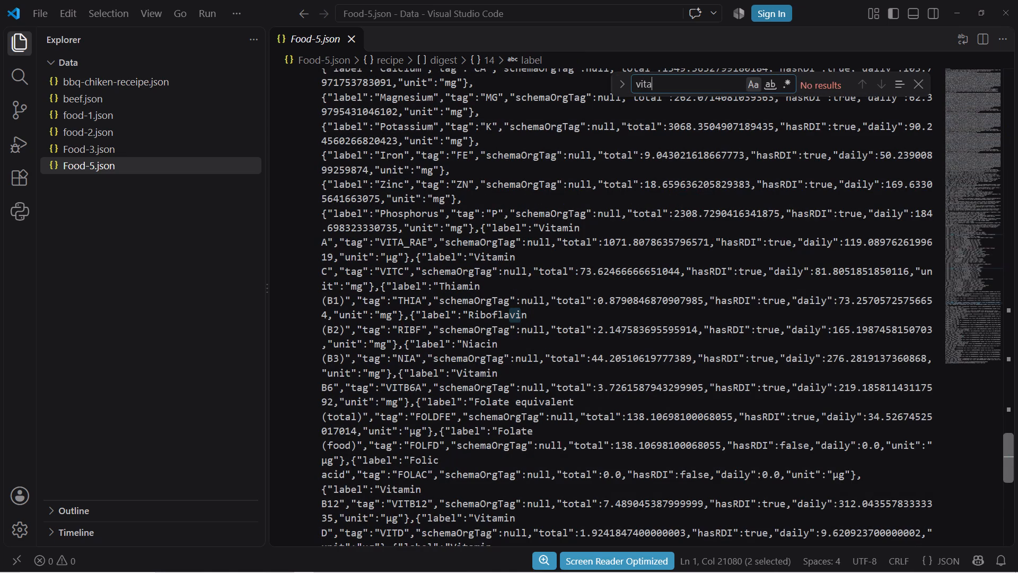
key("BackSpace")
key("BackSpace")
key("BackSpace")
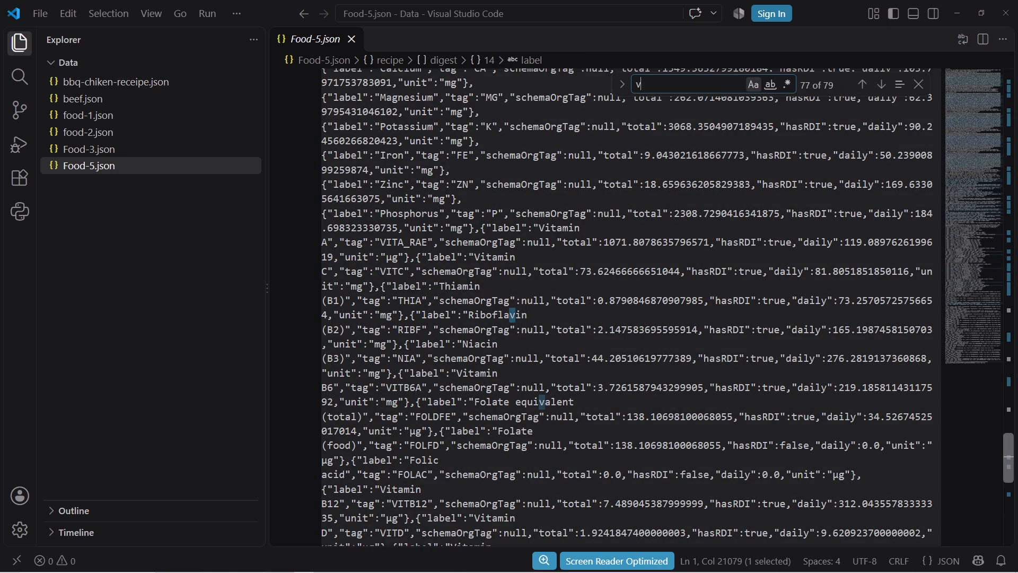
key("BackSpace")
type("b12")
key("ctrl+a")
key("BackSpace")
Switch to the JSON viewer in Chrome, collapse the VITB12 and VITD entries, and inspect the Sugar.alcohol entry.
key("alt+Tab")
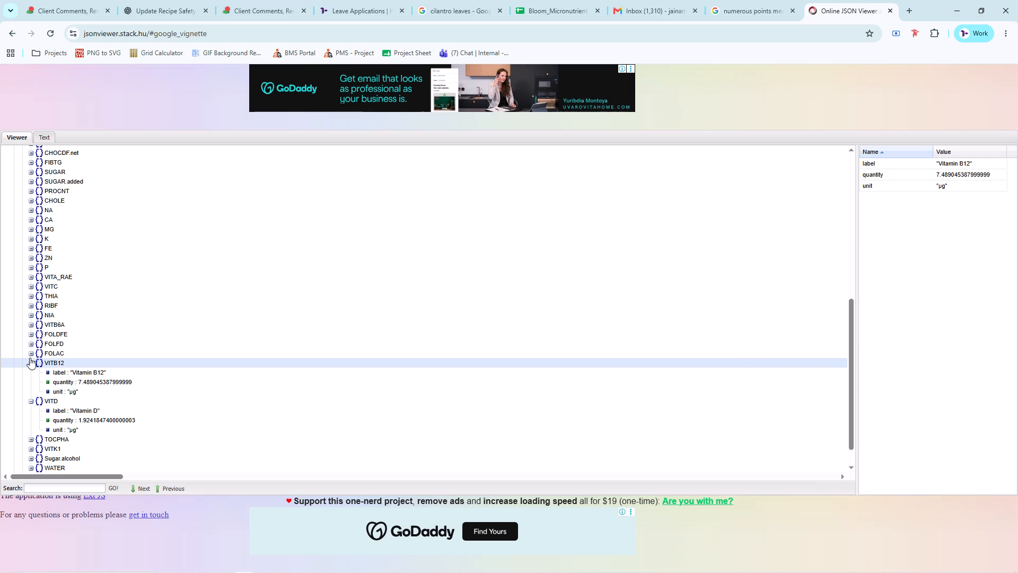
left_click(31, 358)
left_click(30, 362)
left_click(31, 371)
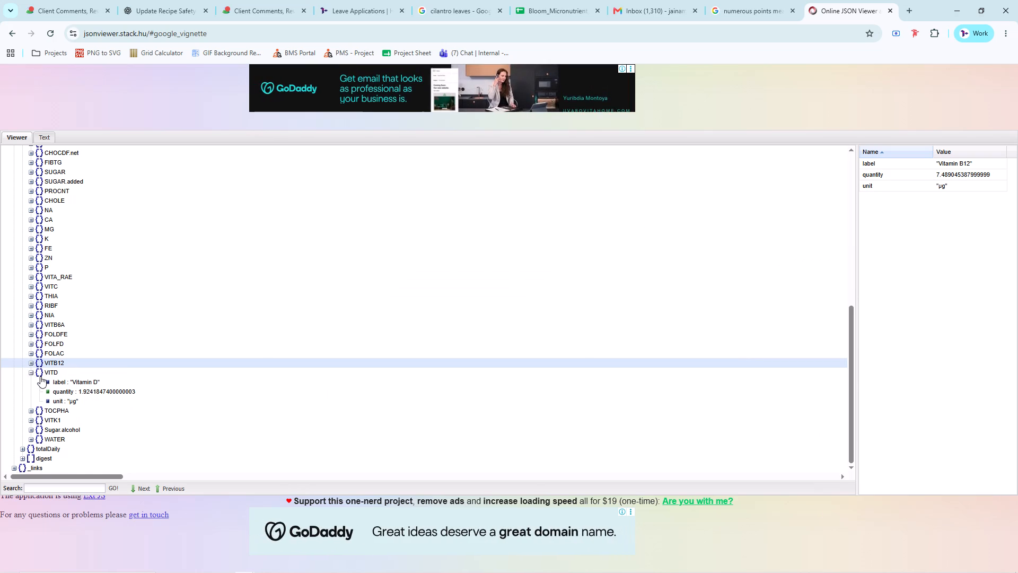
left_click(33, 374)
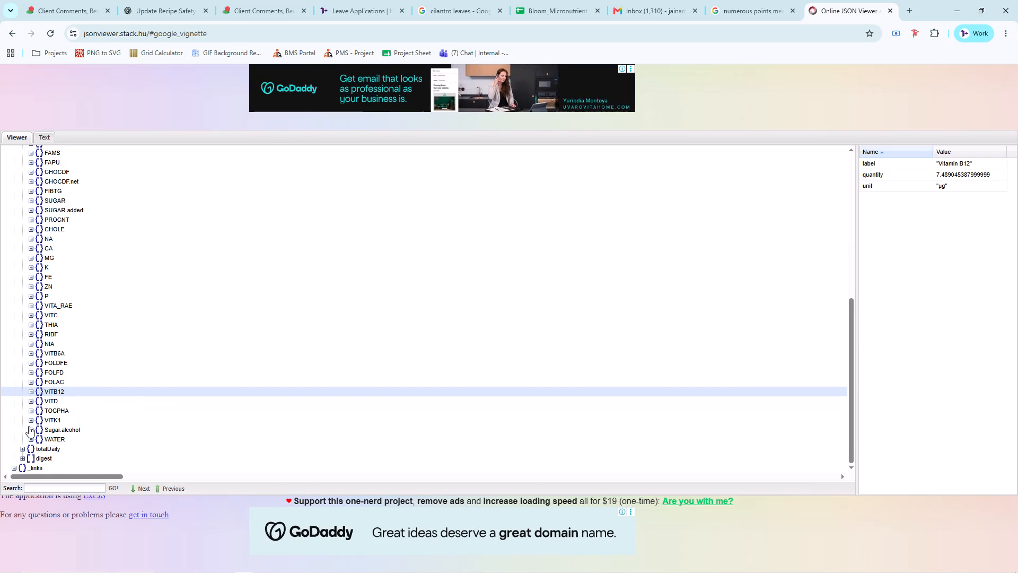
left_click(36, 430)
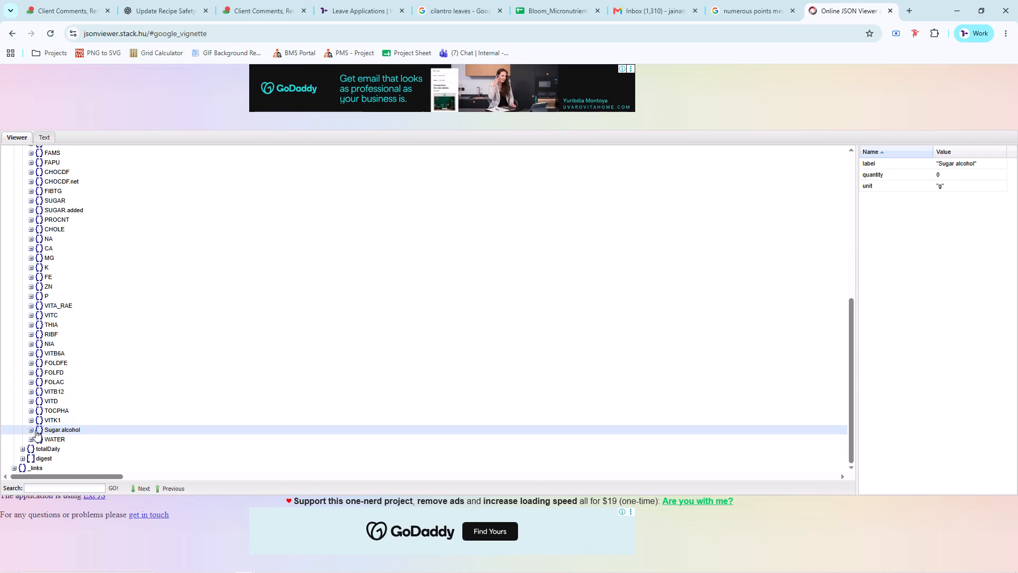
left_click(31, 429)
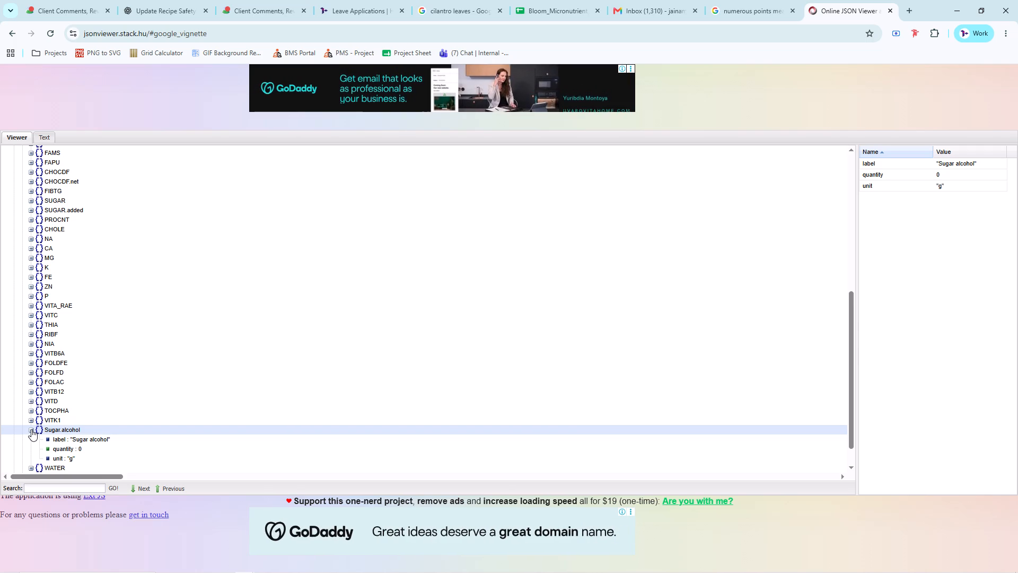
left_click(31, 429)
Expand the VITK1, TOCPHA, VITD and VITB12 entries under totalNutrients to examine their labels and quantities.
left_click(32, 419)
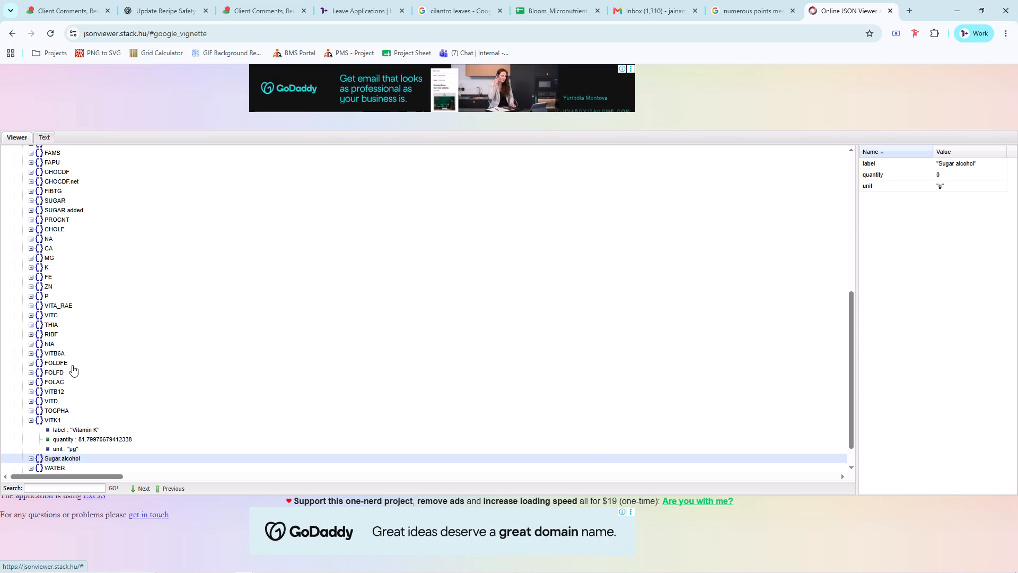
left_click(38, 406)
left_click(33, 412)
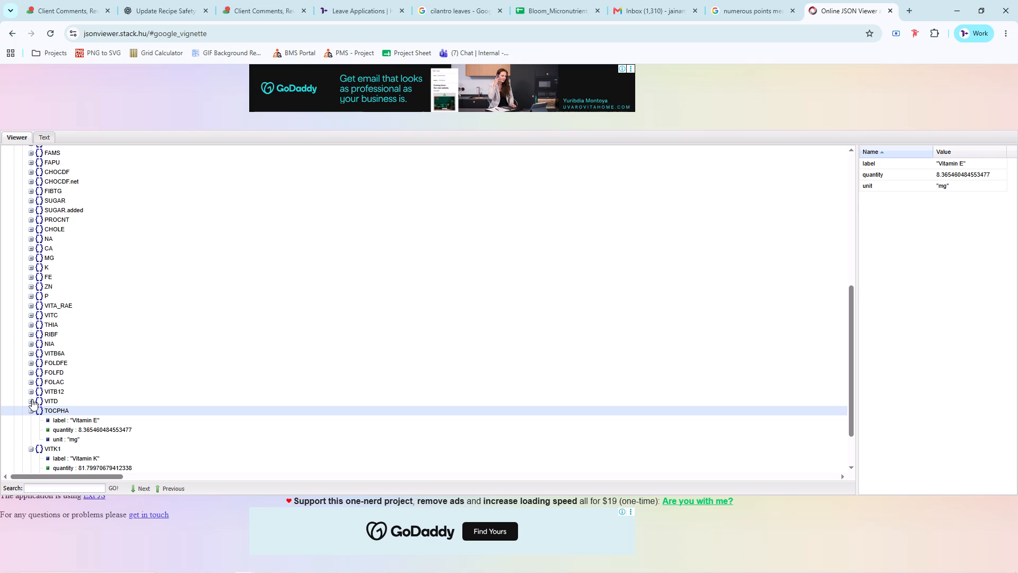
left_click(30, 400)
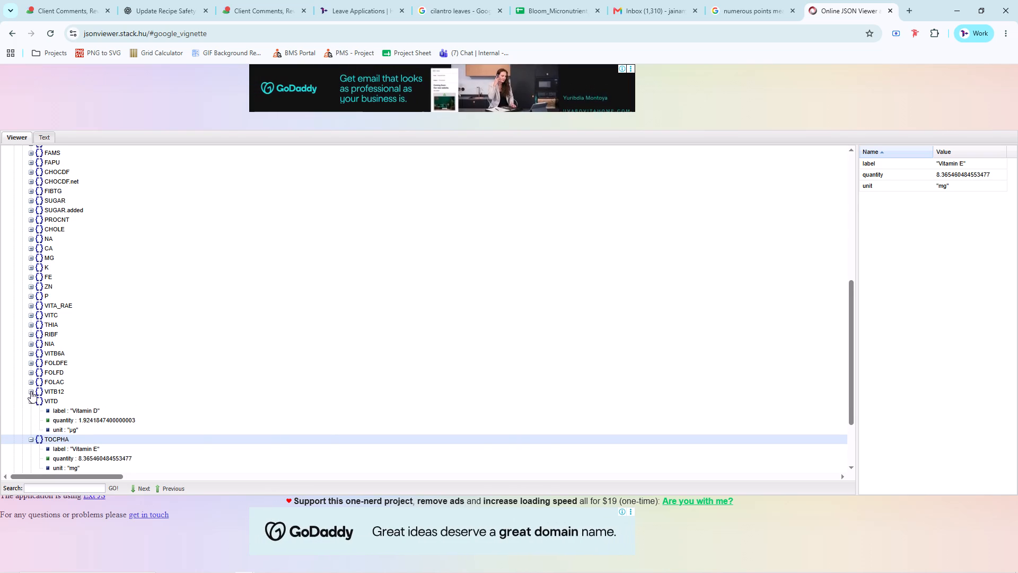
key("alt+Tab")
key("alt+Tab")
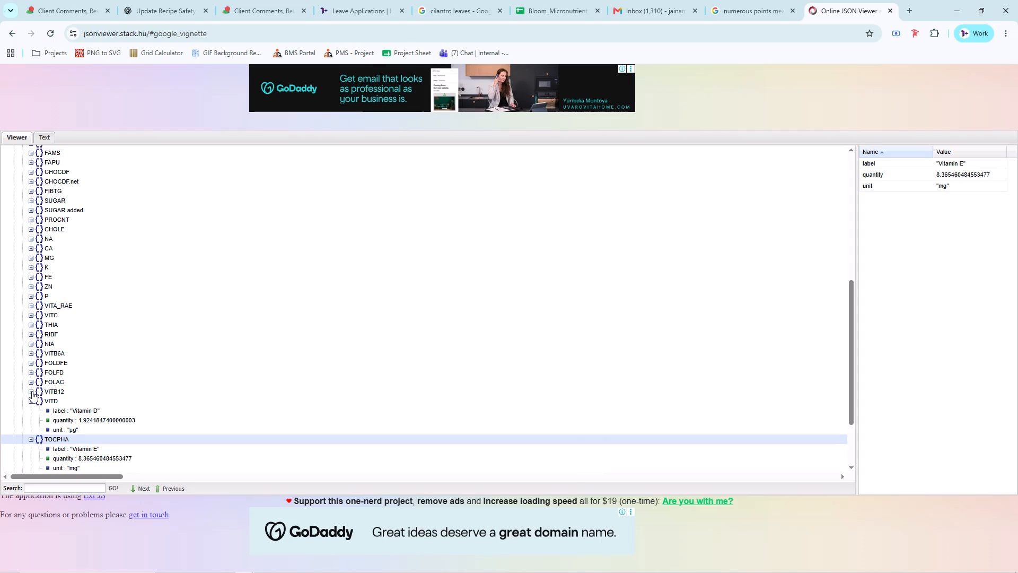
left_click(32, 391)
Expand the folate-related entries FOLAC, FOLFD and FOLDFE to examine their labels and quantities.
left_click(33, 383)
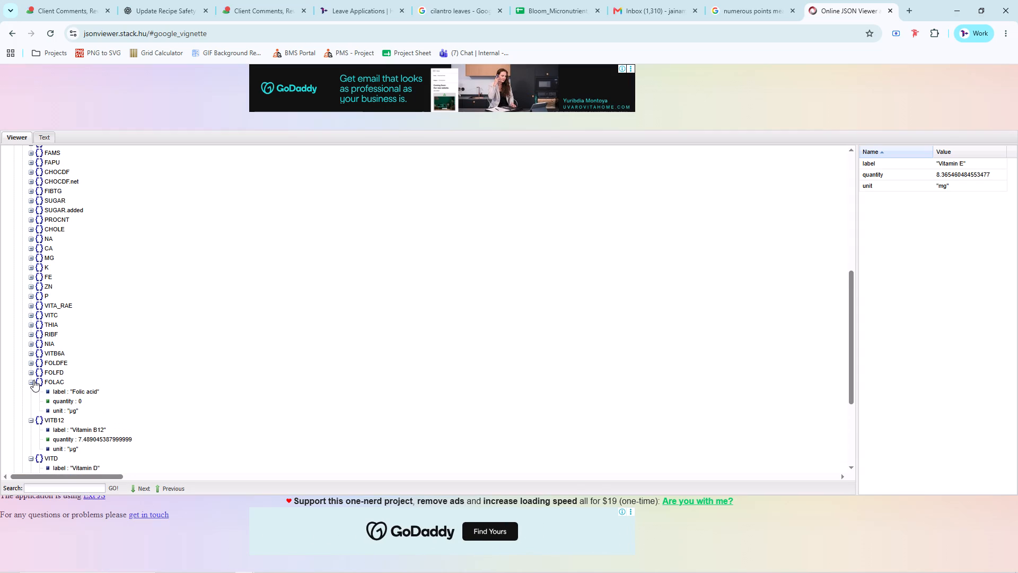
left_click(33, 373)
left_click(33, 363)
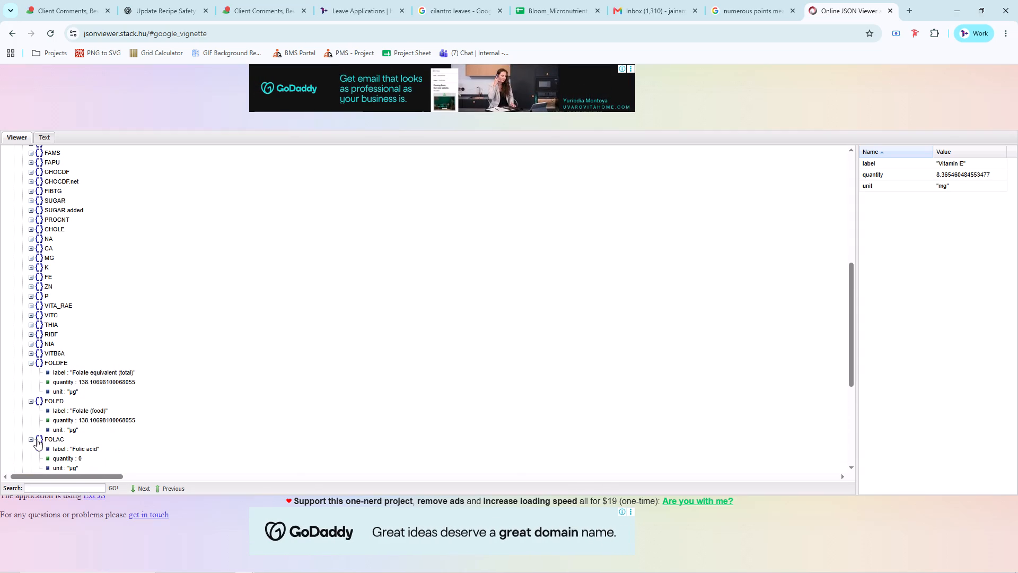
left_click(34, 439)
left_click(34, 439)
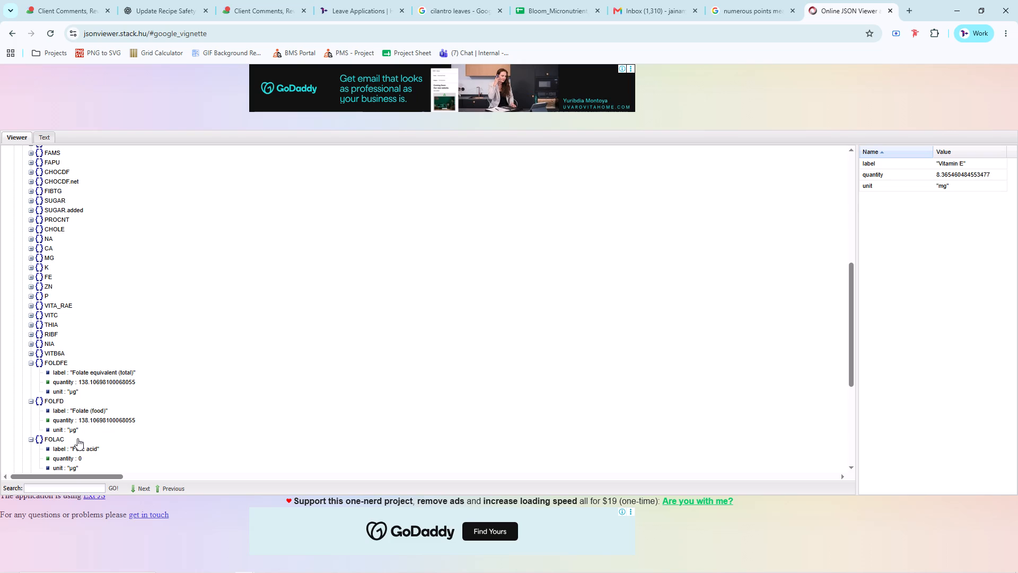
Expand the remaining vitamin entries VITB6A, NIA, RIBF, THIA, VITC and VITA_RAE to examine their details.
left_click(32, 352)
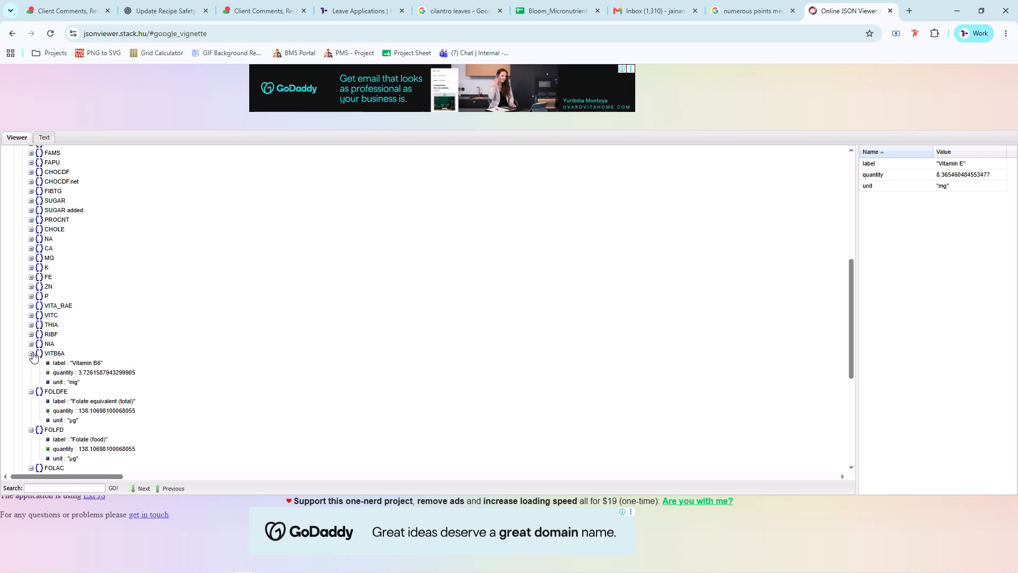
left_click(32, 344)
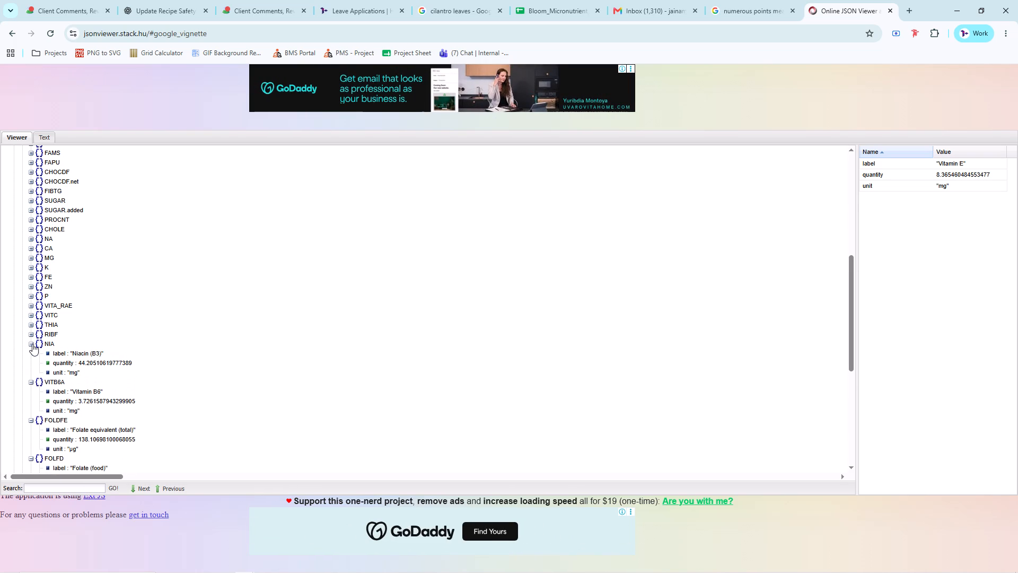
left_click(35, 334)
left_click(33, 333)
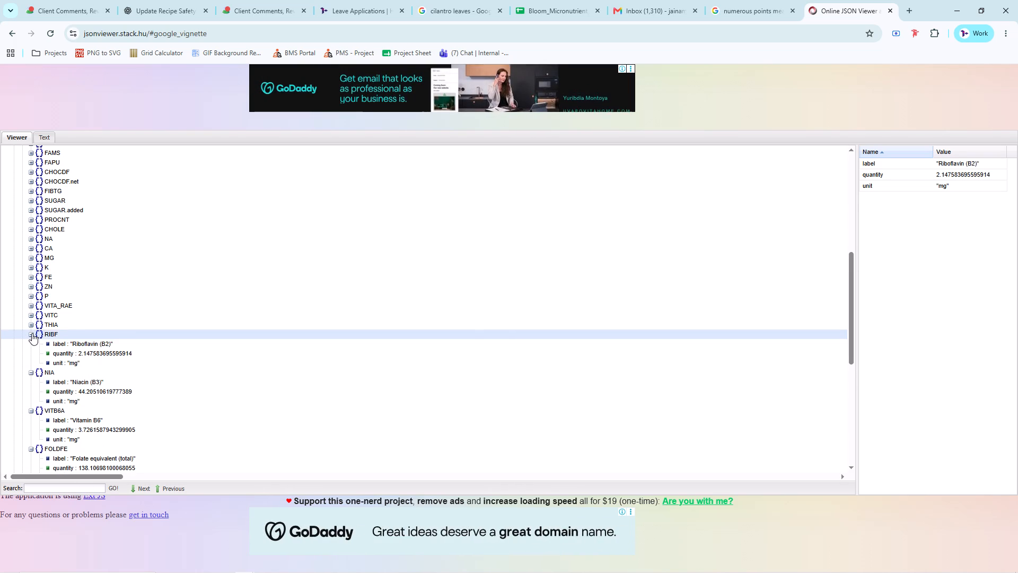
left_click(31, 326)
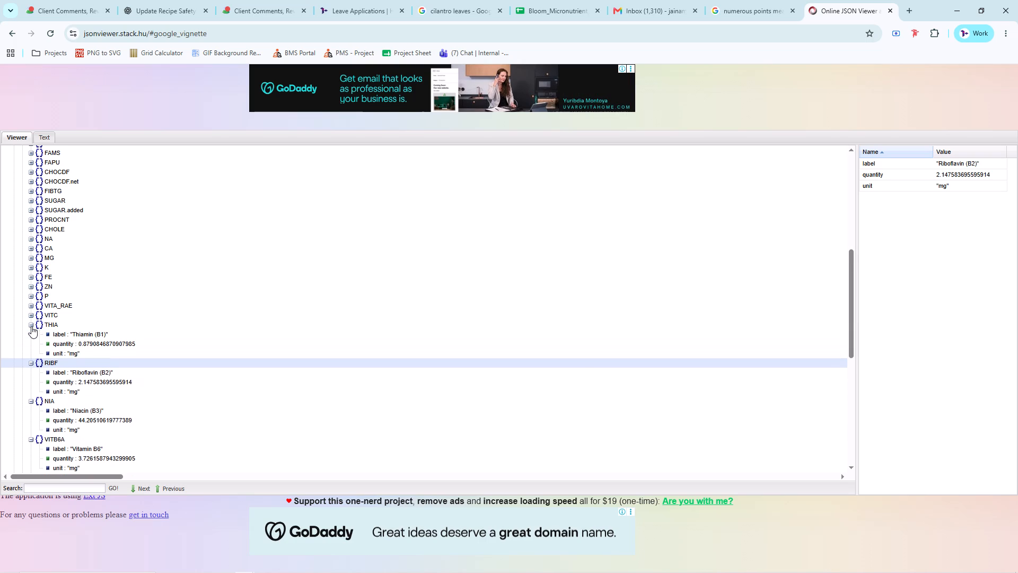
left_click(36, 316)
left_click(32, 312)
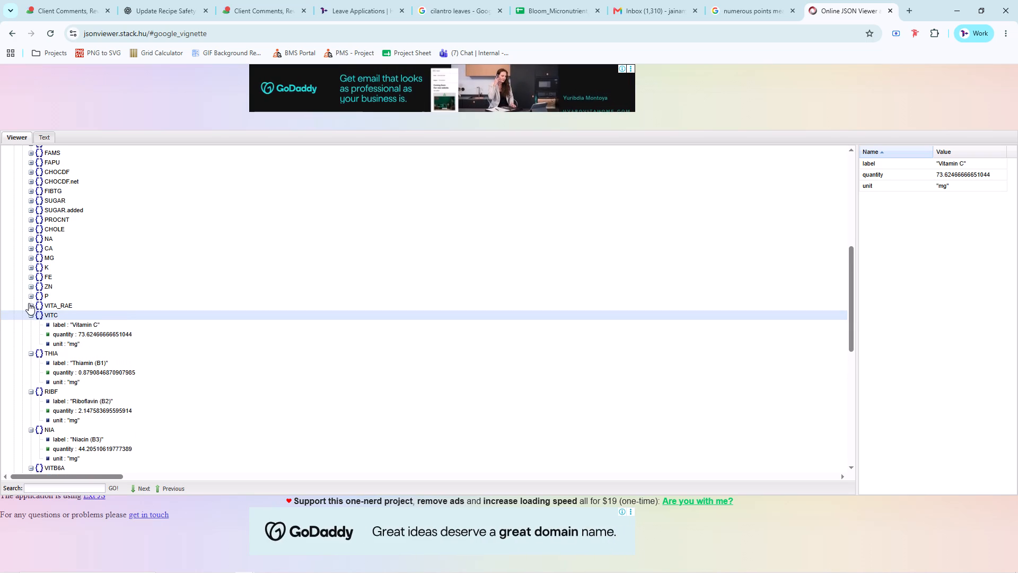
left_click(29, 303)
Expand the mineral entries P, ZN, FE, K, MG, CA and NA to examine their labels and quantities.
left_click(30, 296)
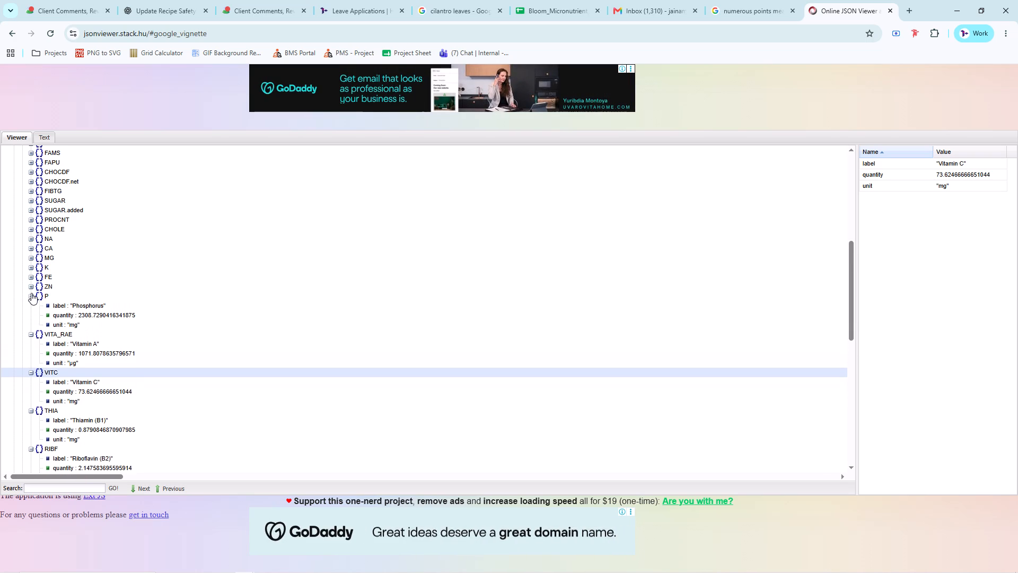
left_click(32, 287)
left_click(34, 272)
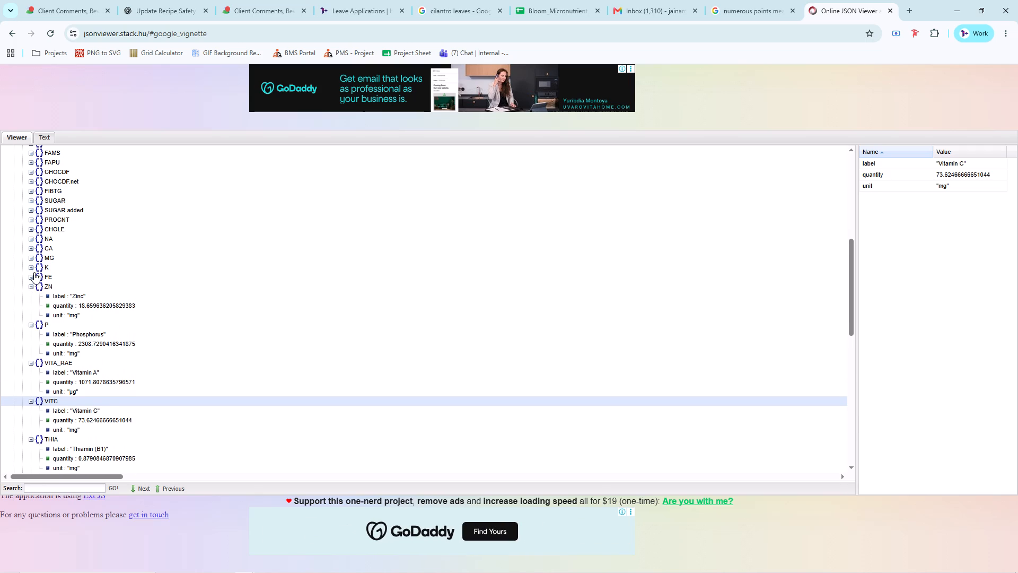
left_click(34, 266)
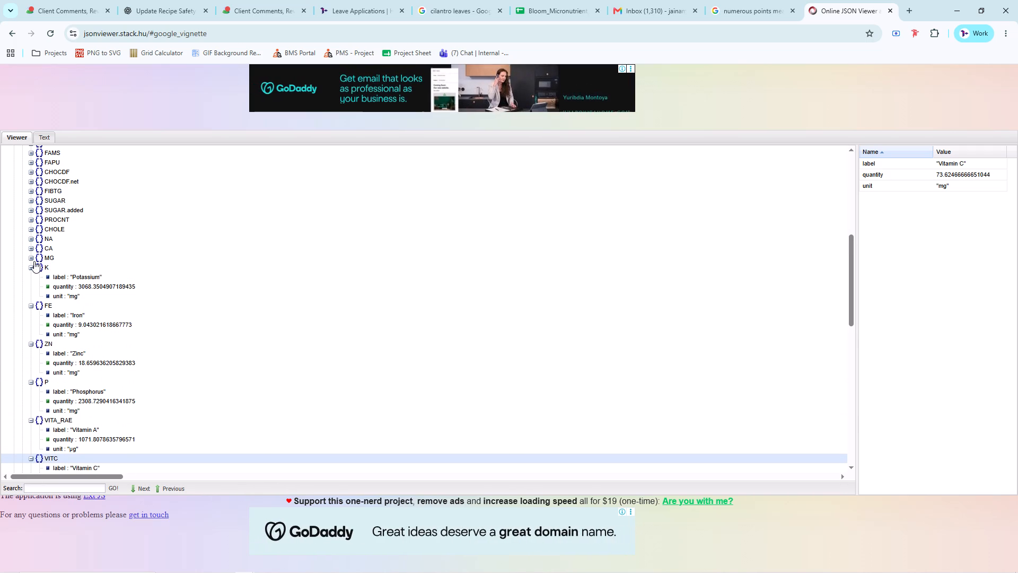
left_click(34, 256)
left_click(33, 247)
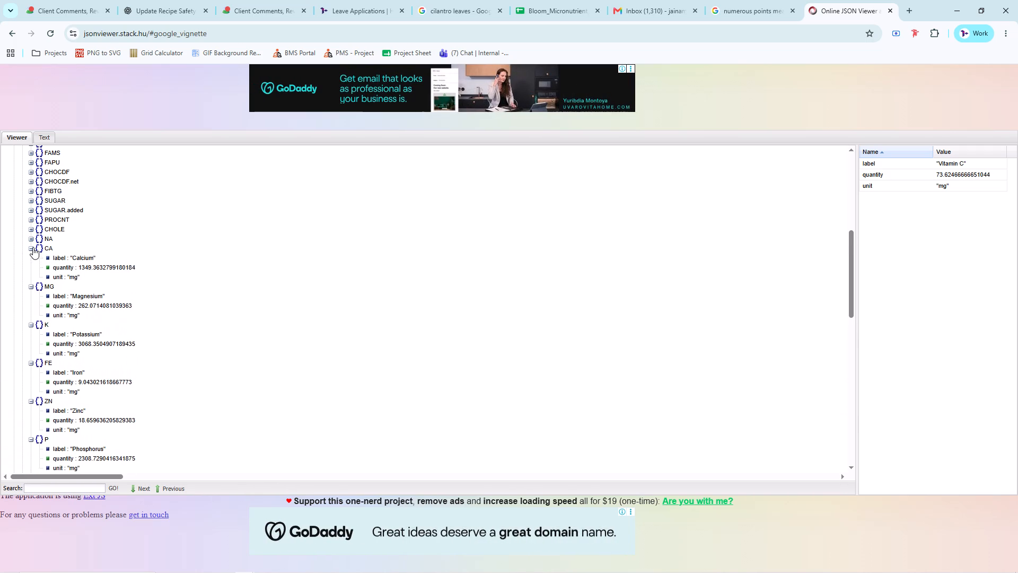
left_click(30, 236)
Expand the PROCNT, CHOLE, SUGAR.added, SUGAR, FIBTG, CHOCDF.net and CHOCDF entries under totalNutrients to examine their labels and quantities.
scroll(42, 284, "up", 2)
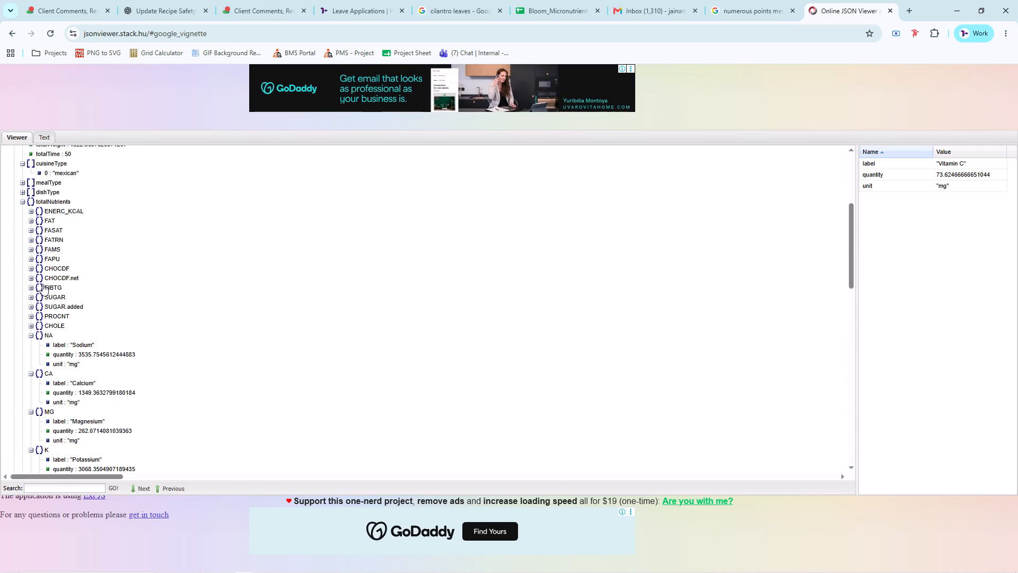
left_click(31, 330)
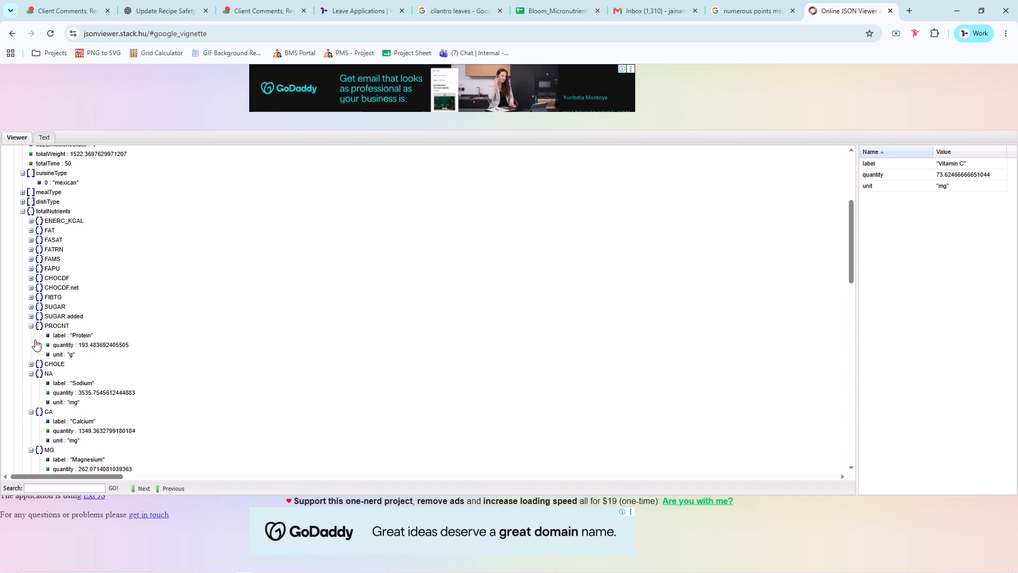
left_click(39, 362)
left_click(33, 363)
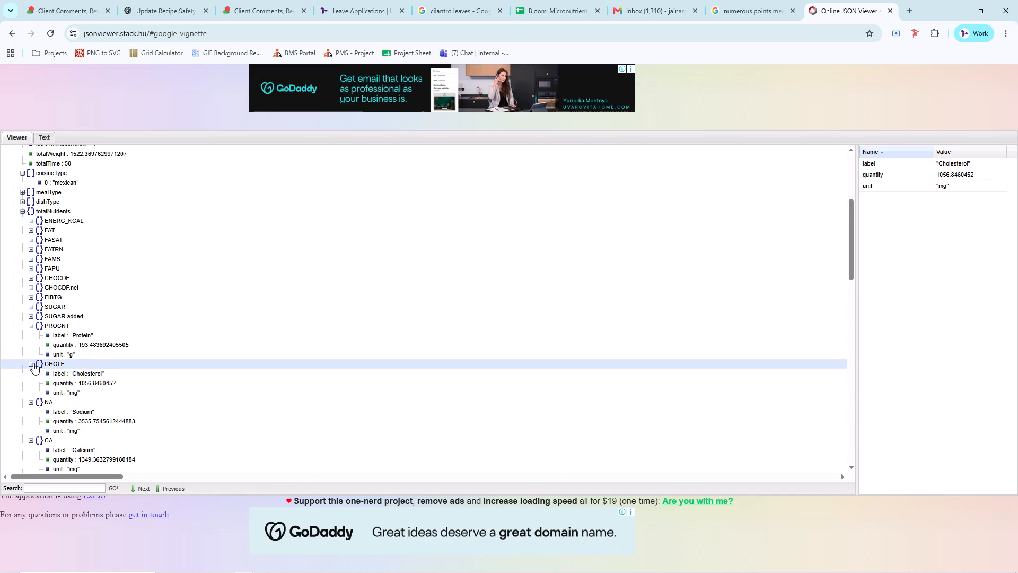
left_click(34, 318)
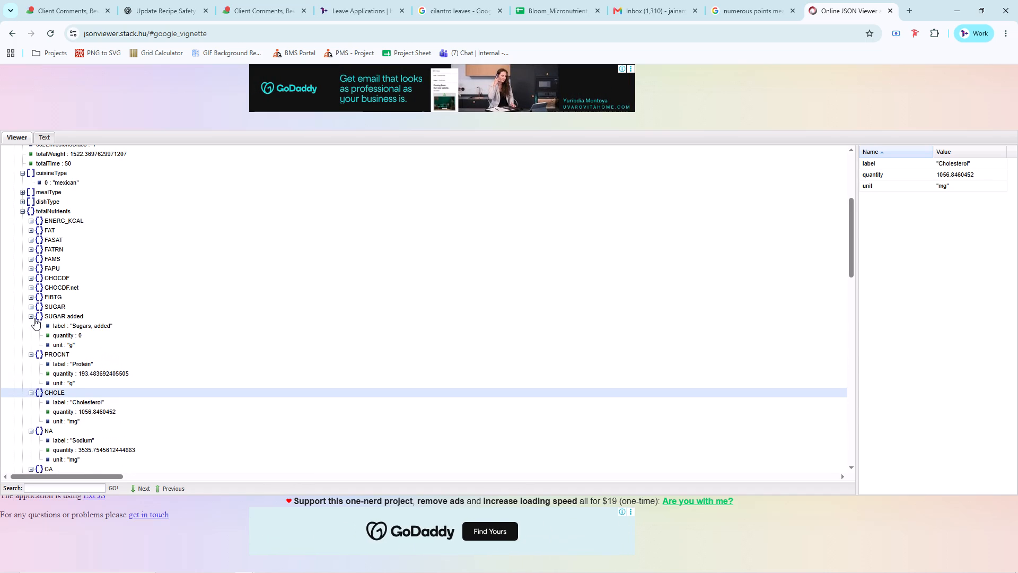
left_click(34, 305)
left_click(34, 296)
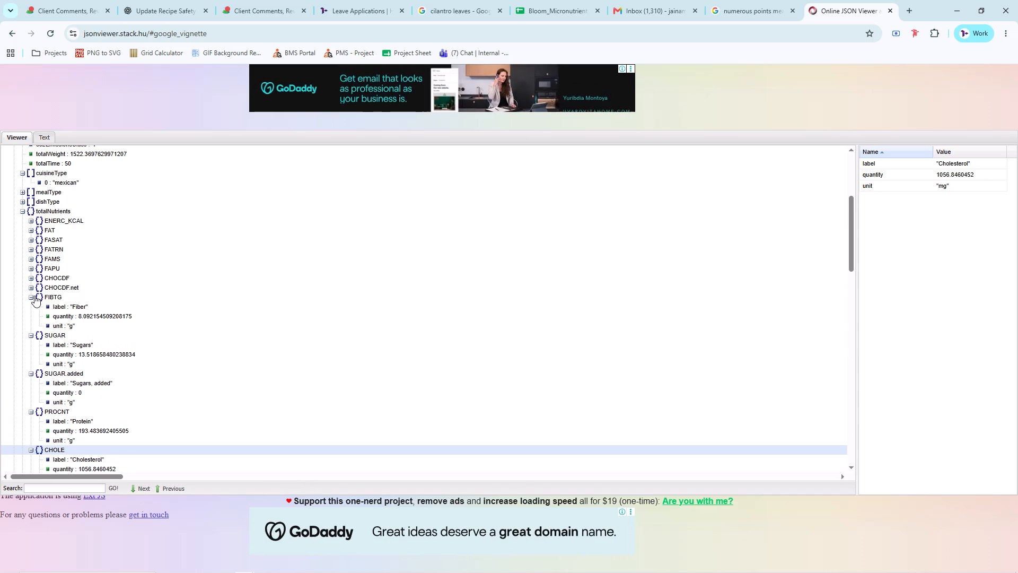
left_click(34, 288)
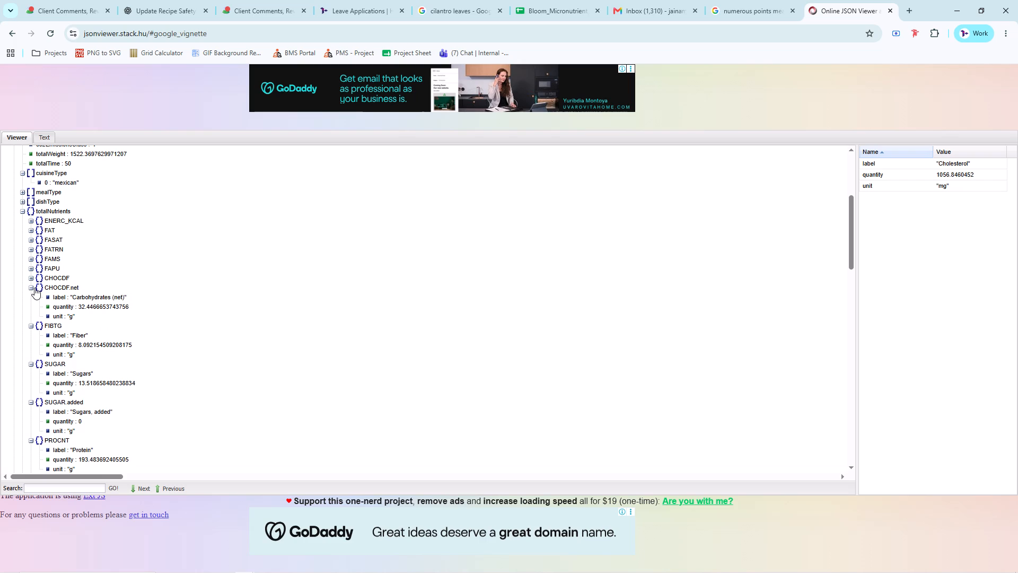
left_click(29, 279)
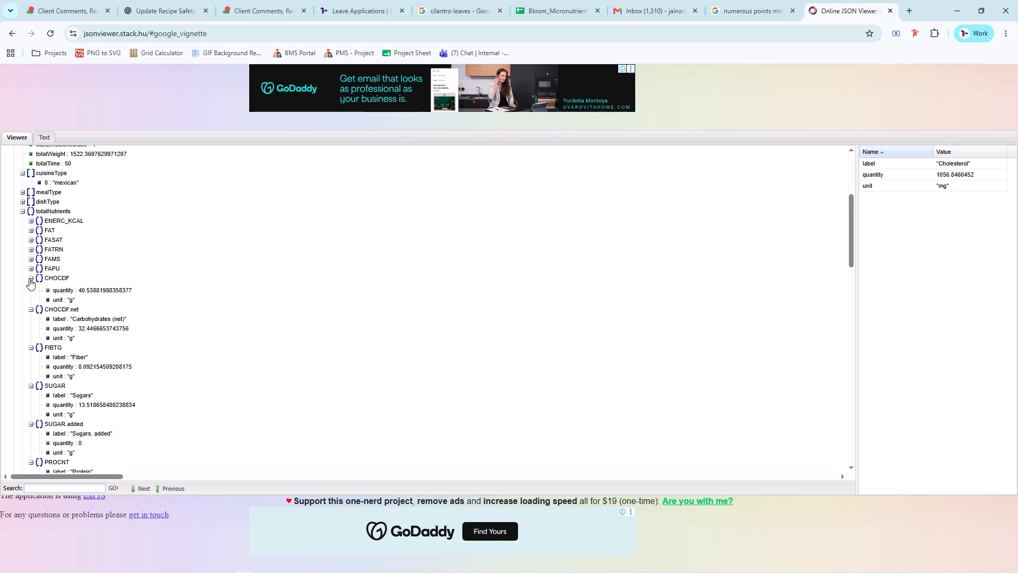
Expand the fat entries FAPU, FAMS, FATRN, FASAT and FAT, plus ENERC_KCAL, to examine their labels and quantities.
left_click(30, 271)
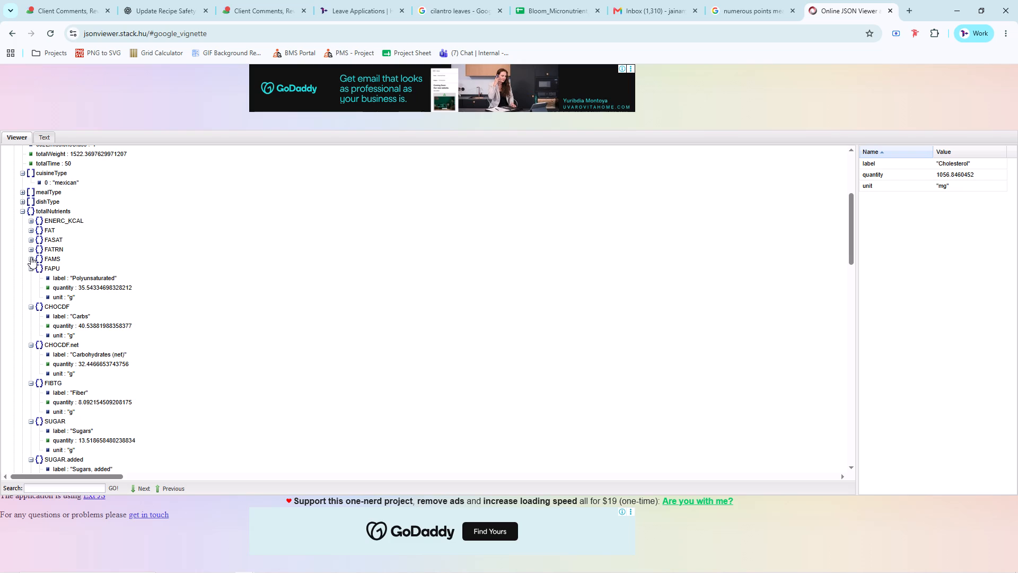
left_click(31, 257)
left_click(31, 247)
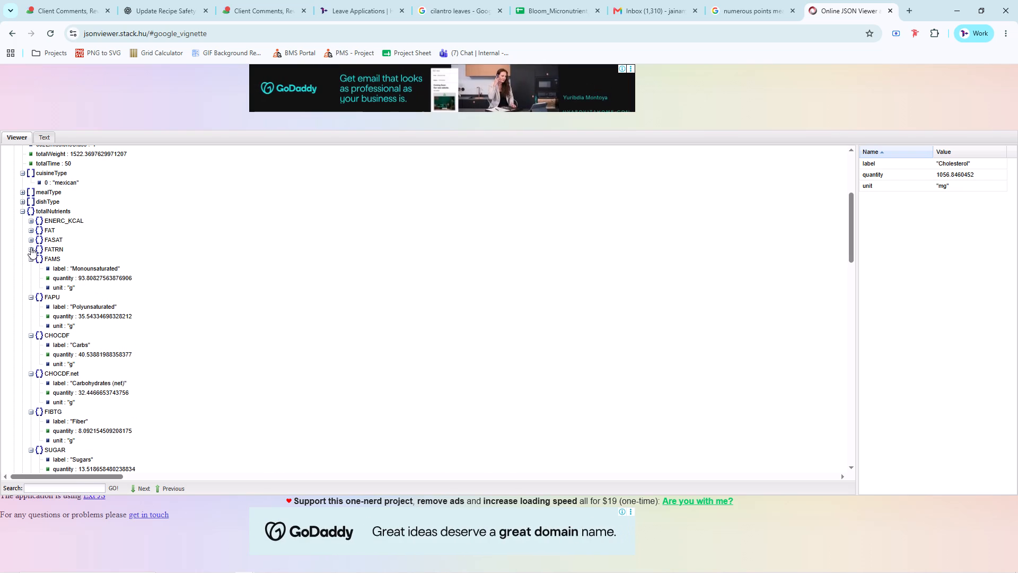
left_click(31, 239)
left_click(31, 230)
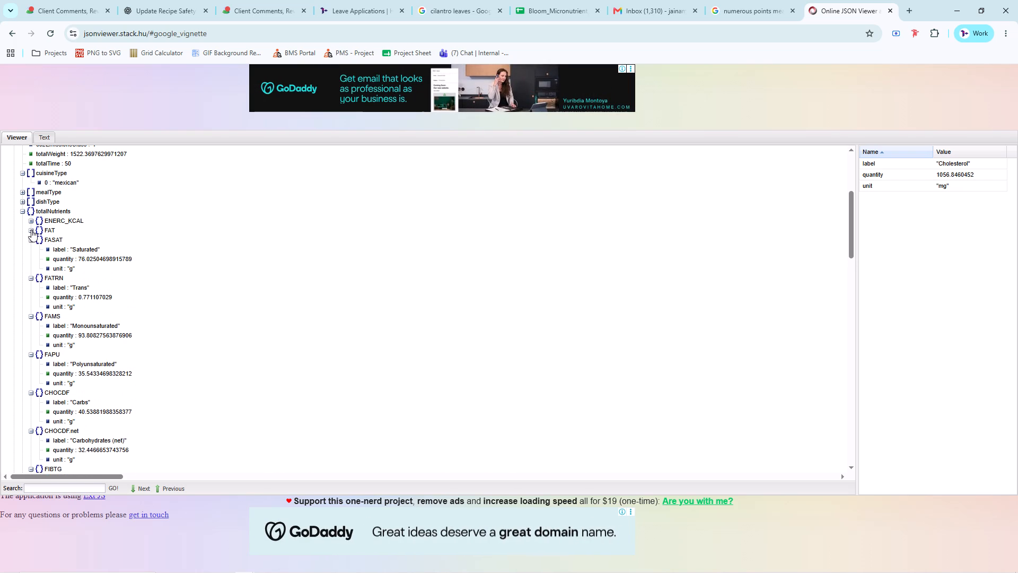
left_click(31, 219)
In the Bloom Figma design, replace the Mexican recipe's Omega-3 entry with a copy of the American recipe's empty "--" Omega-3 entry.
key("alt+Tab")
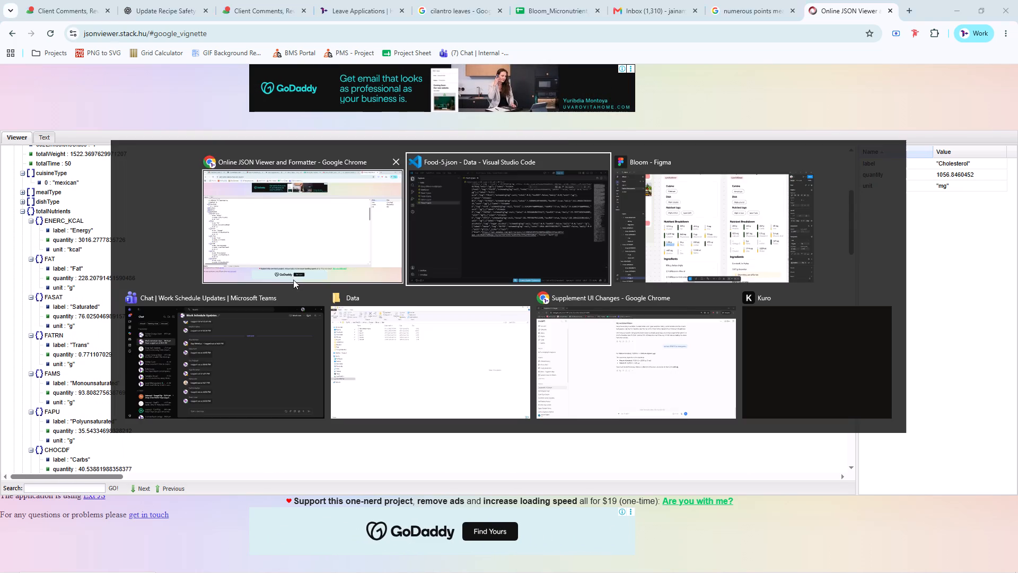
key("alt+Tab")
key("alt+Tab")
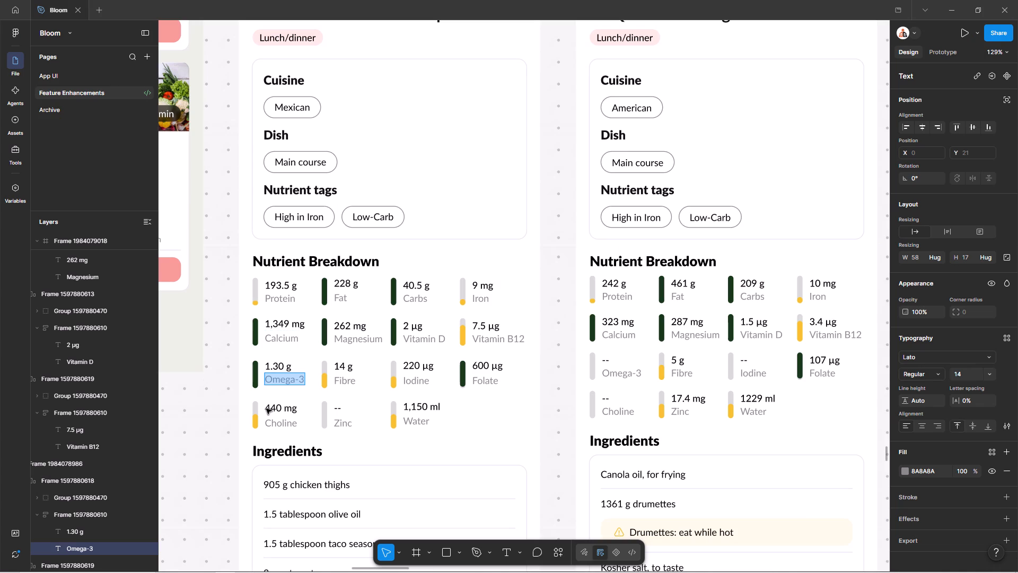
left_click(558, 385)
triple_click(619, 368)
left_click(619, 372, "ctrl")
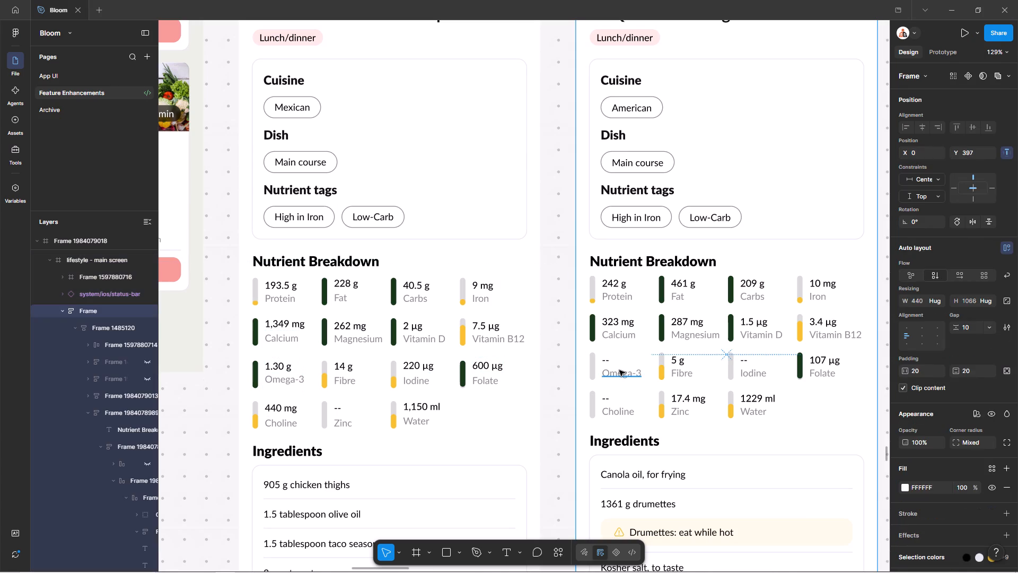
key("shift+Return")
key("shift+Return")
key("ctrl+c")
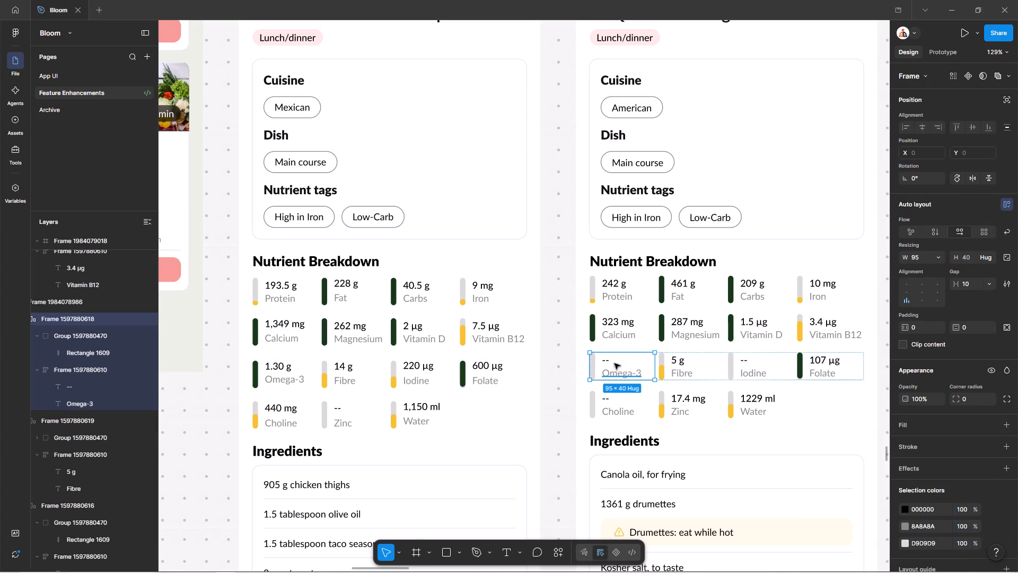
left_click(279, 387, "ctrl")
key("shift+Return")
key("shift+Return")
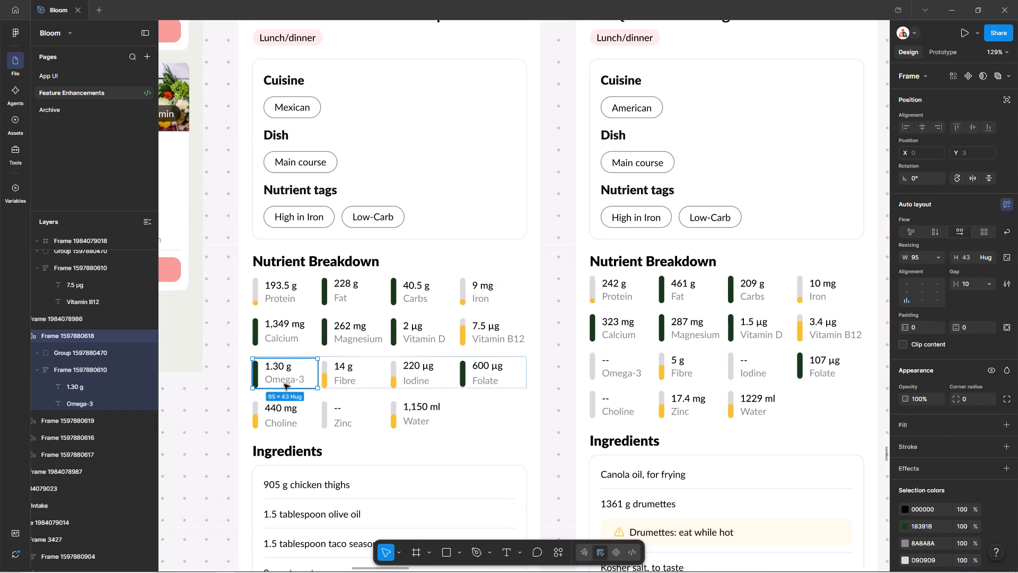
key("ctrl+shift+r")
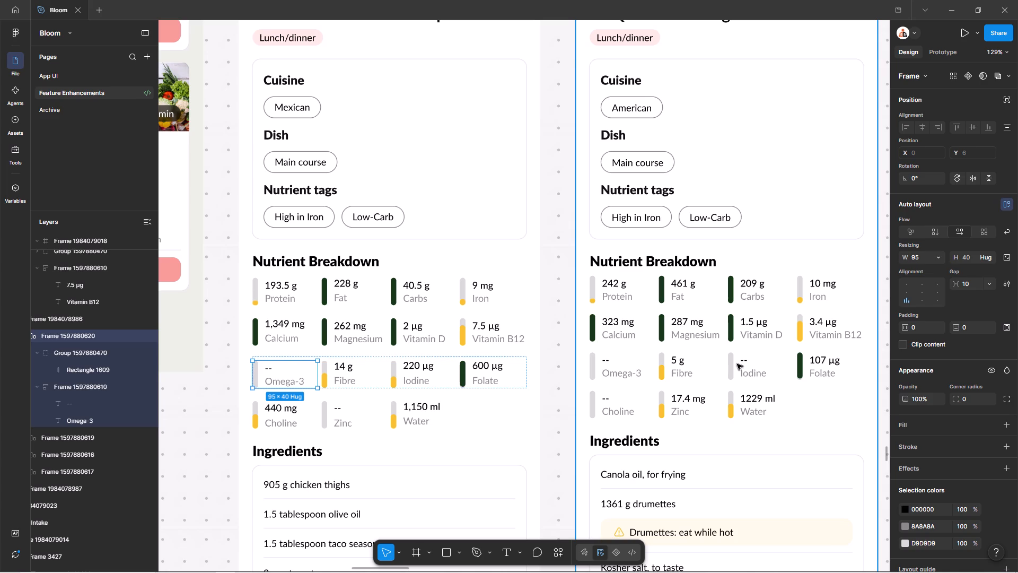
Replace the Mexican recipe's Iodine entry with a copy of the American recipe's empty "--" Iodine entry.
left_click(738, 364)
left_click(756, 363, "ctrl")
left_click(754, 374, "ctrl")
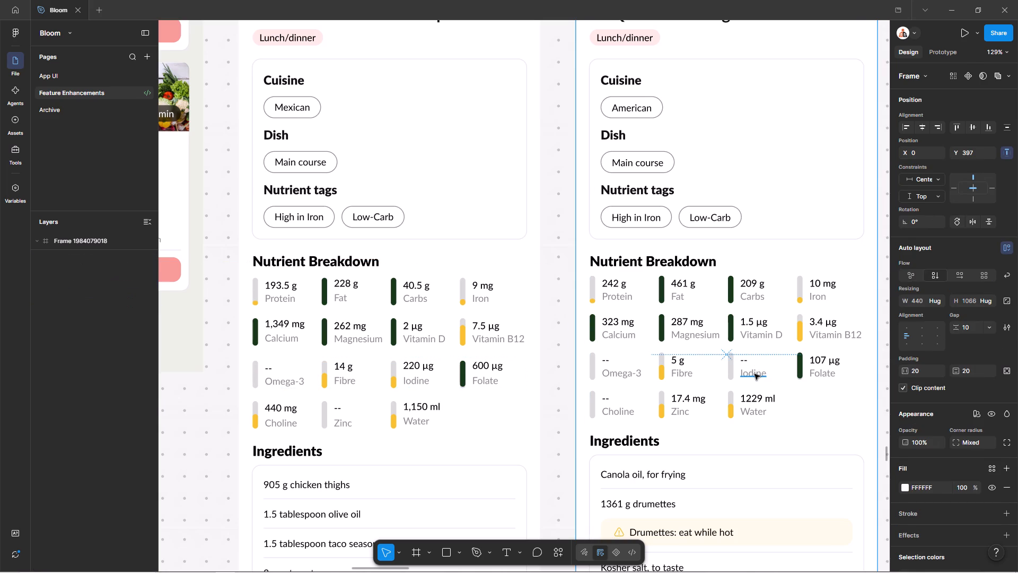
key("shift+Return")
key("shift+Return")
key("ctrl+c")
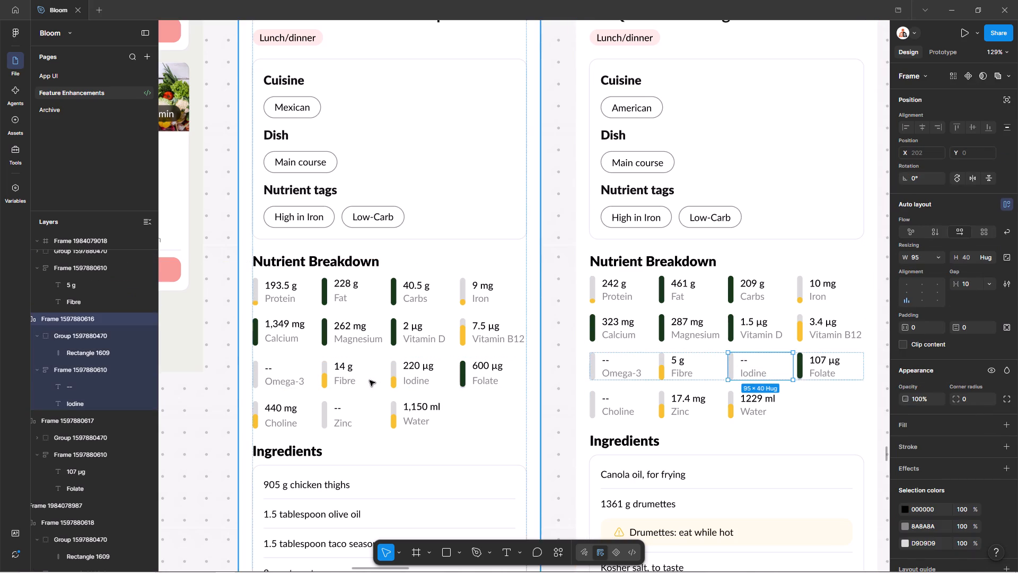
left_click(422, 383, "ctrl")
key("shift+Return")
key("shift+Return")
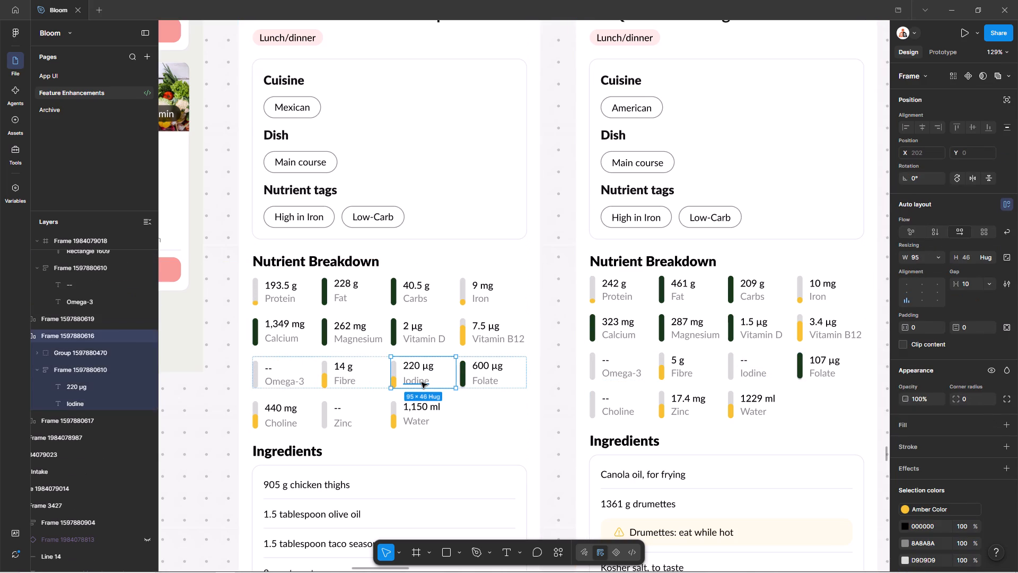
key("ctrl+shift+r")
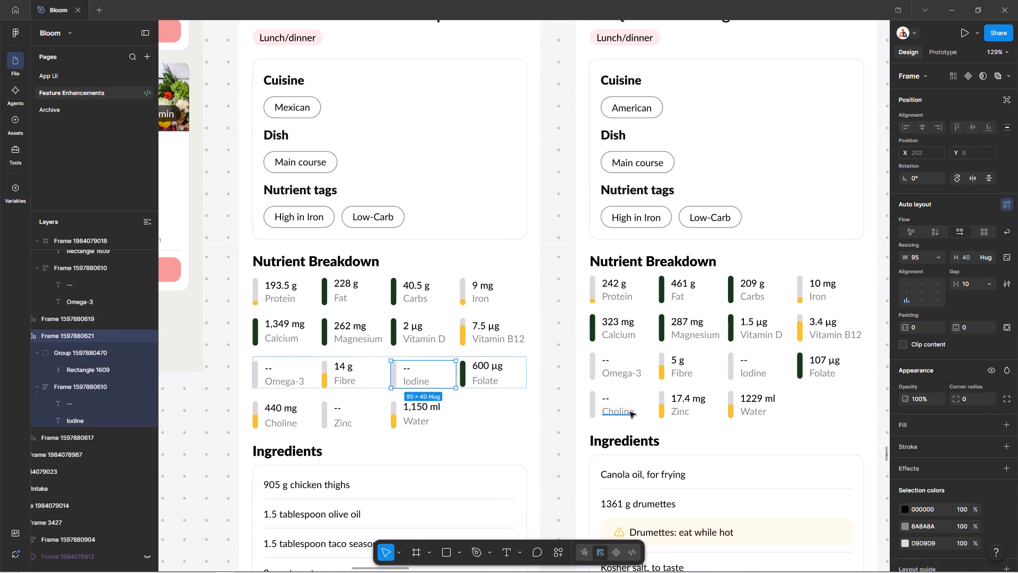
Replace the Mexican recipe's Choline entry with a copy of the American recipe's empty "--" Choline entry.
left_click(629, 412, "ctrl")
key("shift+Return")
key("shift+Return")
key("ctrl+c")
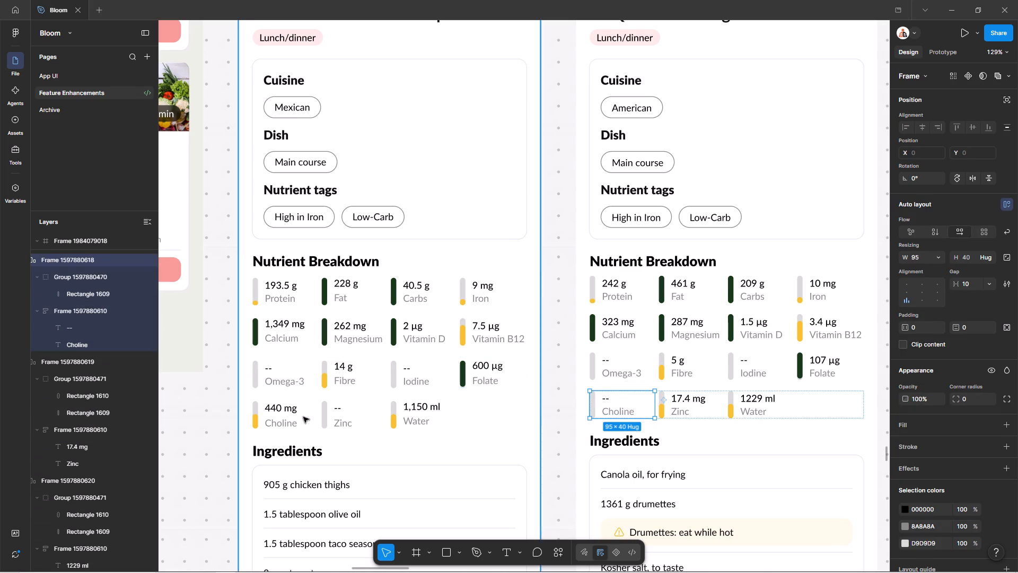
left_click(284, 425, "ctrl")
key("shift+Return")
key("shift+Return")
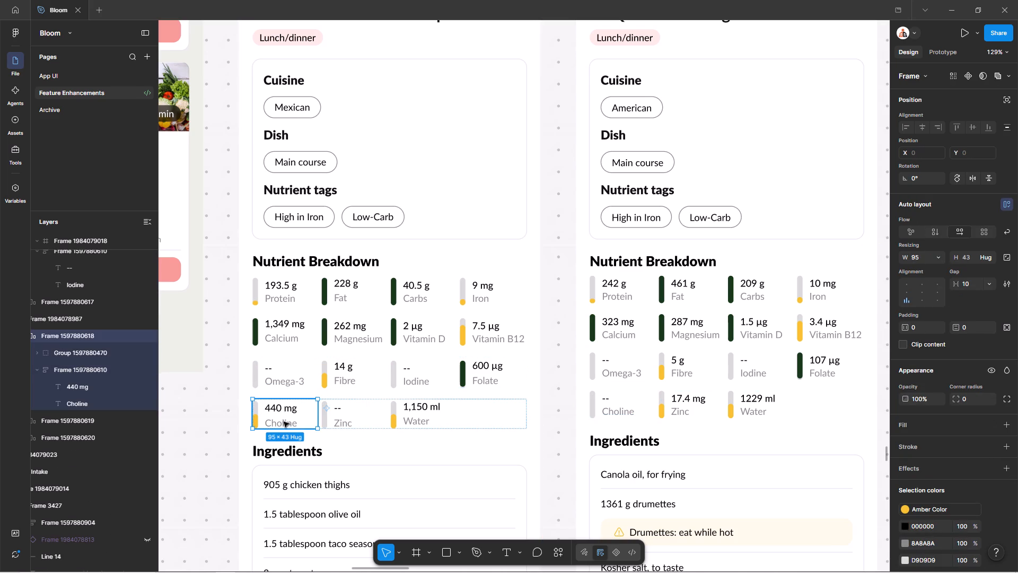
key("ctrl+shift+r")
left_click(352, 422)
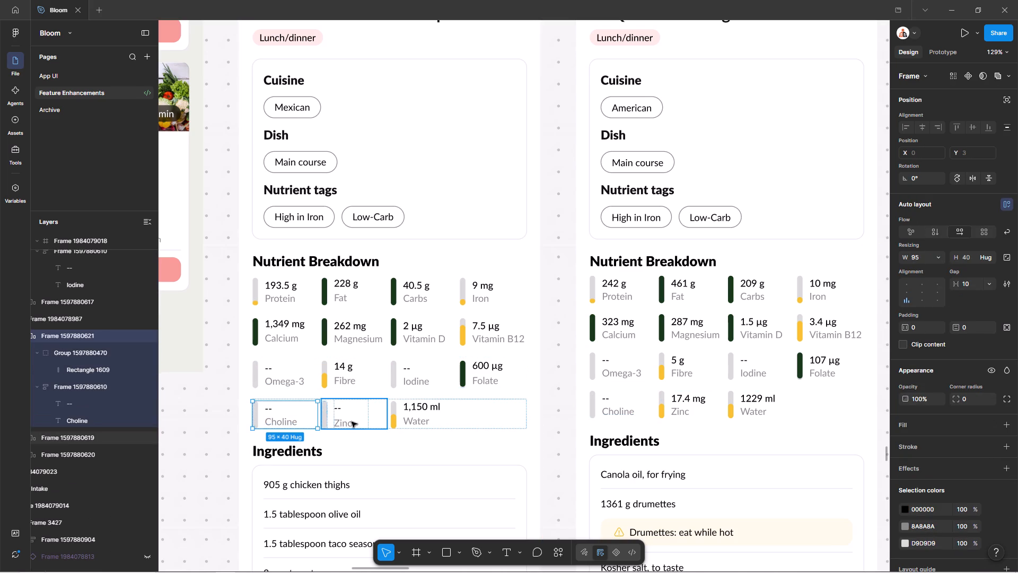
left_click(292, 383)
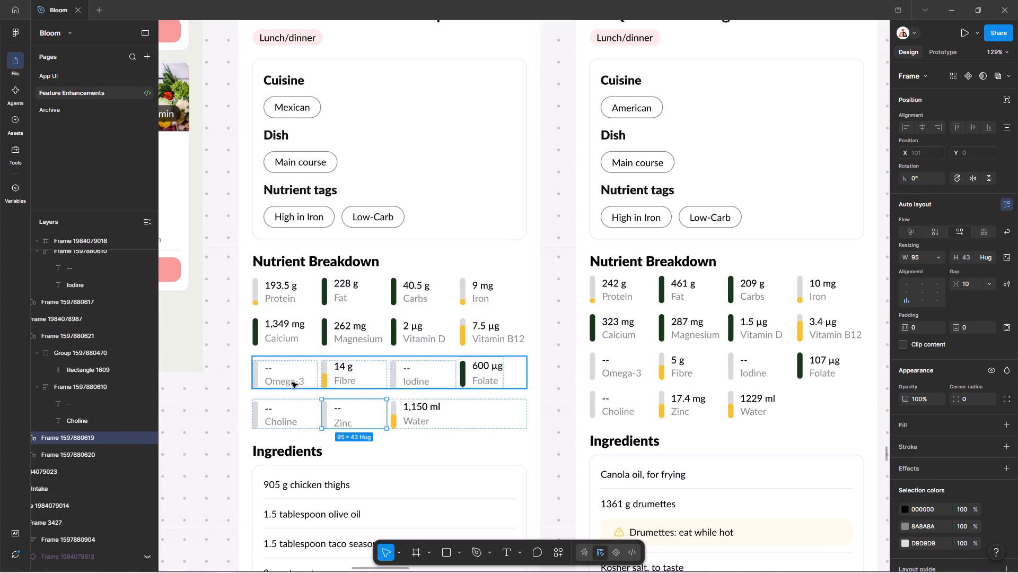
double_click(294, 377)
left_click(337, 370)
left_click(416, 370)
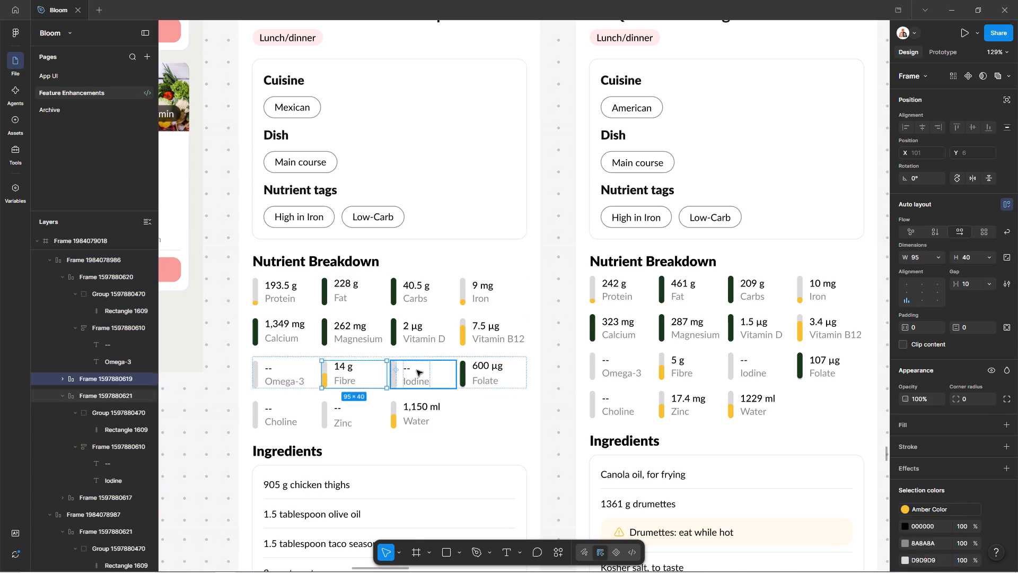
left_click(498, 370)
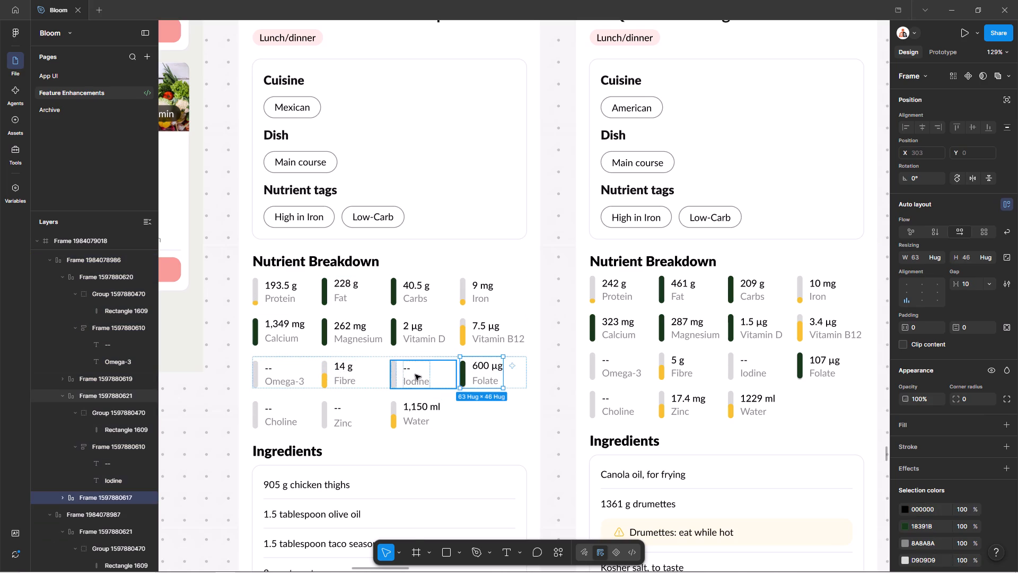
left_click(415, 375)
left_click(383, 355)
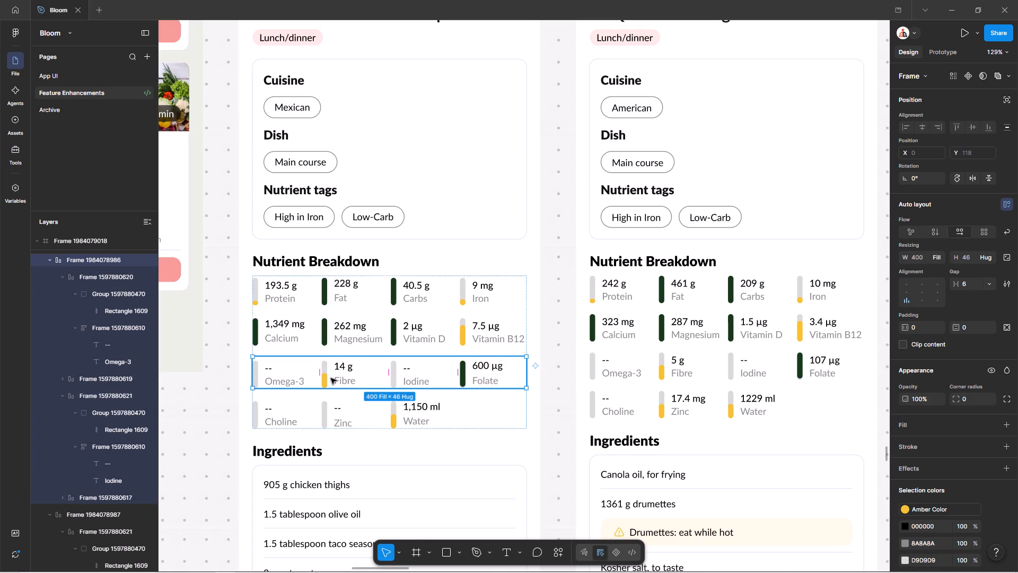
Check the Fiber quantity under FIBTG in the JSON viewer in Chrome, and set the Mexican recipe's Fibre value to 8 g in Figma.
left_click(349, 382, "ctrl")
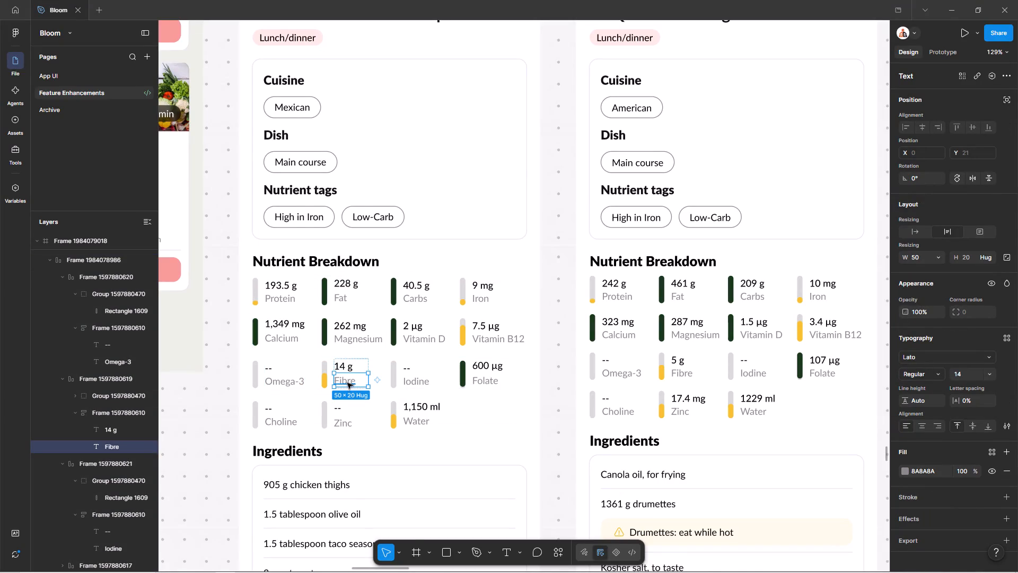
double_click(348, 383)
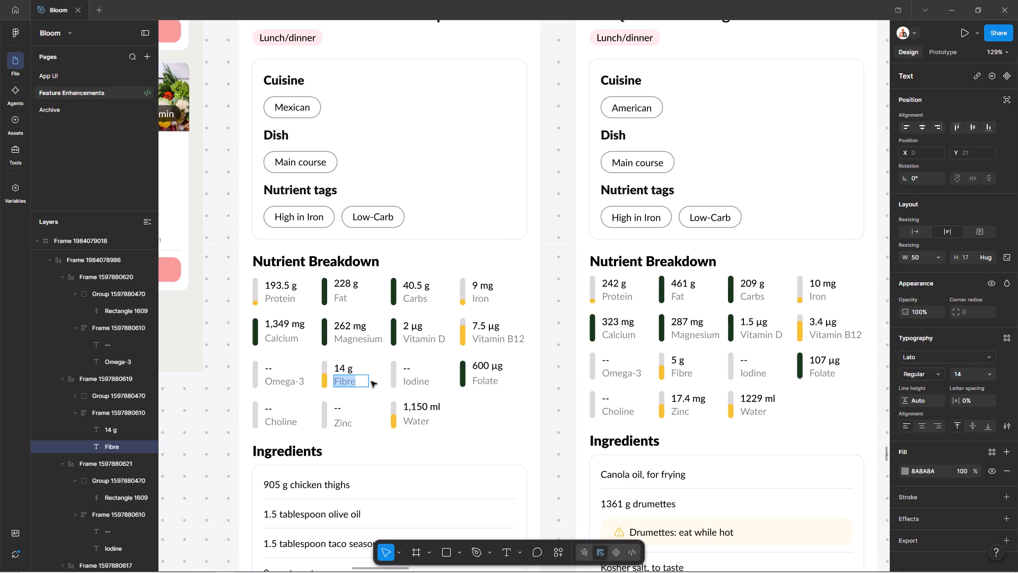
key("alt+Tab")
key("alt+Tab")
key("alt+Tab")
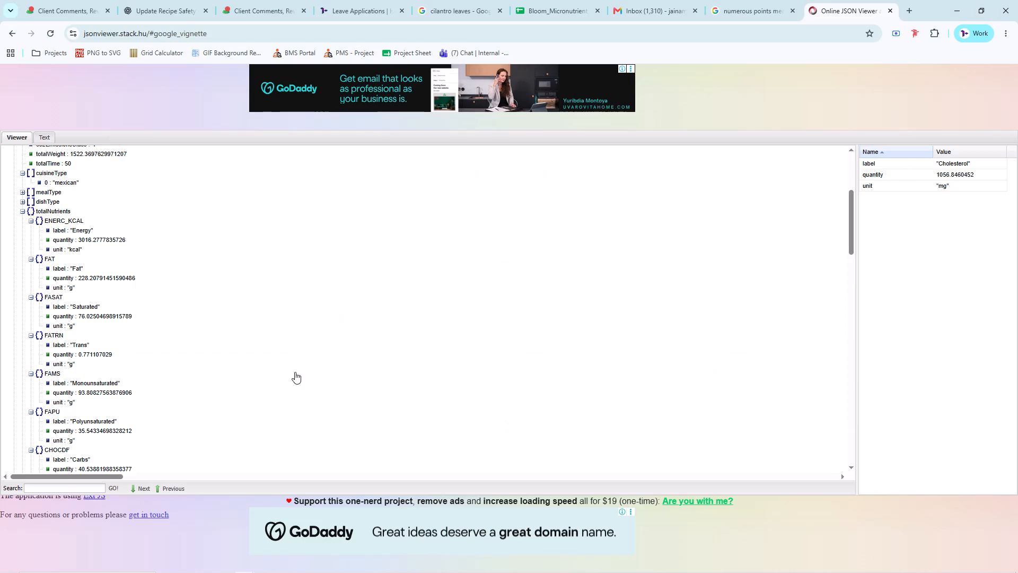
scroll(89, 368, "down", 4)
scroll(42, 345, "down", 1)
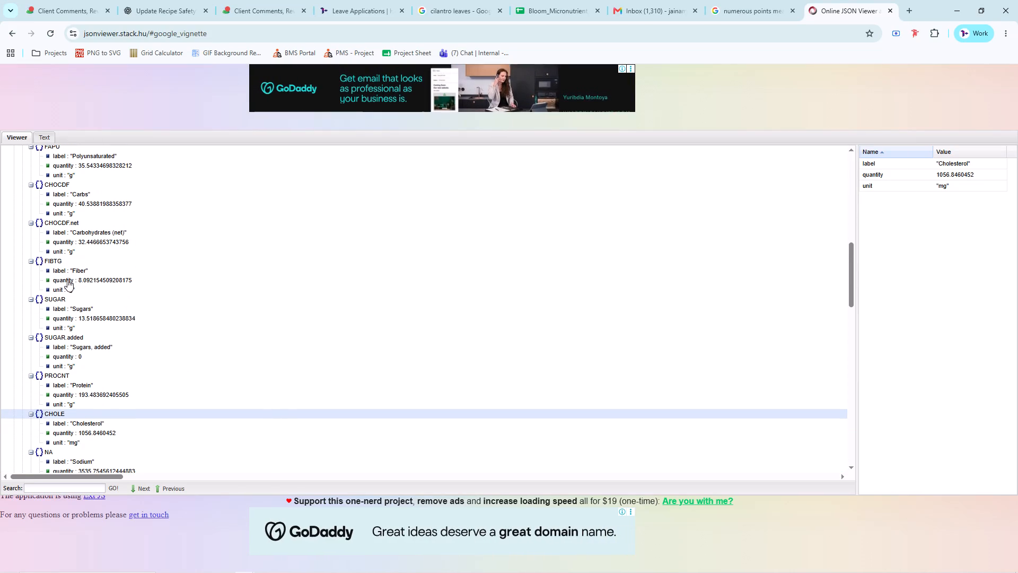
key("alt+Tab")
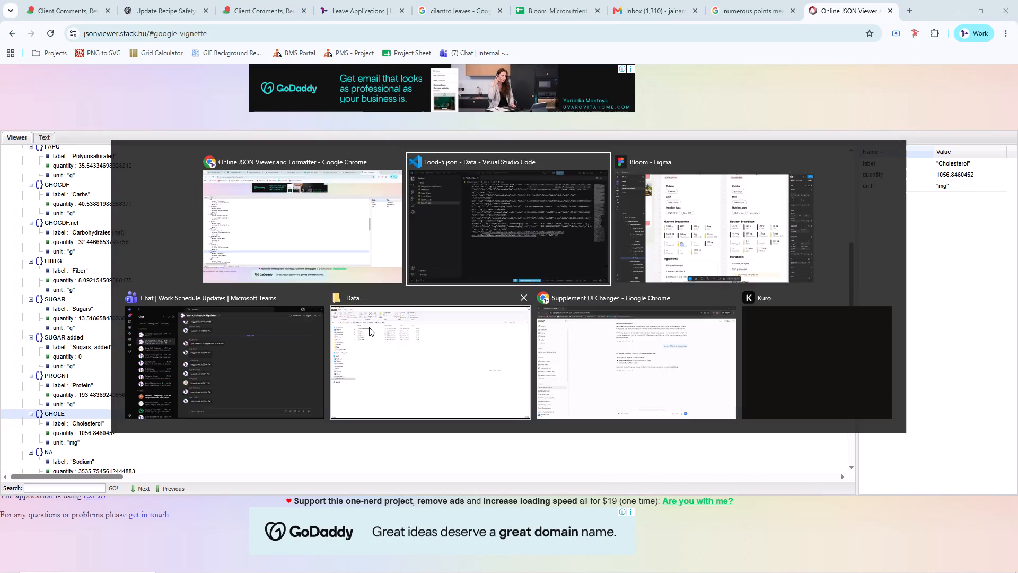
key("alt+Tab")
key("alt+Tab")
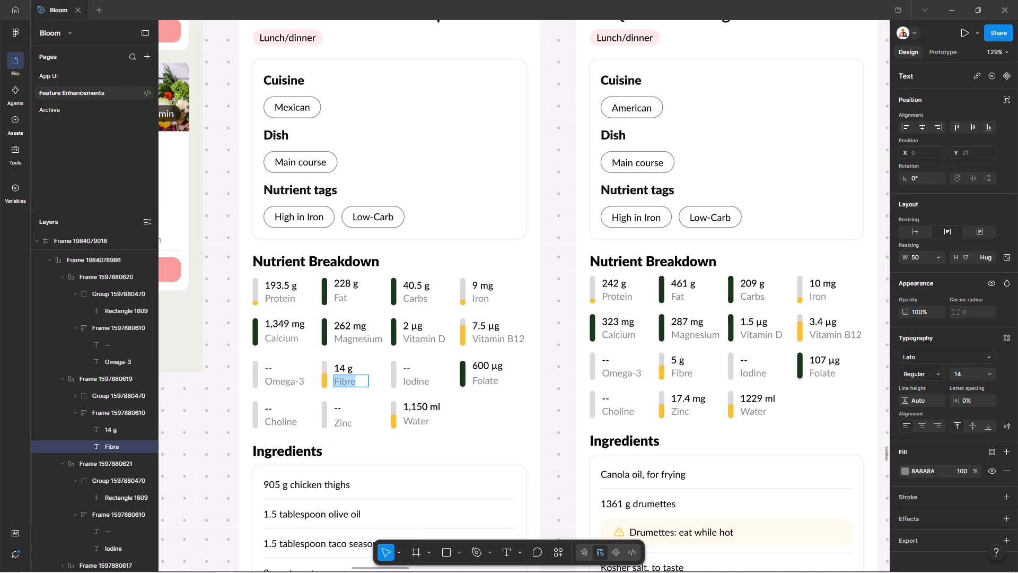
left_click_drag(345, 370, 321, 368)
key("8")
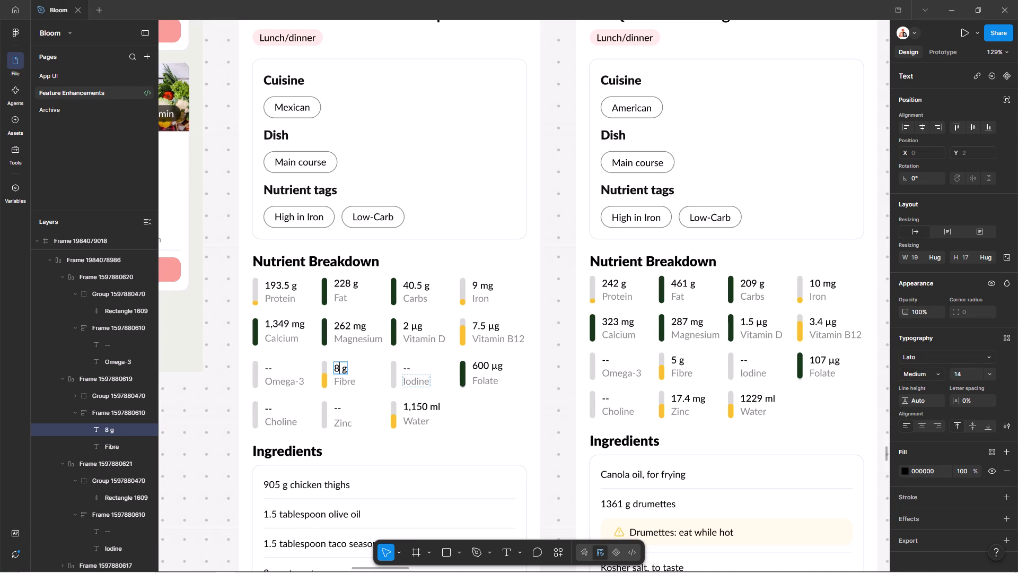
left_click(489, 384)
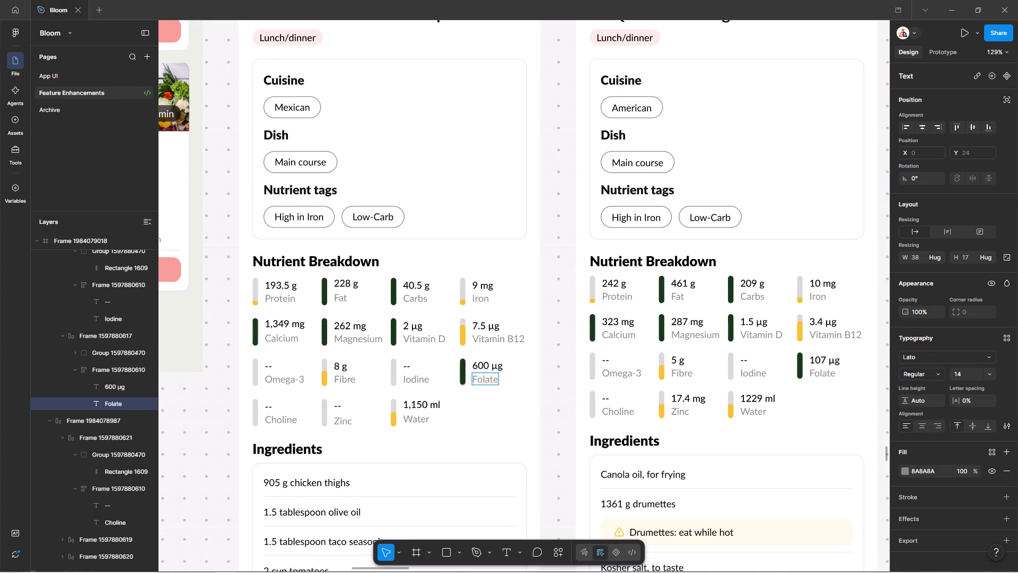
Check the Folate quantity under FOLDFE in the JSON viewer in Chrome, and set the Mexican recipe's Folate value to 138 µg in Figma.
key("ctrl+a")
key("ctrl+c")
key("alt+Tab")
key("alt+Tab")
key("alt+Tab")
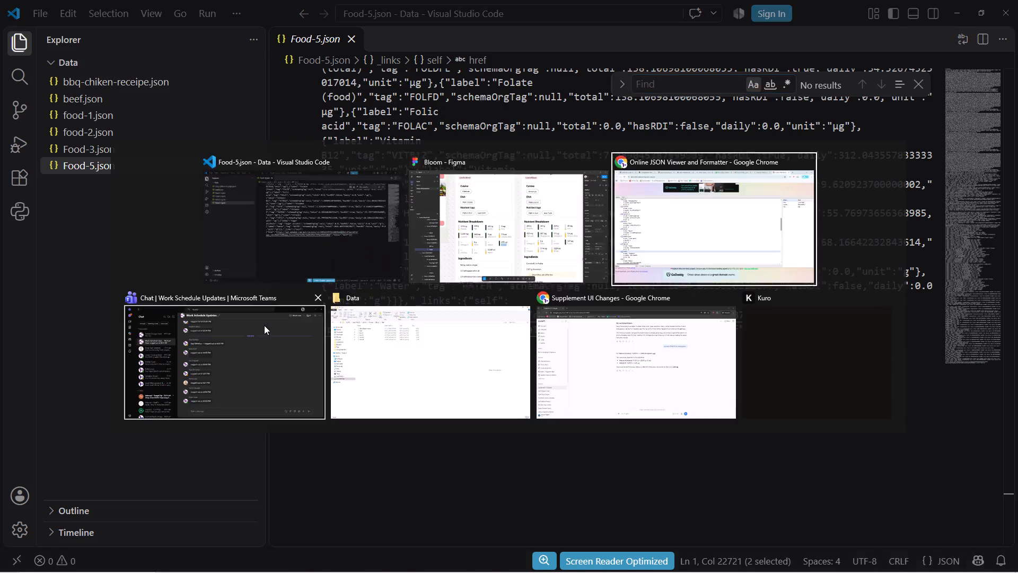
scroll(190, 355, "down", 2)
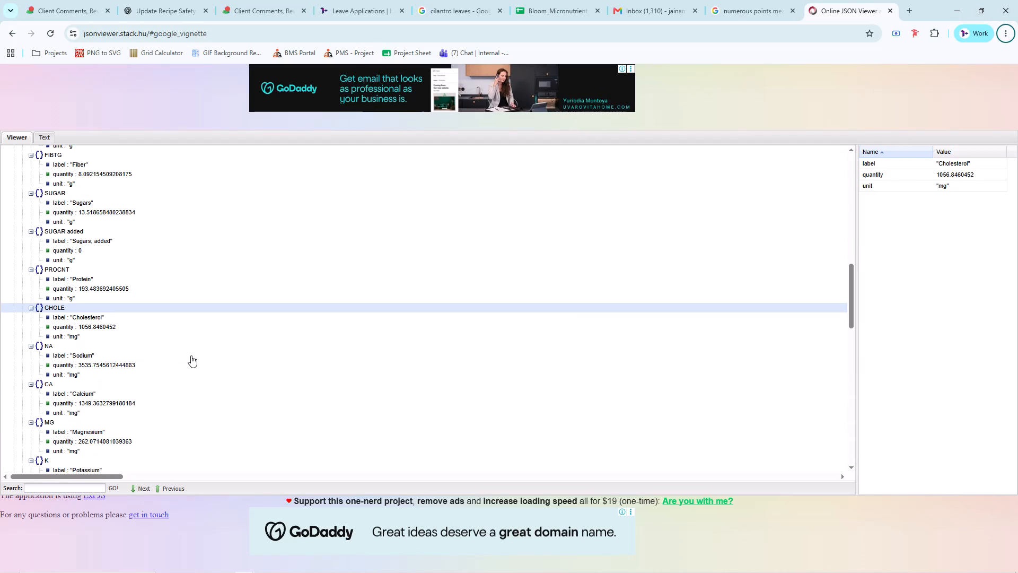
scroll(191, 353, "down", 3)
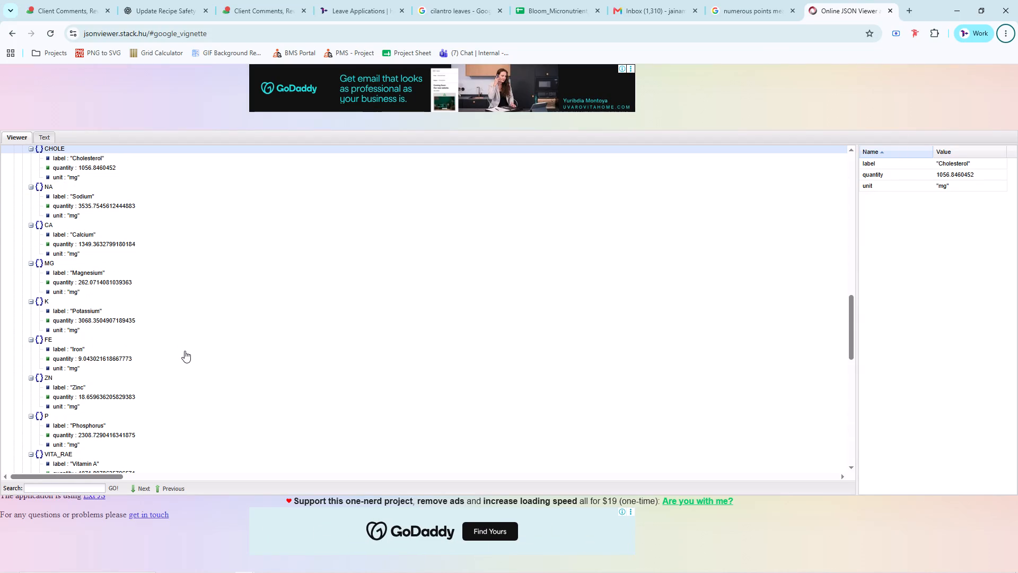
scroll(185, 351, "down", 3)
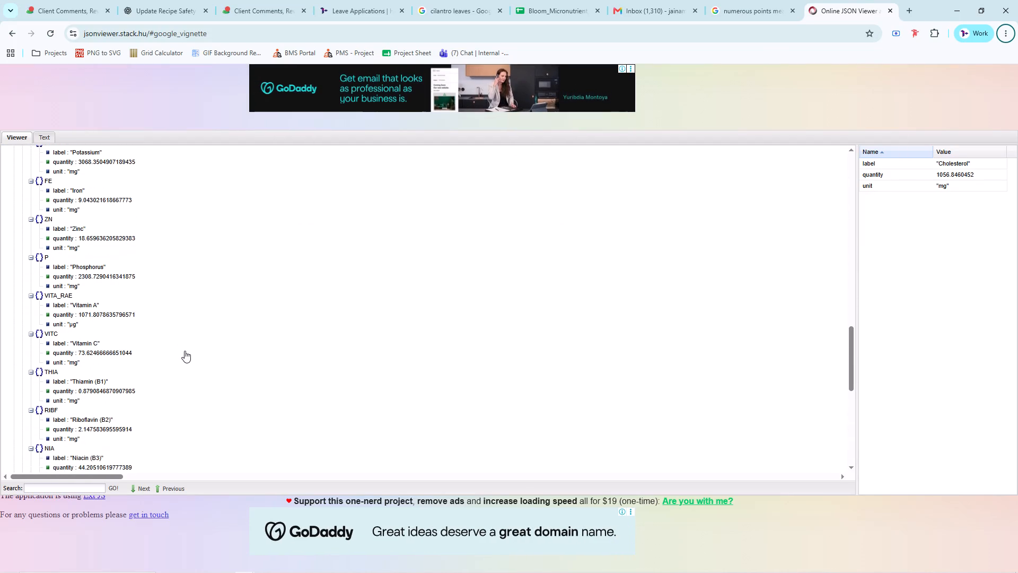
scroll(185, 350, "down", 5)
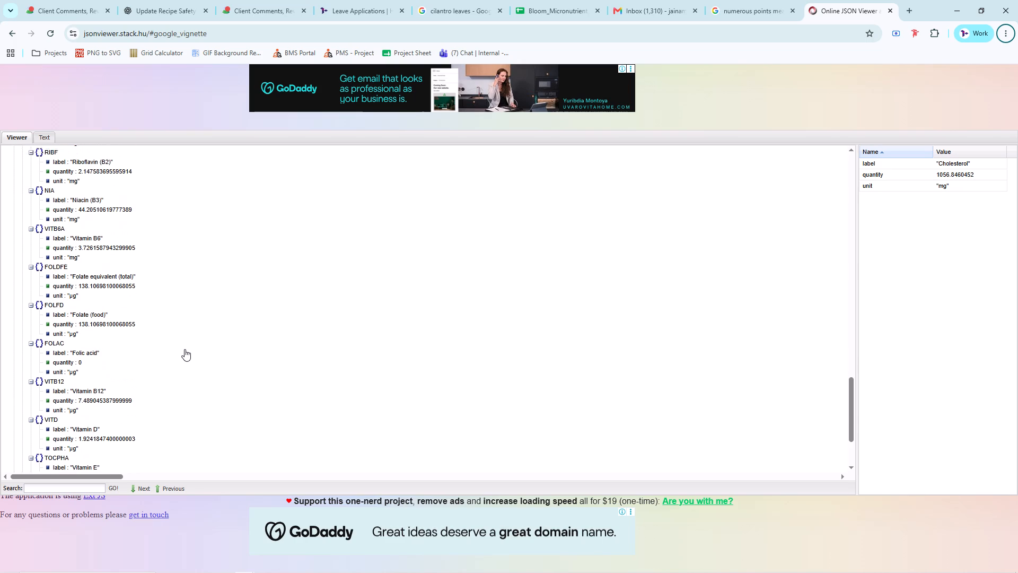
scroll(185, 349, "down", 1)
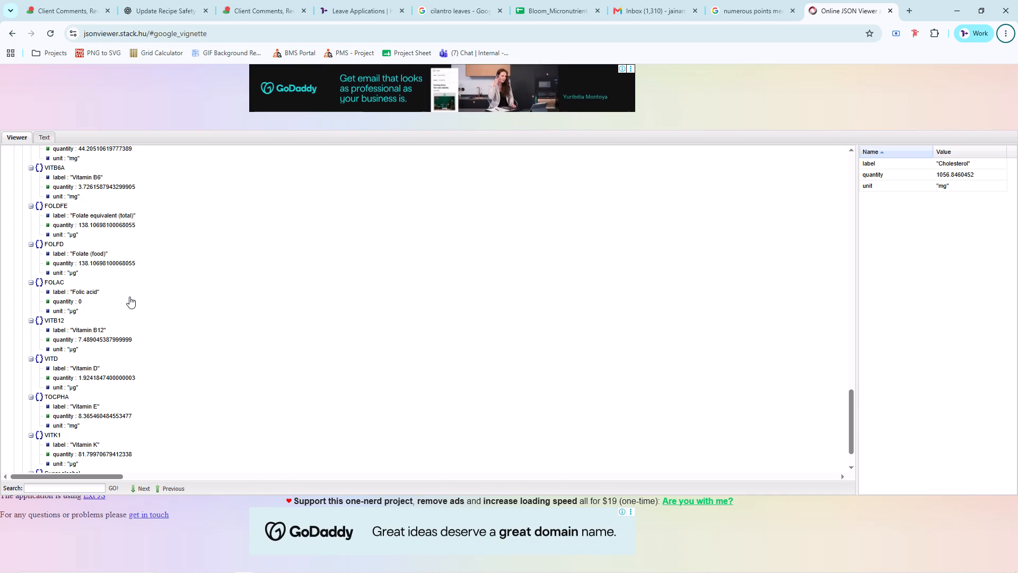
key("alt+Tab")
key("alt+Tab")
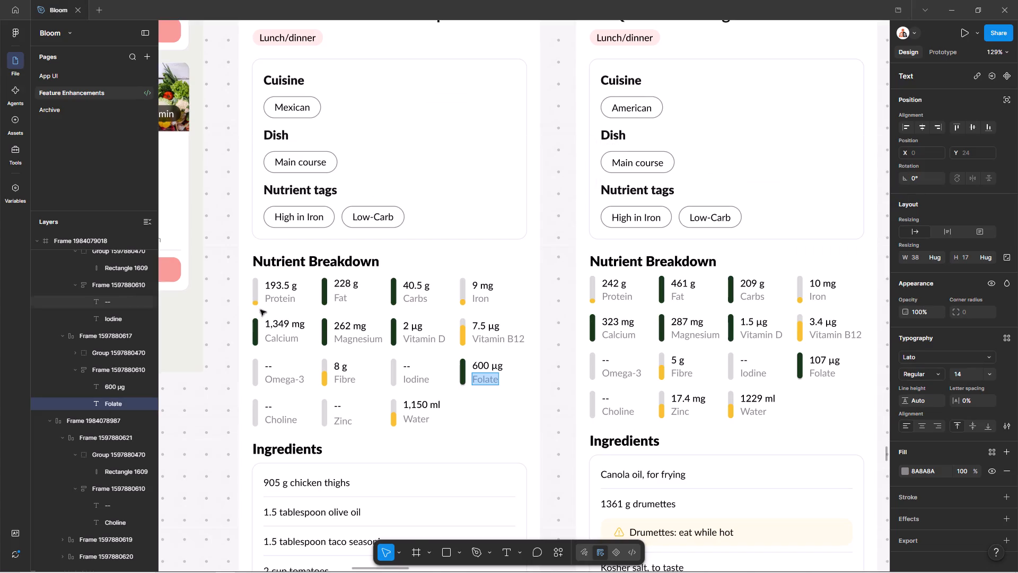
scroll(516, 388, "up", 4, "ctrl")
left_click_drag(481, 360, 443, 355)
type("138")
key("alt+Tab")
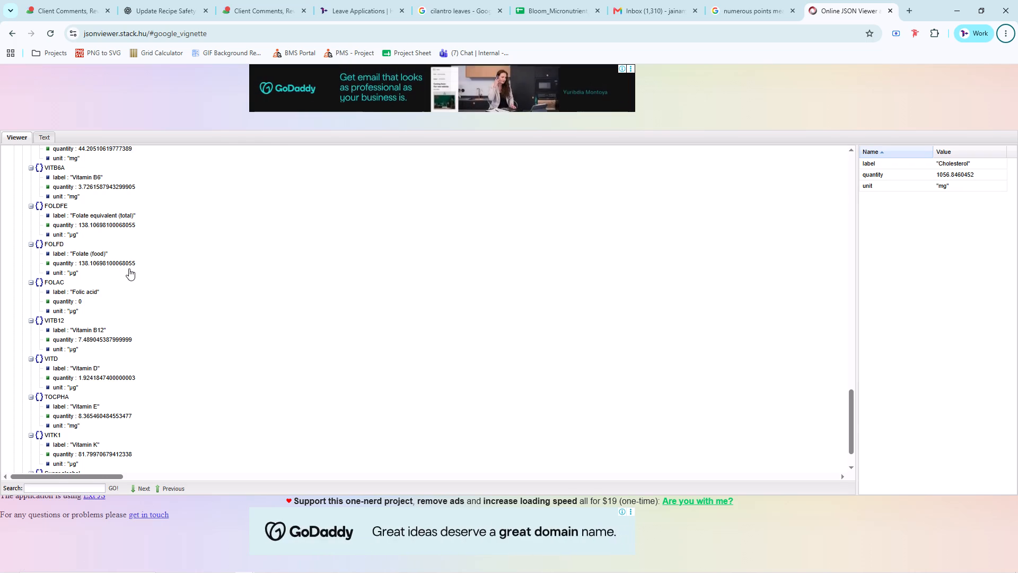
key("alt+Tab")
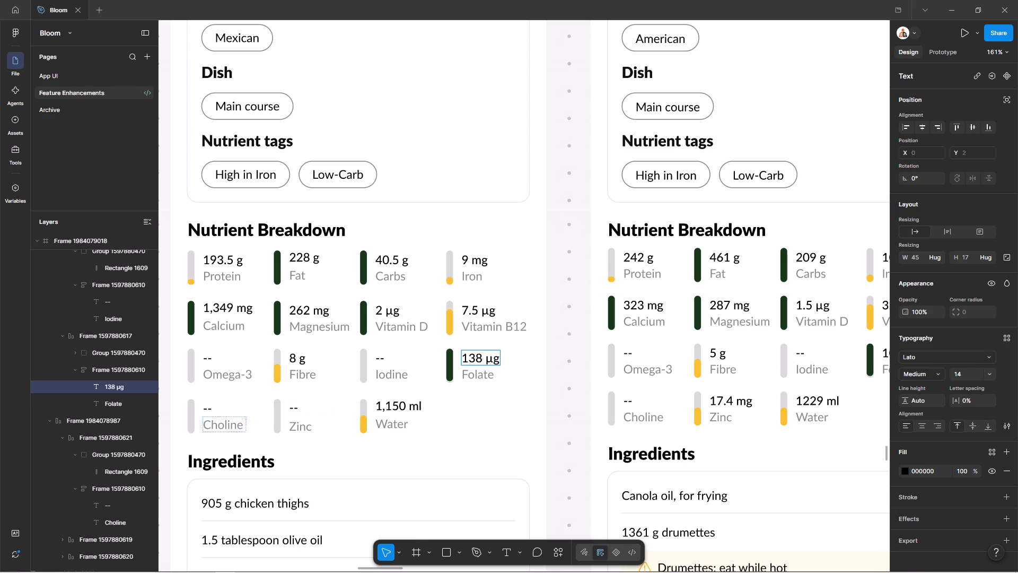
Replace the Mexican recipe's empty Zinc entry with a copy of the American recipe's Zinc entry.
left_click(298, 426)
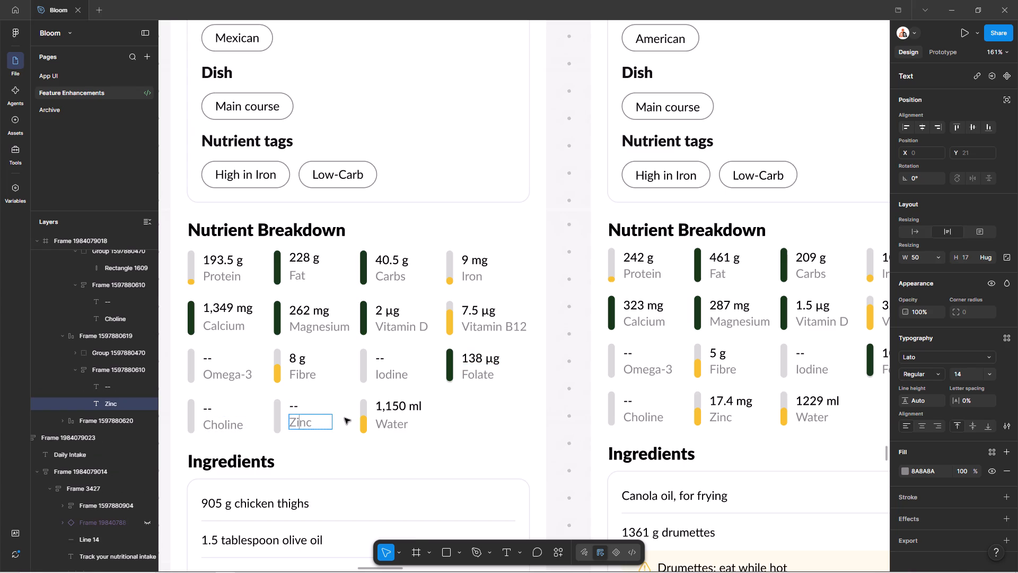
left_click(725, 418)
left_click(726, 438)
key("shift+Return")
key("shift+Return")
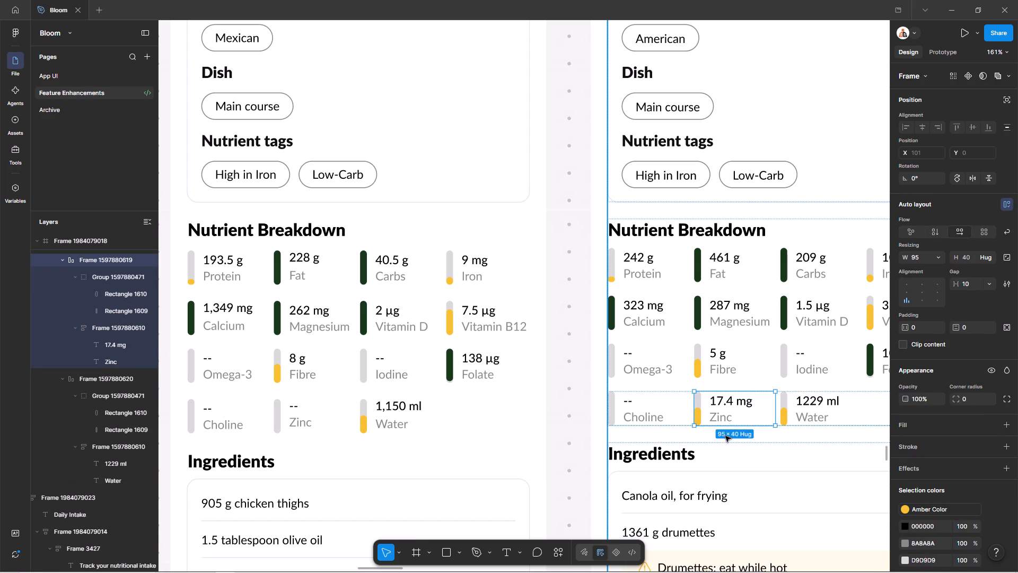
key("ctrl+c")
left_click(307, 418, "ctrl")
key("shift+Return")
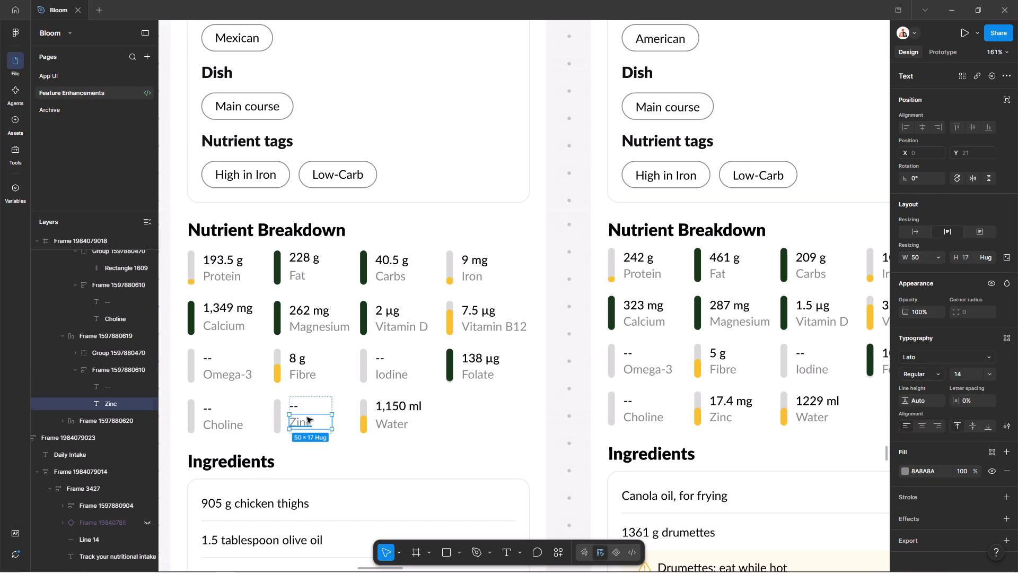
key("shift+Return")
key("ctrl+shift+r")
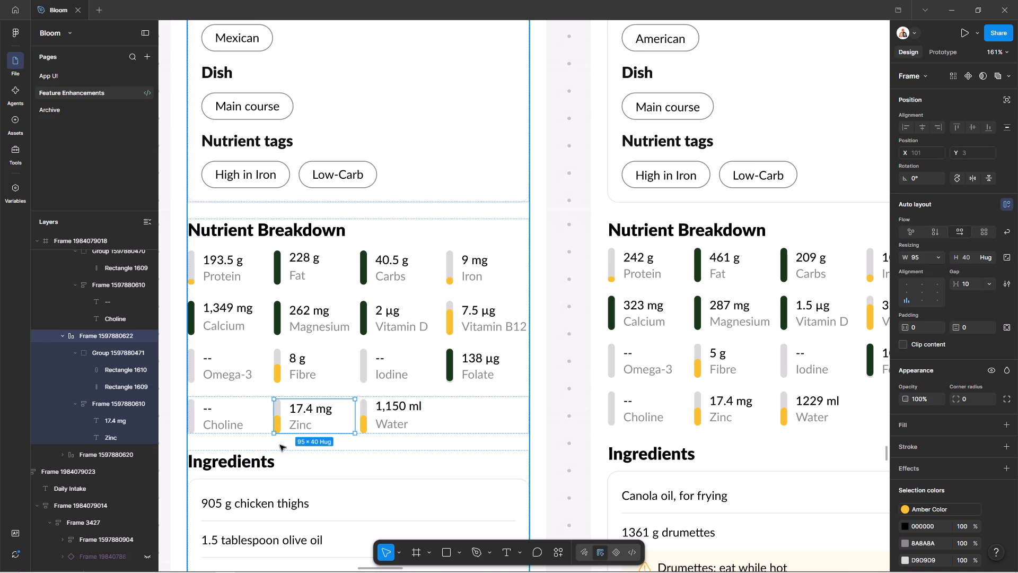
Check the Zinc quantity under ZN in the JSON viewer in Chrome, and set the Mexican recipe's Zinc value to 18.5 mg in Figma.
scroll(284, 444, "up", 4, "ctrl")
key("alt+Tab")
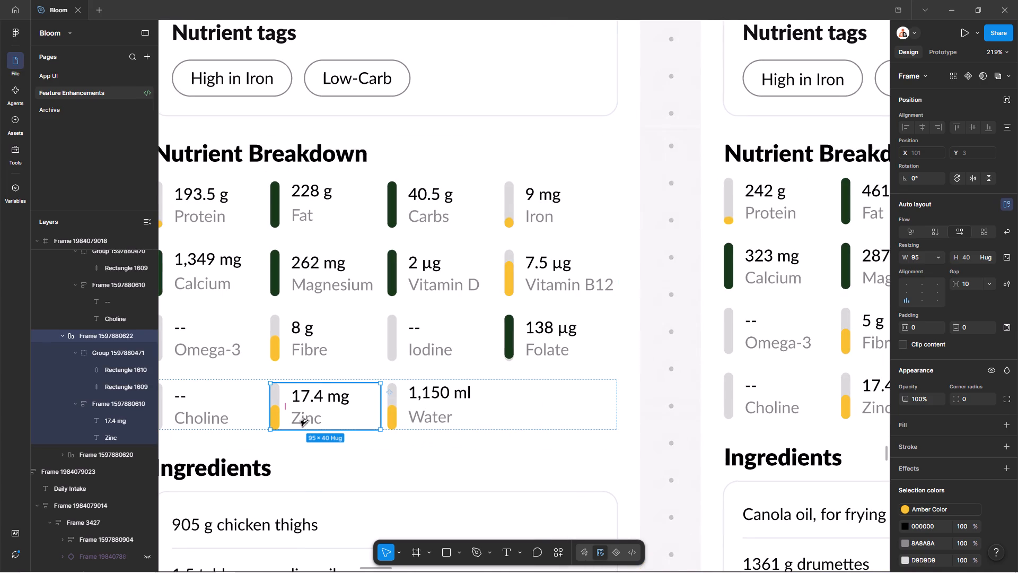
scroll(160, 401, "down", 2)
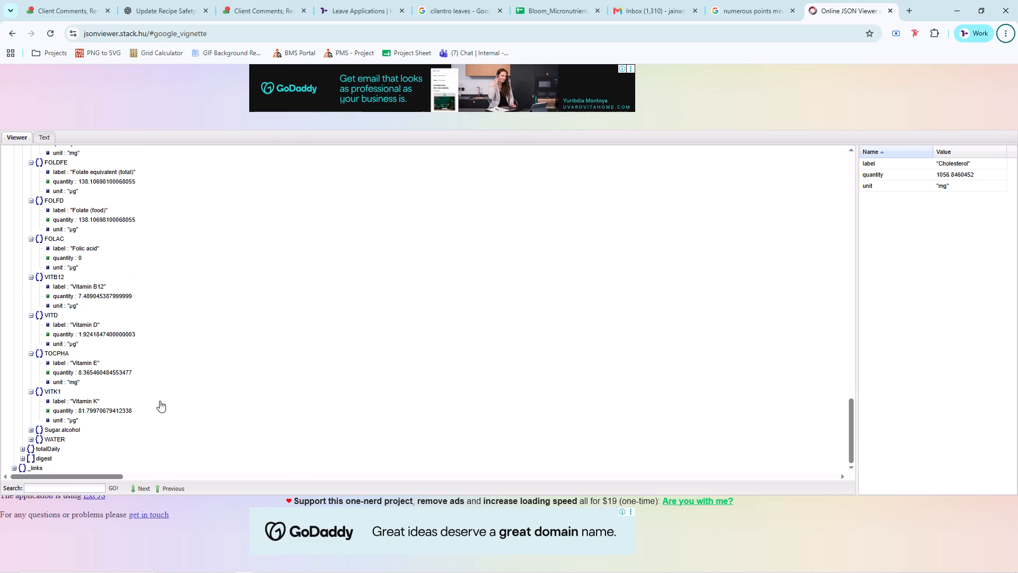
scroll(160, 399, "up", 3)
scroll(116, 369, "up", 2)
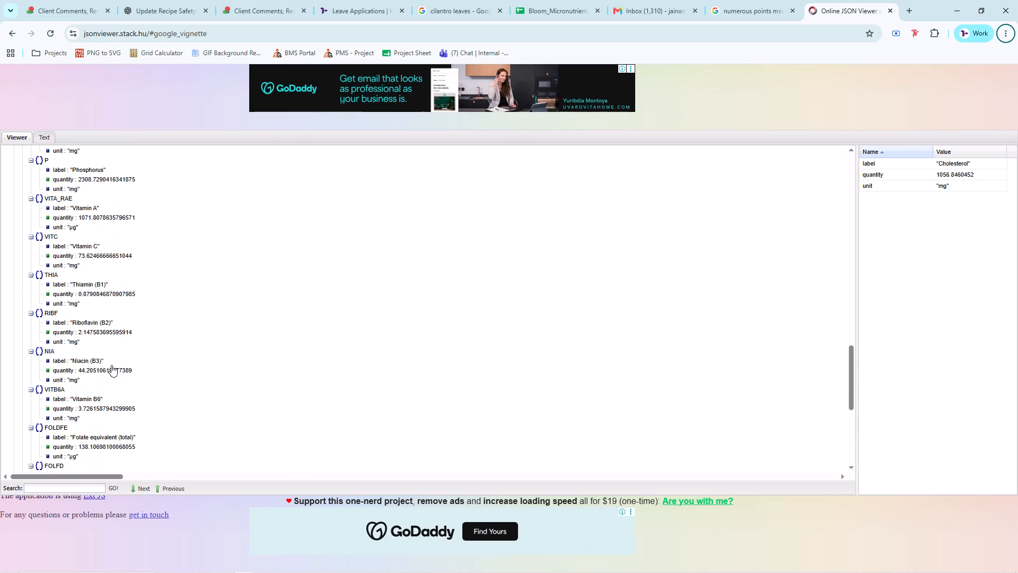
scroll(103, 361, "up", 1)
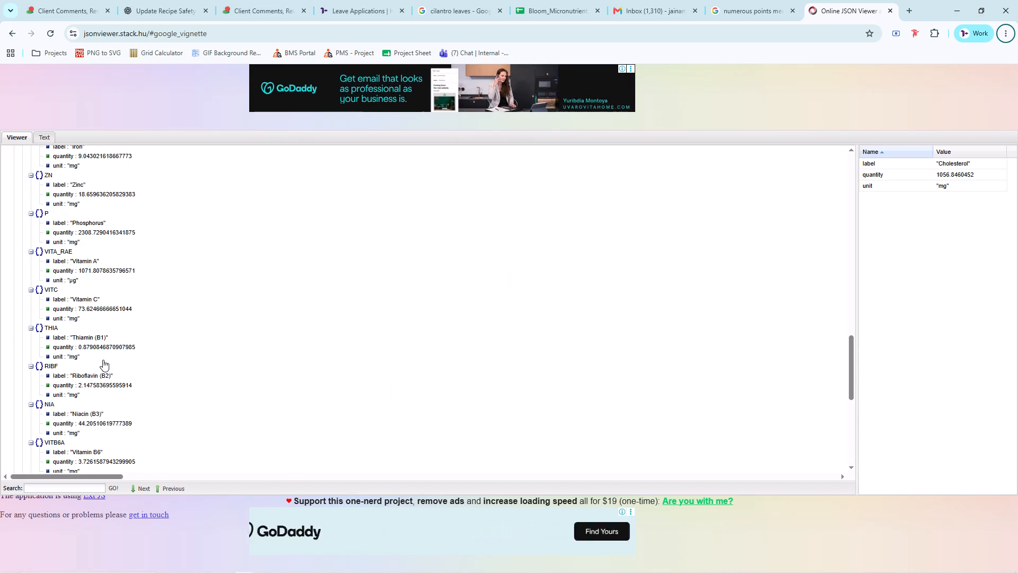
scroll(101, 339, "up", 2)
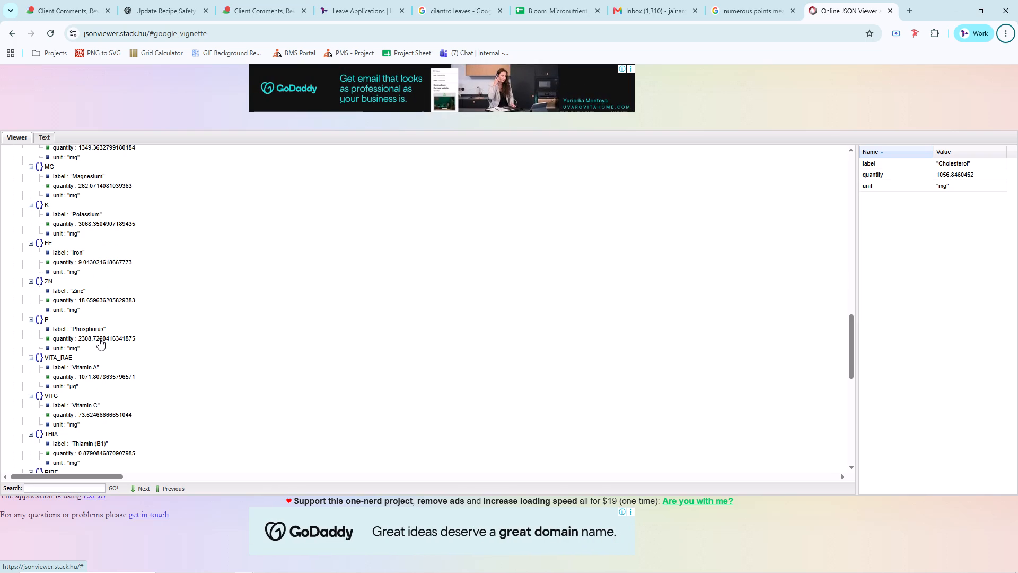
key("alt+Tab")
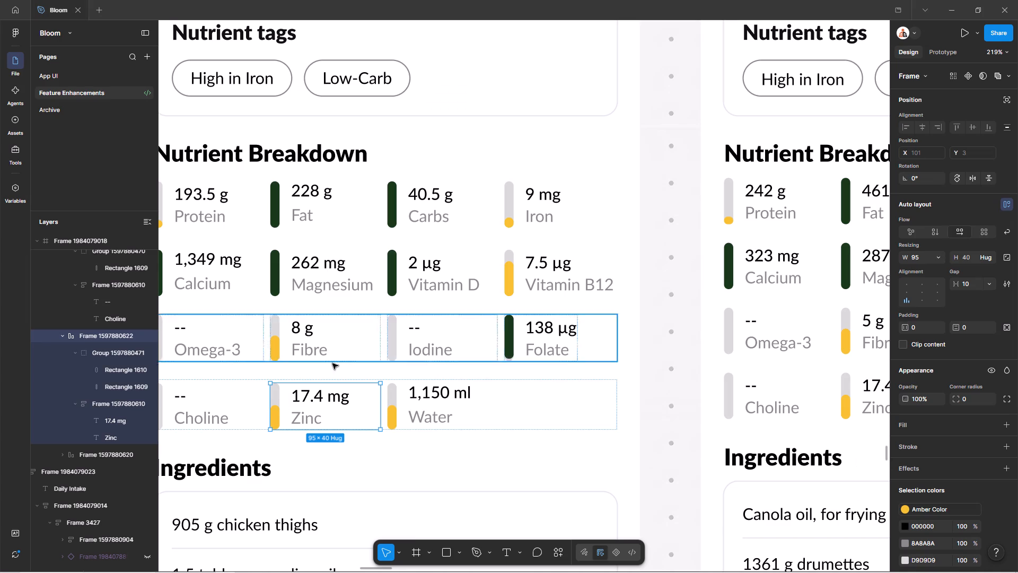
key("alt+Tab")
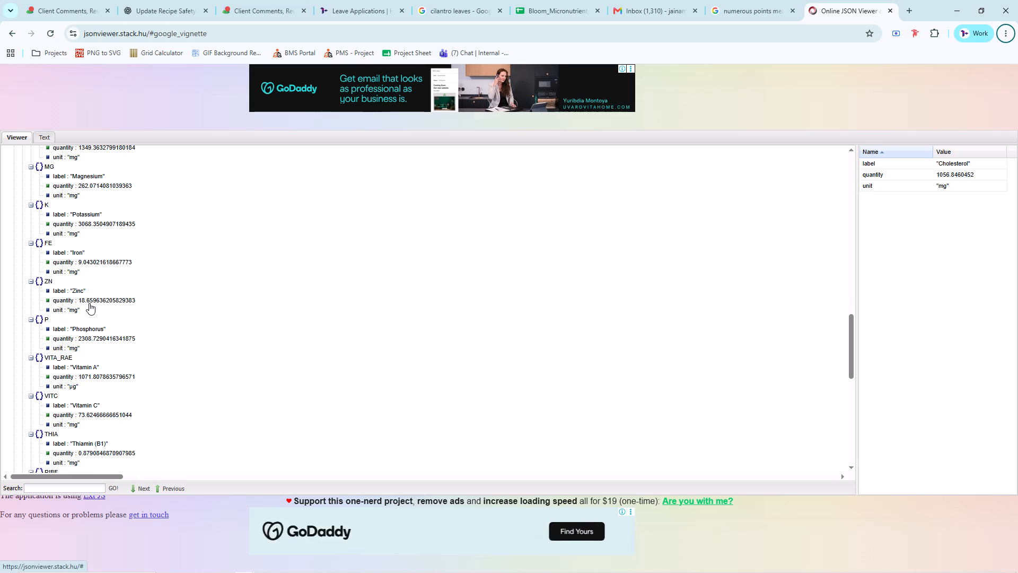
key("alt+Tab")
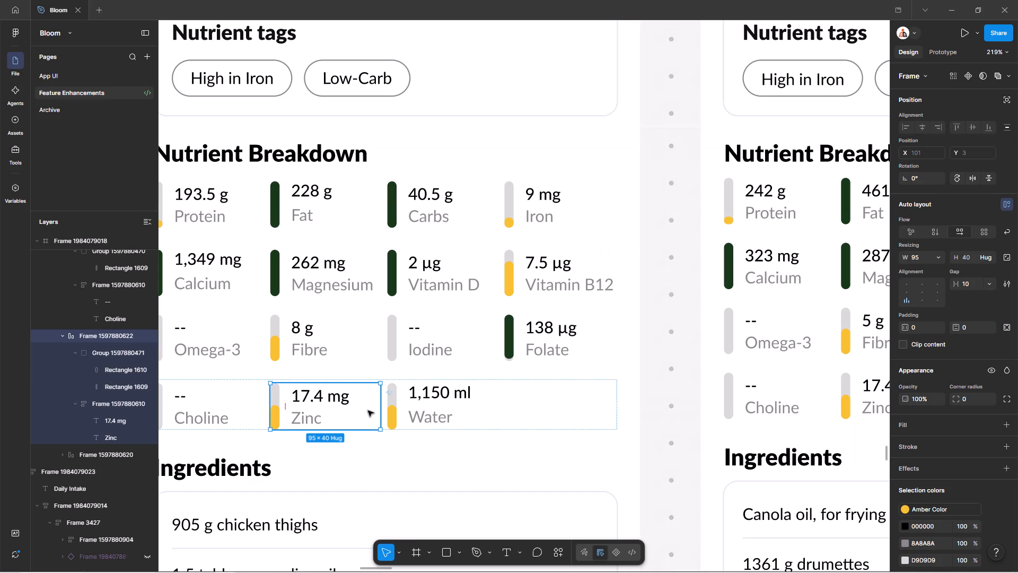
key("alt+Tab")
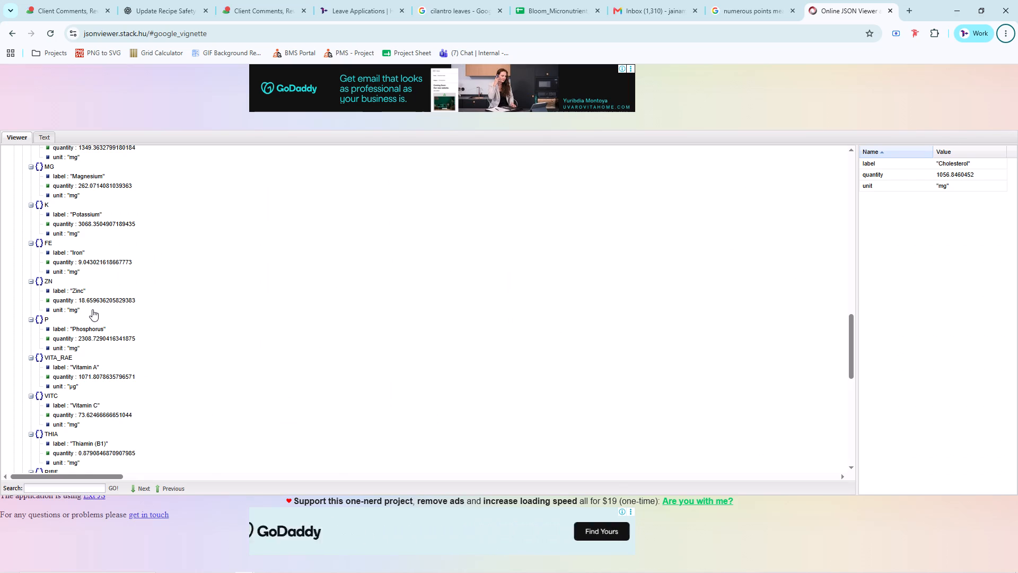
key("alt+Tab")
double_click(320, 396, "ctrl")
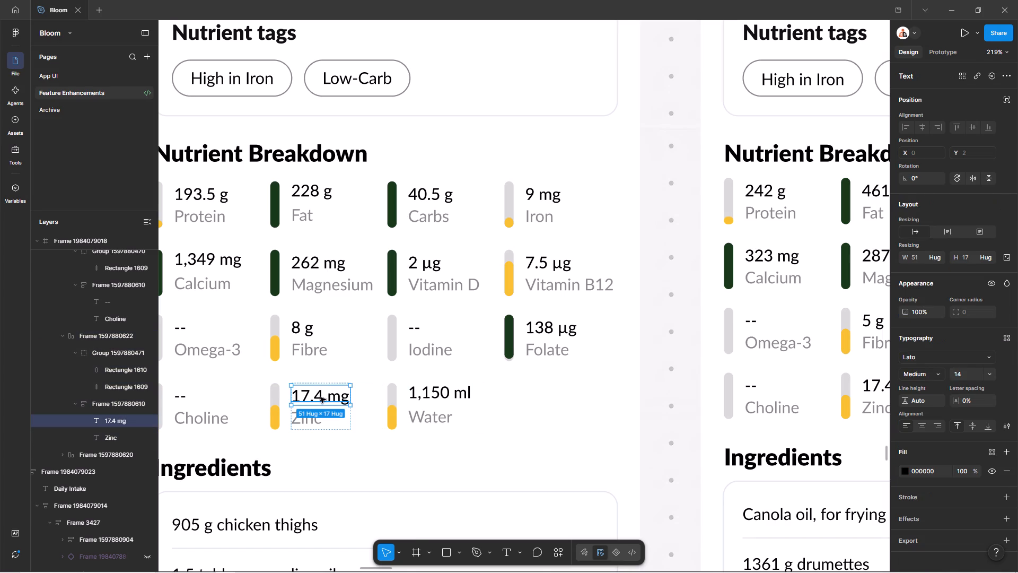
double_click(323, 397)
left_click_drag(321, 395, 296, 396)
left_click(295, 396)
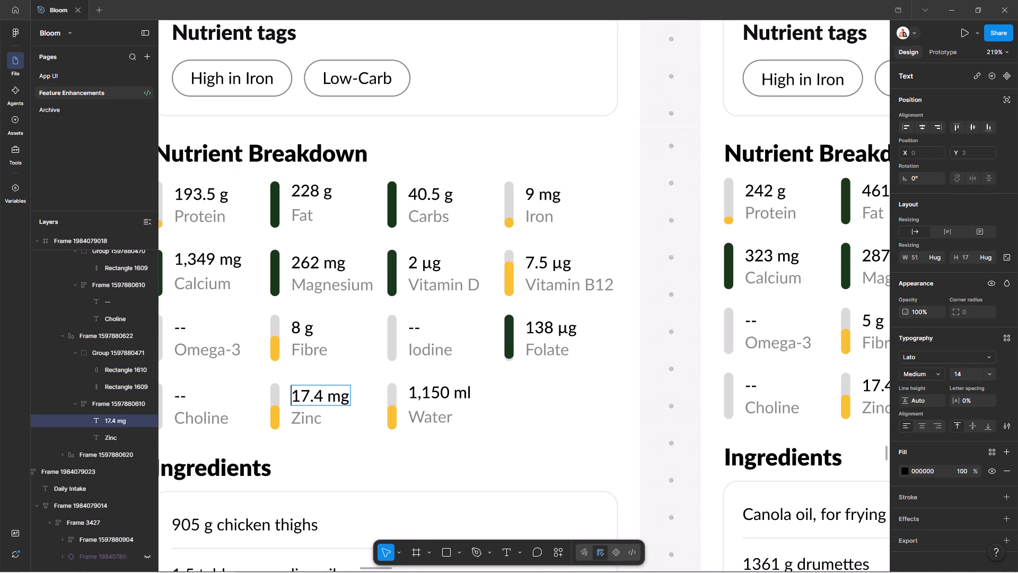
left_click_drag(322, 395, 279, 393)
type("18.5")
key("alt+Tab")
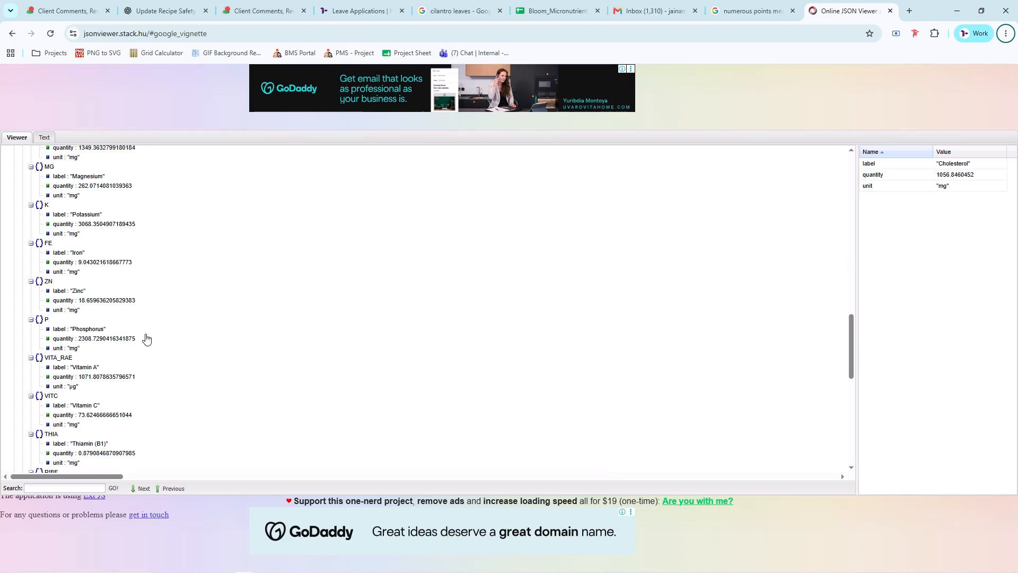
key("alt+Tab")
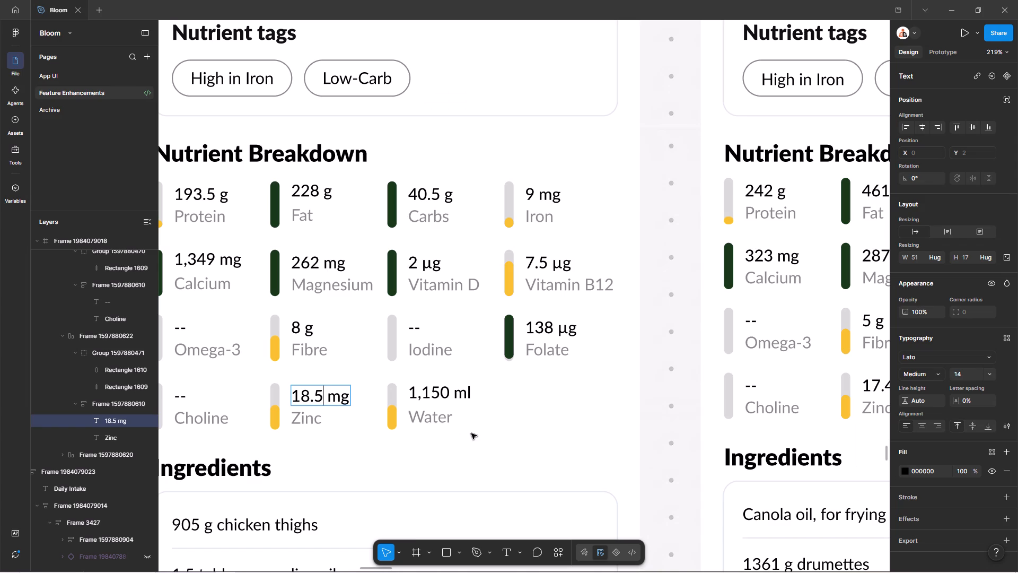
Expand WATER in the JSON viewer in Chrome to check its quantity, and set the Mexican recipe's Water value to 1,044 ml in Figma.
left_click(440, 420)
key("alt+Tab")
scroll(188, 358, "down", 5)
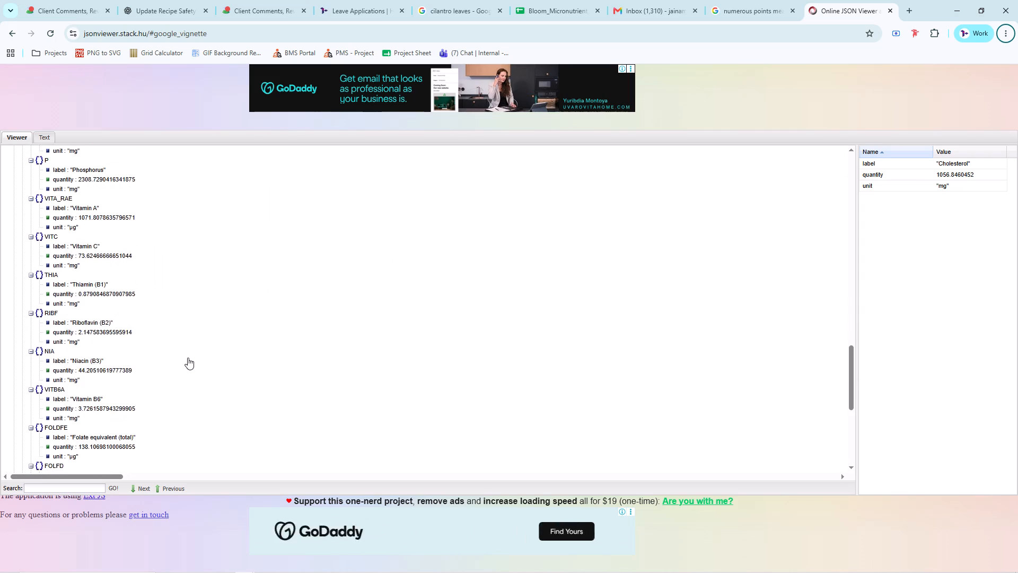
scroll(188, 358, "down", 7)
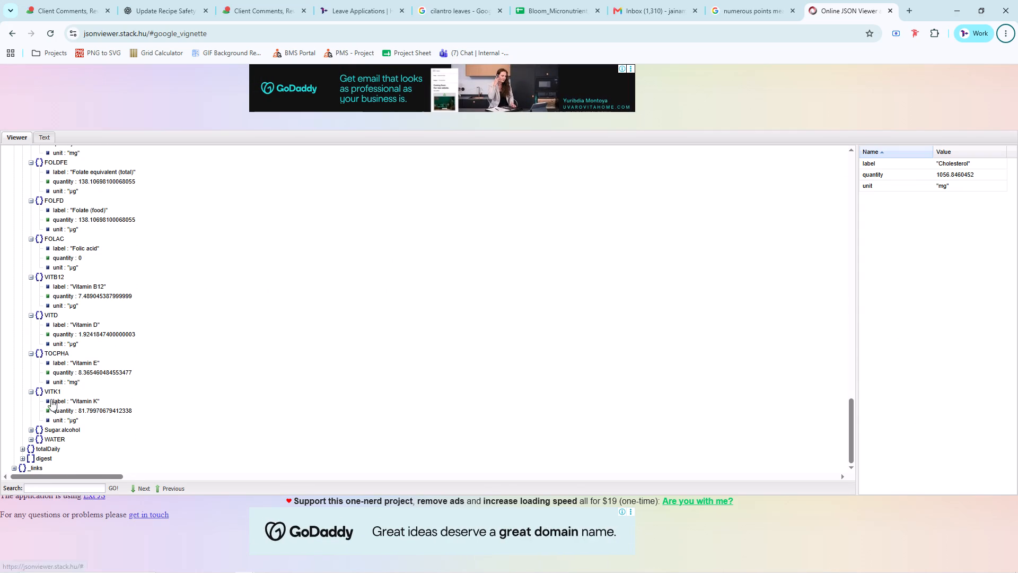
left_click(32, 438)
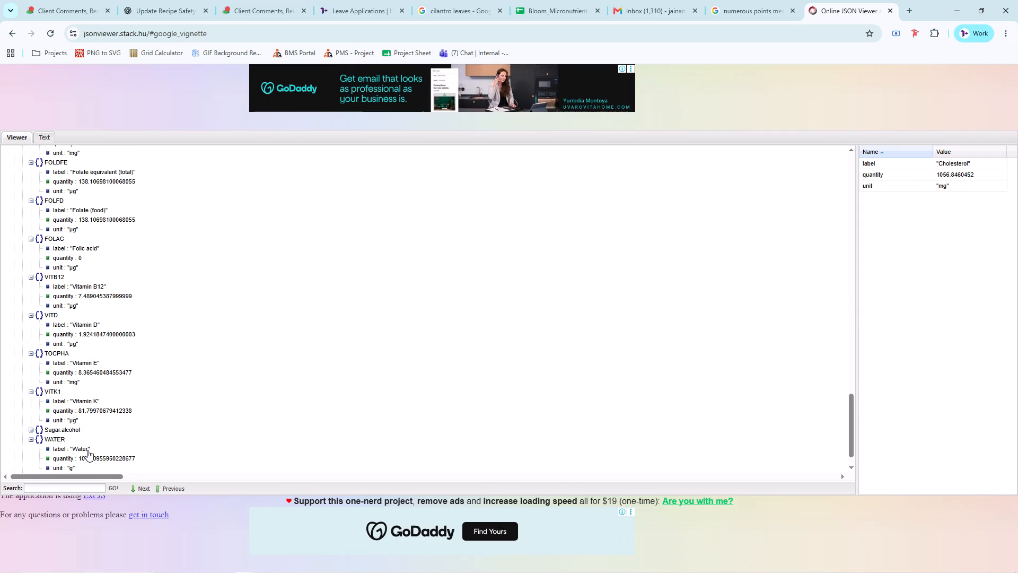
key("alt+Tab")
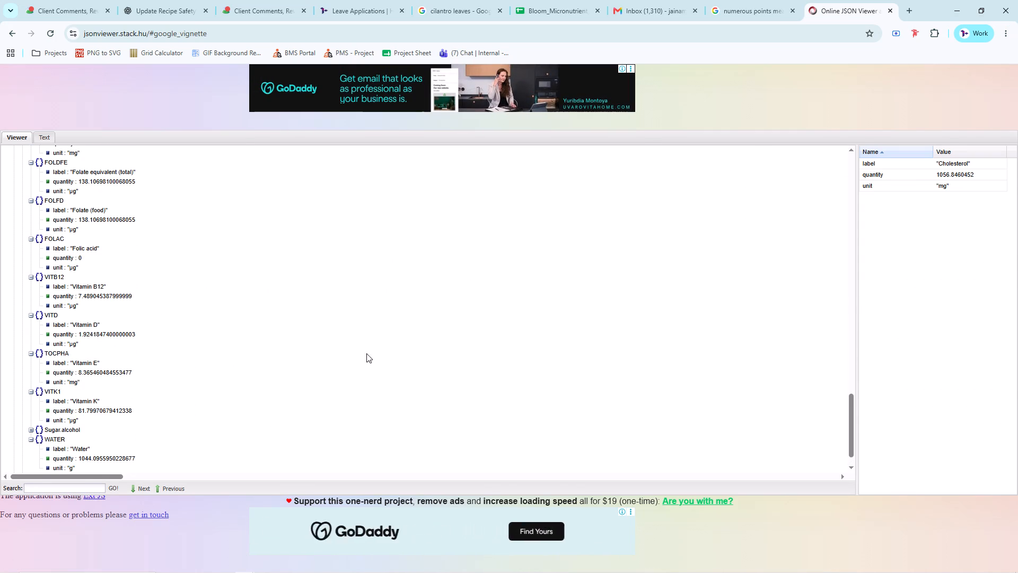
left_click_drag(449, 395, 353, 392)
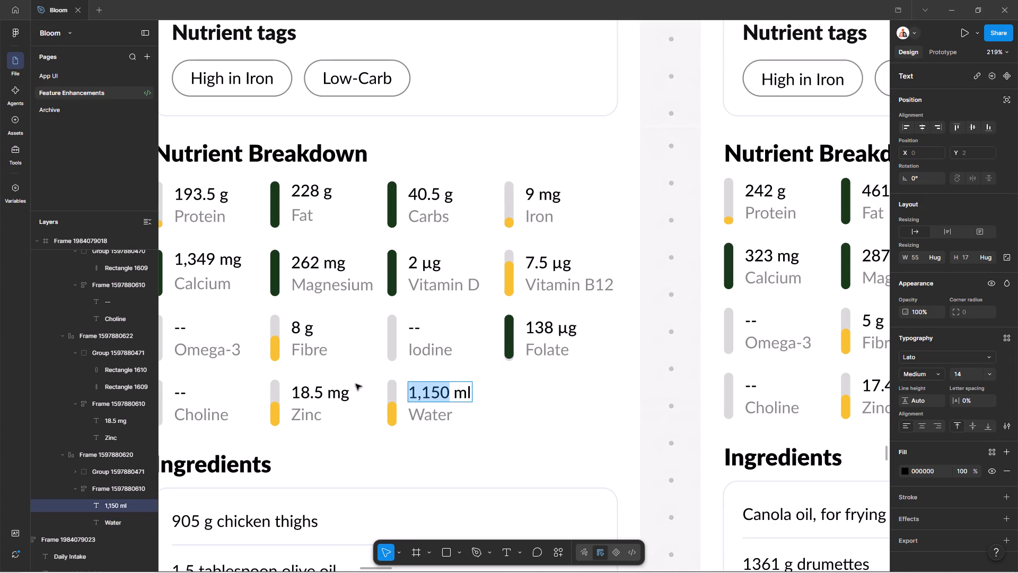
type("1044")
scroll(390, 381, "down", 3, "ctrl")
scroll(390, 381, "up", 1, "ctrl")
scroll(390, 381, "down", 1, "ctrl")
key("alt+Tab")
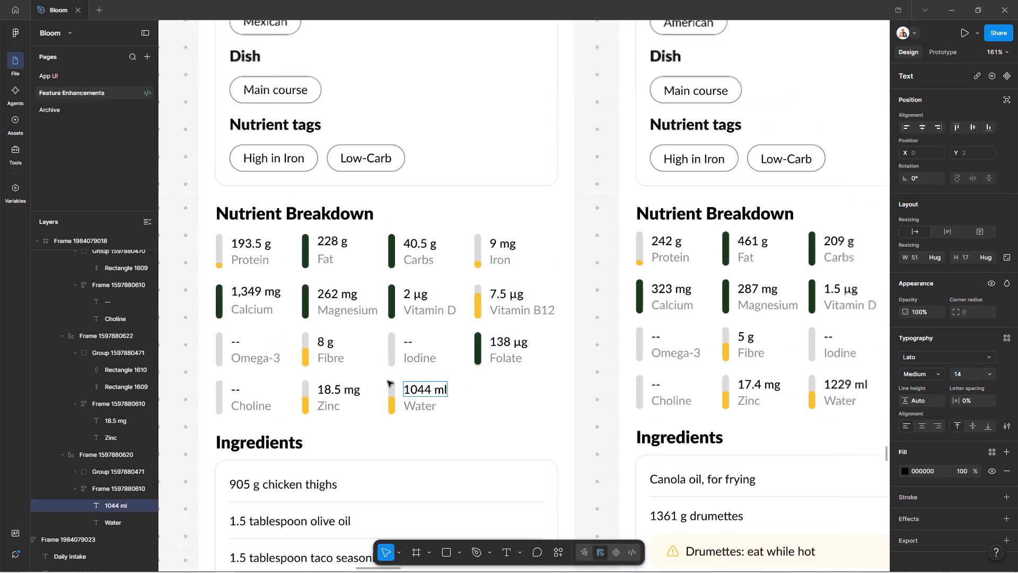
key("alt+Tab")
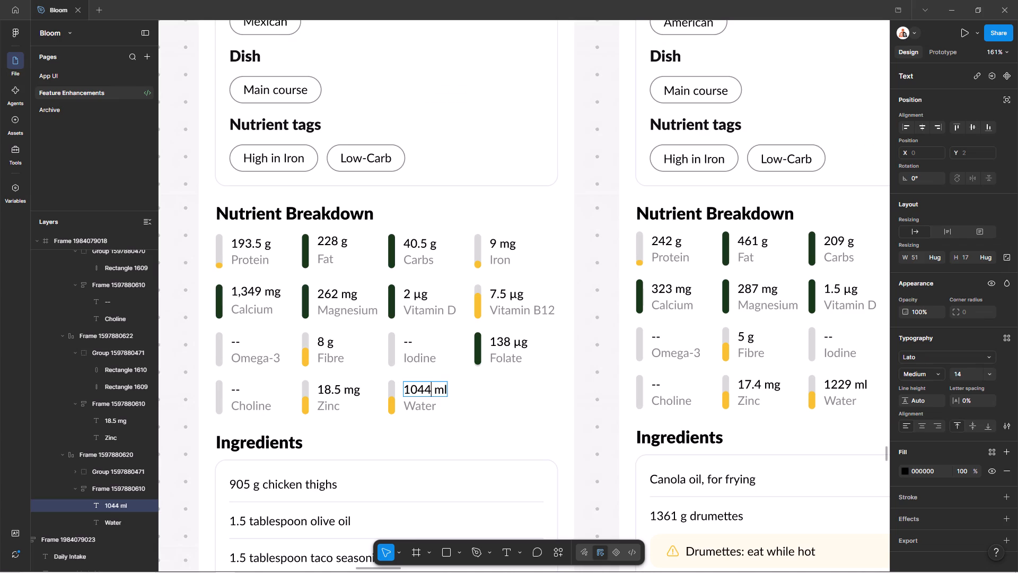
left_click(411, 390)
key("comma")
Review the Mexican recipe's nutrient breakdown next to the American recipe and the Recommended for You screen.
scroll(520, 362, "down", 2, "ctrl")
double_click(565, 377)
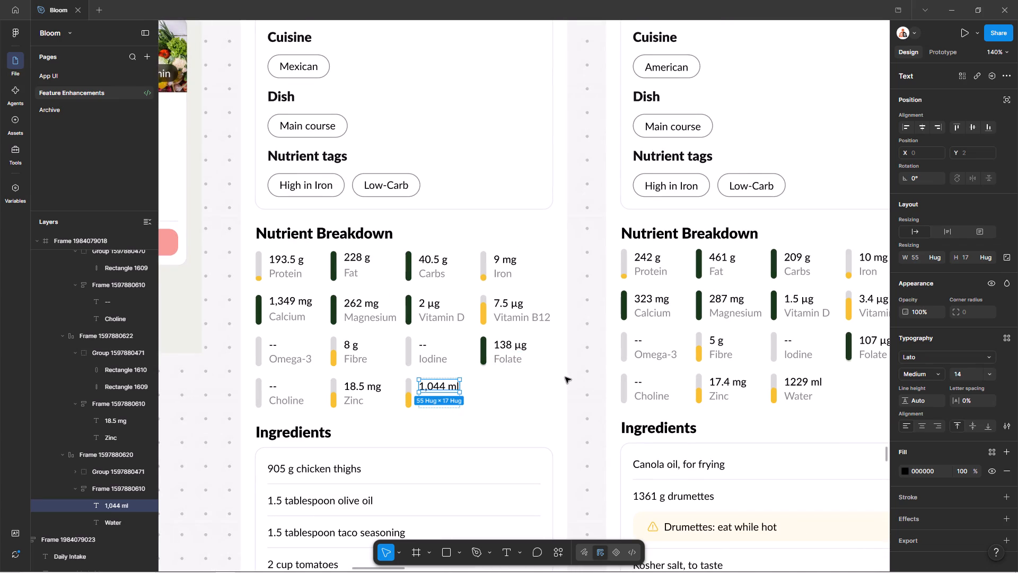
scroll(367, 295, "down", 2, "ctrl")
left_click(222, 352)
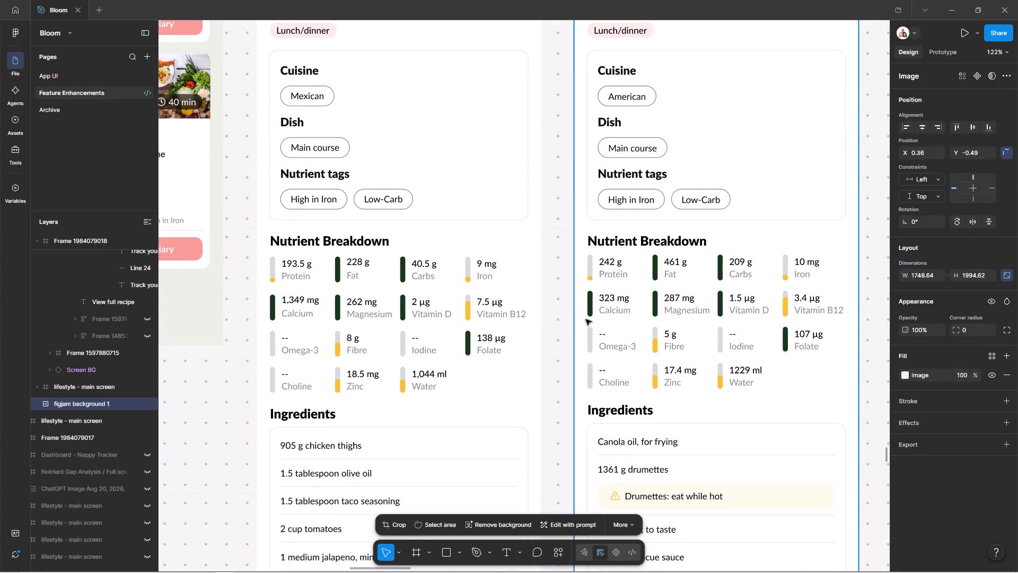
scroll(586, 319, "down", 12, "ctrl")
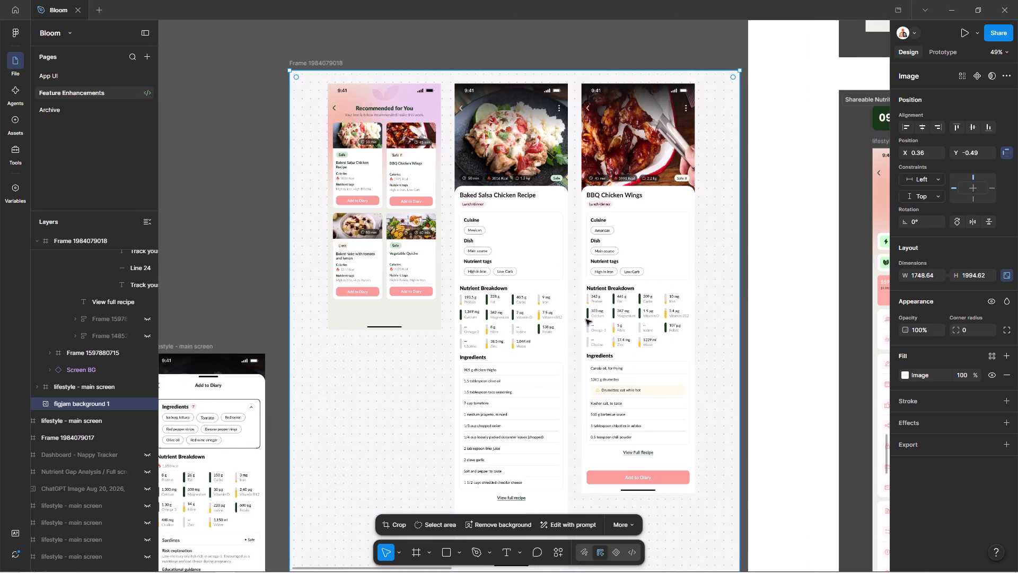
scroll(537, 300, "down", 5, "ctrl")
scroll(546, 296, "up", 8, "ctrl")
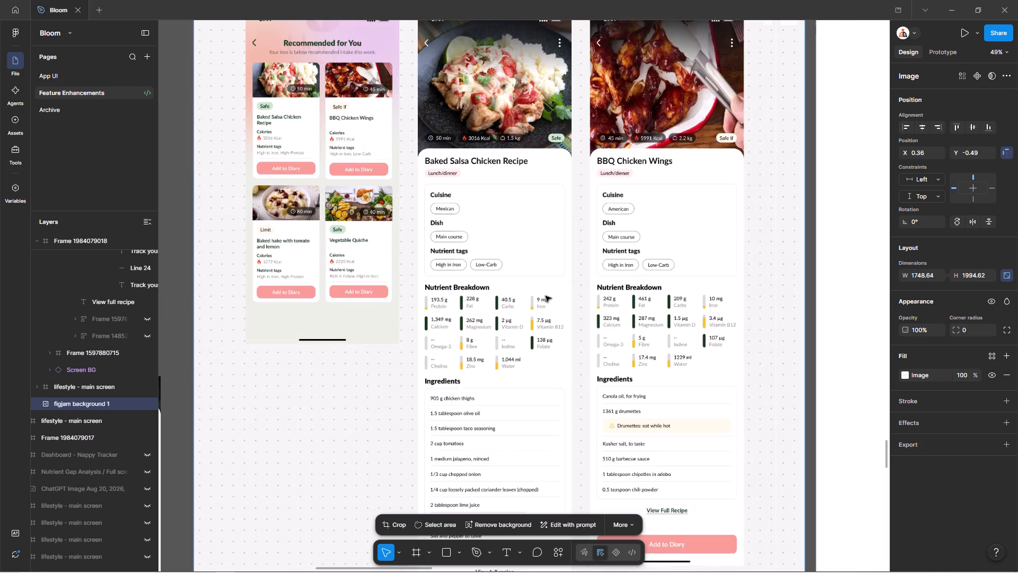
scroll(546, 296, "up", 2, "ctrl")
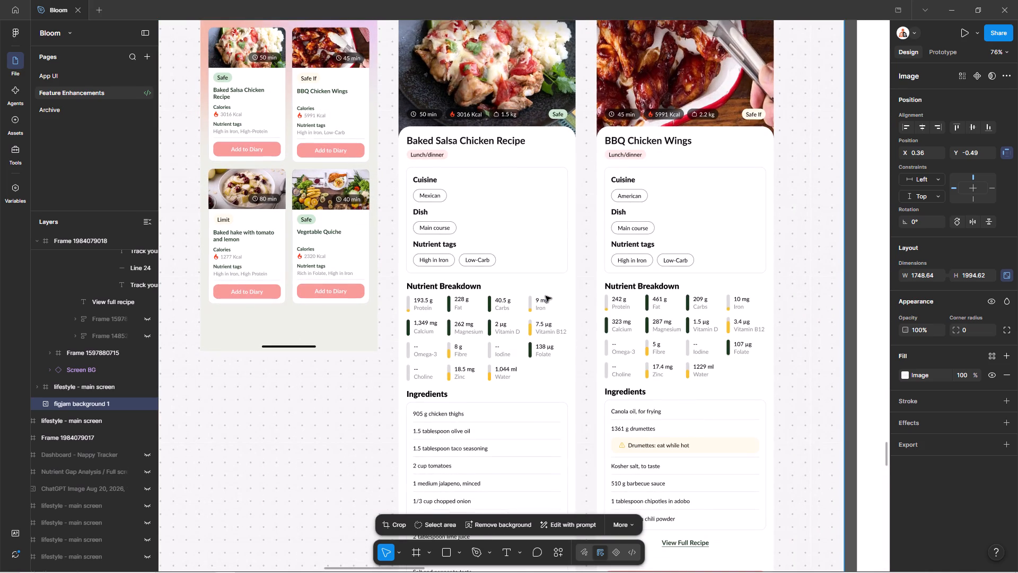
scroll(365, 250, "down", 10, "ctrl")
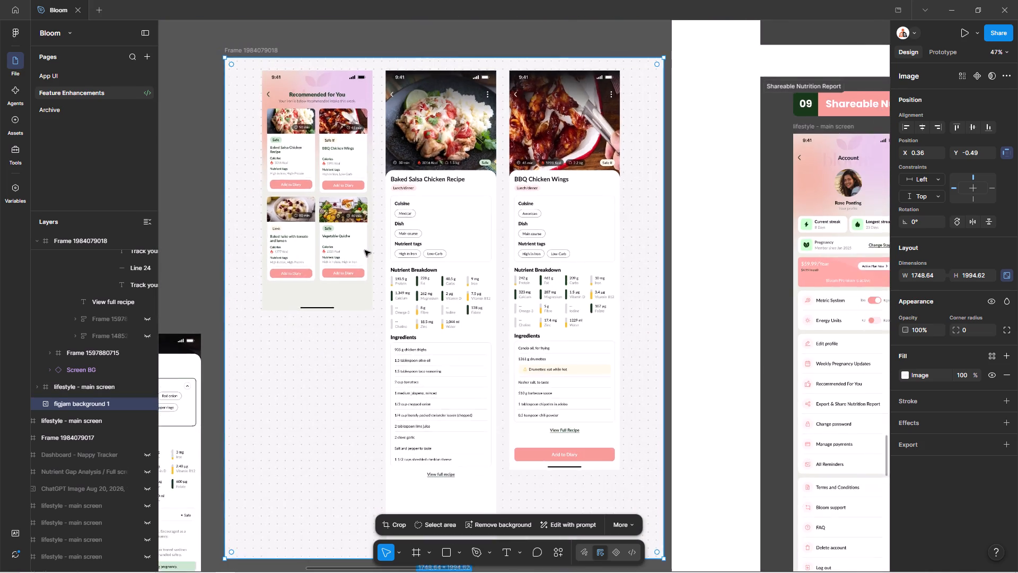
scroll(365, 250, "down", 5, "ctrl")
Switch from Figma to the JSON viewer in Chrome and bring up the other open windows.
key("alt+Tab")
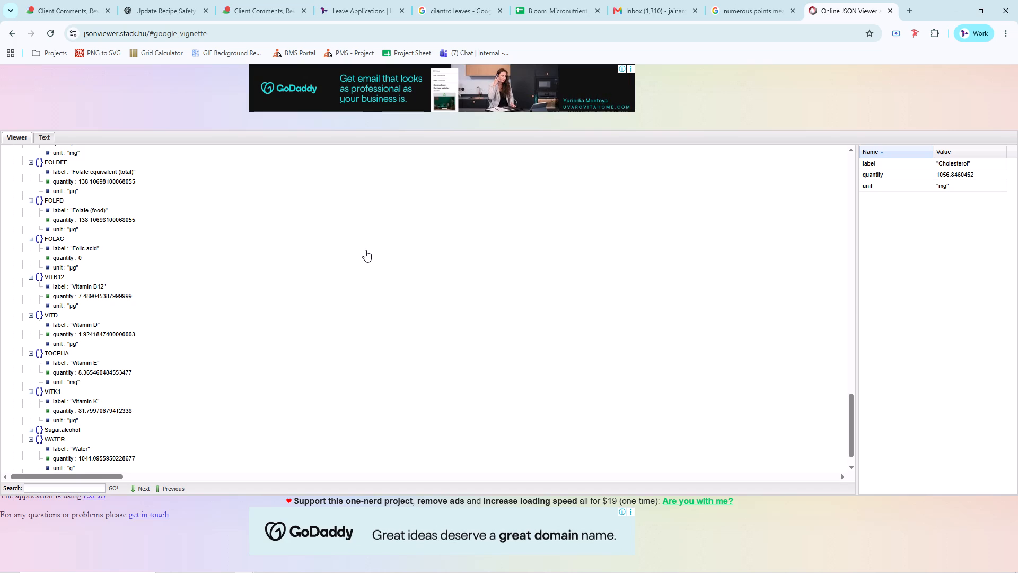
key("alt+Tab")
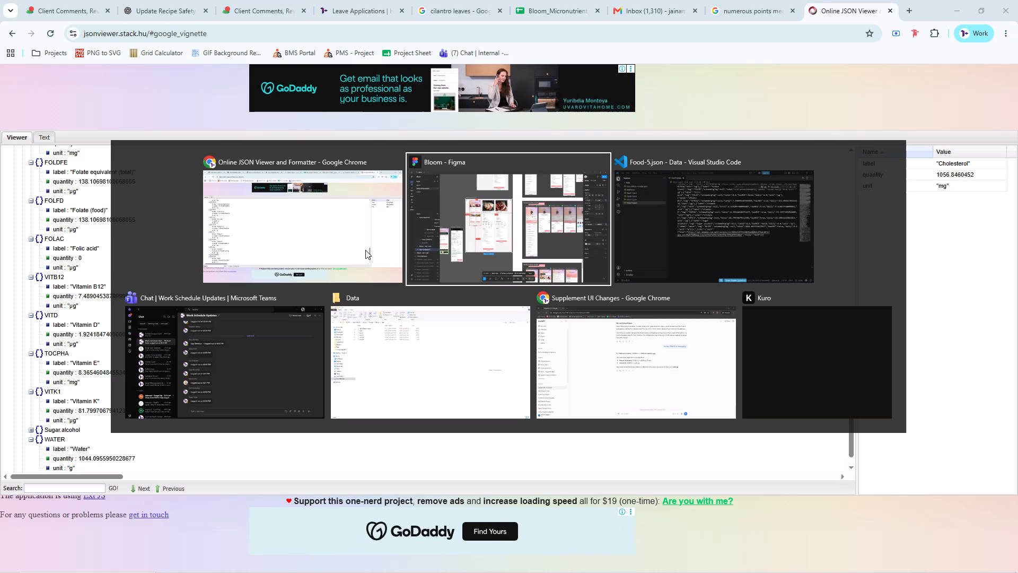
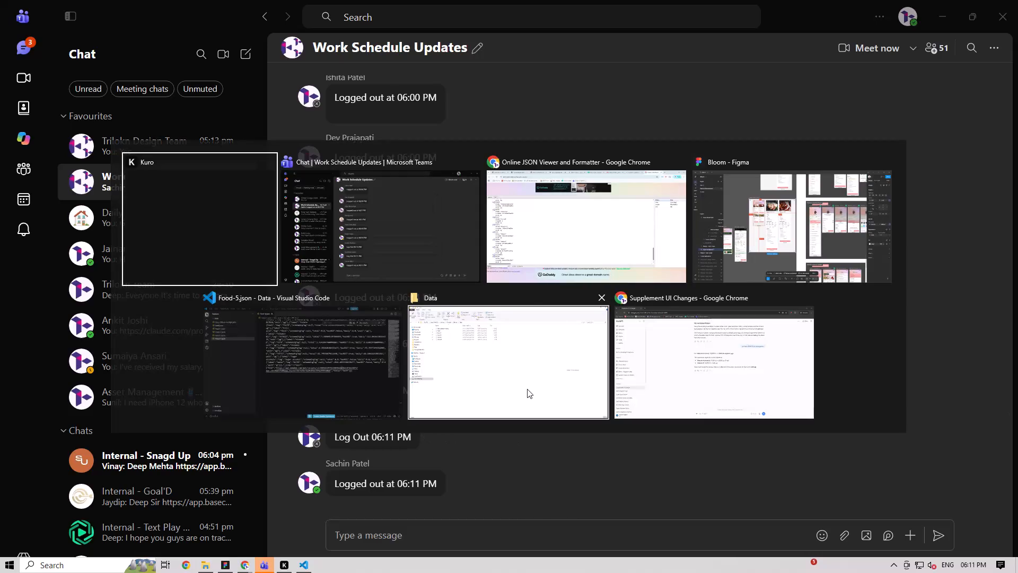
Switch from Teams to the Bloom design in Figma and view the recipe screens frame alongside the neighbouring Dashboard and lifestyle screens.
key("alt+Tab")
key("alt+Tab")
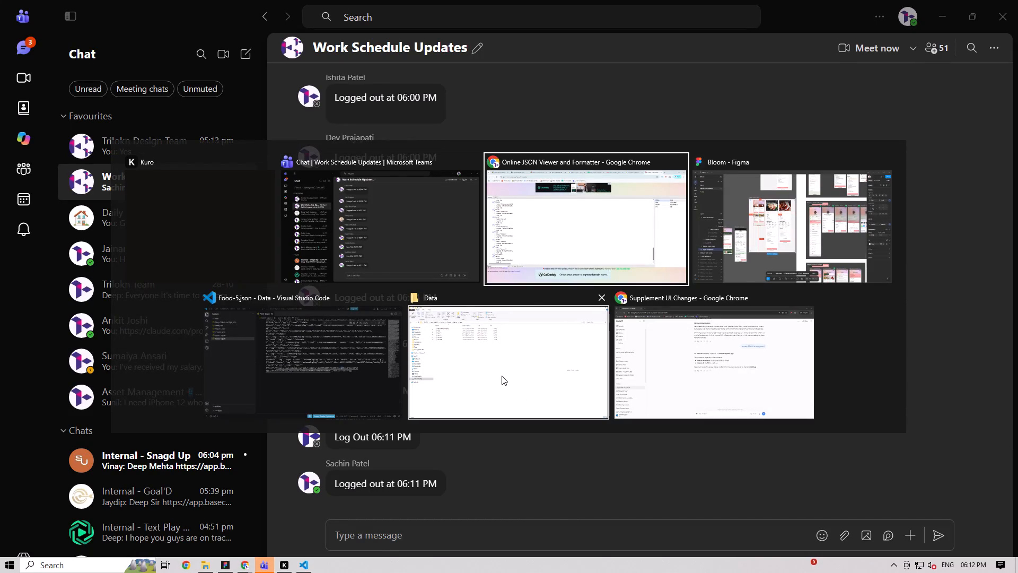
key("alt+Tab")
left_click(435, 472)
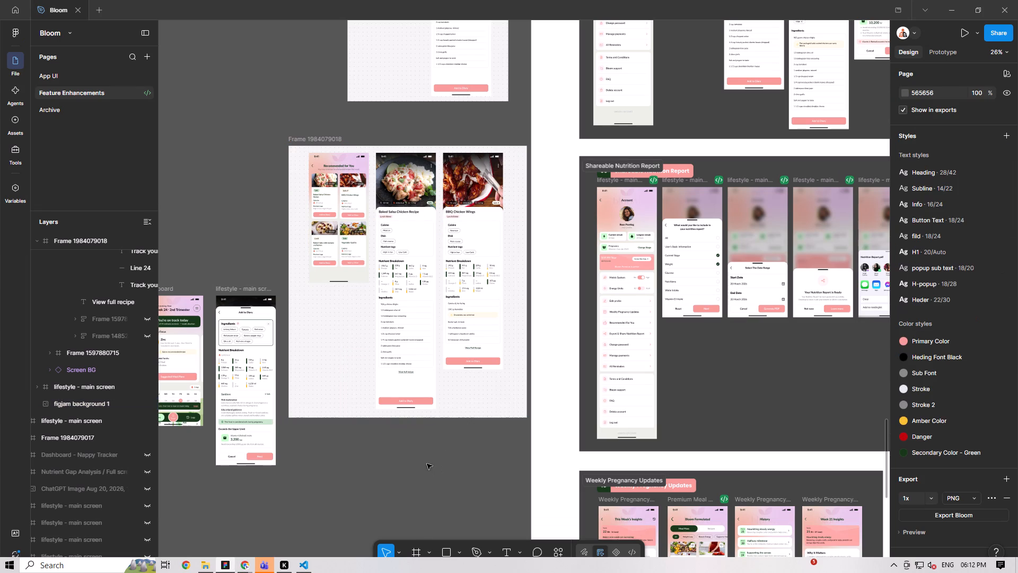
key("space")
key("space")
key("space")
key("space")
key("space")
key("space")
key("space")
key("space")
key("space")
key("space")
key("space")
left_click_drag(412, 459, 569, 453)
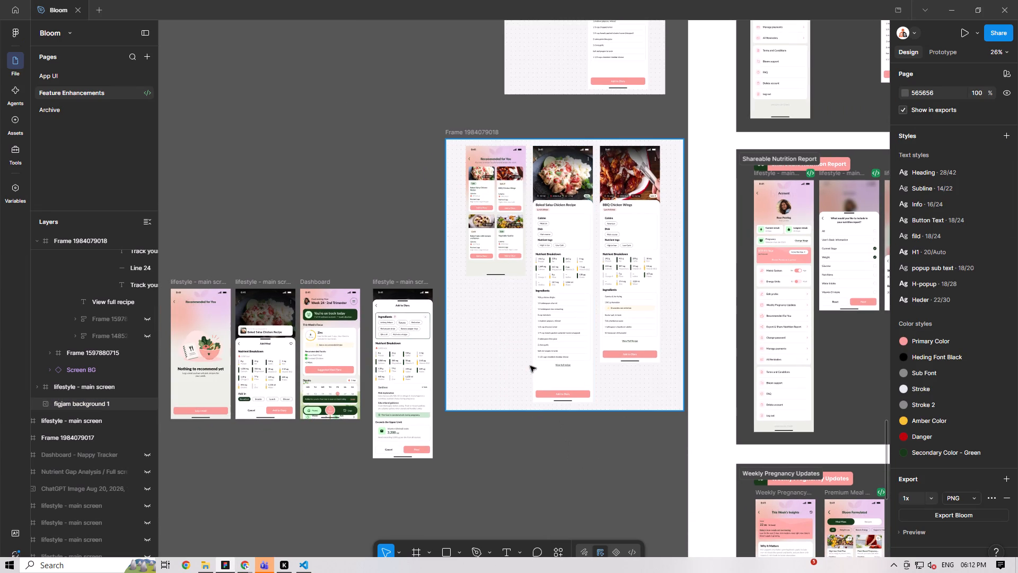
Bring up the other open windows from Figma and move to the Work Schedule Updates chat in Teams.
key("alt+Tab")
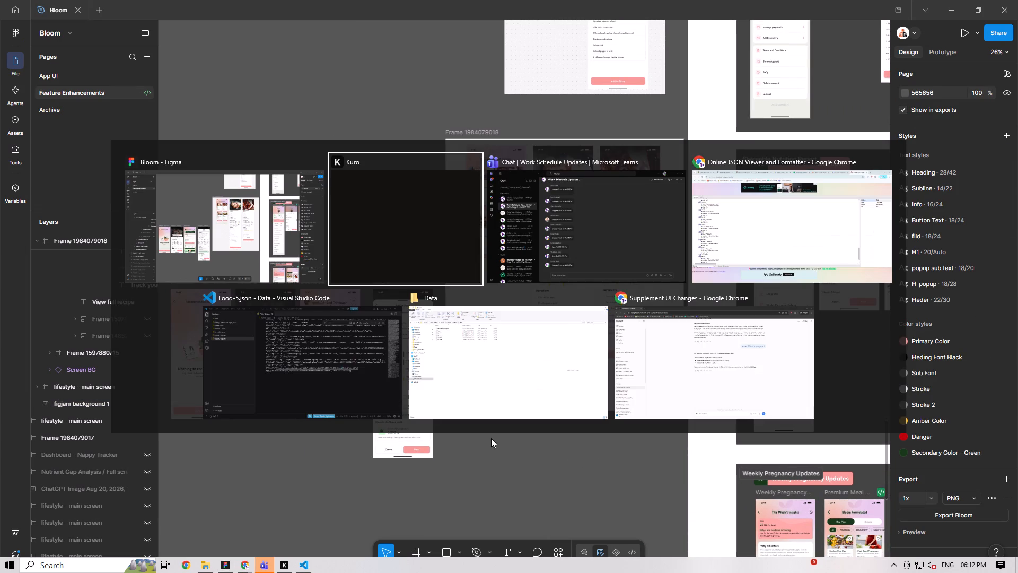
key("alt+Tab")
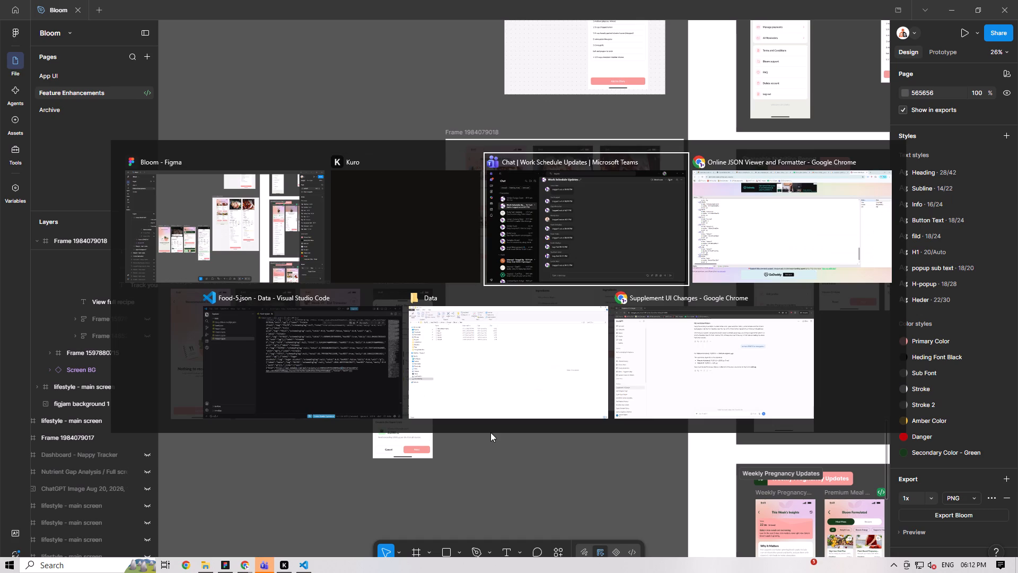
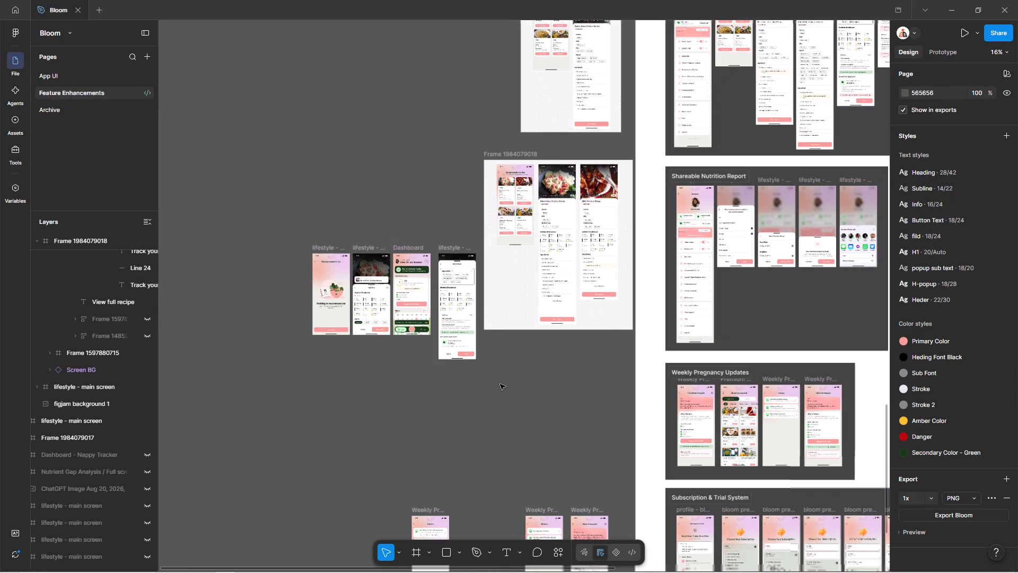
key("ctrl+Return")
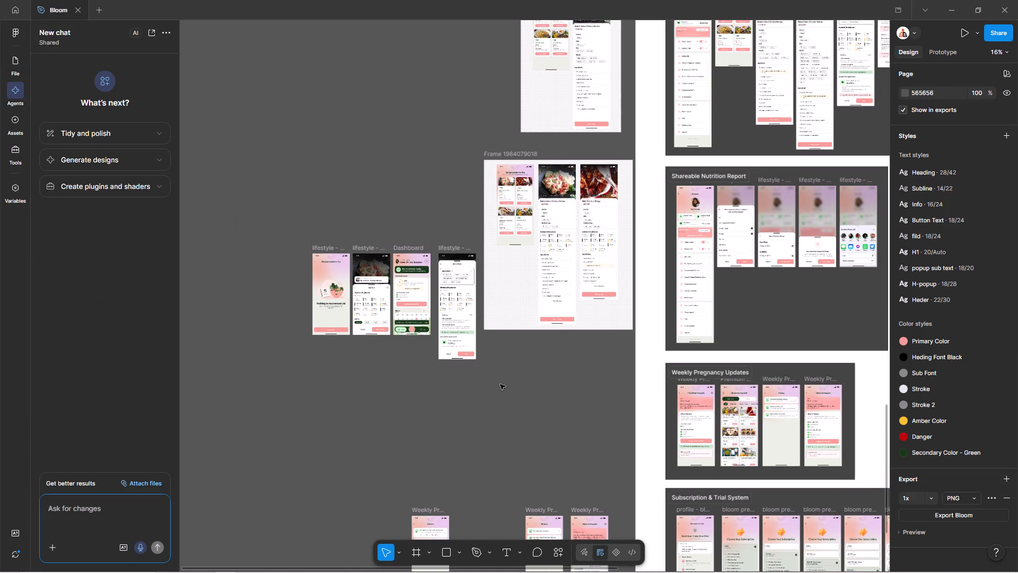
left_click(10, 64)
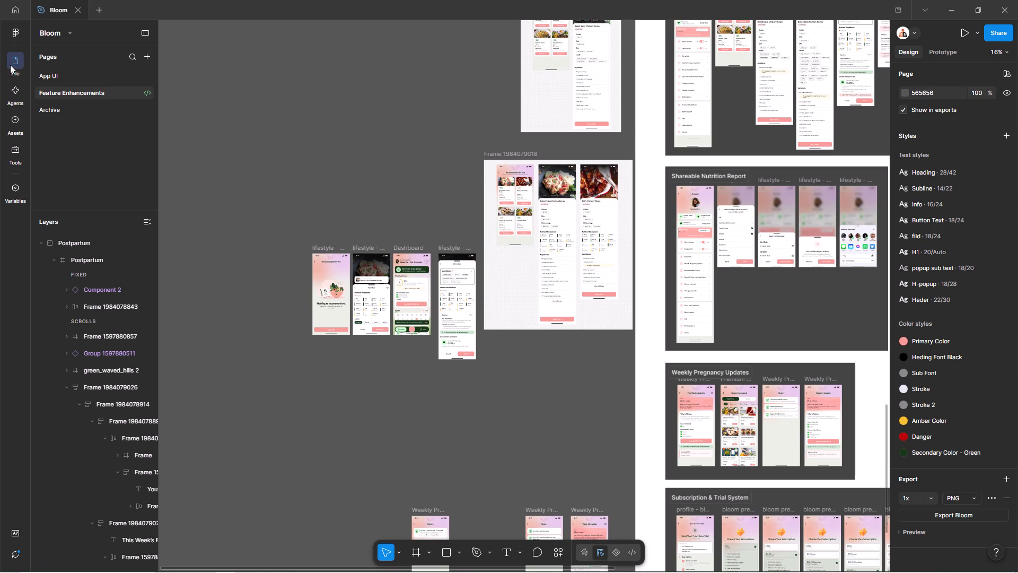
key("ctrl+backslash")
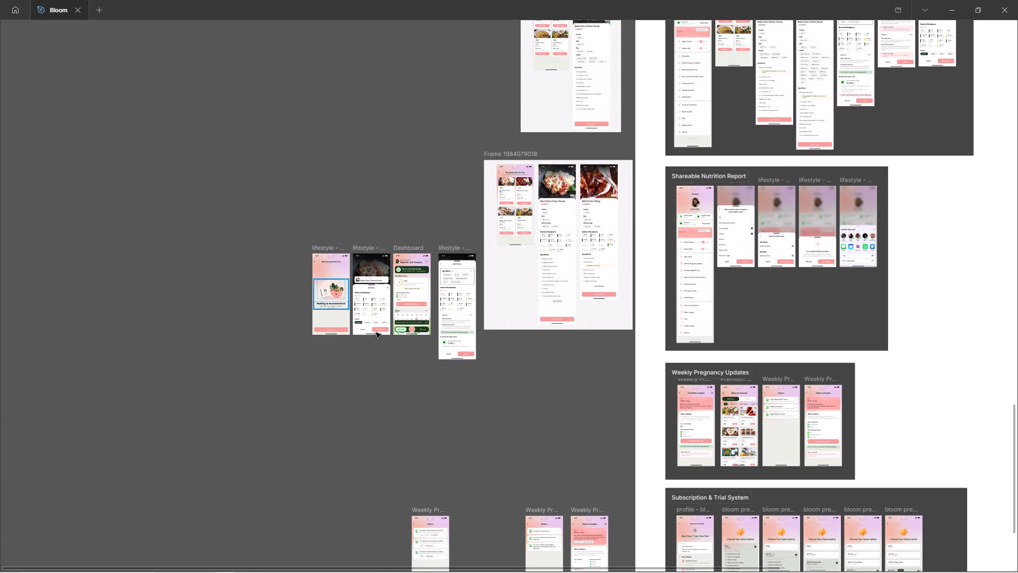
key("space")
key("space")
key("space")
key("space")
key("space")
key("space")
left_click_drag(534, 364, 481, 370)
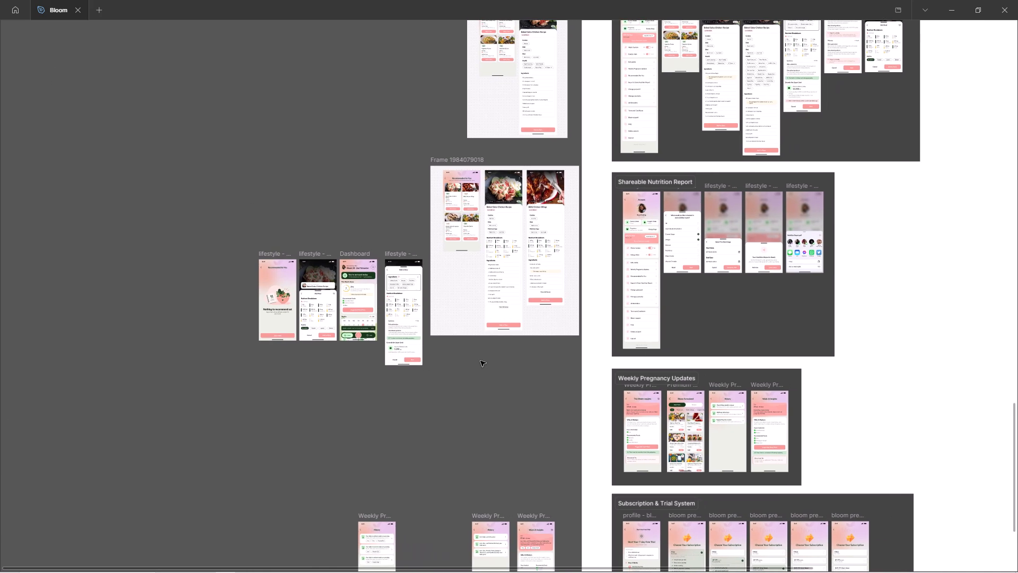
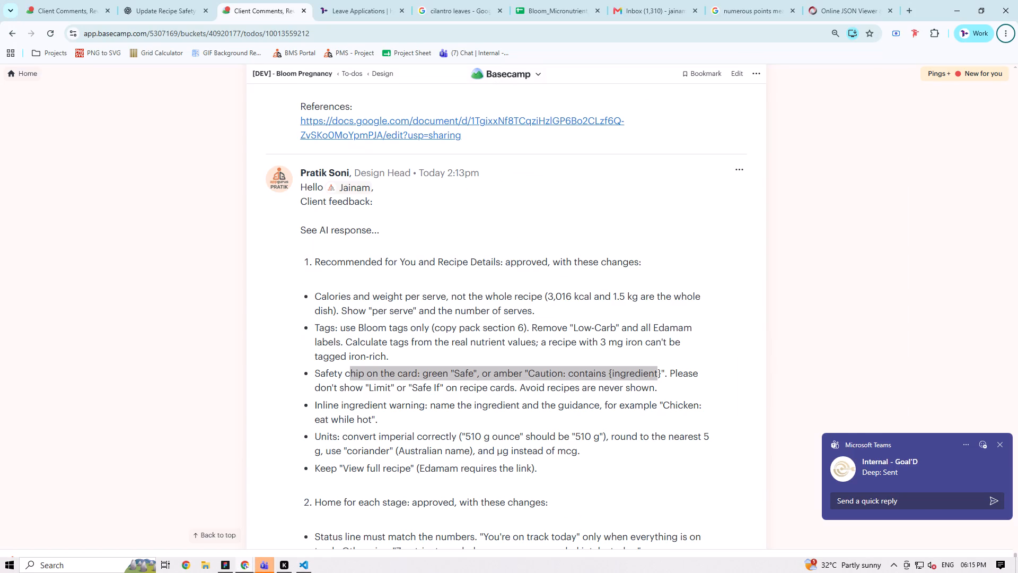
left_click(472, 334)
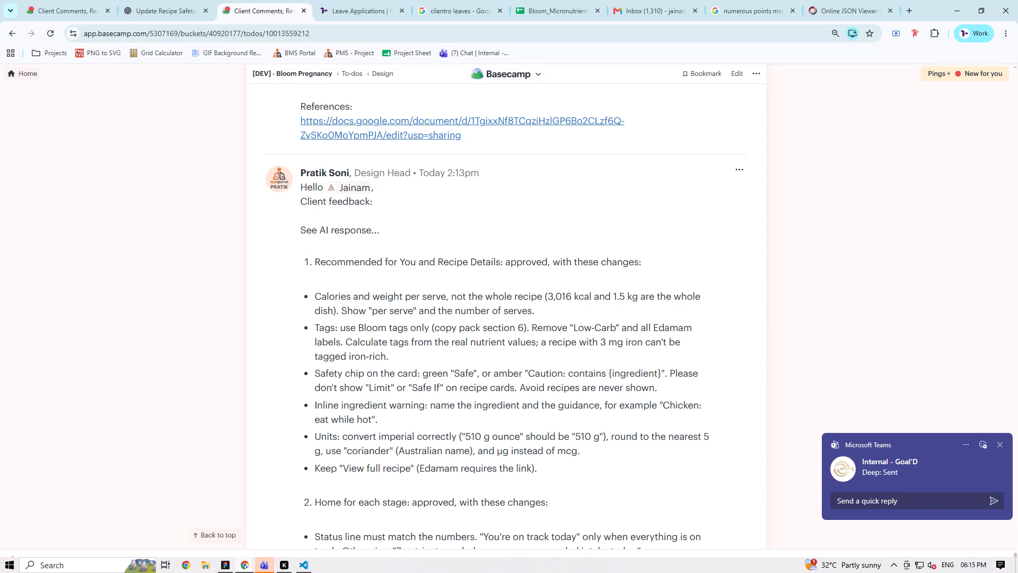
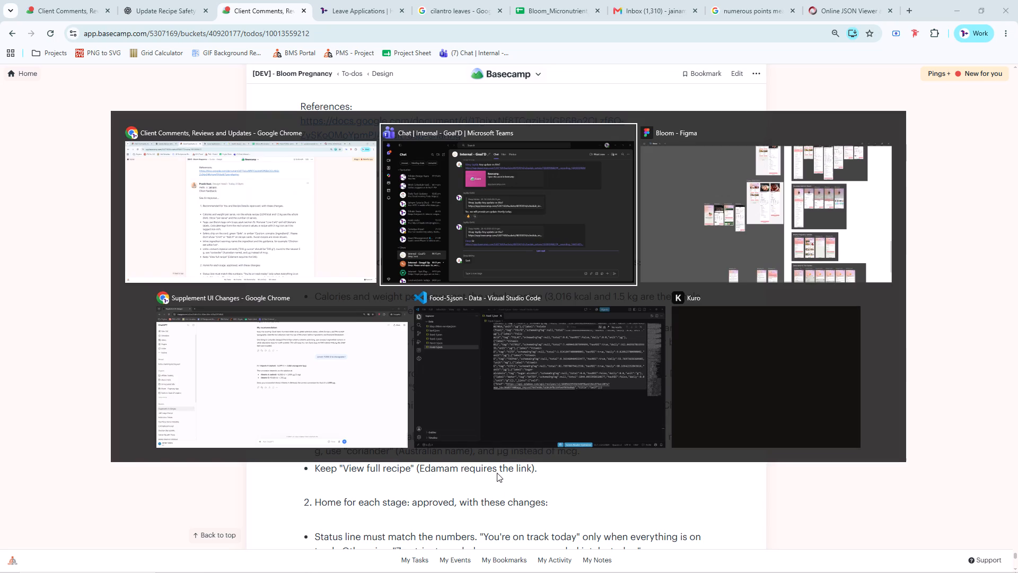
key("alt+Tab")
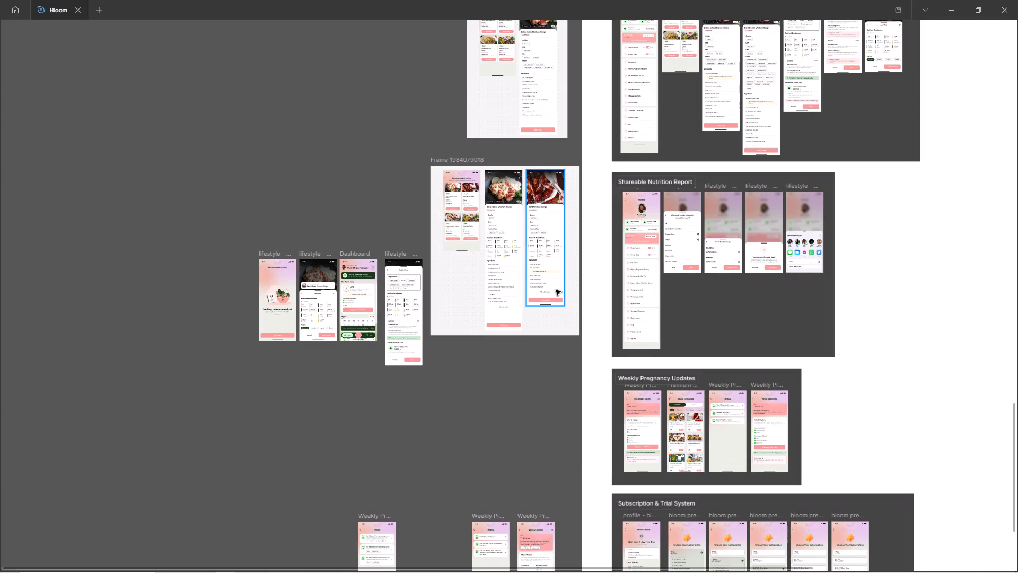
left_click(480, 437)
scroll(480, 387, "down", 5, "ctrl")
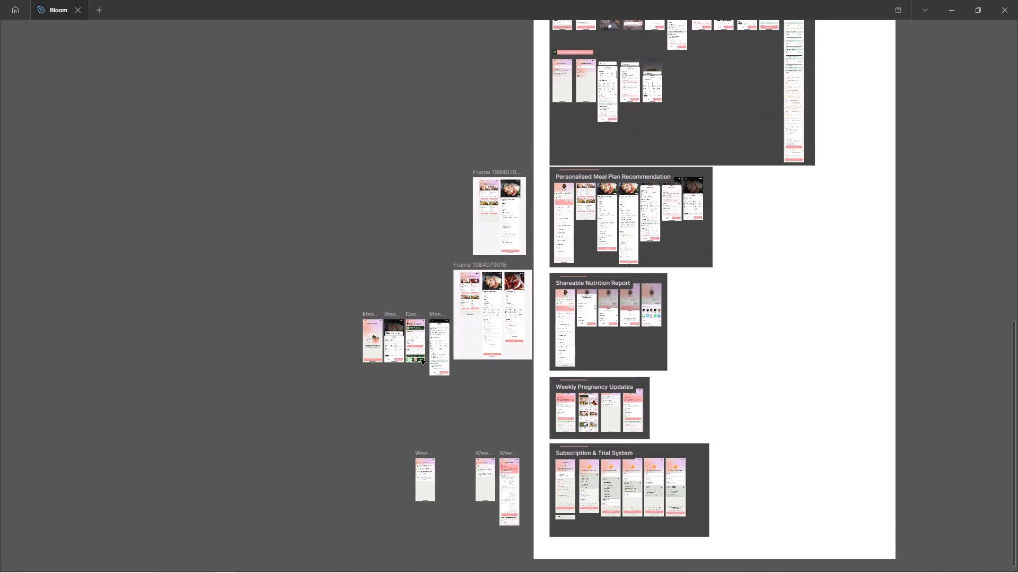
scroll(406, 330, "up", 11, "ctrl")
left_click_drag(517, 284, 512, 284)
left_click(476, 248)
left_click_drag(155, 237, 581, 523)
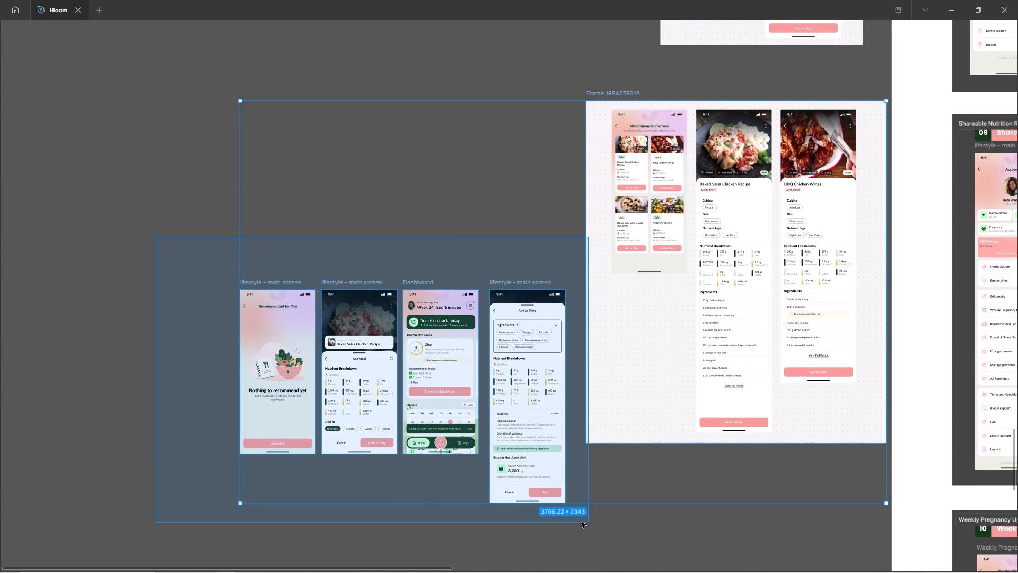
left_click_drag(581, 523, 572, 525)
left_click_drag(526, 461, 407, 458, "shift")
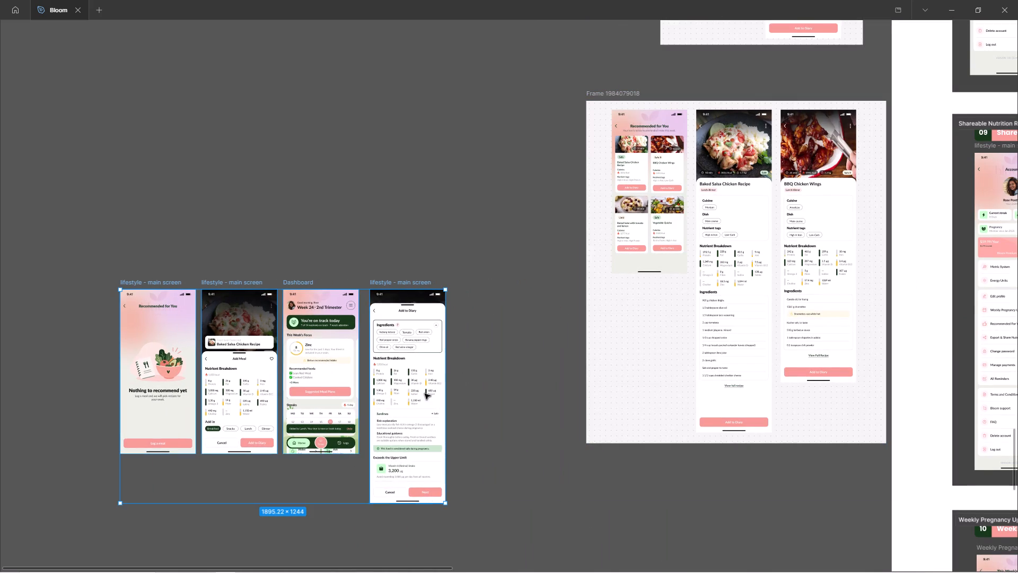
left_click(441, 254)
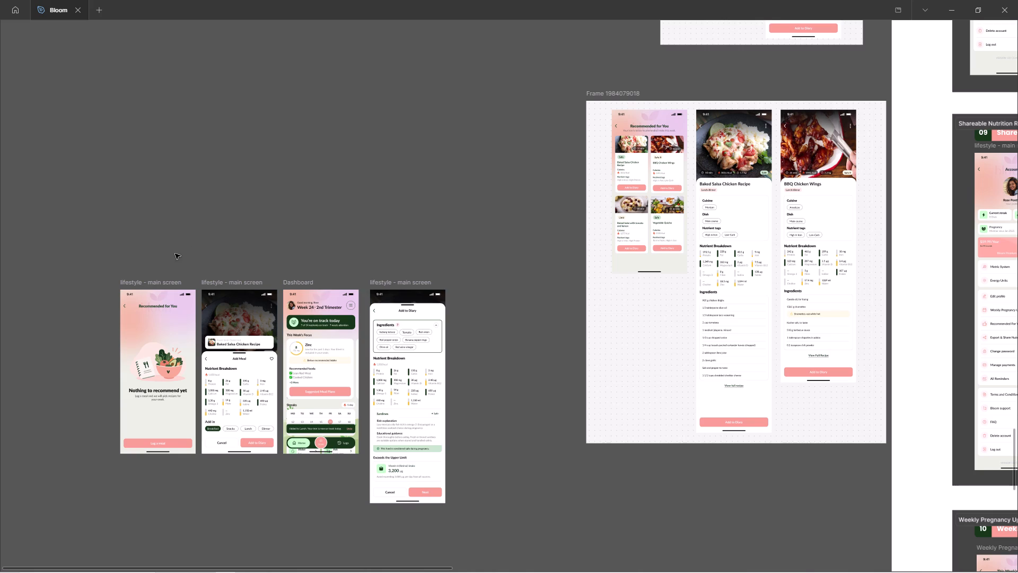
left_click(350, 187)
key("space")
key("space")
key("space")
key("space")
key("space")
key("space")
key("space")
key("space")
key("space")
key("space")
key("space")
key("space")
key("space")
key("space")
key("space")
key("space")
key("space")
key("space")
key("space")
key("space")
left_click_drag(426, 202, 90, 213)
left_click_drag(469, 251, 339, 213)
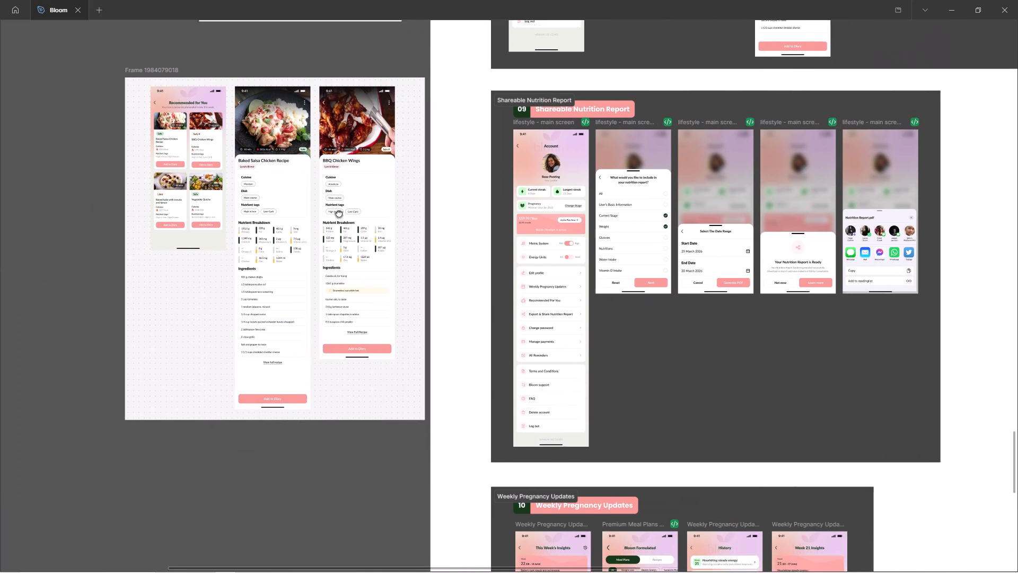
left_click_drag(339, 213, 359, 187)
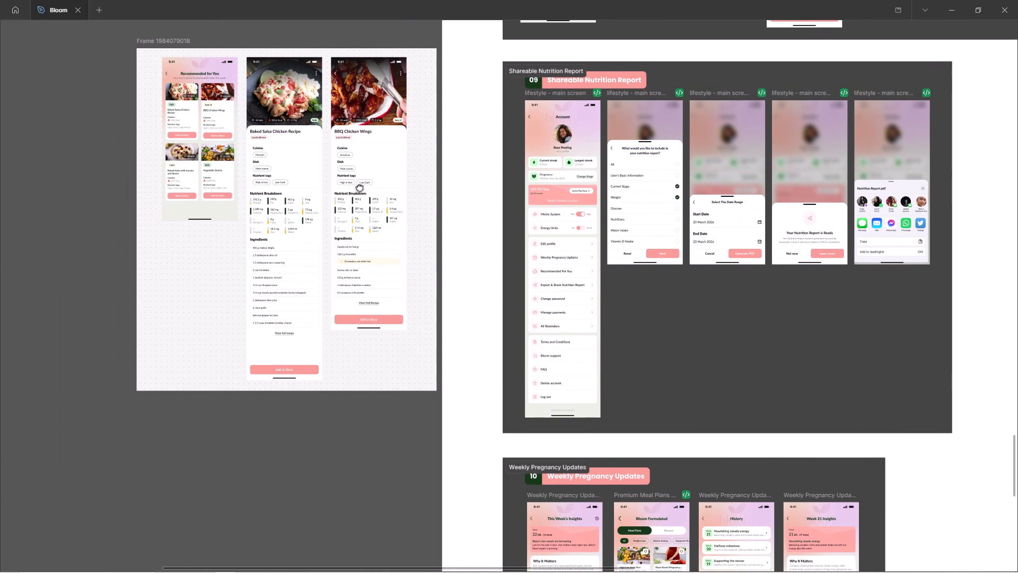
left_click_drag(359, 187, 397, 219)
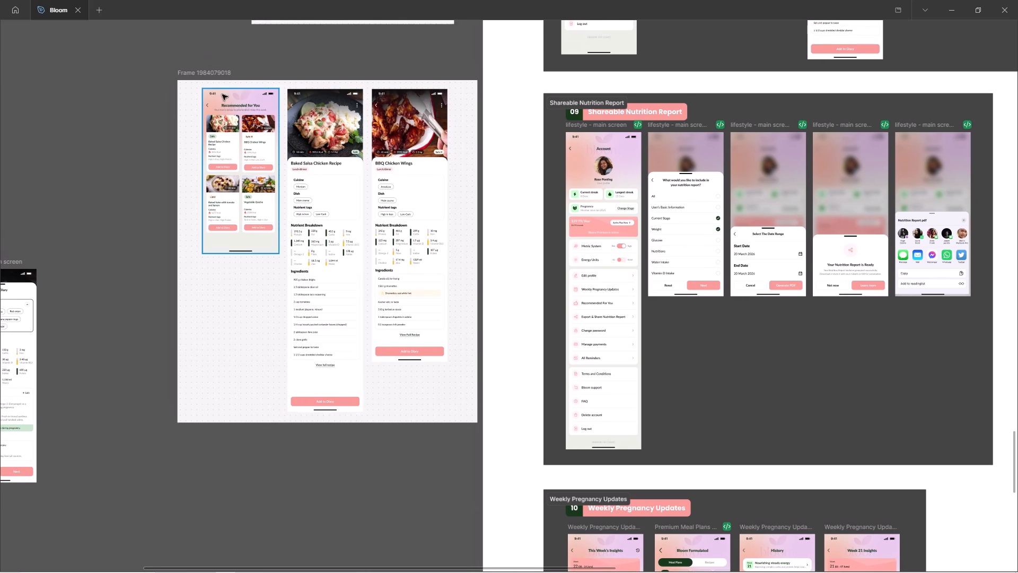
Shift the frame holding the Recommended for You and recipe detail screens slightly left on the canvas and deselect it.
left_click_drag(205, 72, 179, 70)
left_click(210, 51)
Switch to Chrome, open basecamp.com in a new tab and sign in to reach the Basecamp home.
key("alt+Tab")
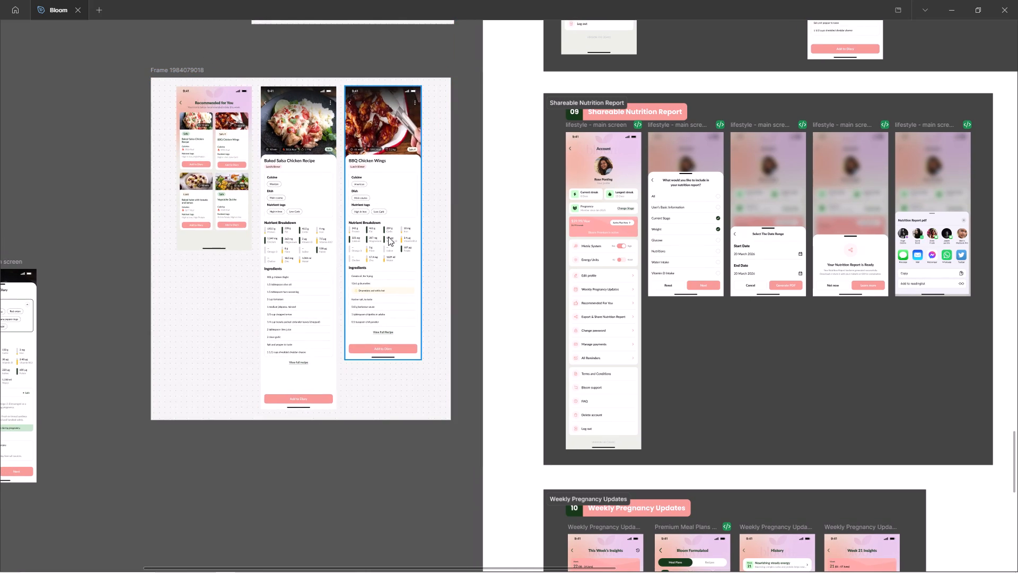
left_click(160, 0)
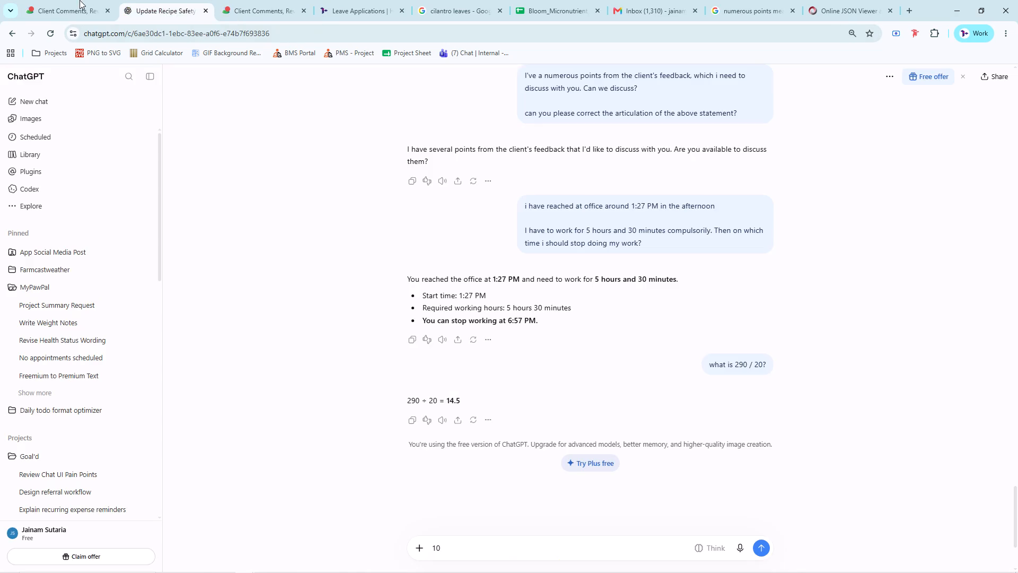
left_click(80, 0)
left_click(811, 3)
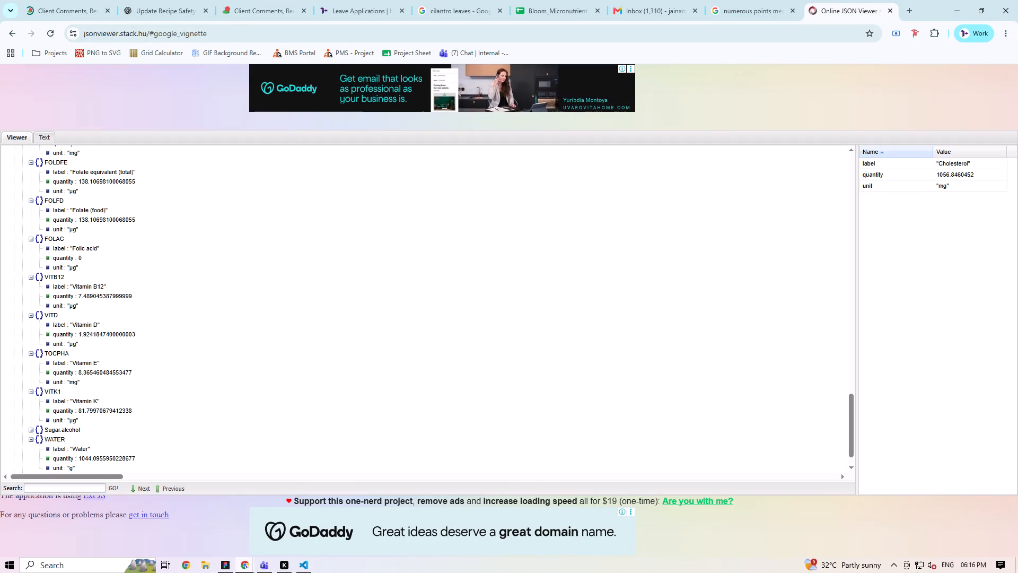
left_click(912, 7)
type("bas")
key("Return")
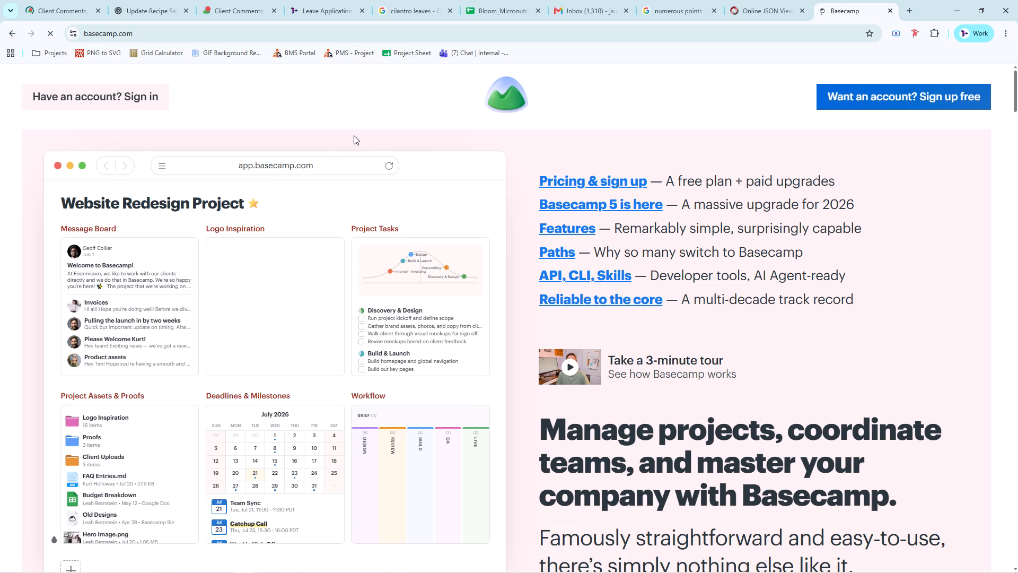
left_click(103, 99)
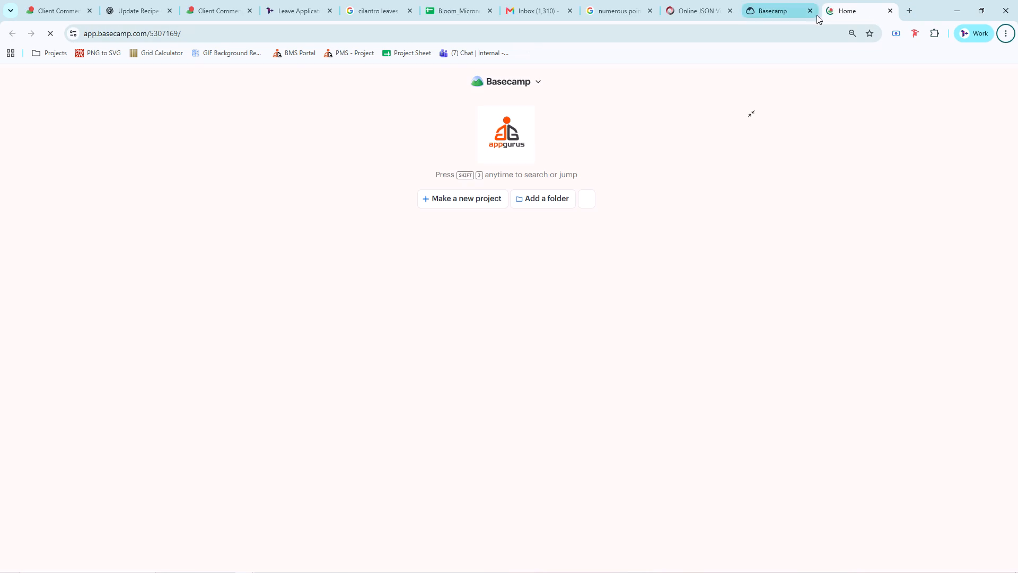
Open another new browser tab and show the list of Google apps.
left_click(907, 6)
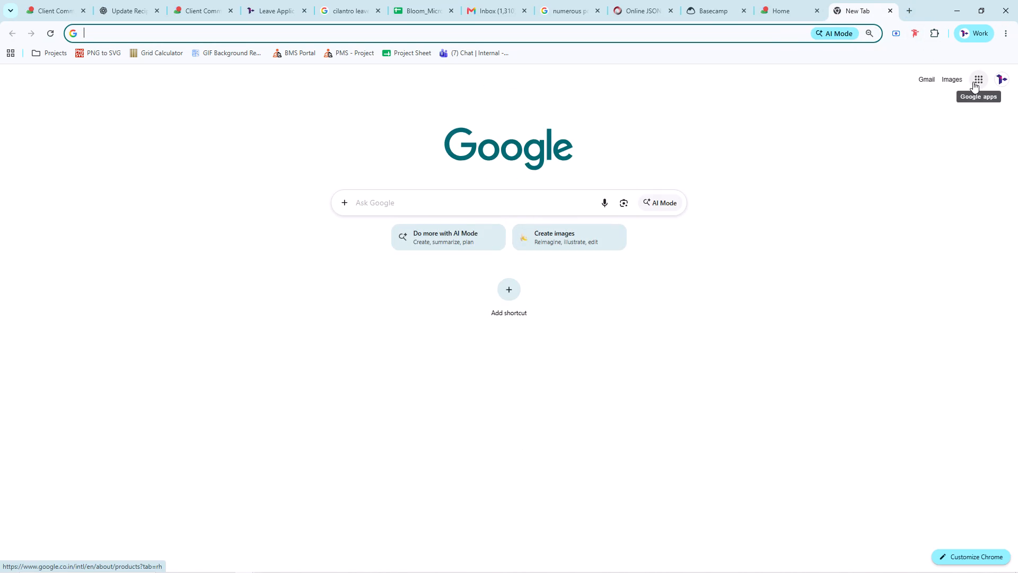
left_click(979, 83)
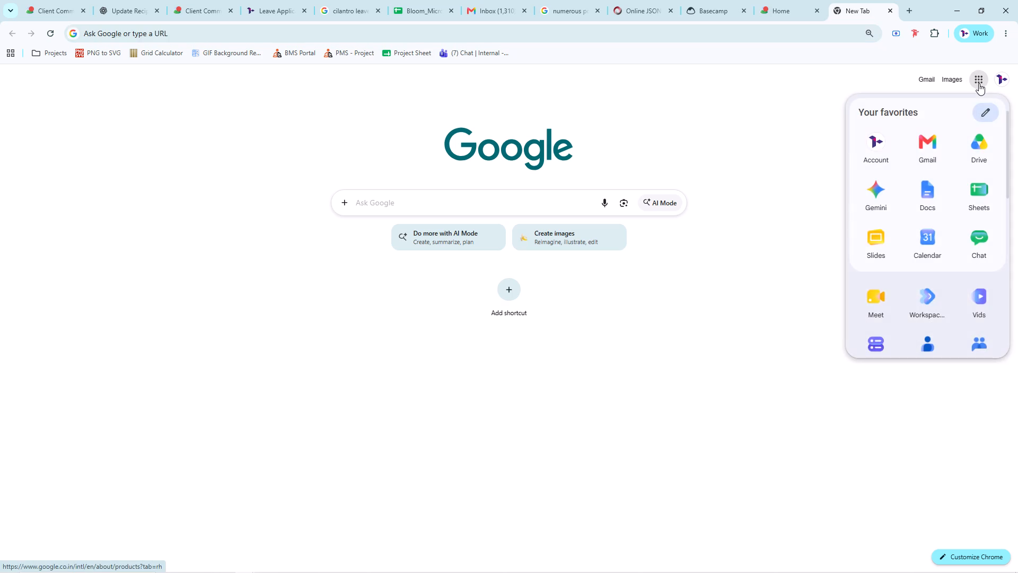
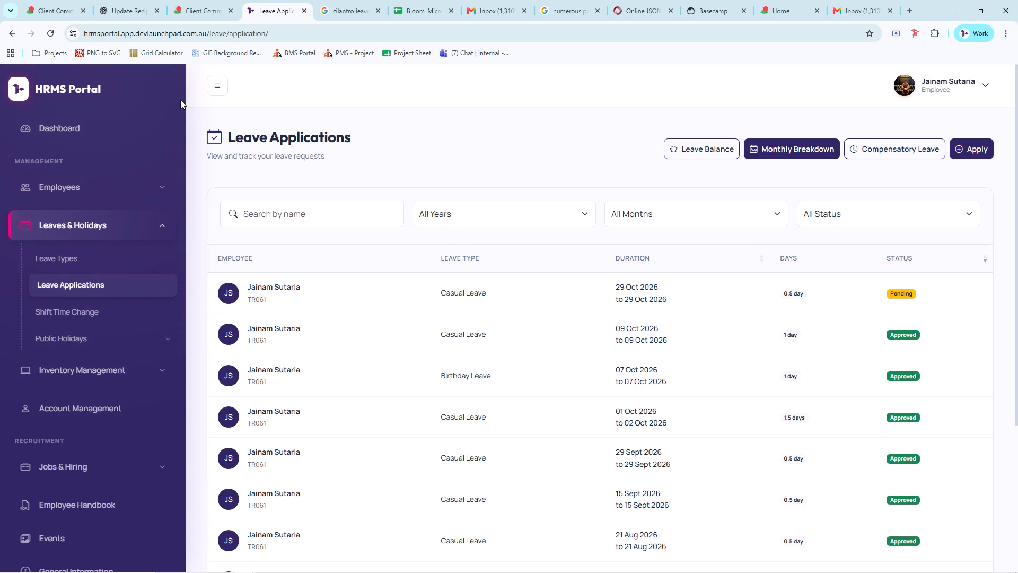
Capture a screen snip of the whole Leave Applications page in the HRMS Portal, excluding the browser's tab and bookmark bars.
left_click_drag(0, 65, 1017, 572)
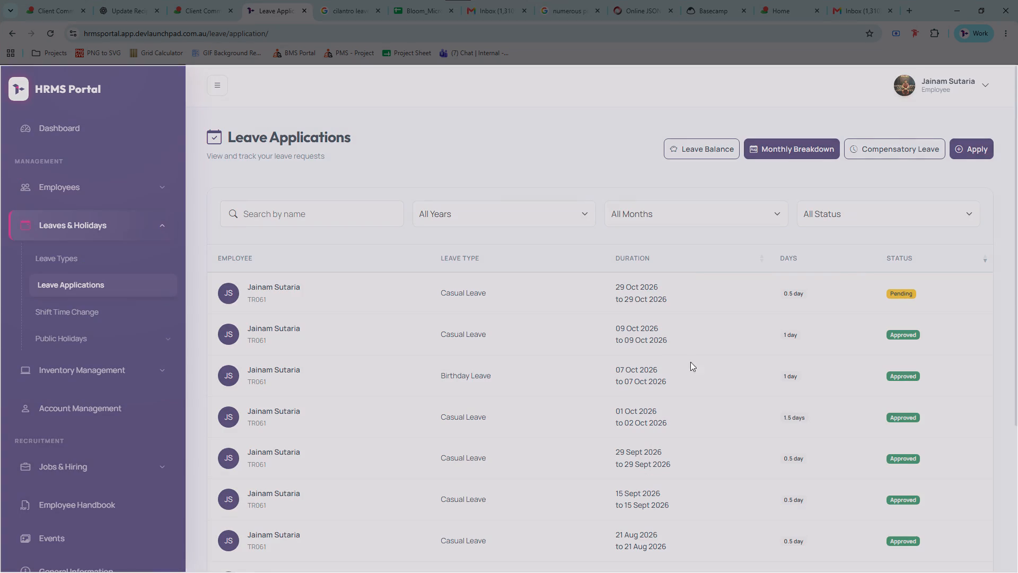
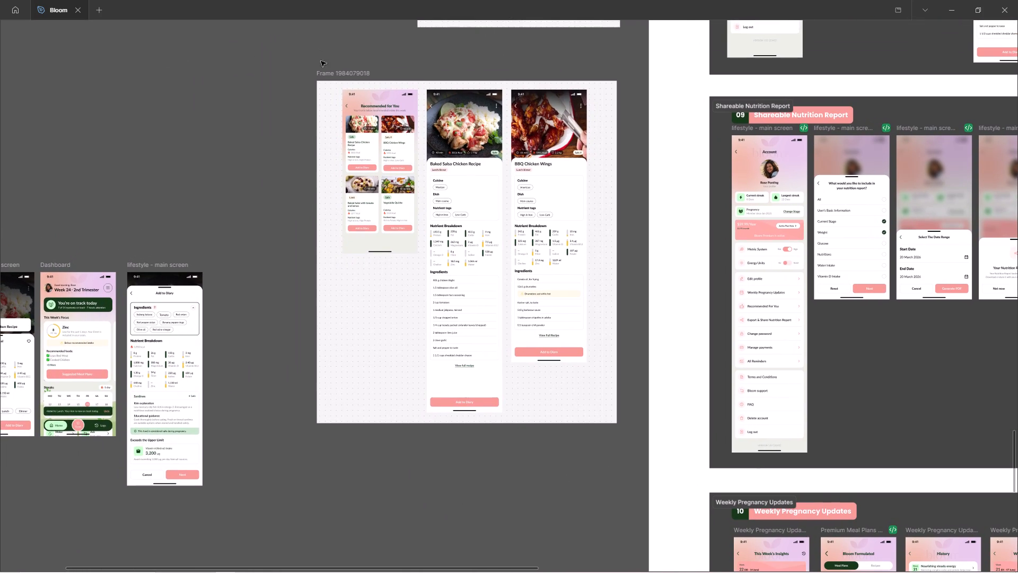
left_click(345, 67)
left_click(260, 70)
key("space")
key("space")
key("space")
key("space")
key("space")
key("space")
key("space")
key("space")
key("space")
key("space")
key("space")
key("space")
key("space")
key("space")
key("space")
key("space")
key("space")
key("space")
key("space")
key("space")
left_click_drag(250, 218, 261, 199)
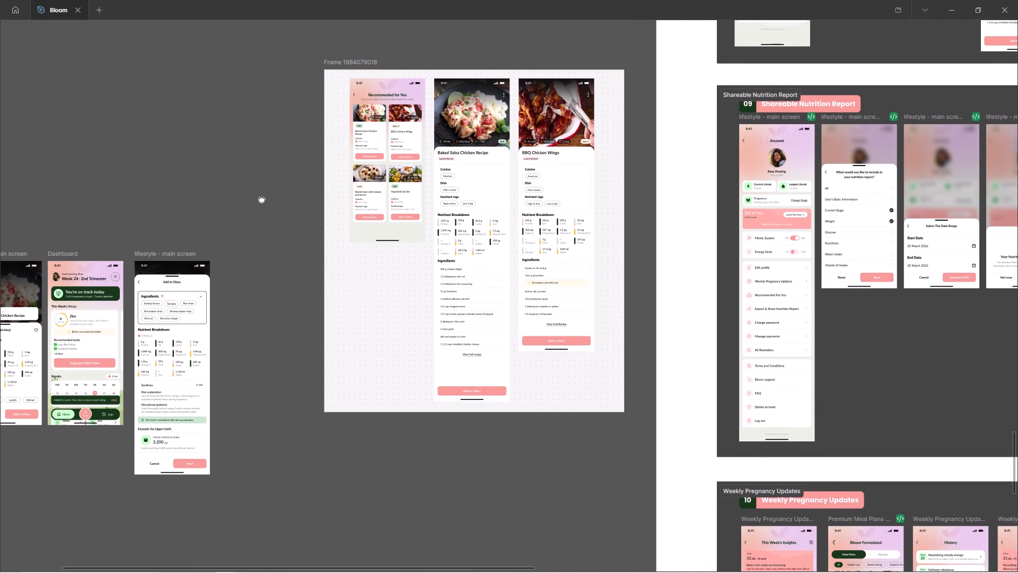
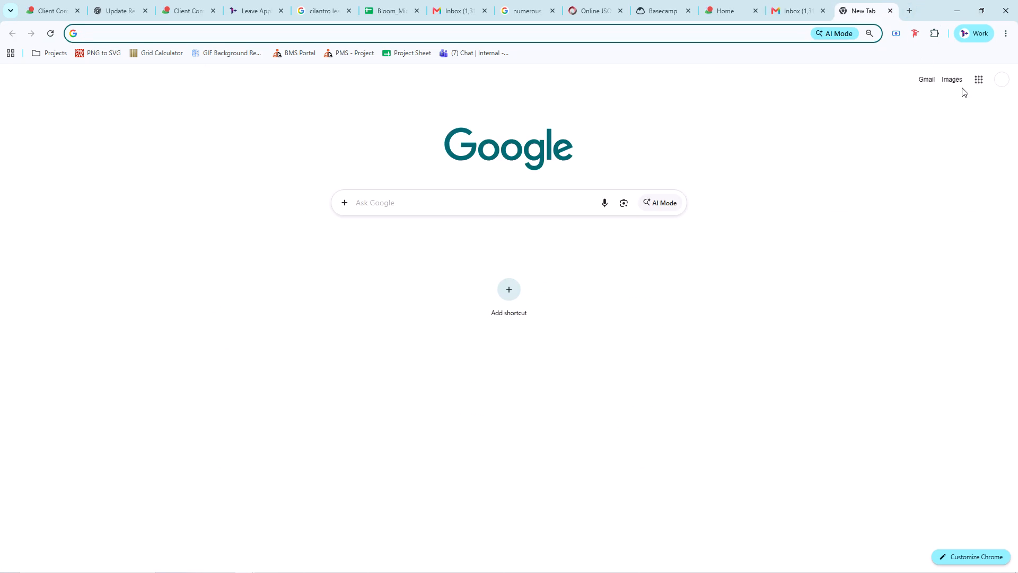
Open the document "Bloom Build Review and Path to 10 - 23 Oct 2026 (1) (1)" from the recent files in Google Docs.
left_click(977, 80)
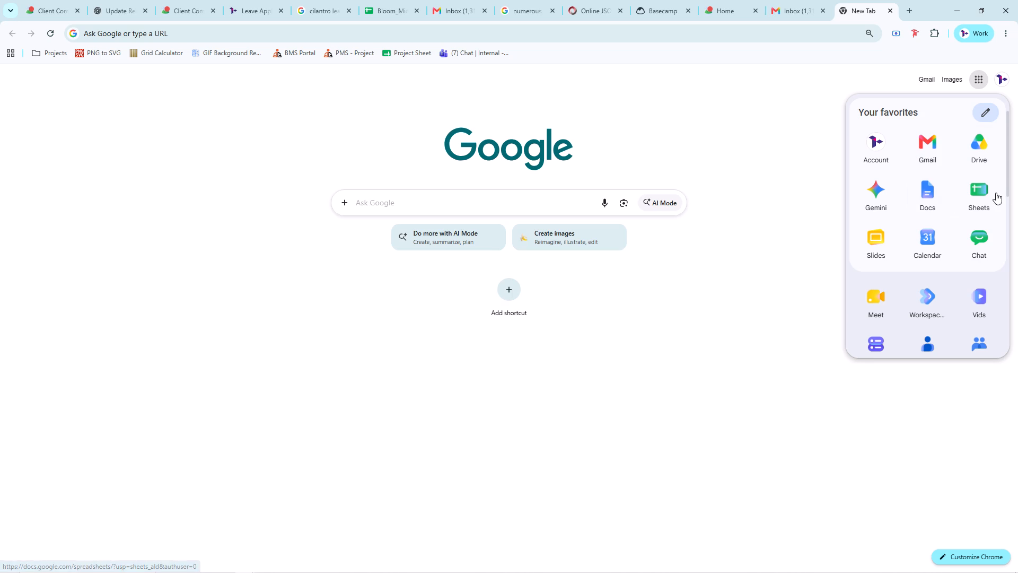
left_click(928, 194)
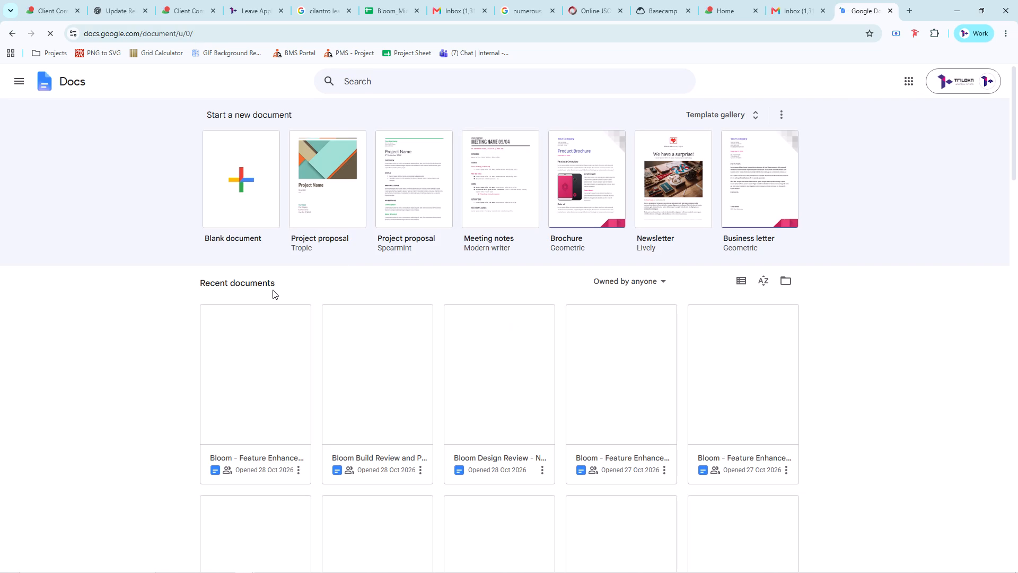
left_click(498, 380)
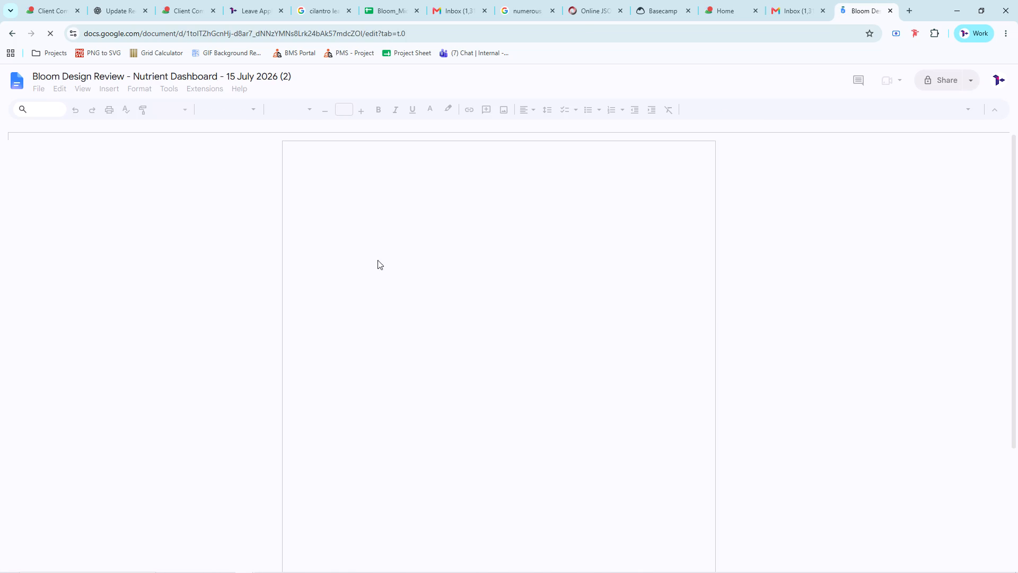
left_click(16, 31)
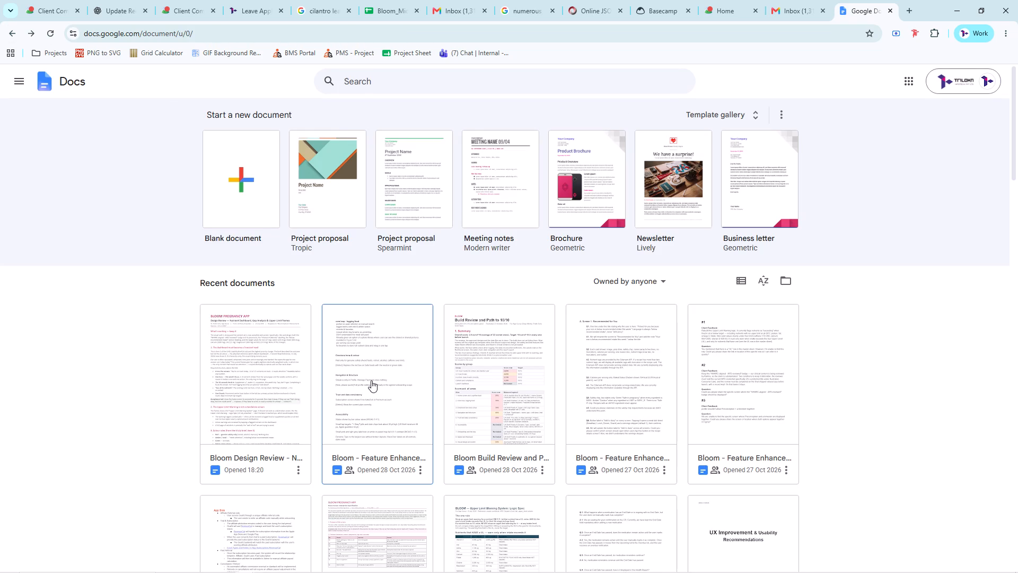
left_click(481, 378)
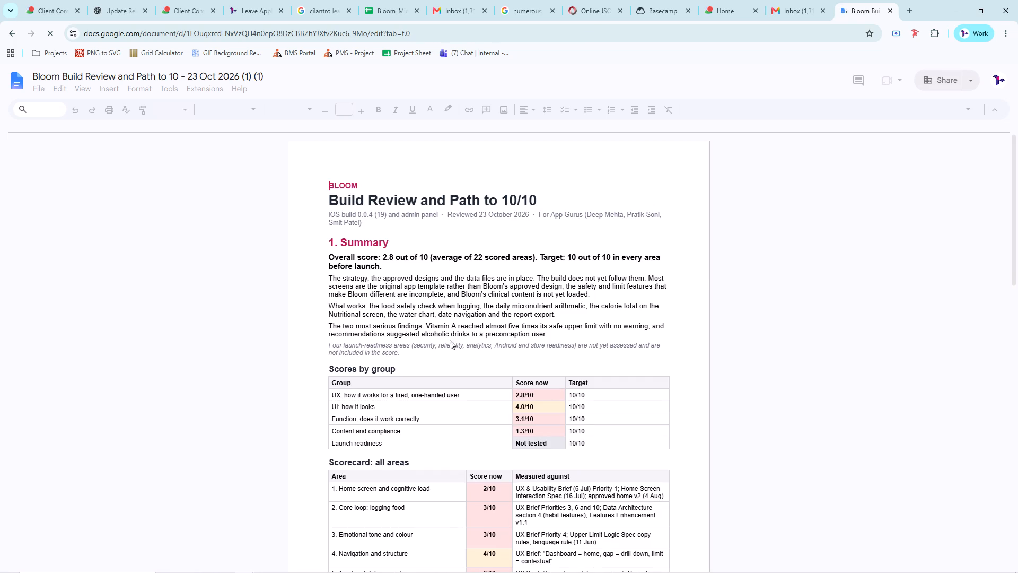
Read through the build review to section 18, Insights, charts and notifications, focusing on the weekly trend chart requirement.
scroll(470, 330, "down", 5)
scroll(471, 330, "up", 1)
scroll(471, 330, "down", 3)
left_click_drag(1017, 164, 1017, 248)
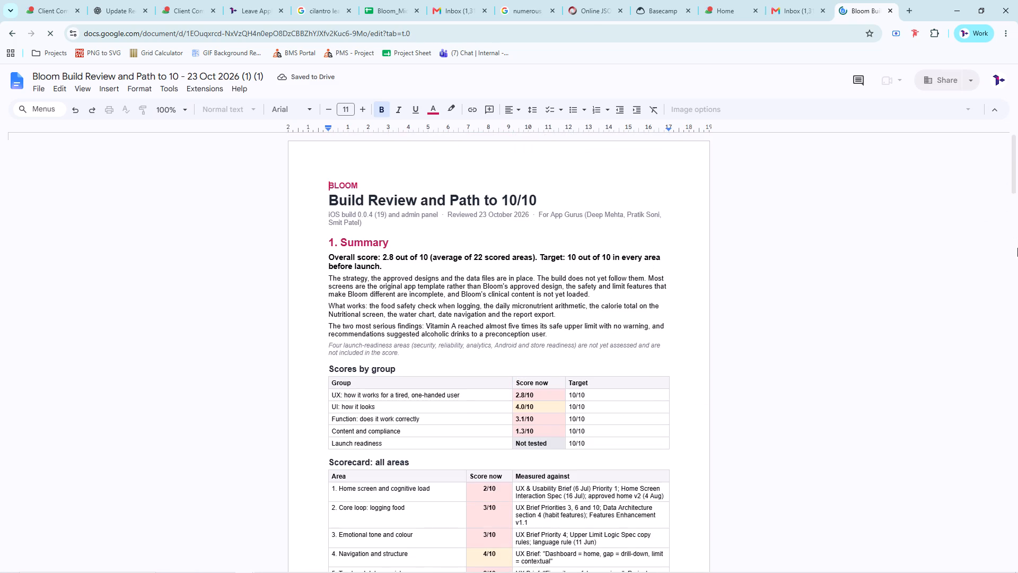
left_click_drag(1017, 167, 1017, 505)
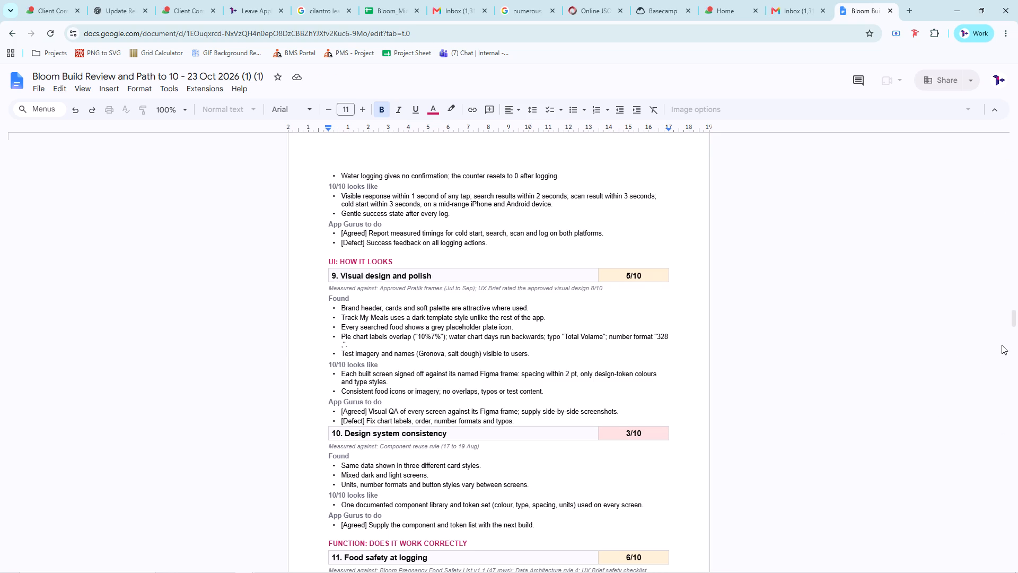
left_click_drag(1016, 320, 1017, 394)
scroll(536, 346, "down", 3)
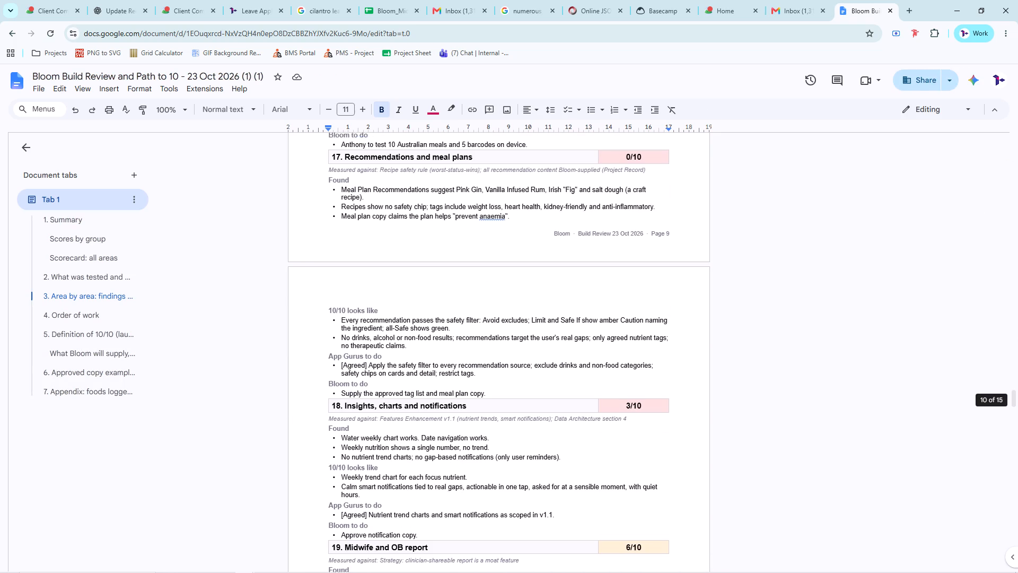
scroll(522, 364, "down", 2)
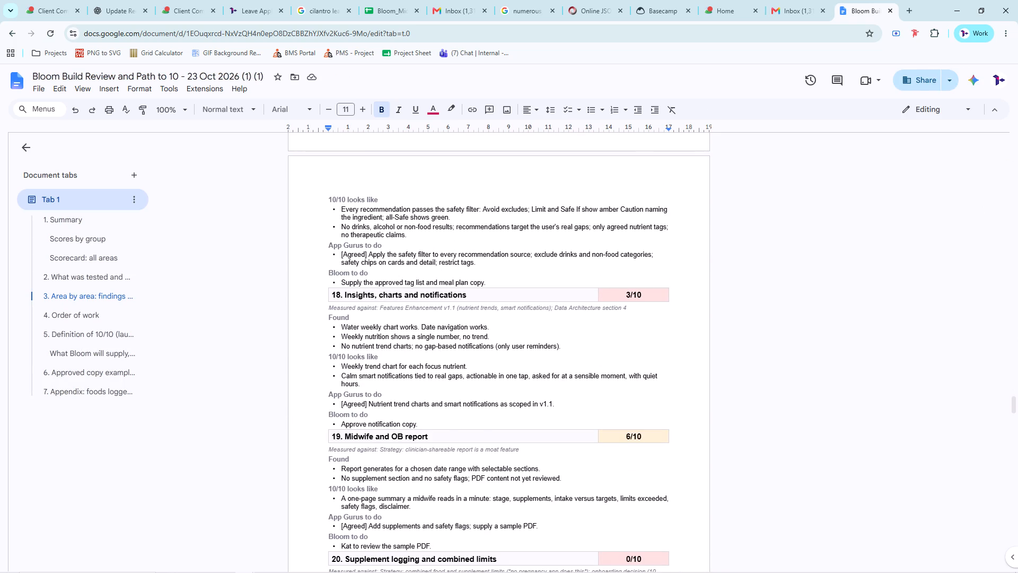
scroll(402, 344, "up", 2, "ctrl")
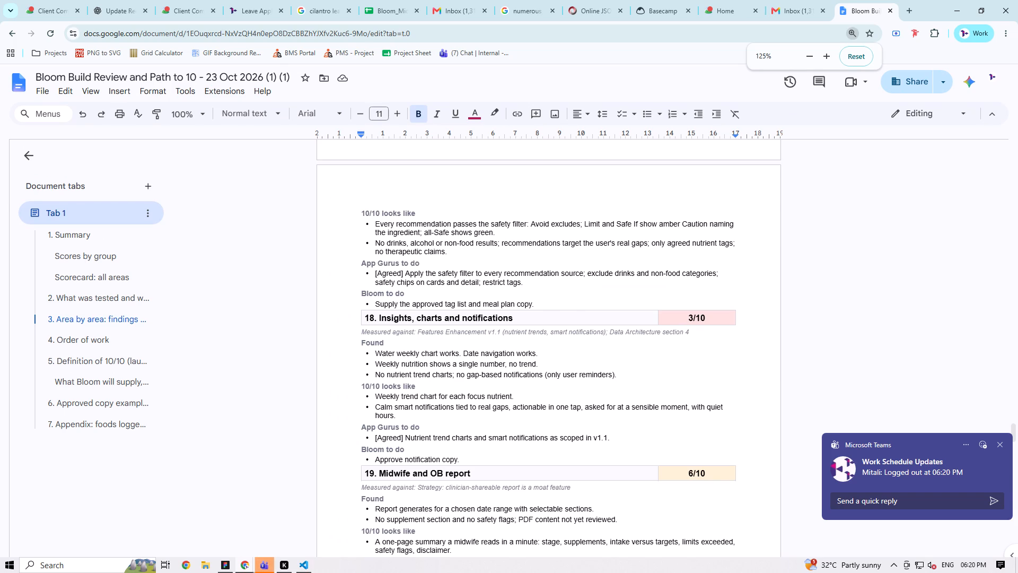
scroll(510, 371, "down", 1)
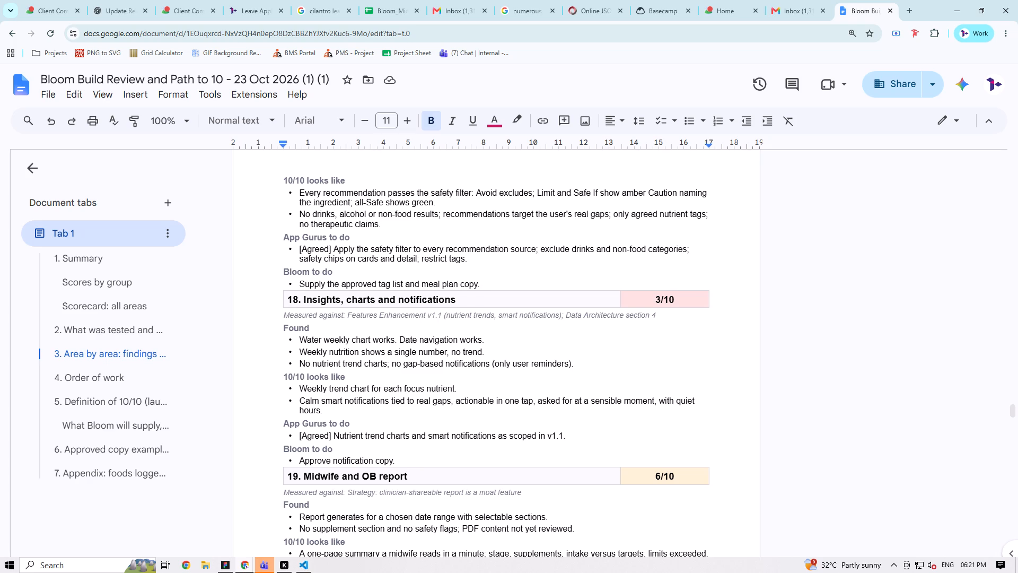
left_click_drag(463, 390, 300, 383)
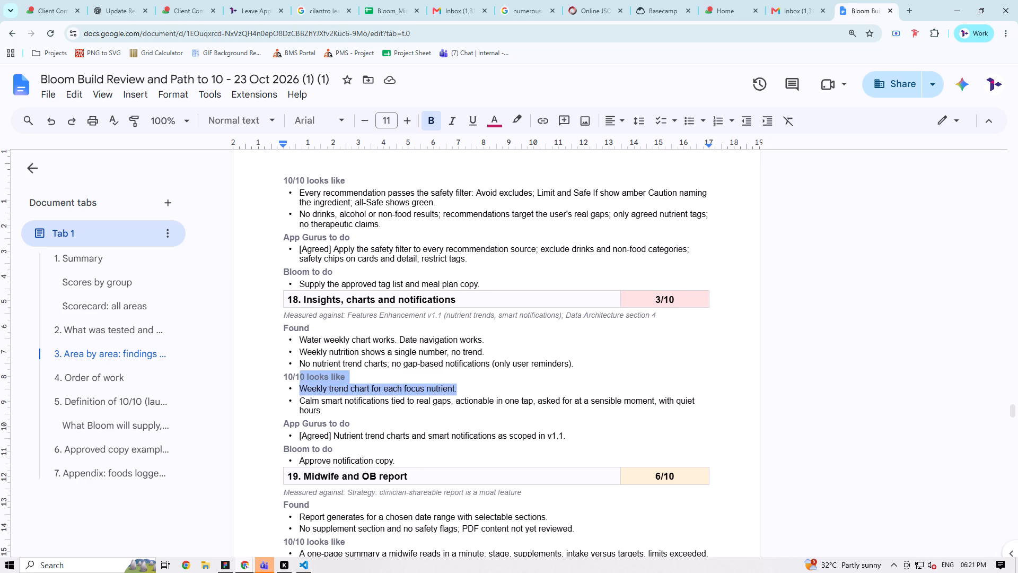
left_click_drag(300, 383, 299, 388)
Switch to Figma, go to the App UI page and examine the Rose Status Charts on the existing dashboard versions.
key("alt+Tab")
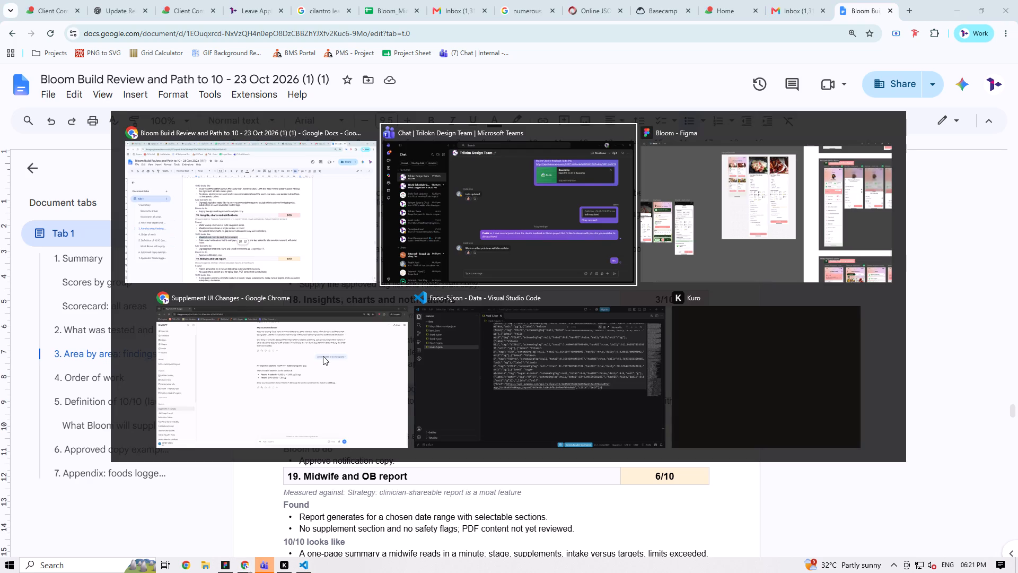
key("alt+Tab")
key("ctrl+backslash")
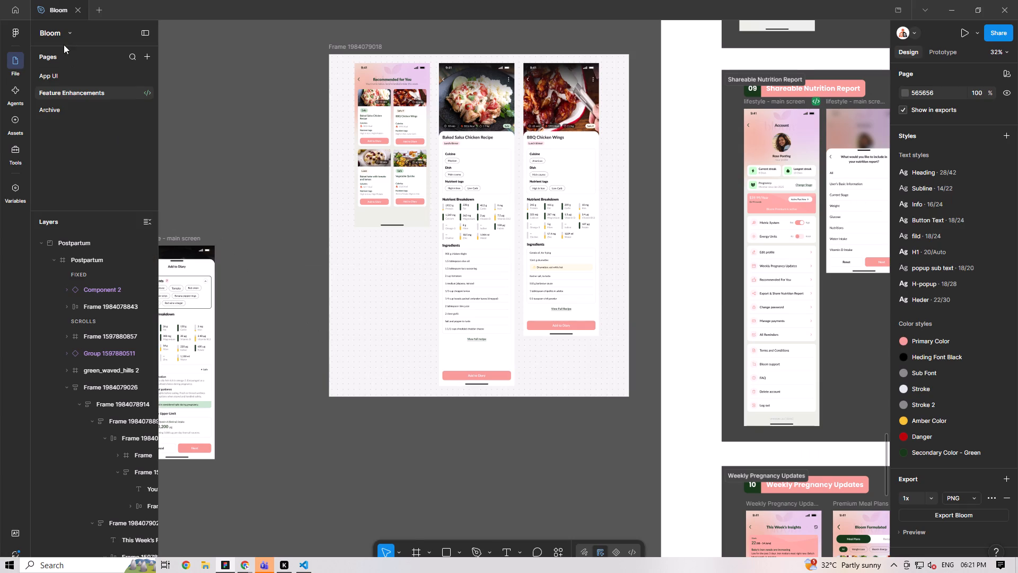
left_click(70, 71)
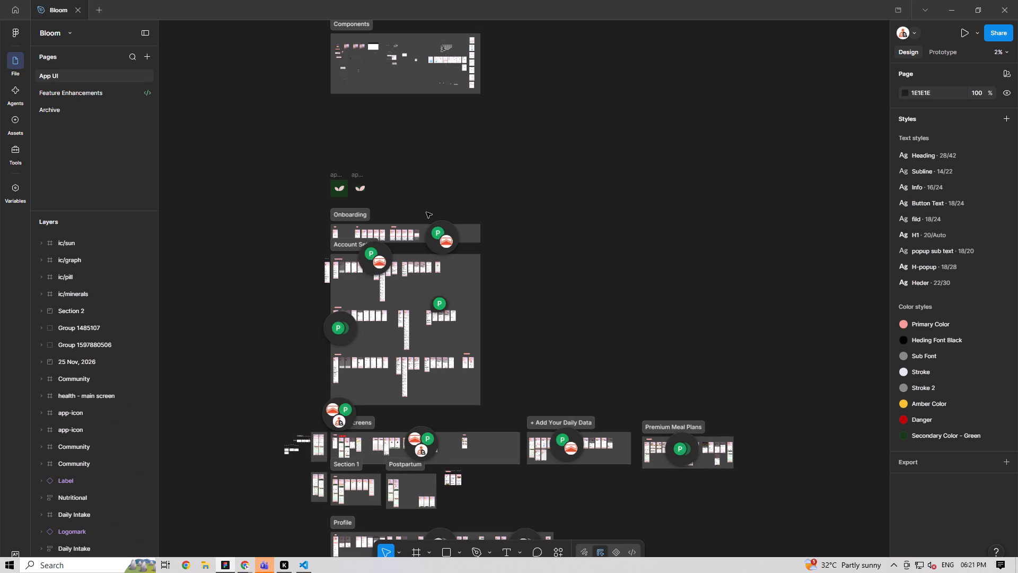
key("ctrl+backslash")
key("shift+exclam")
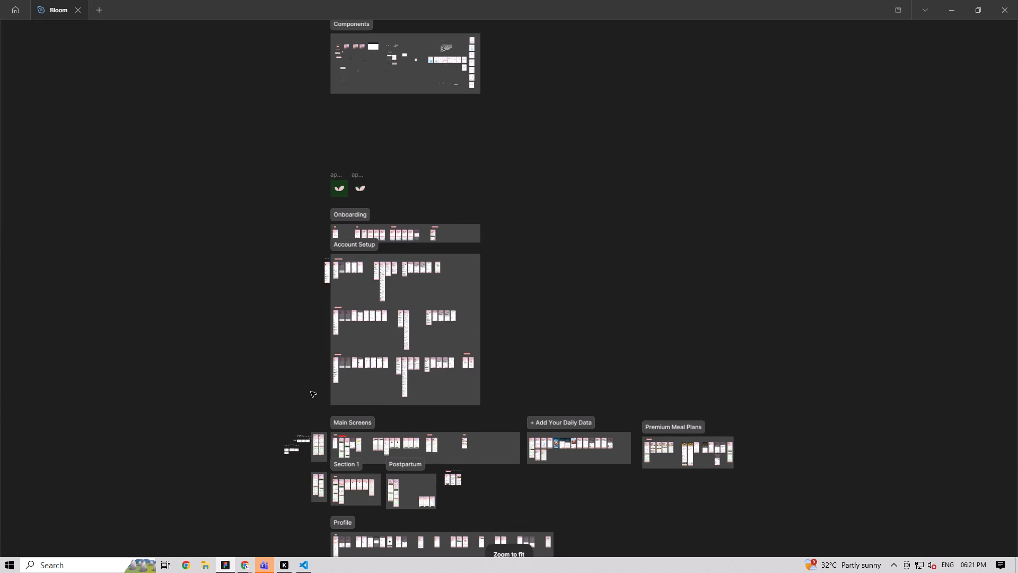
scroll(303, 395, "down", 4)
scroll(316, 369, "up", 20, "ctrl")
scroll(316, 369, "up", 2, "ctrl")
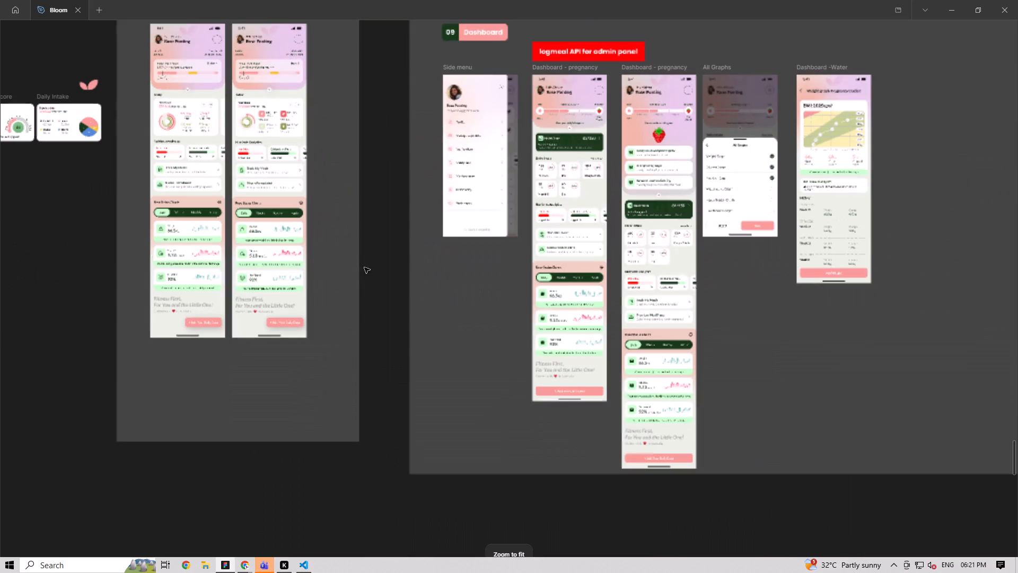
scroll(104, 237, "up", 2, "ctrl")
scroll(104, 237, "down", 1, "ctrl")
scroll(104, 237, "up", 9, "ctrl")
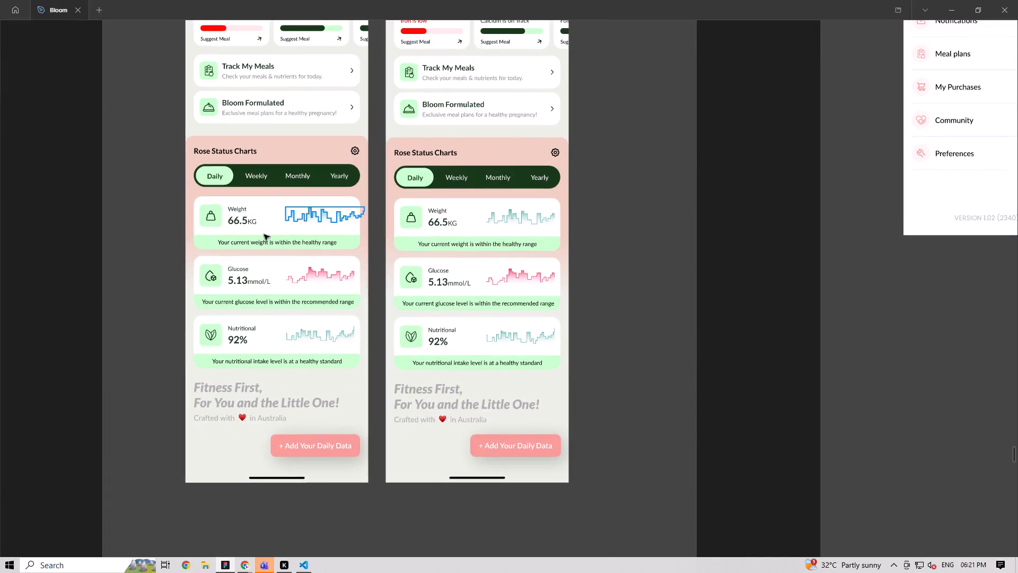
scroll(269, 319, "down", 9, "ctrl")
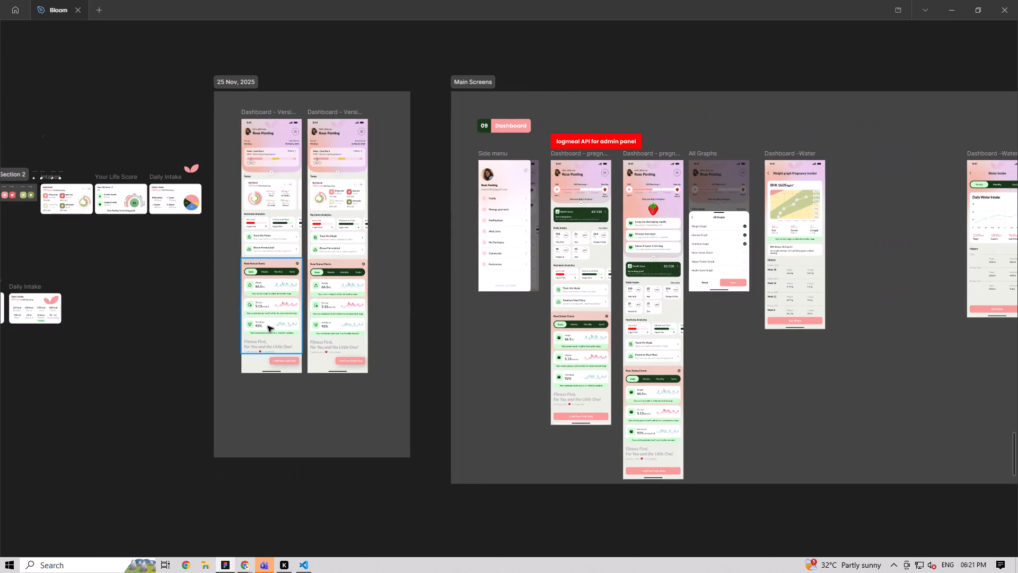
Compare the dashboard's Nutritional status card with the Google Docs review requirement for a weekly trend chart per focus nutrient.
key("alt+Tab")
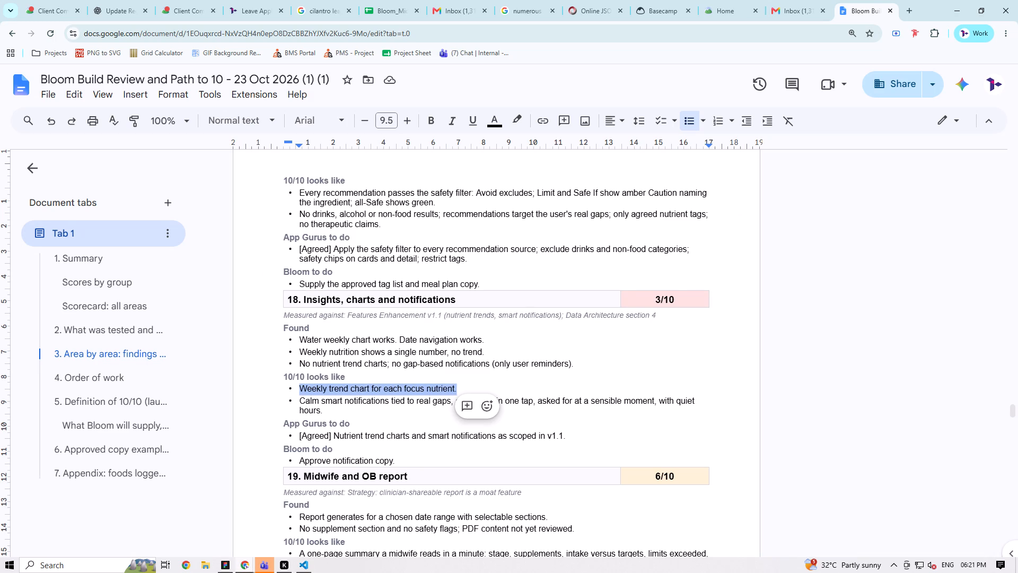
key("alt+Tab")
scroll(260, 286, "up", 9, "ctrl")
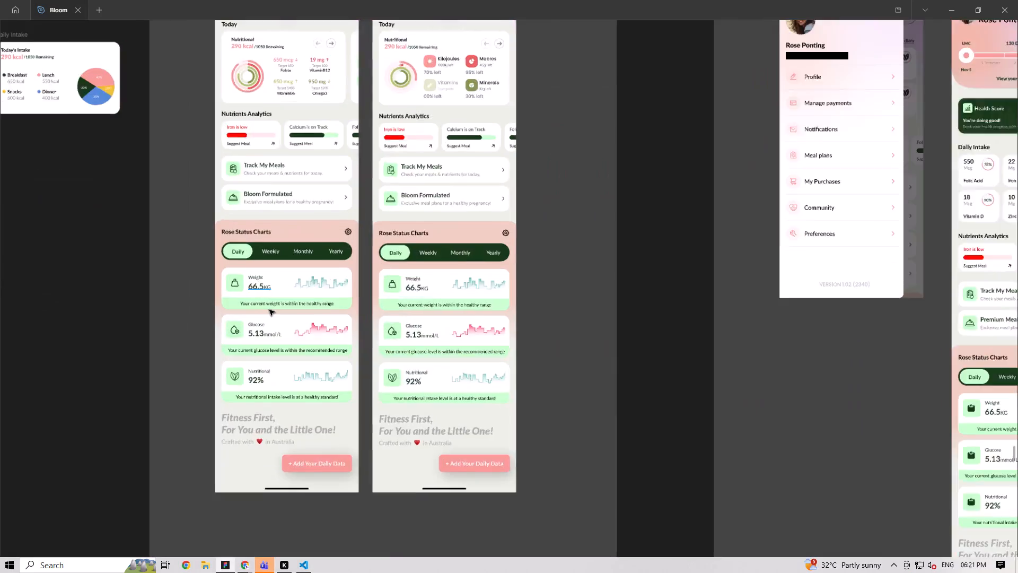
scroll(269, 310, "up", 2, "ctrl")
left_click(292, 403, "ctrl")
scroll(316, 327, "down", 5, "ctrl")
key("alt+Tab")
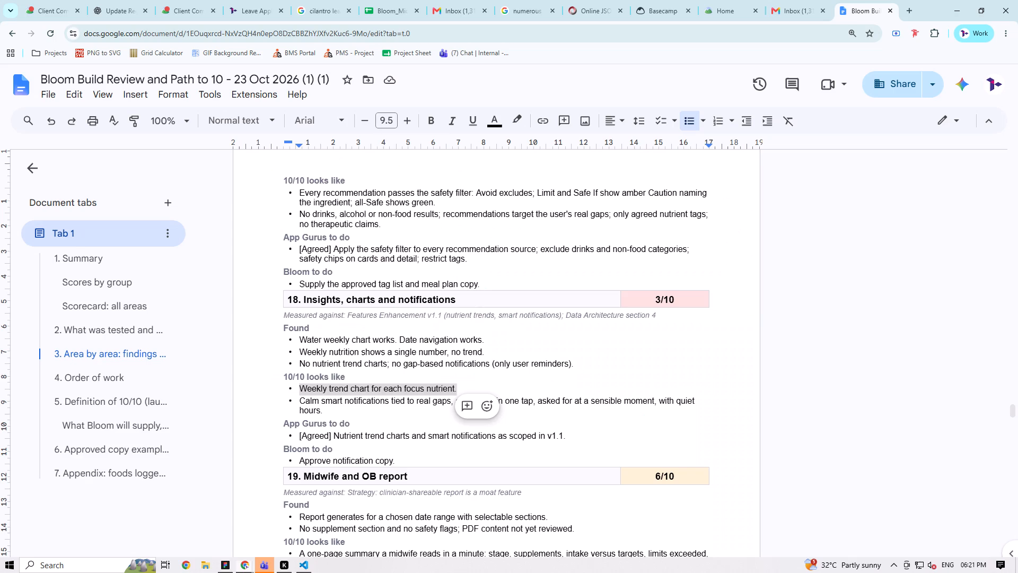
left_click(402, 393)
left_click(341, 389)
left_click(366, 389)
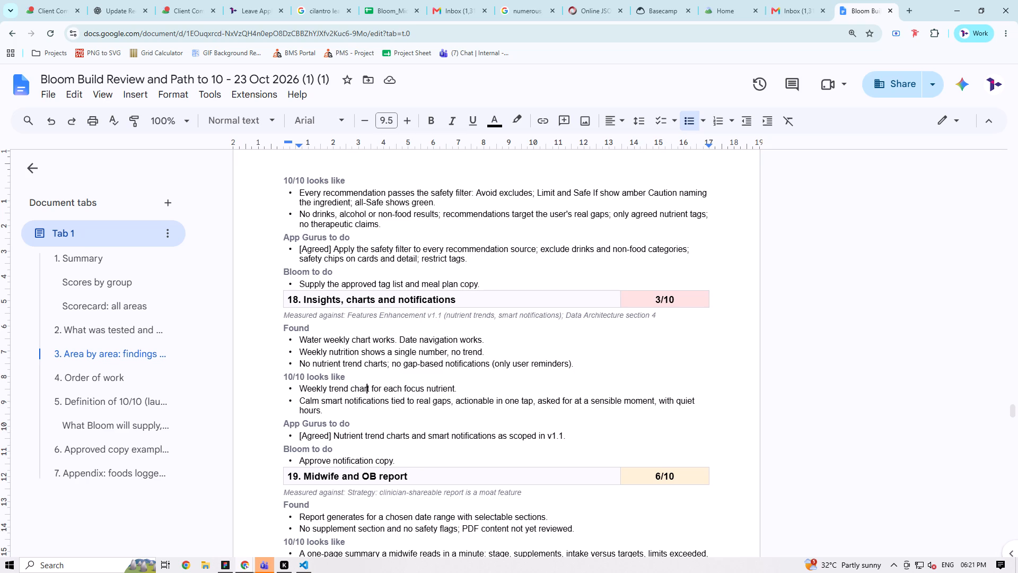
left_click(457, 385)
Check the Figma pregnancy dashboards beside the earlier versions against the review's "trend chart" wording in Google Docs.
key("alt+Tab")
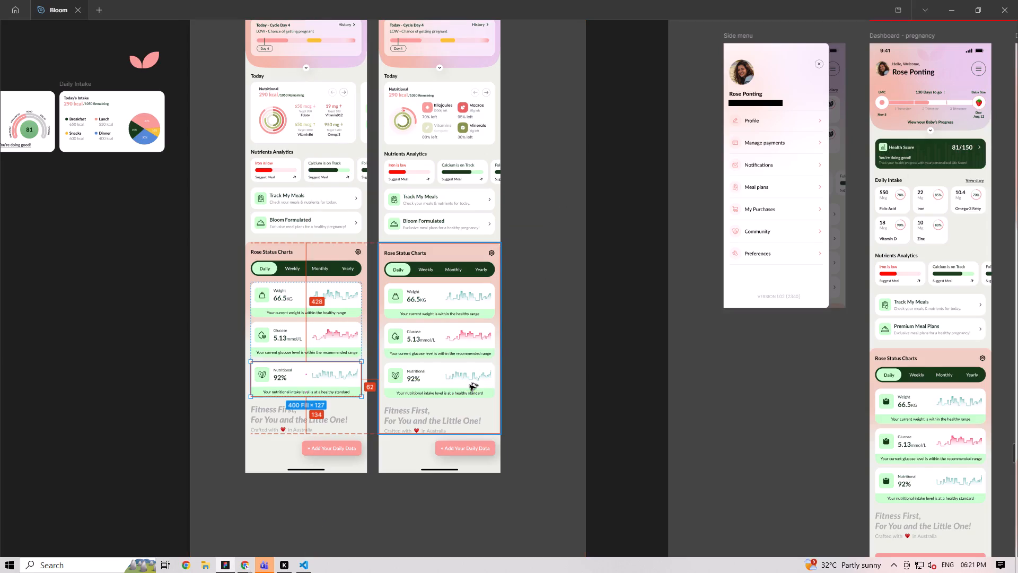
key("alt+Tab")
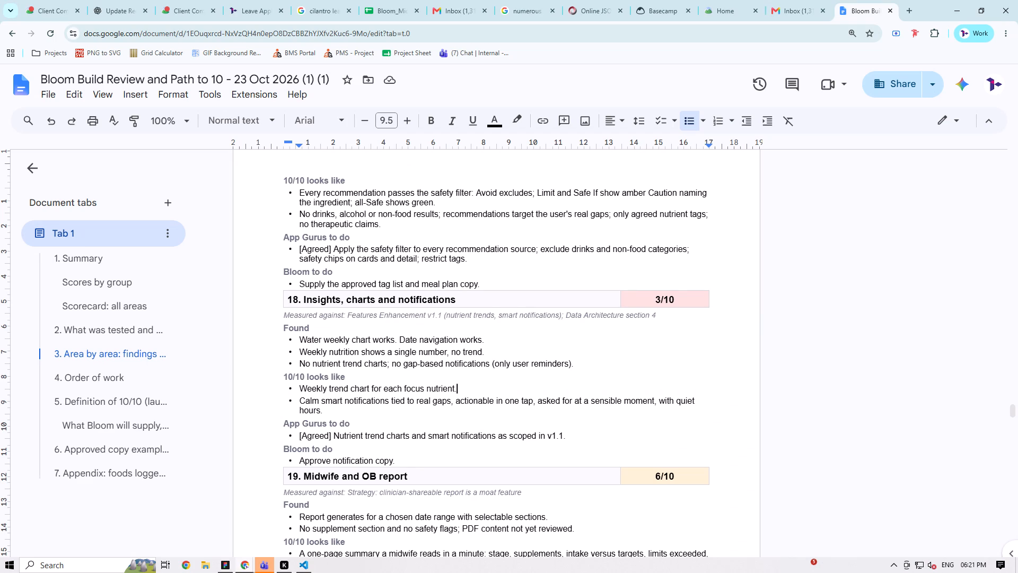
key("alt+Tab")
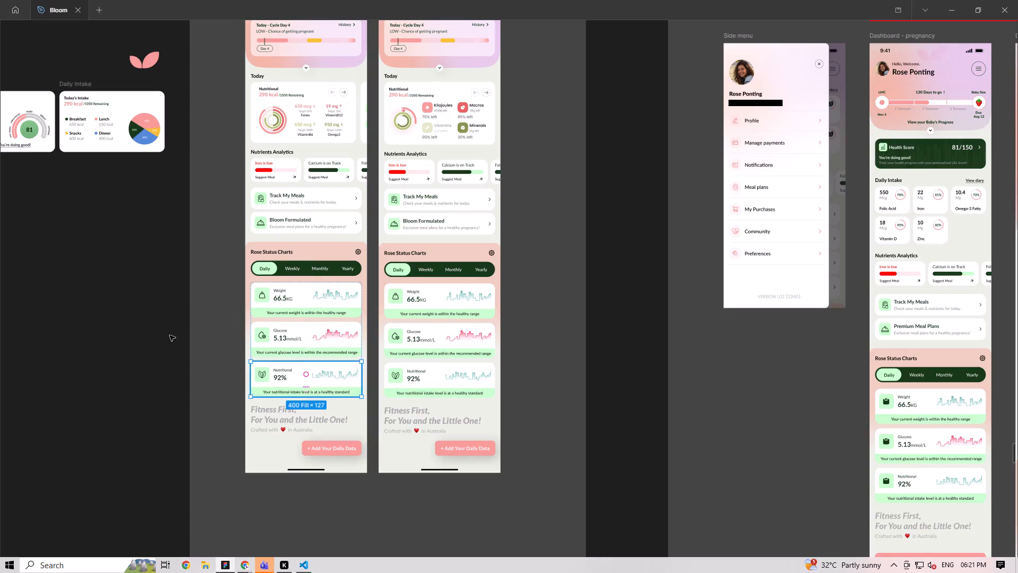
scroll(170, 333, "down", 1, "ctrl")
left_click(125, 376)
scroll(204, 377, "down", 4, "shift")
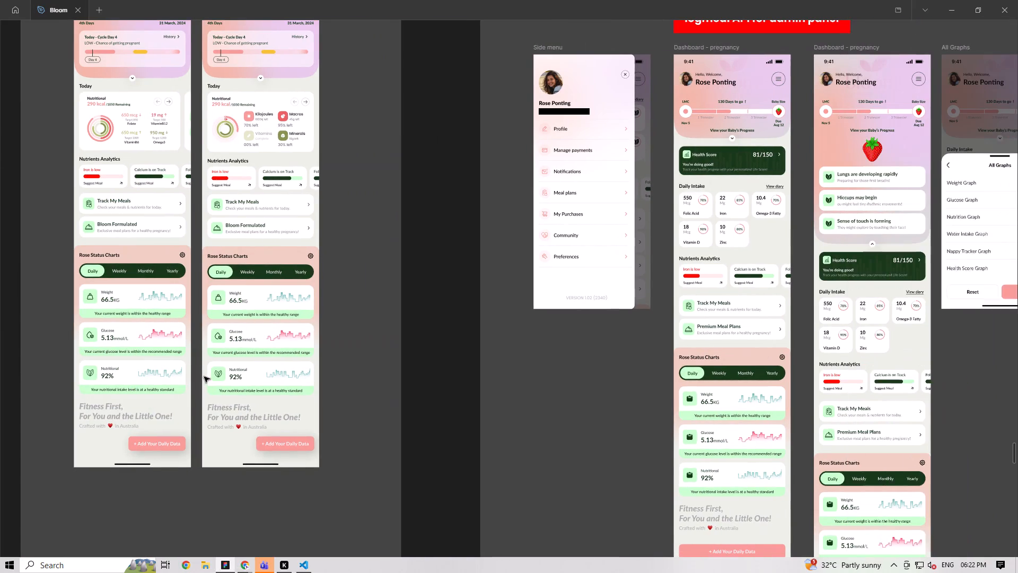
scroll(204, 377, "down", 2, "shift")
scroll(204, 377, "up", 1, "shift")
scroll(204, 377, "down", 2, "shift")
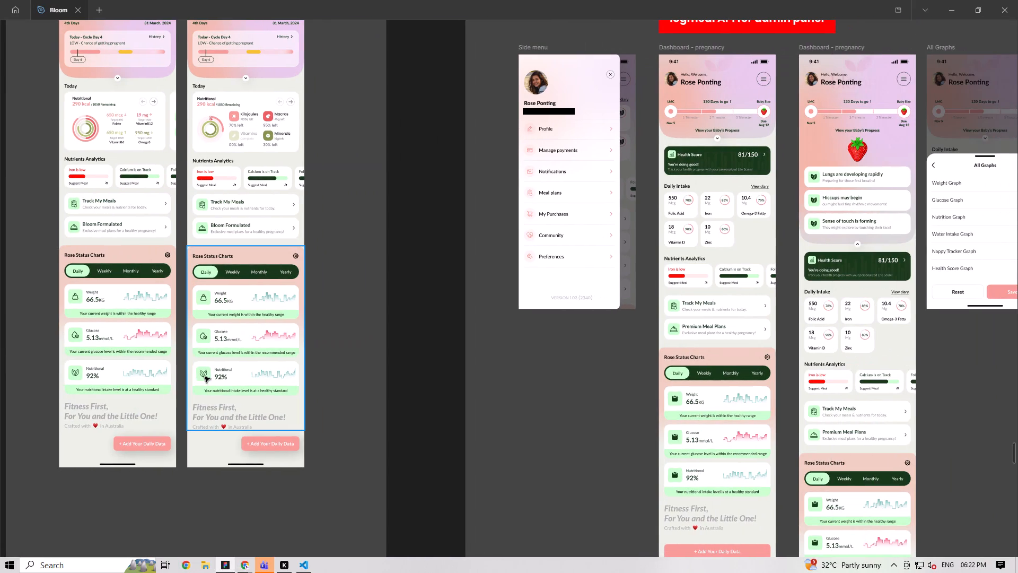
key("alt+Tab")
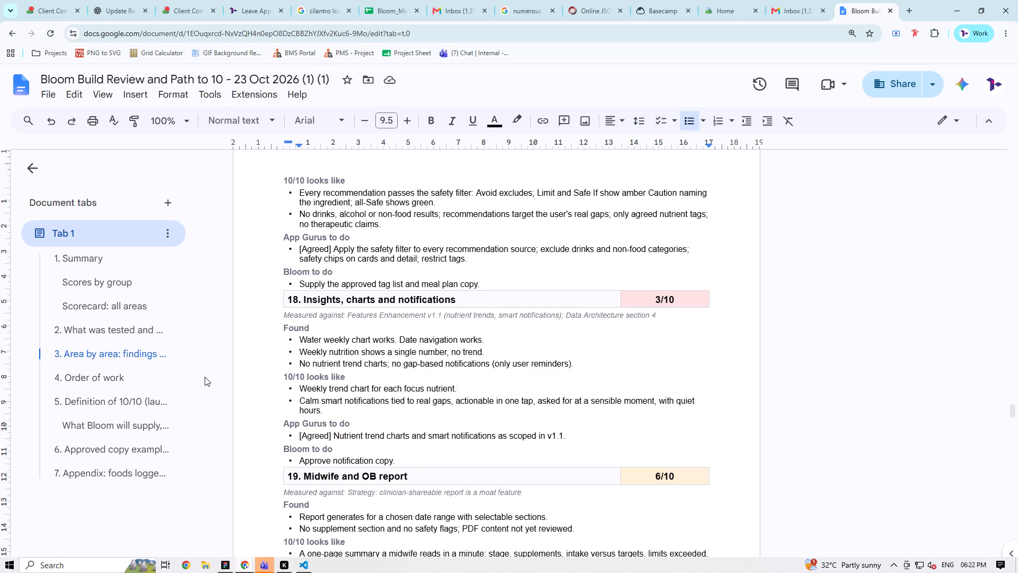
key("alt+Tab")
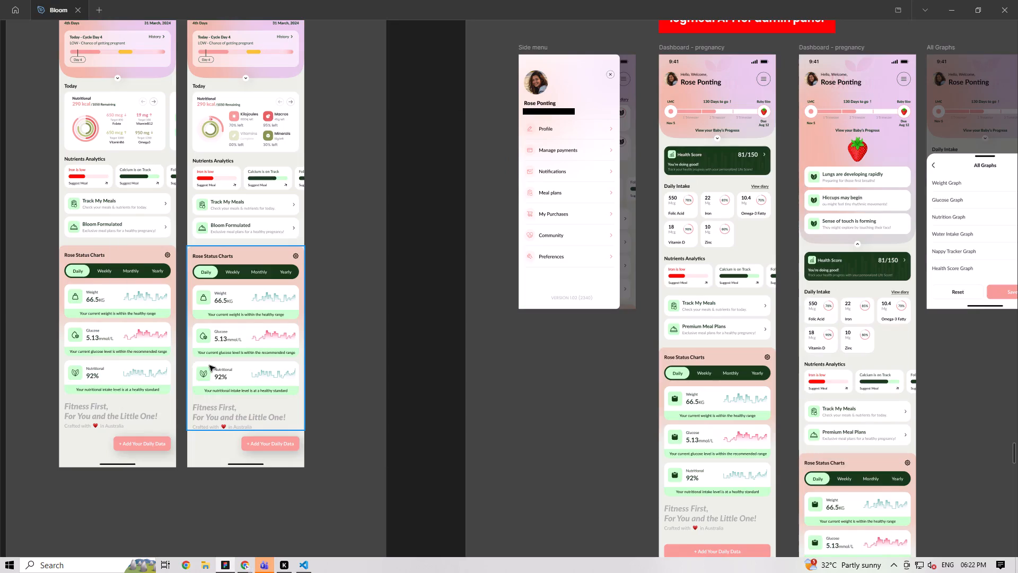
key("alt+Tab")
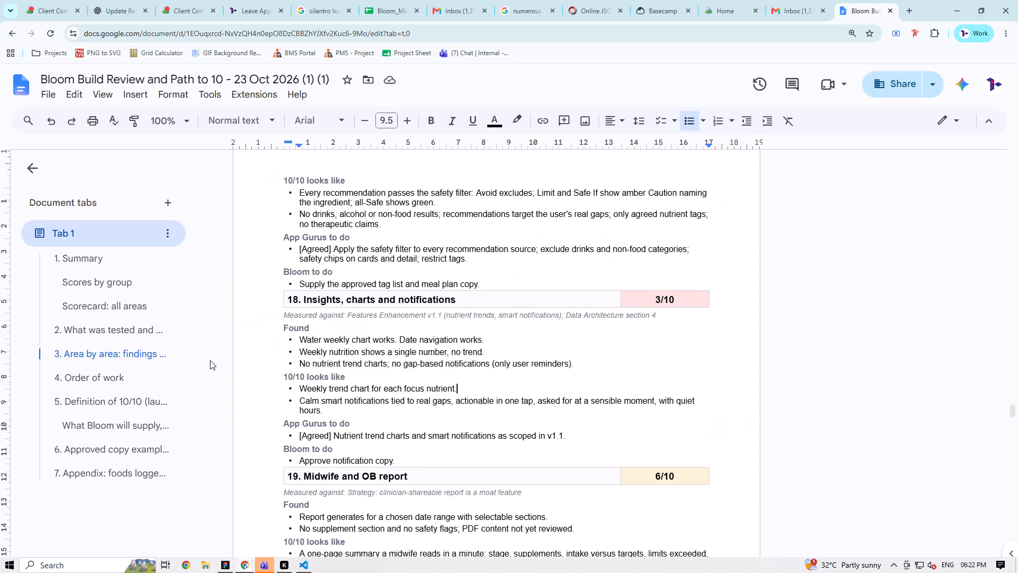
key("alt+Tab")
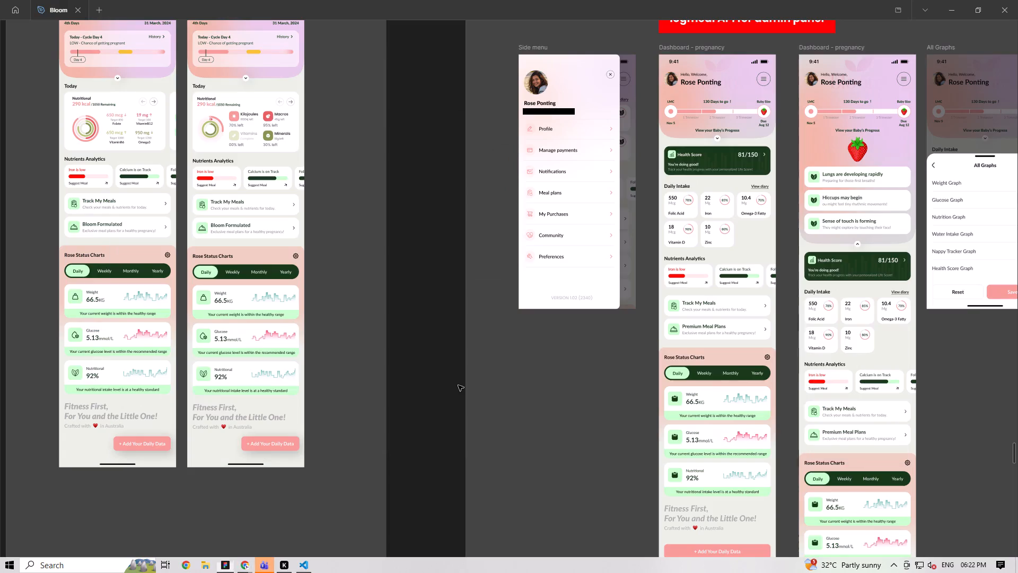
key("alt+Tab")
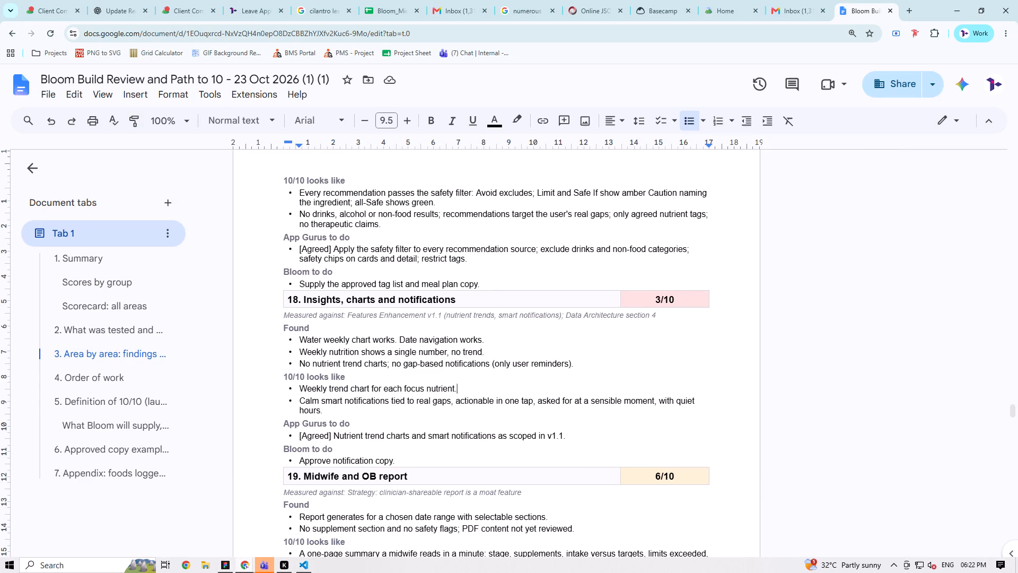
left_click_drag(330, 389, 368, 392)
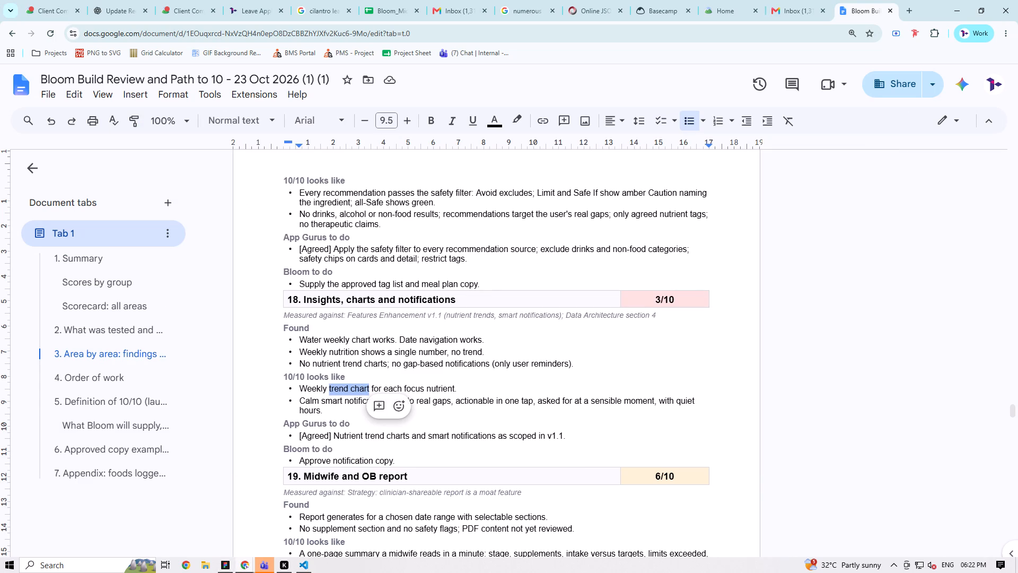
left_click(312, 393)
double_click(312, 392)
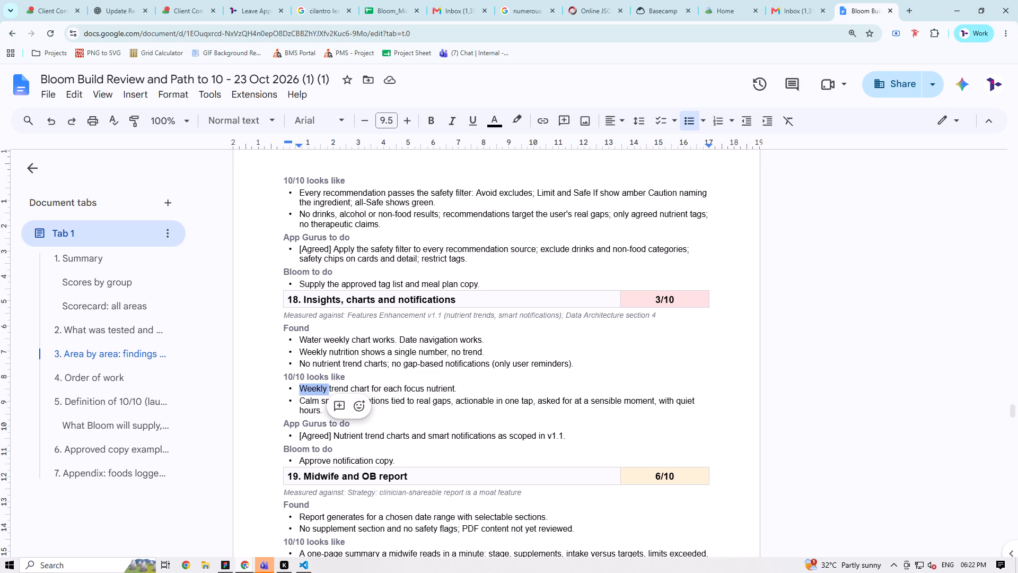
double_click(320, 388)
double_click(340, 386)
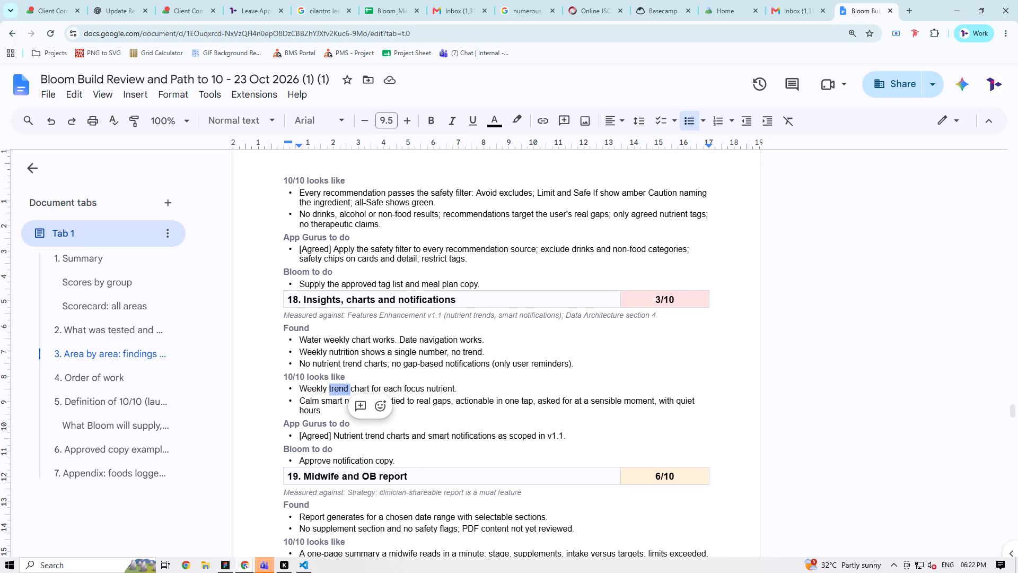
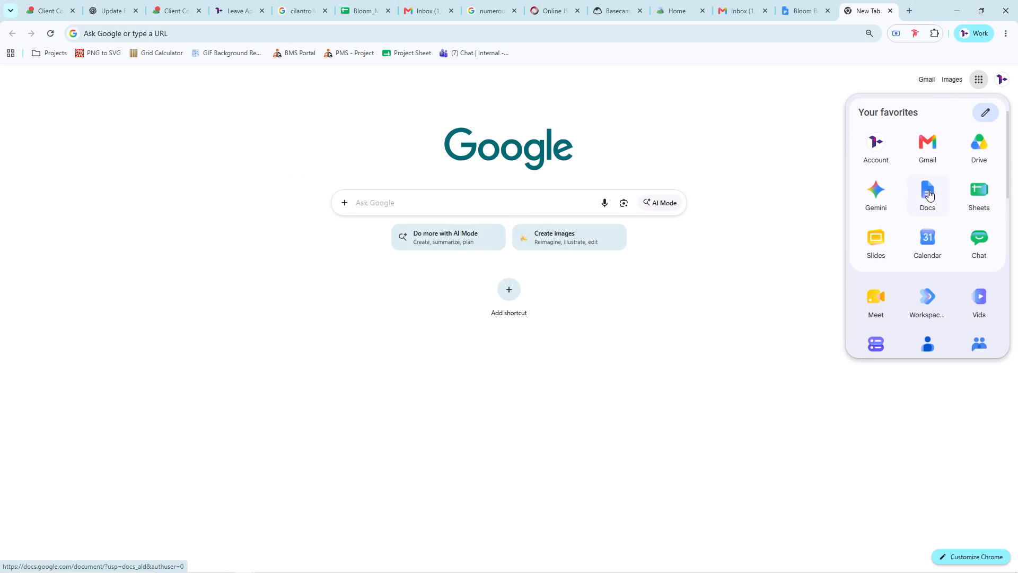
left_click(928, 192)
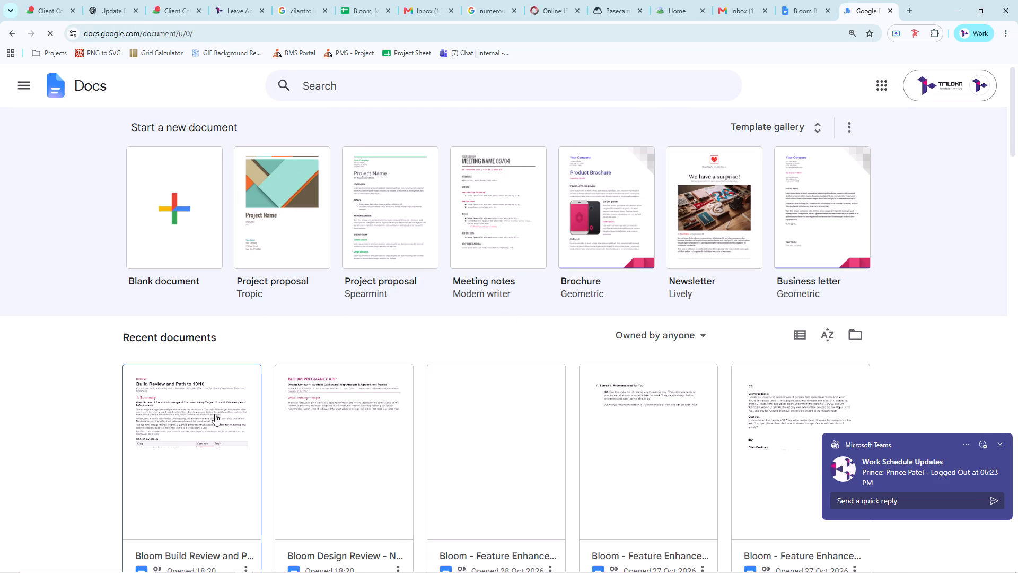
scroll(212, 408, "down", 2)
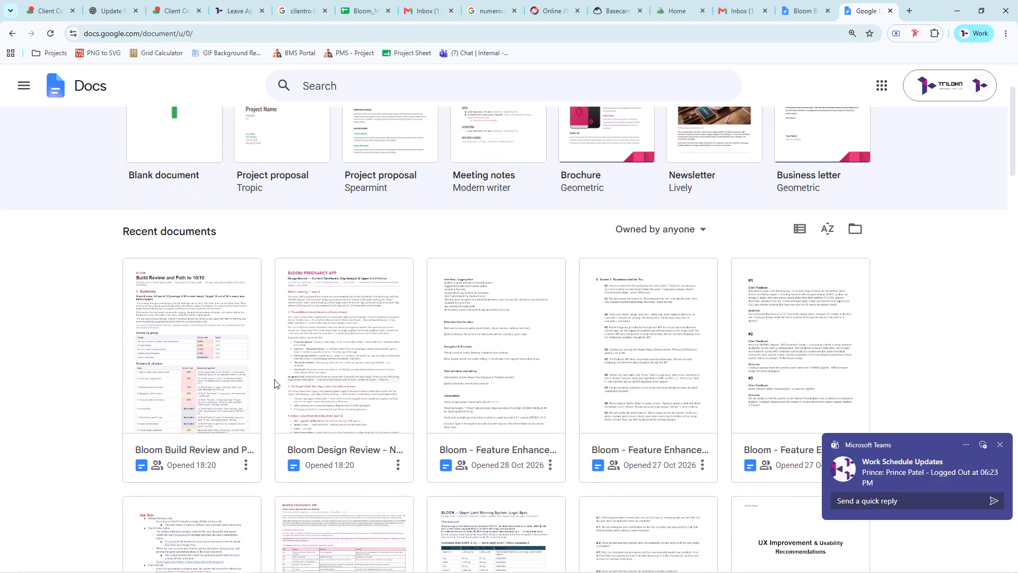
left_click(457, 366)
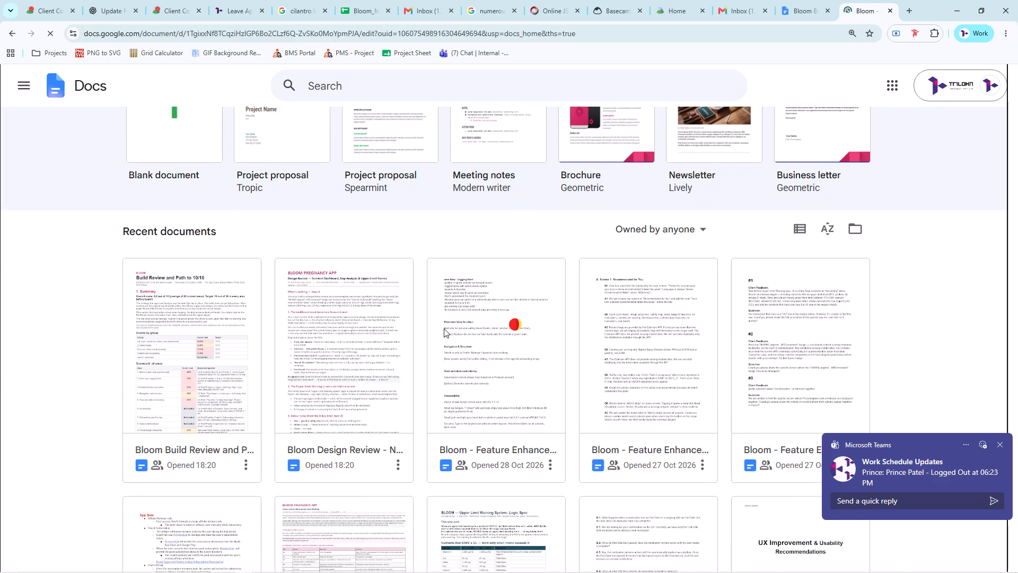
Start a new empty line at the document's end, below the "Photo scan and Select Food screen" section.
scroll(538, 363, "down", 2)
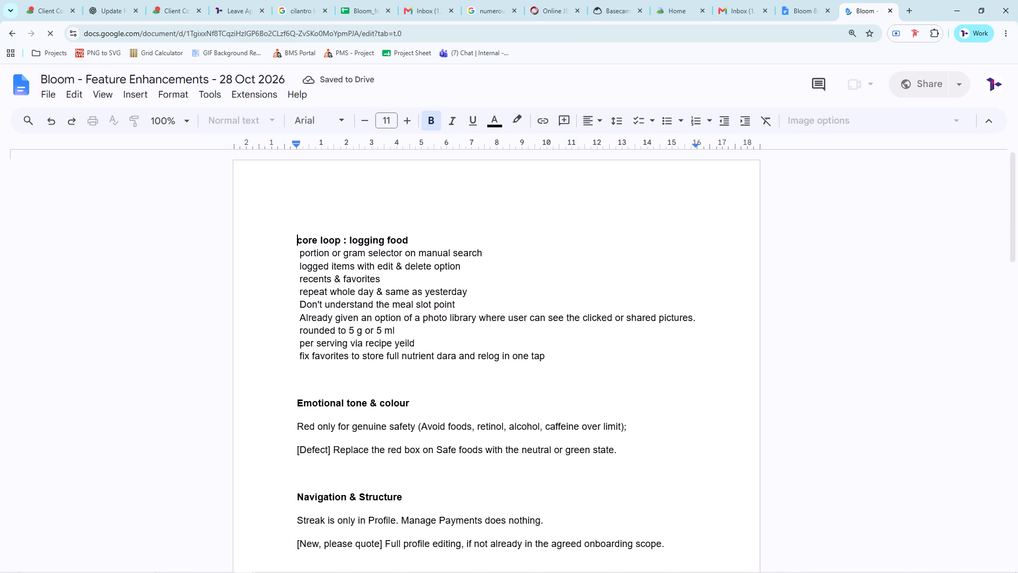
scroll(537, 365, "down", 20)
scroll(537, 365, "down", 8)
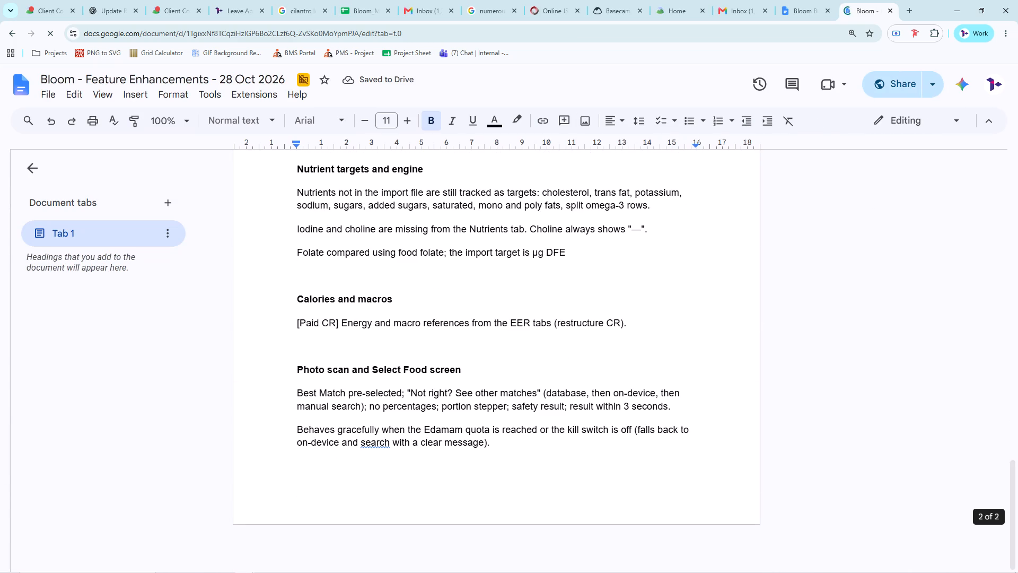
left_click(515, 444)
key("Return")
key("Return")
key("BackSpace")
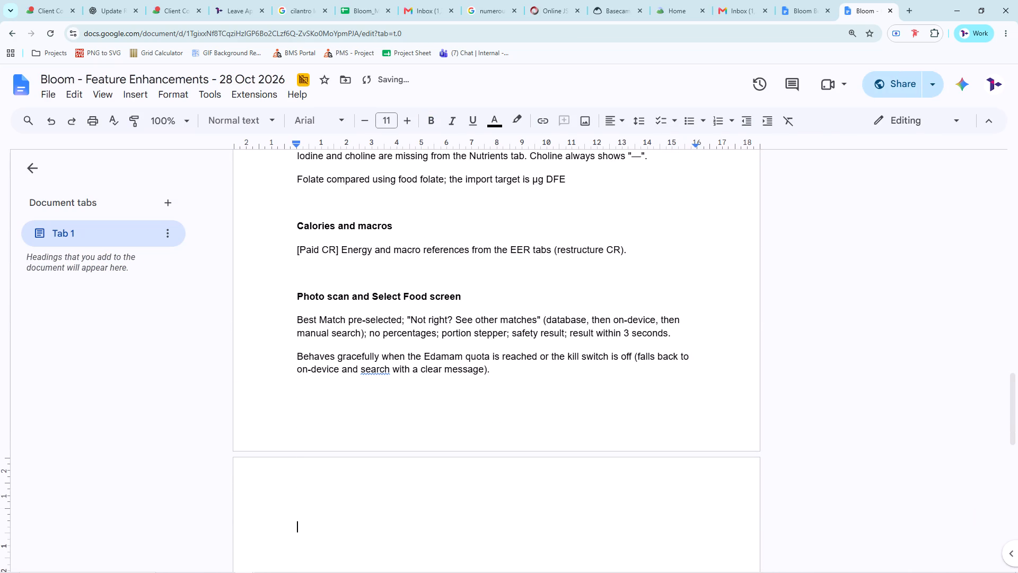
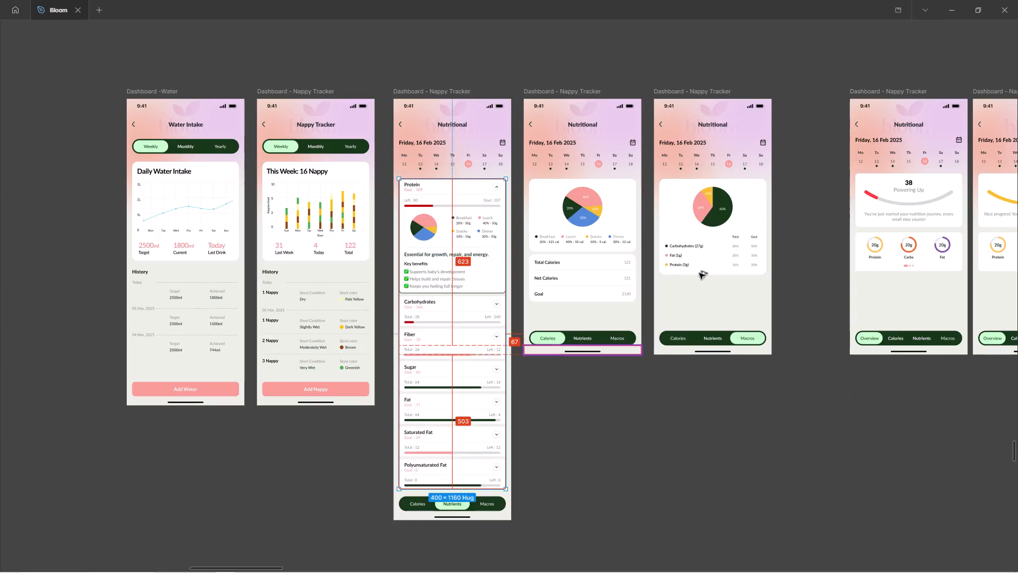
Copy "Weekly trend chart for each focus nutrient." from section 18 of the Build Review document and return to the Feature Enhancements document.
left_click(789, 4)
left_click(398, 367)
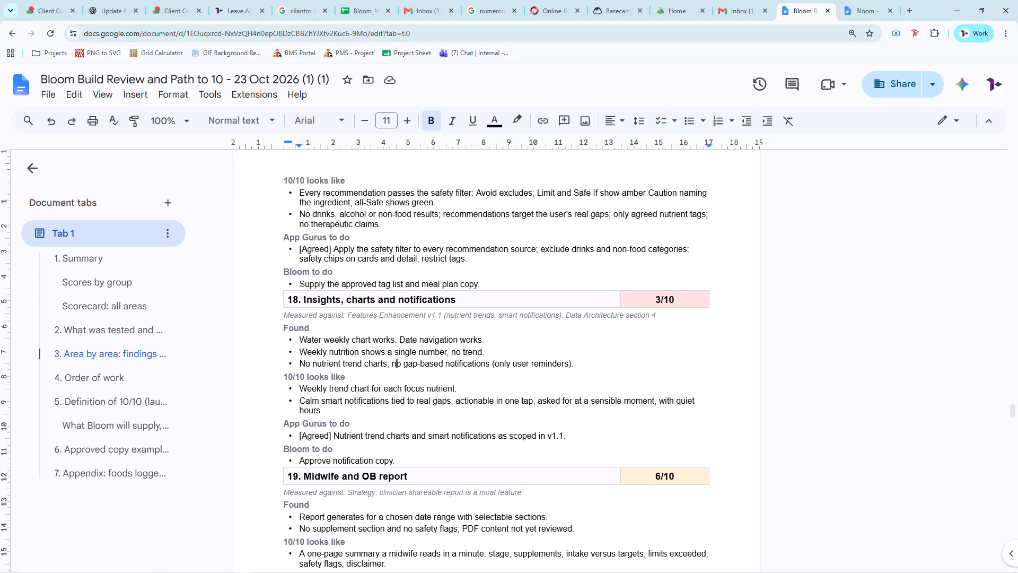
left_click_drag(462, 389, 301, 392)
key("ctrl+c")
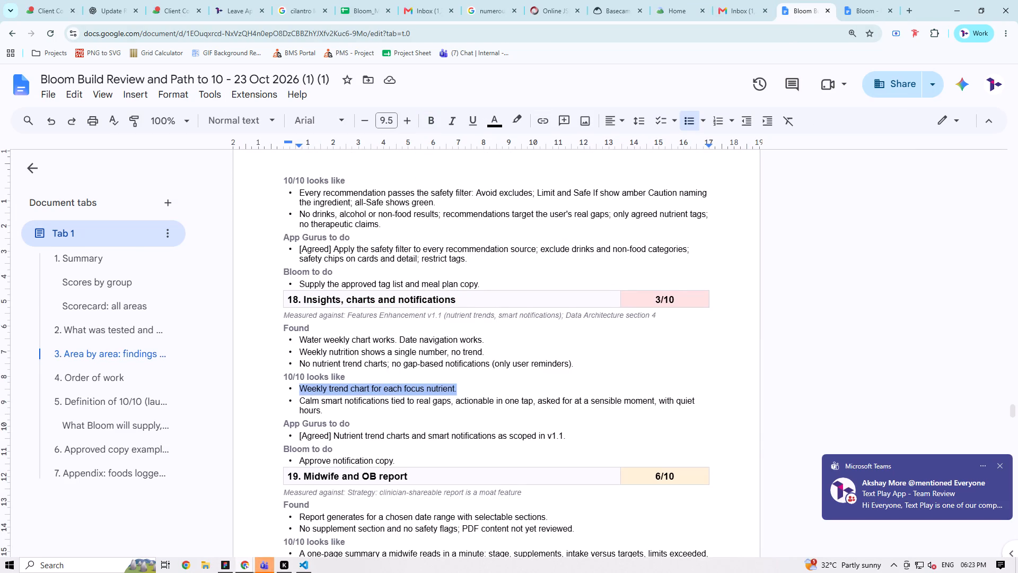
left_click(856, 0)
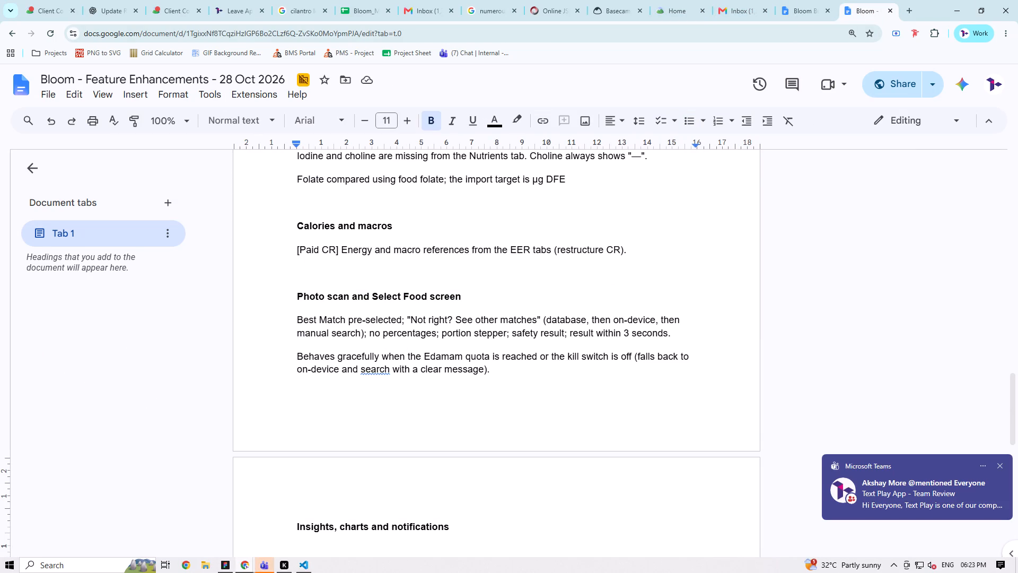
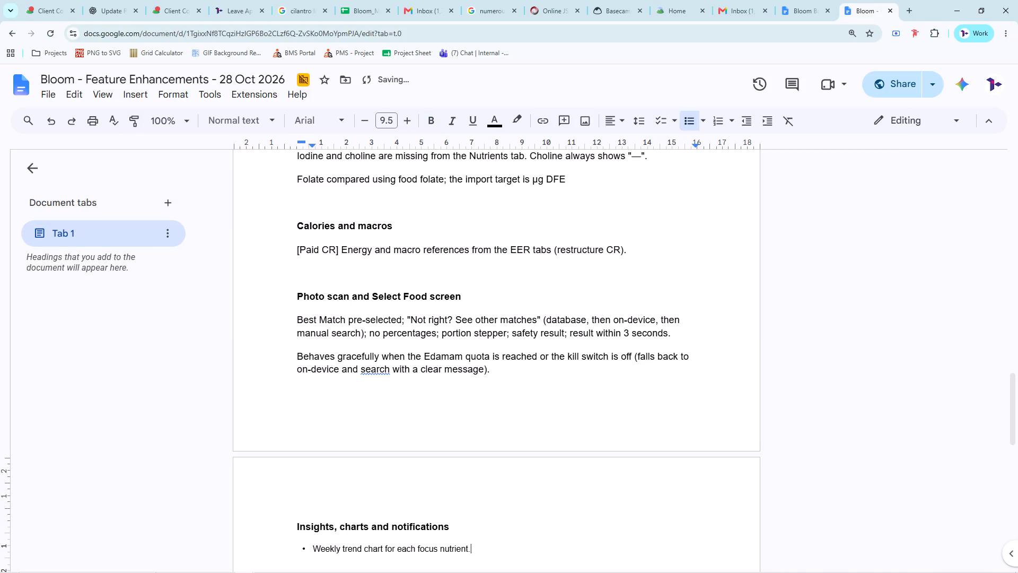
Replace the bulleted paste under "Insights, charts and notifications" with "Weekly trend chart for each focus nutrient." pasted without its source formatting.
key("ctrl+z")
key("ctrl+shift+v")
key("ctrl+z")
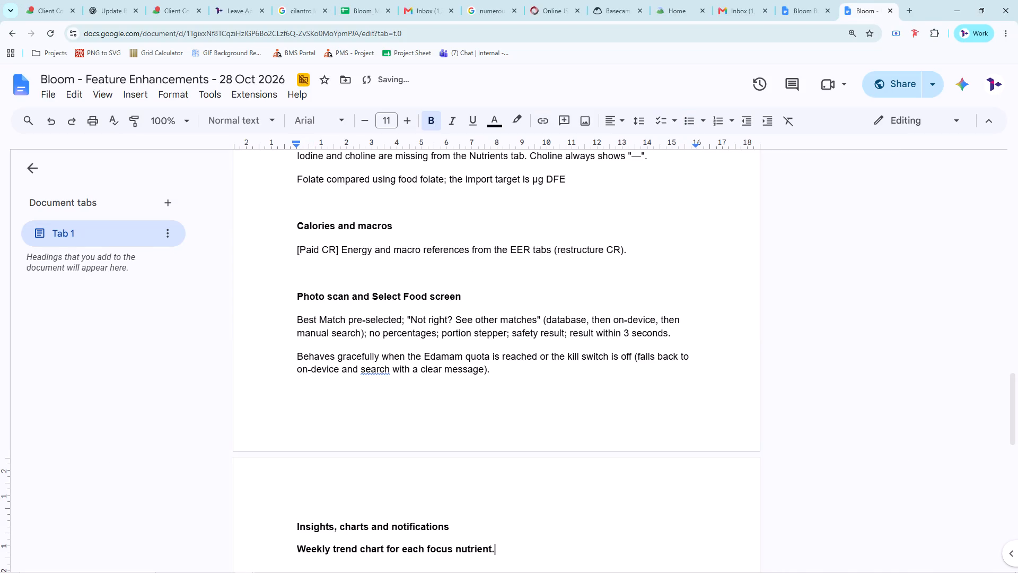
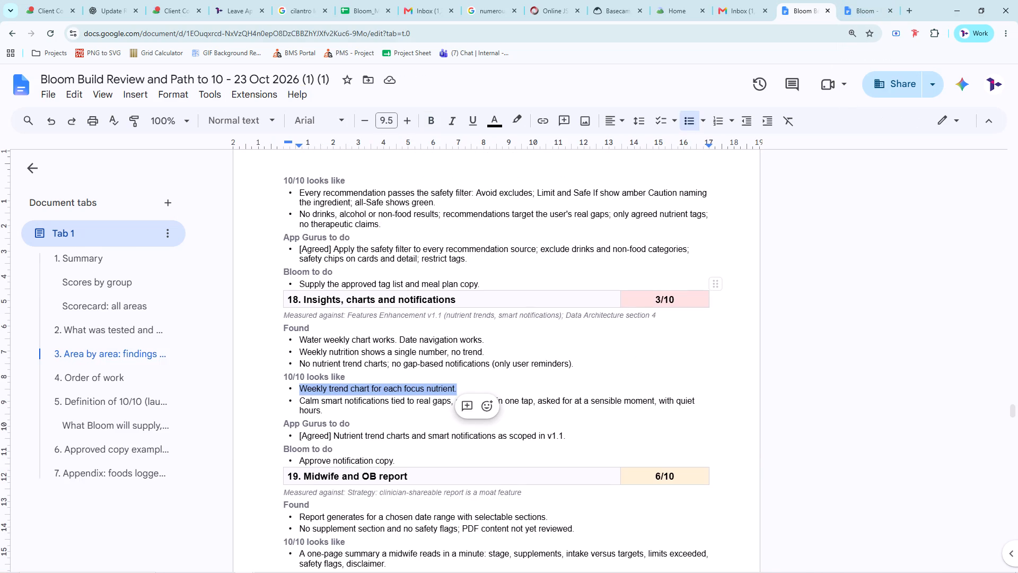
Paste "Weekly trend chart for each focus nutrient." as plain, non-bold text under "Insights, charts and notifications" in Feature Enhancements, followed by a new line.
key("ctrl+c")
left_click(871, 0)
key("ctrl+shift+v")
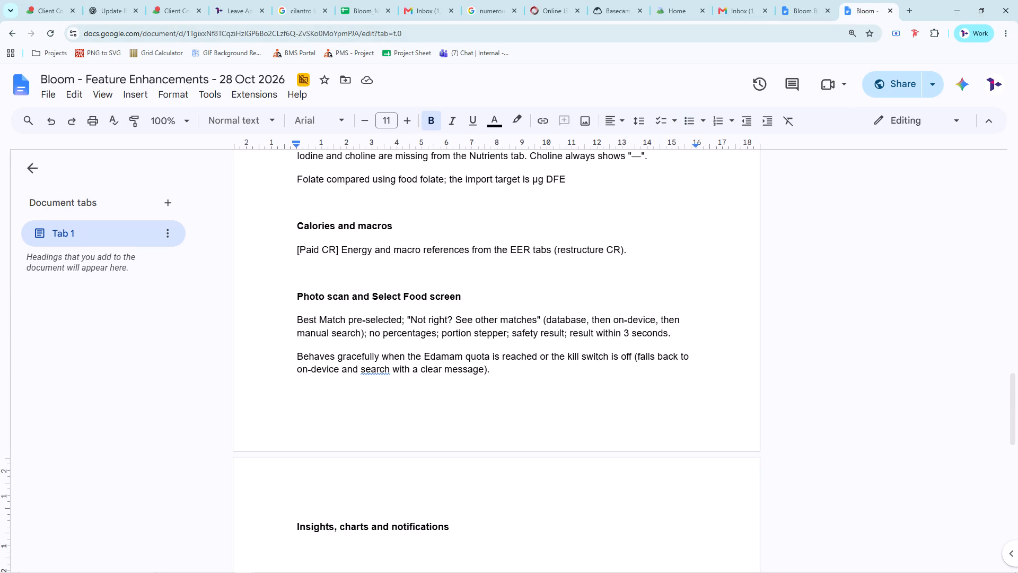
left_click_drag(509, 553, 260, 536)
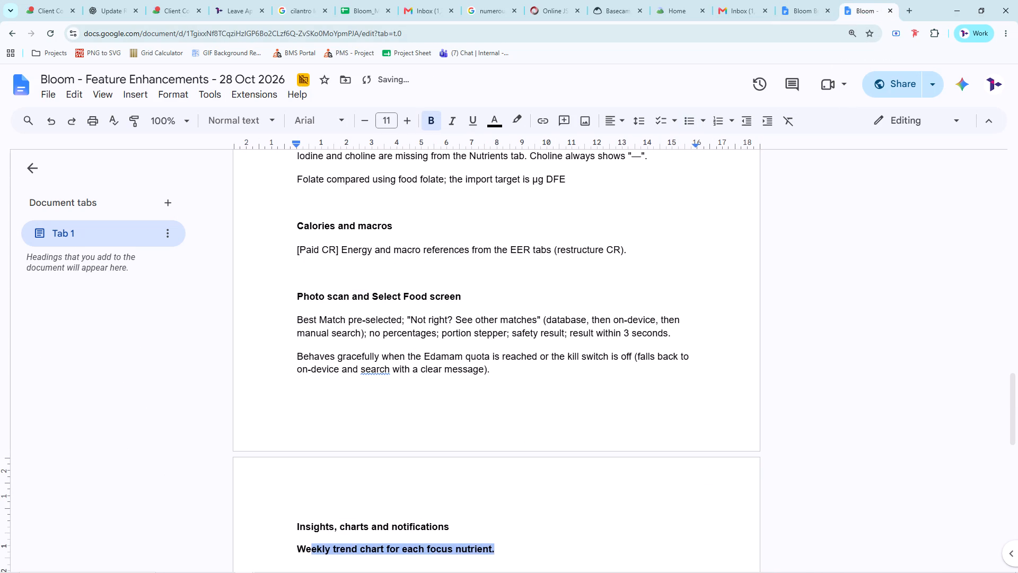
left_click_drag(260, 536, 257, 552)
key("ctrl+b")
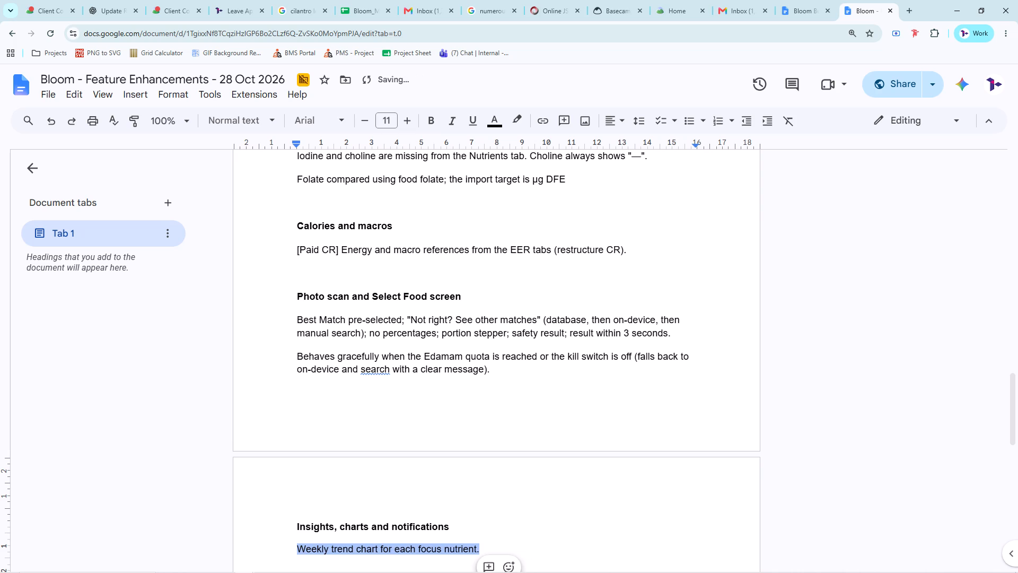
left_click(502, 544)
key("Return")
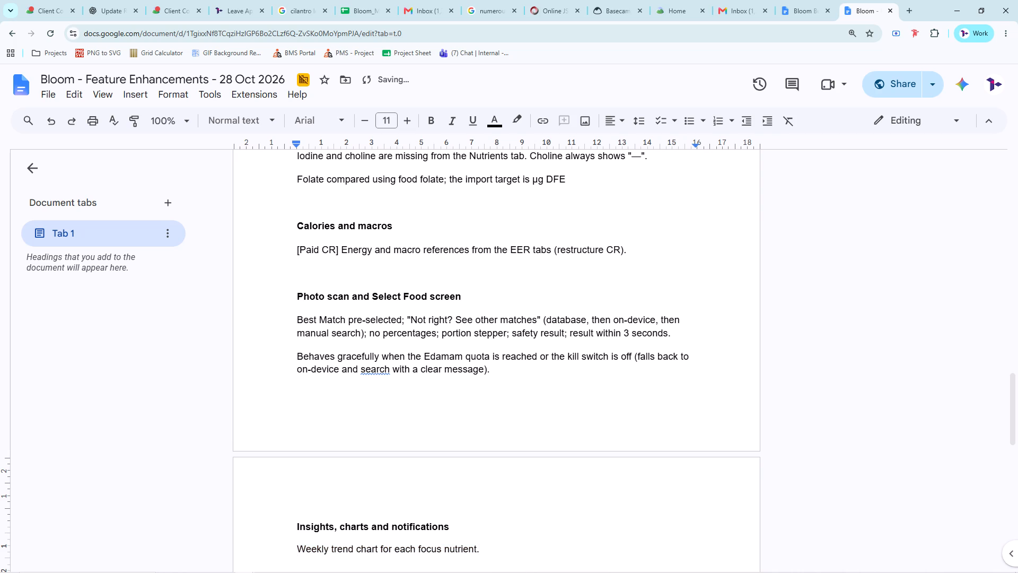
In the Bloom Build Review document, read section 18's smart notifications requirement and its App Gurus and Bloom to-do items.
left_click(815, 0)
left_click(337, 406)
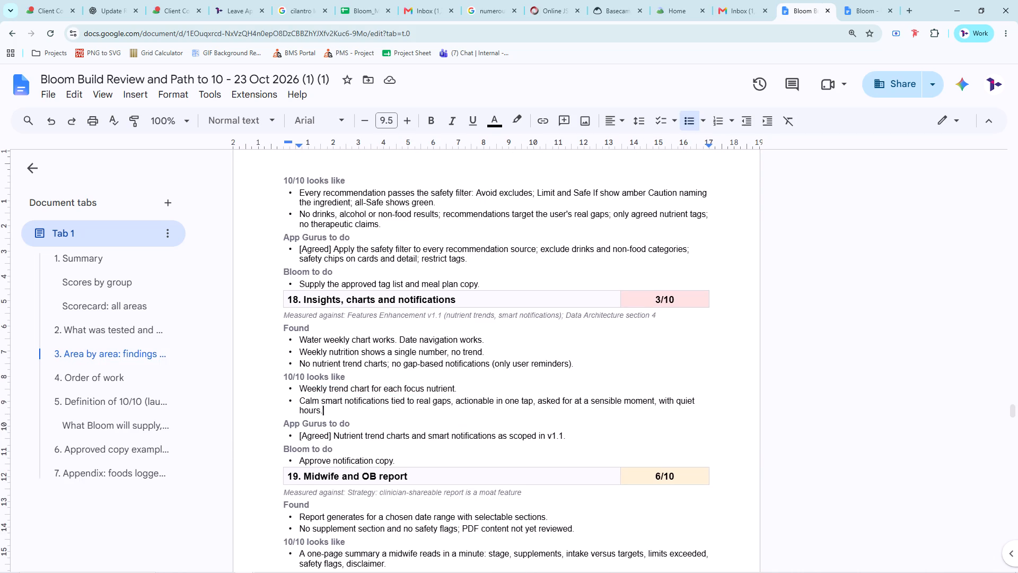
left_click(387, 410)
left_click(423, 410)
left_click(429, 409)
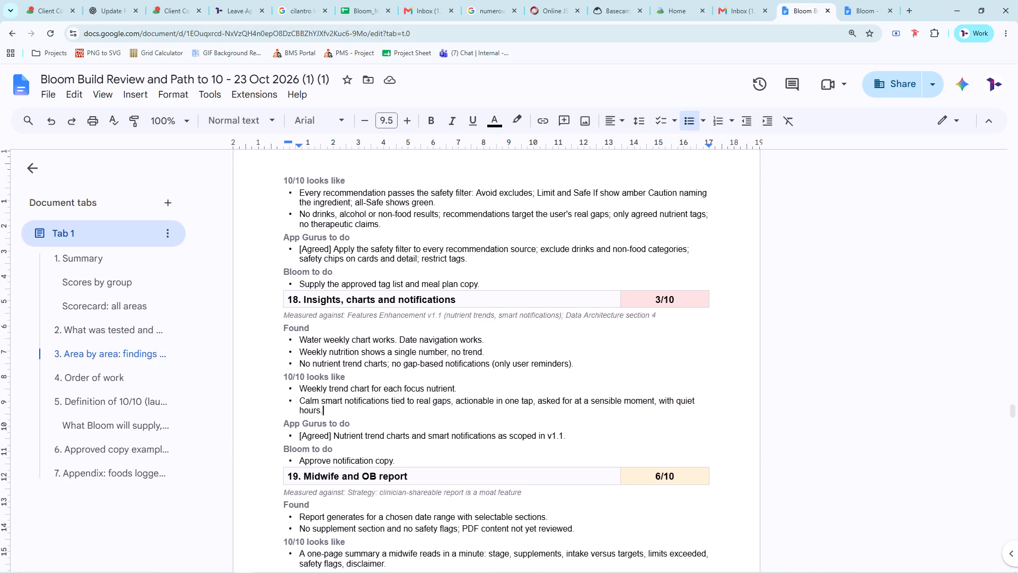
left_click(438, 409)
left_click(459, 409)
left_click(474, 407)
left_click(529, 404)
left_click(538, 403)
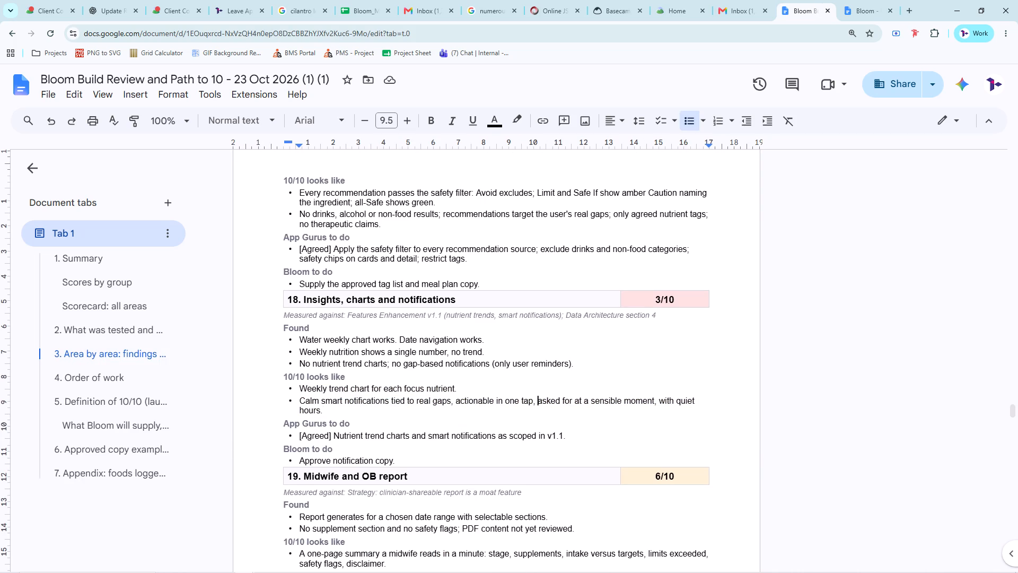
left_click(568, 401)
left_click(608, 398)
left_click(639, 398)
left_click(662, 398)
left_click(685, 399)
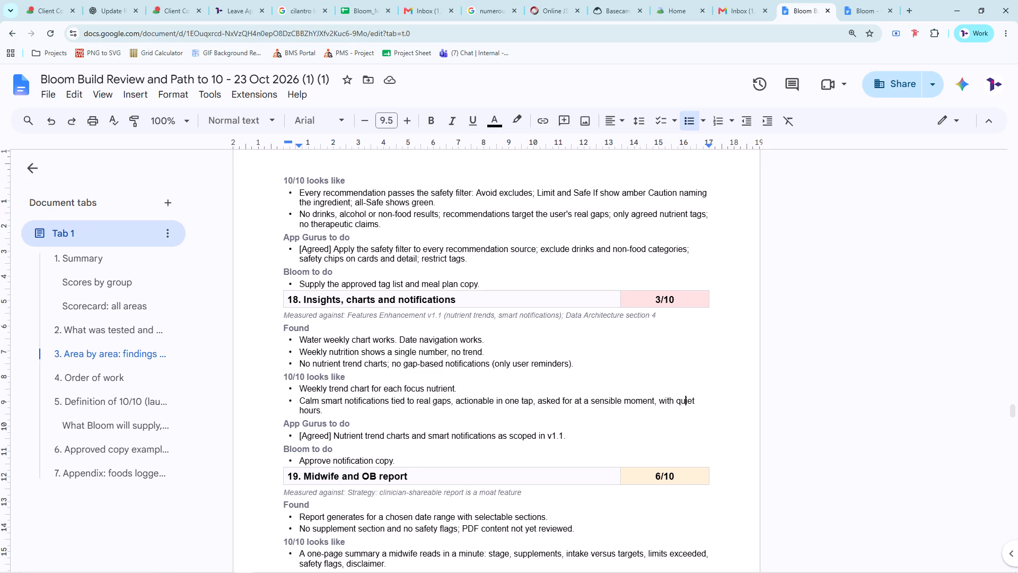
left_click(700, 399)
left_click(331, 414)
left_click(331, 438)
left_click(361, 435)
left_click(408, 431)
left_click(441, 431)
left_click(488, 431)
left_click(535, 431)
left_click(564, 433)
left_click(361, 461)
left_click(400, 458)
Read the findings in section 19, "Midwife and OB report", of the build review.
scroll(402, 457, "down", 3)
left_click(309, 353)
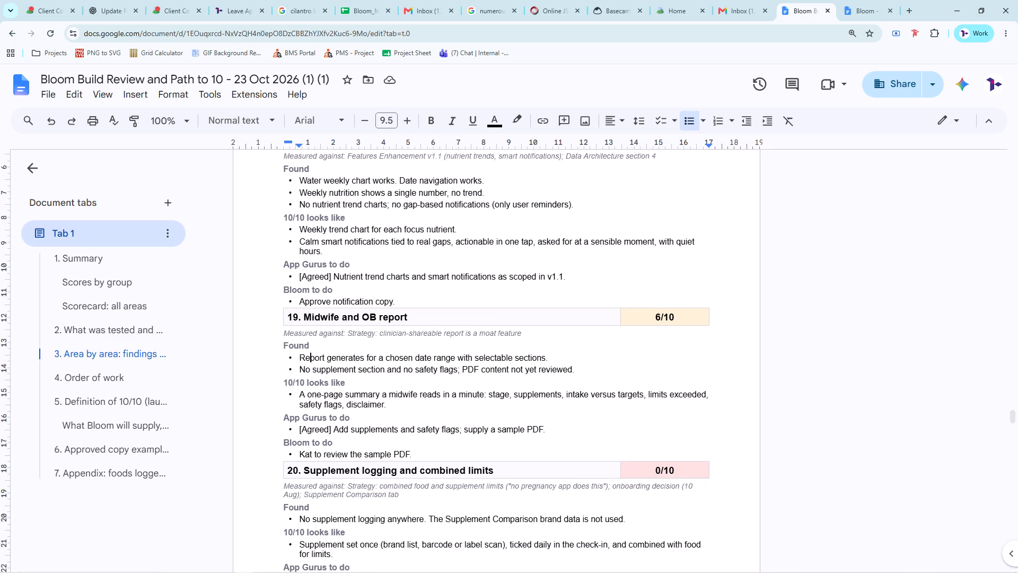
left_click(315, 356)
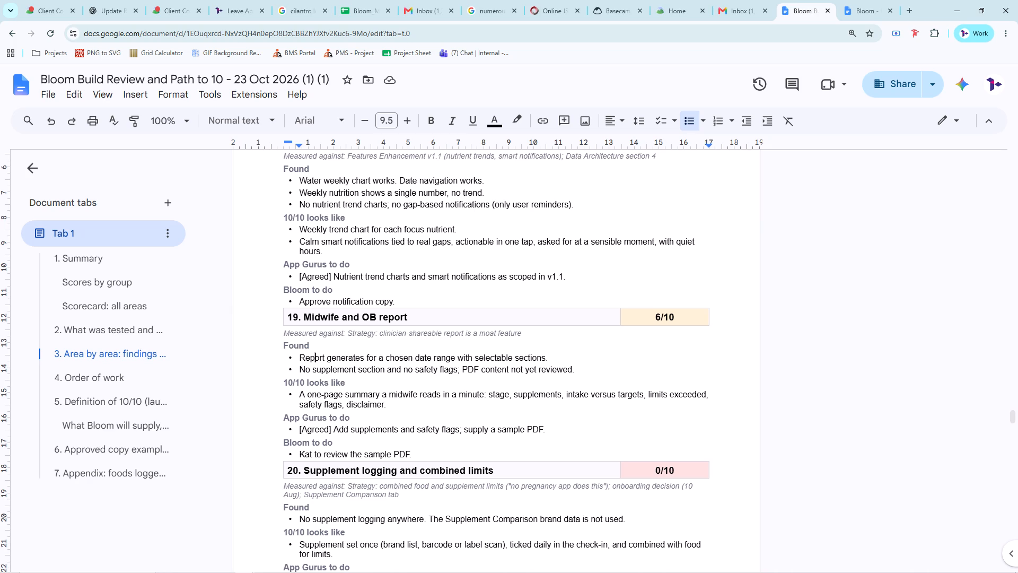
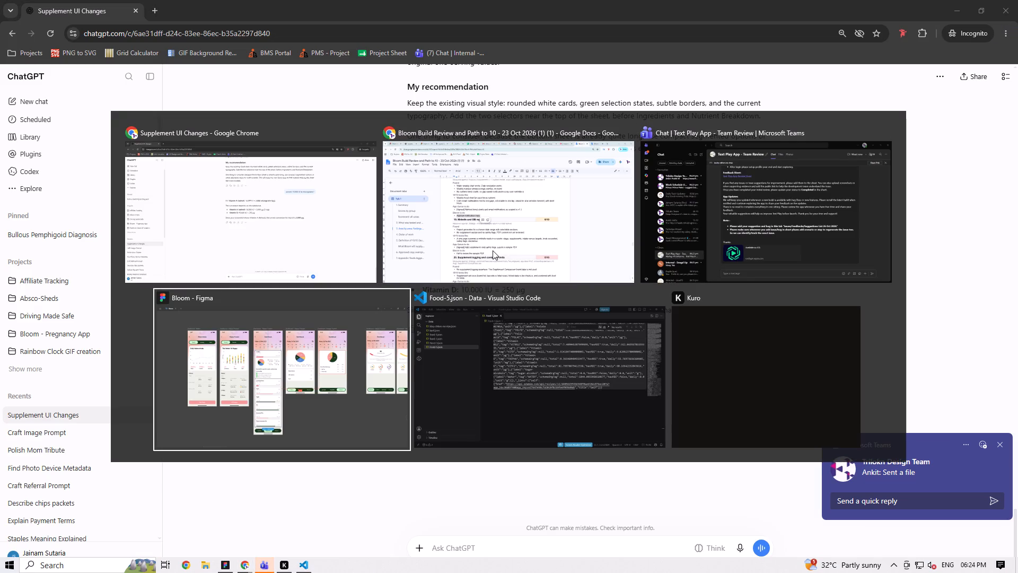
Switch to the Bloom file in Figma and look over the Onboarding and Account Setup screens on the App UI page.
key("alt+Tab")
key("alt+Left")
key("ctrl+backslash")
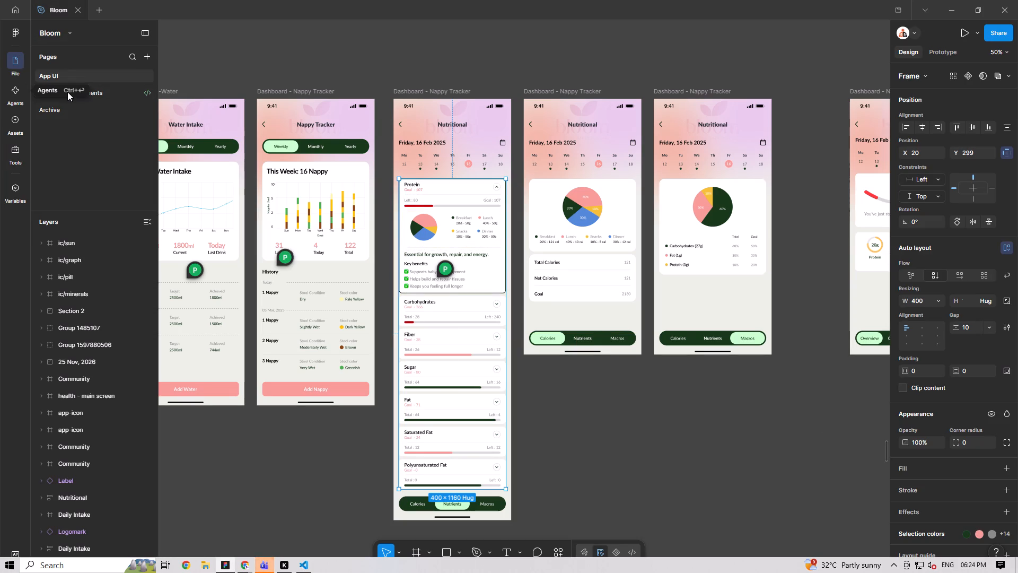
key("shift+exclam")
left_click(583, 265)
scroll(463, 220, "up", 1, "ctrl")
scroll(463, 220, "down", 1, "ctrl")
scroll(463, 220, "up", 2, "ctrl")
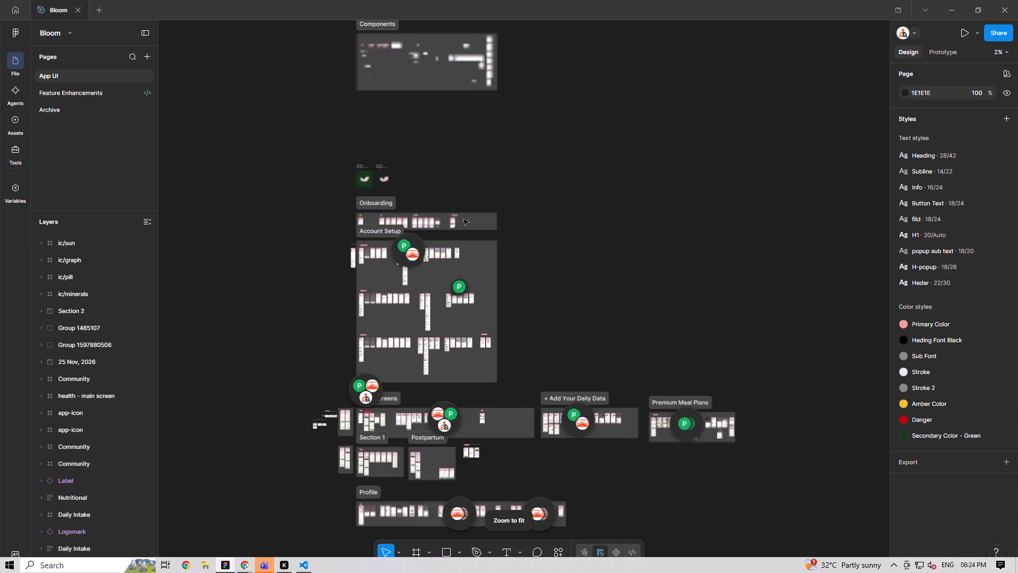
scroll(463, 220, "up", 4, "ctrl")
scroll(447, 218, "down", 1, "ctrl")
scroll(447, 218, "up", 19, "ctrl")
scroll(405, 241, "up", 5, "ctrl")
scroll(404, 247, "up", 8, "shift")
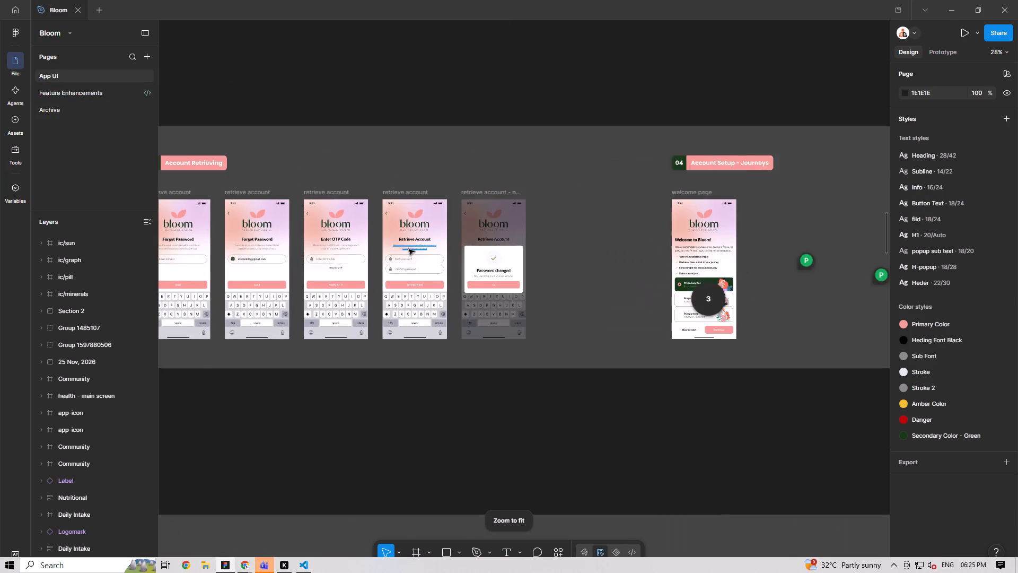
scroll(409, 249, "up", 5, "shift")
scroll(424, 233, "down", 9, "ctrl")
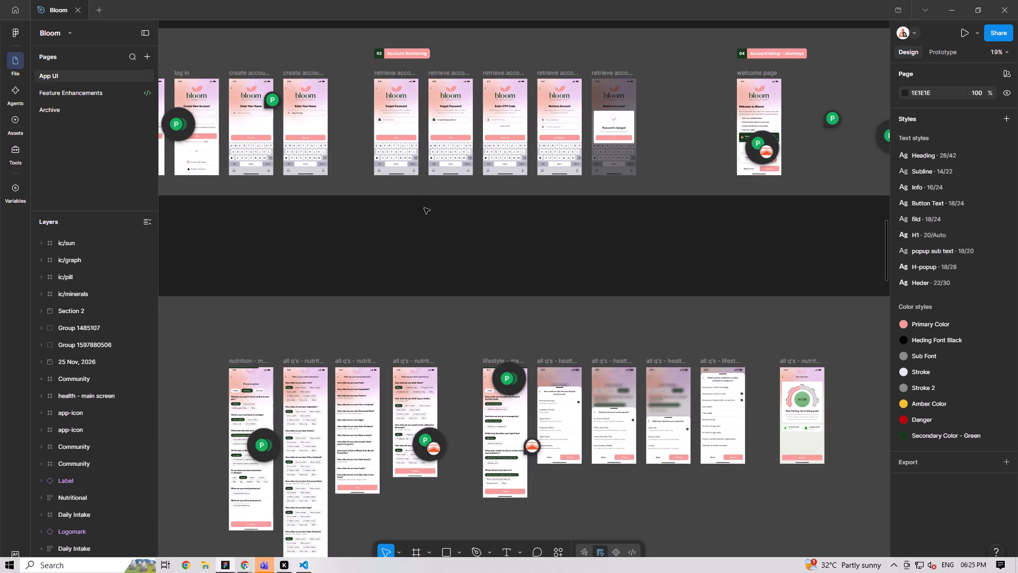
scroll(427, 203, "down", 8, "ctrl")
scroll(479, 247, "down", 7, "ctrl")
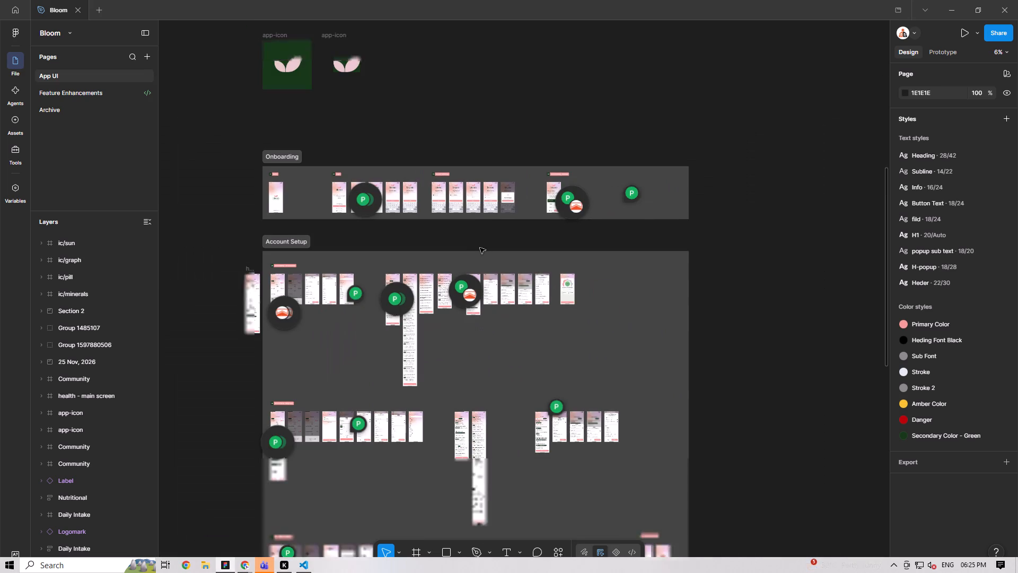
scroll(480, 248, "up", 4)
scroll(480, 247, "down", 2)
scroll(271, 315, "up", 7, "ctrl")
scroll(523, 276, "down", 3, "shift")
scroll(487, 230, "down", 2, "ctrl")
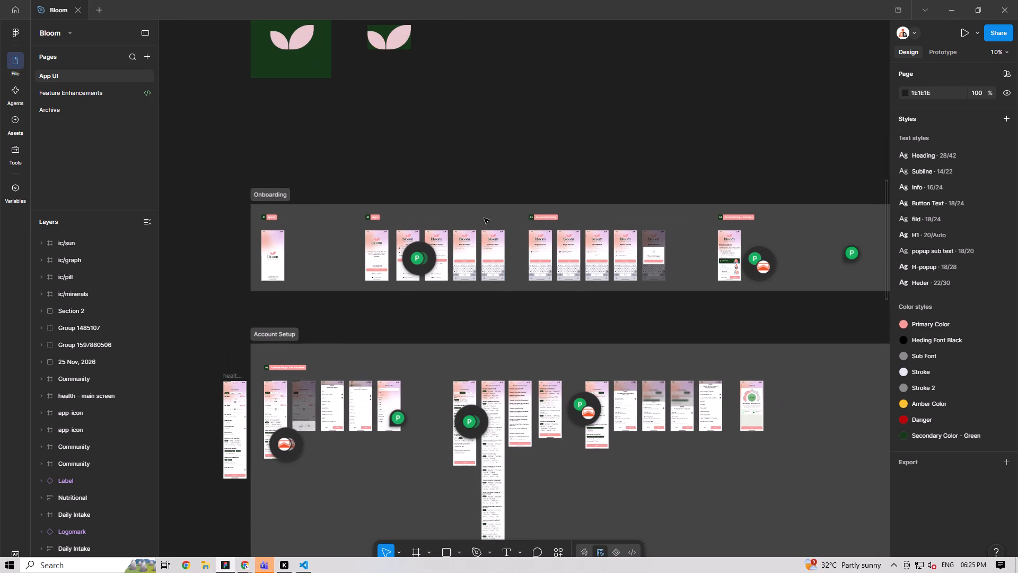
key("ctrl+backslash")
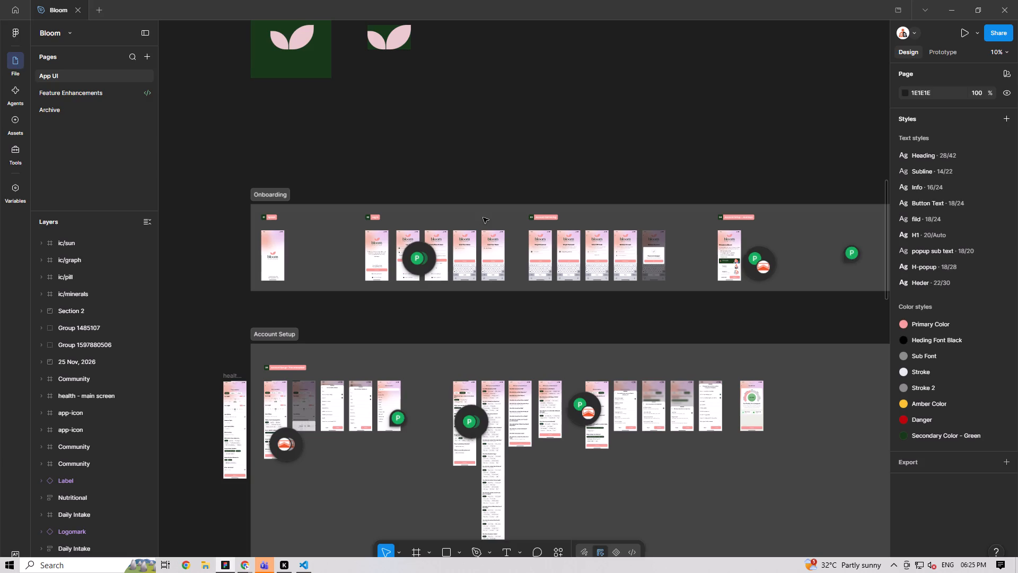
scroll(591, 298, "down", 9)
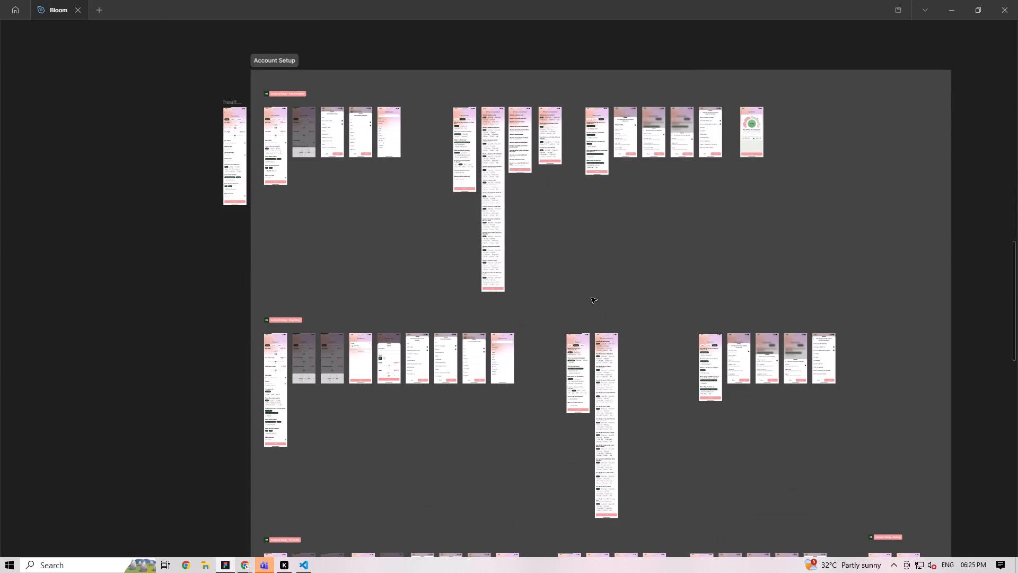
scroll(484, 285, "down", 5, "ctrl")
scroll(483, 285, "down", 9)
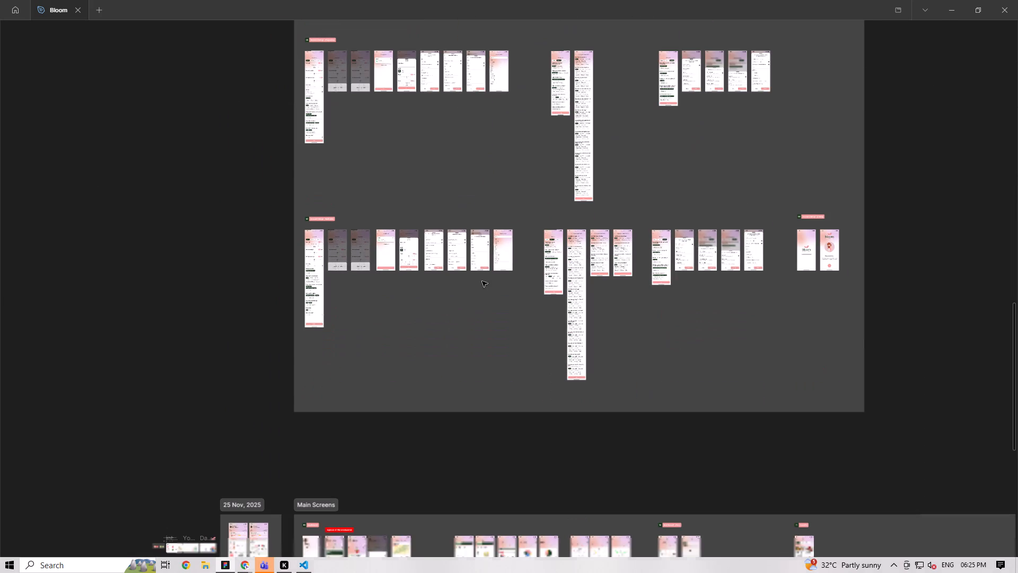
Look over the Main Screens, Add Your Daily Data, Premium Meal Plans, Section 1 and Postpartum sections of the Bloom design.
scroll(482, 281, "down", 7)
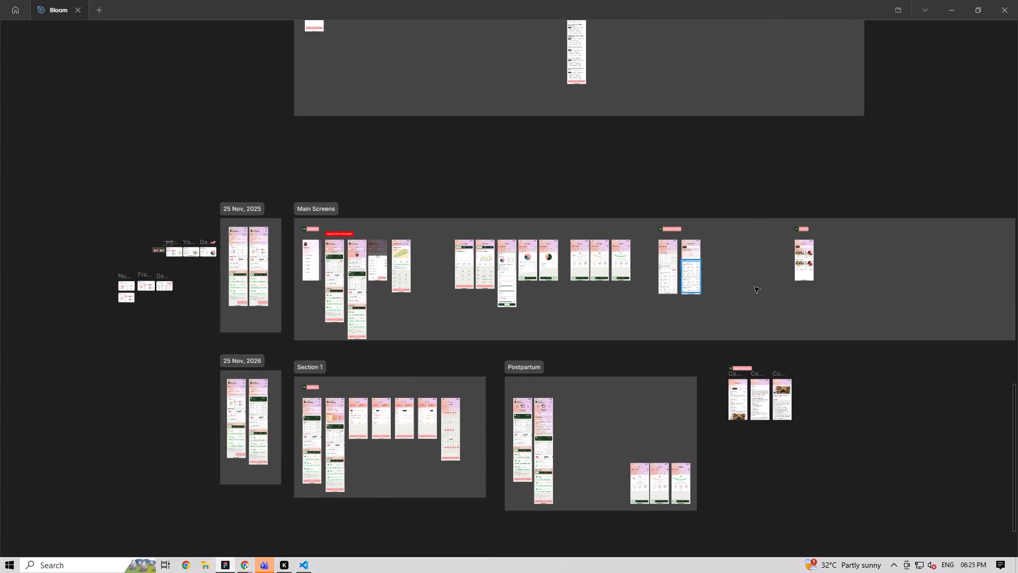
scroll(718, 277, "up", 2, "ctrl")
scroll(260, 251, "down", 8, "ctrl")
scroll(260, 251, "down", 4, "shift")
scroll(607, 261, "up", 7, "ctrl")
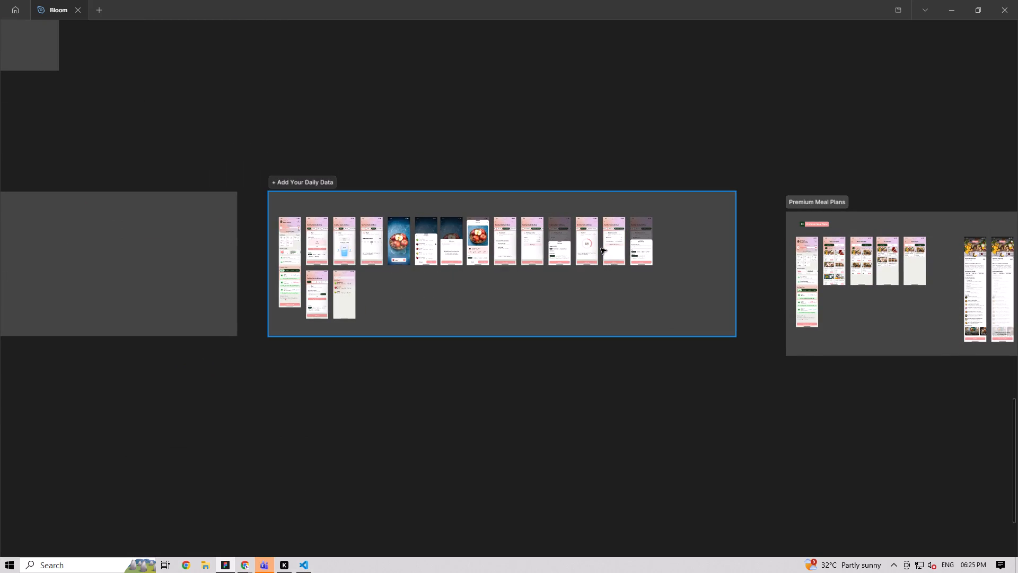
scroll(468, 309, "down", 4, "shift")
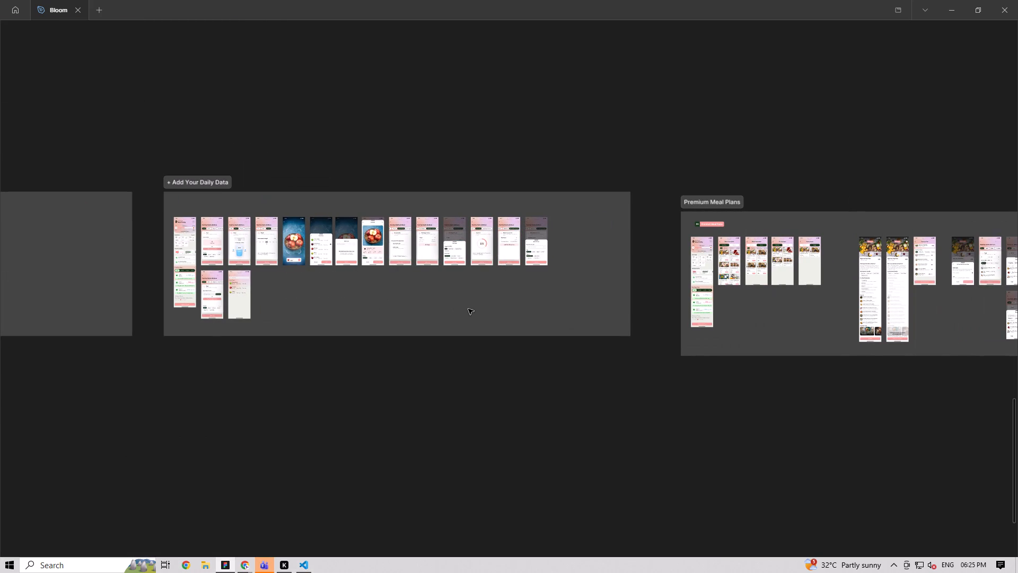
scroll(468, 309, "down", 7, "shift")
scroll(469, 309, "up", 6, "shift")
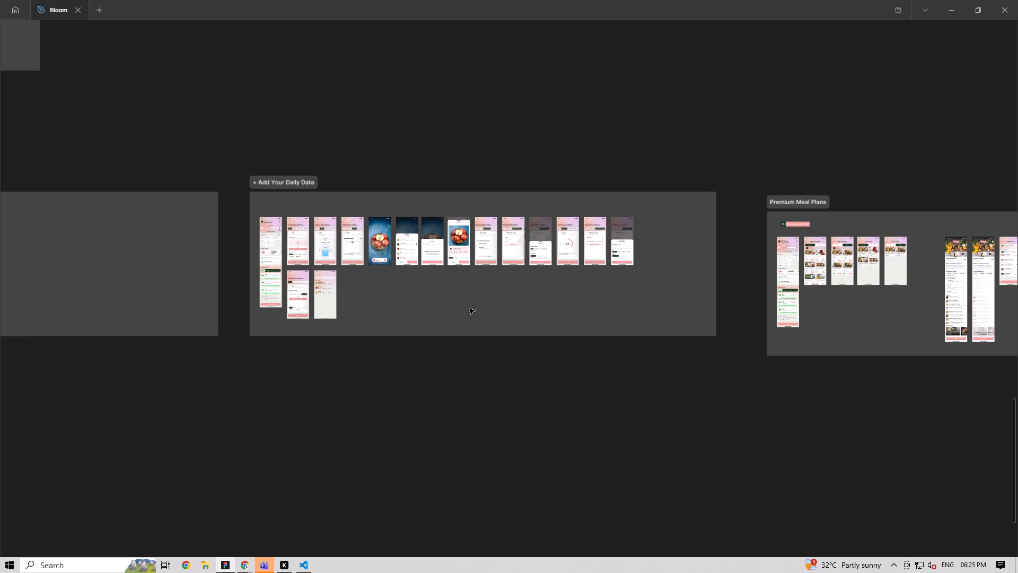
scroll(469, 309, "up", 2, "shift")
scroll(469, 309, "down", 1, "shift")
scroll(469, 309, "up", 15, "shift")
scroll(469, 309, "down", 1, "shift")
scroll(469, 309, "up", 13, "shift")
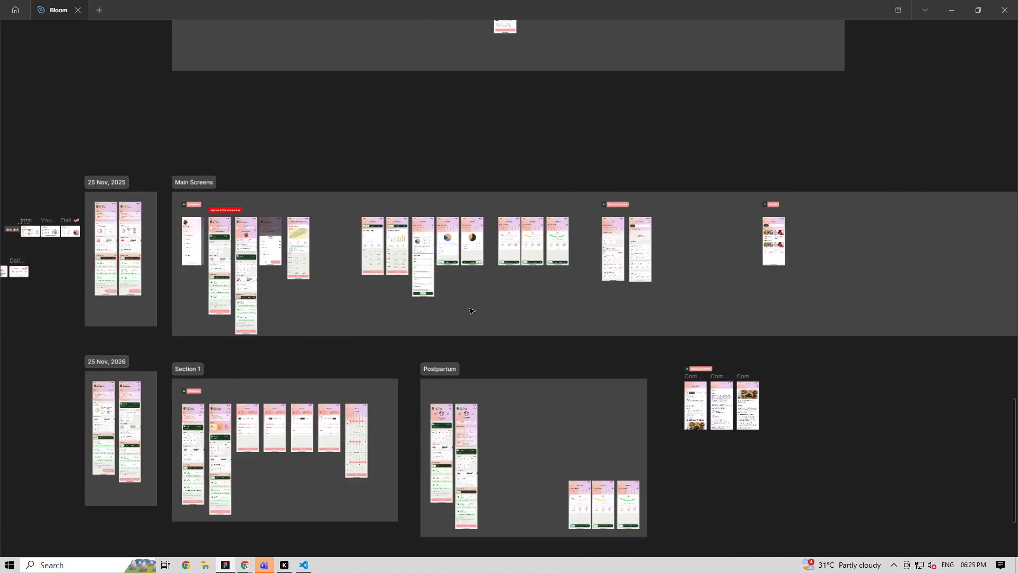
scroll(469, 309, "up", 5, "shift")
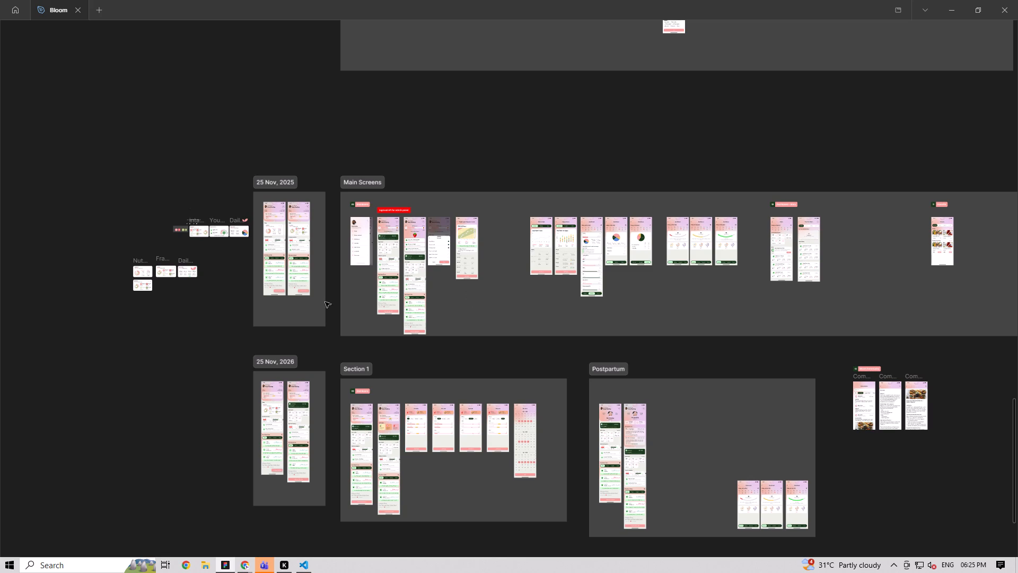
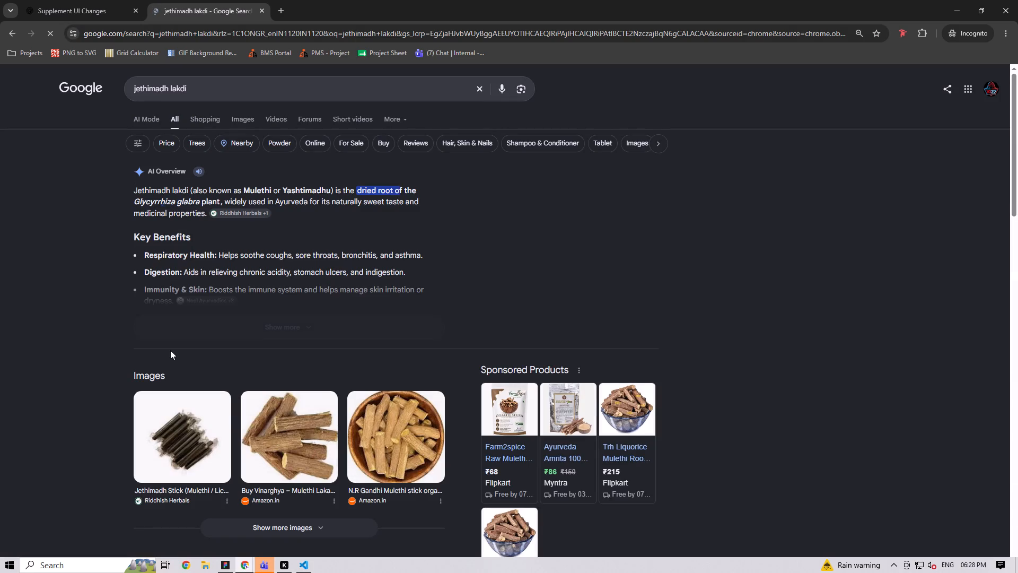
left_click(221, 100)
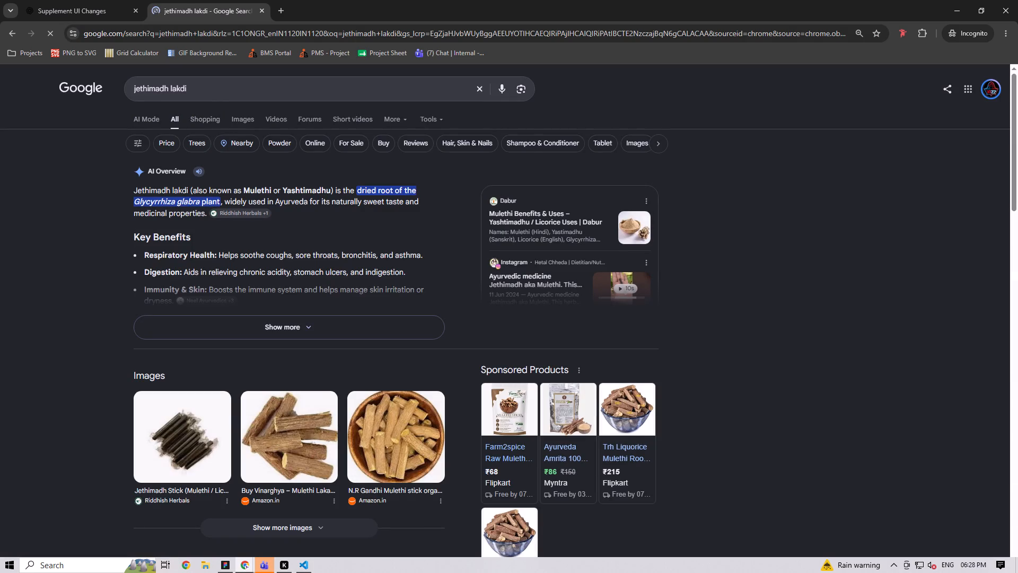
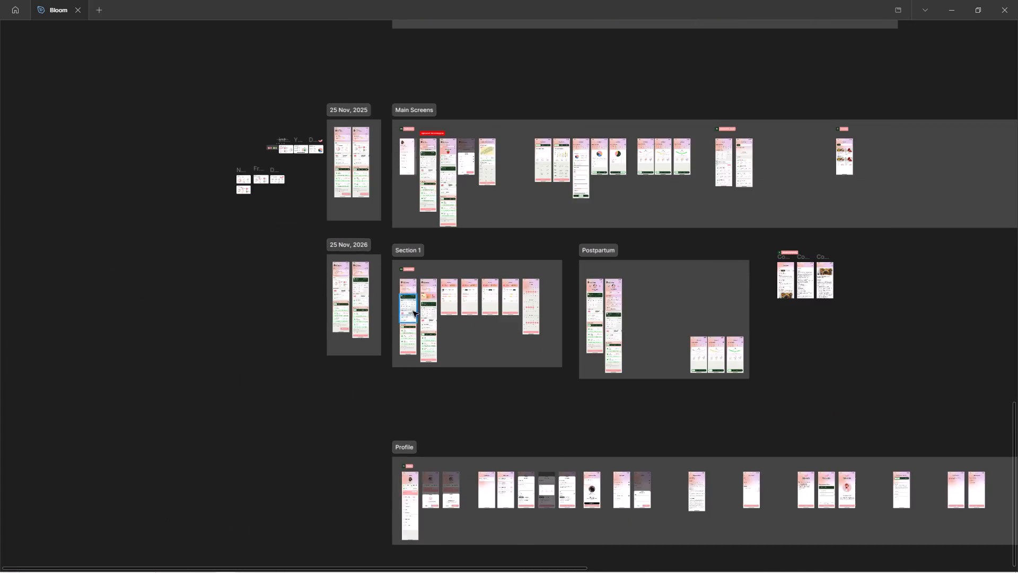
scroll(409, 327, "down", 7)
scroll(324, 334, "up", 18, "ctrl")
scroll(351, 282, "down", 1, "ctrl")
scroll(351, 282, "up", 1, "ctrl")
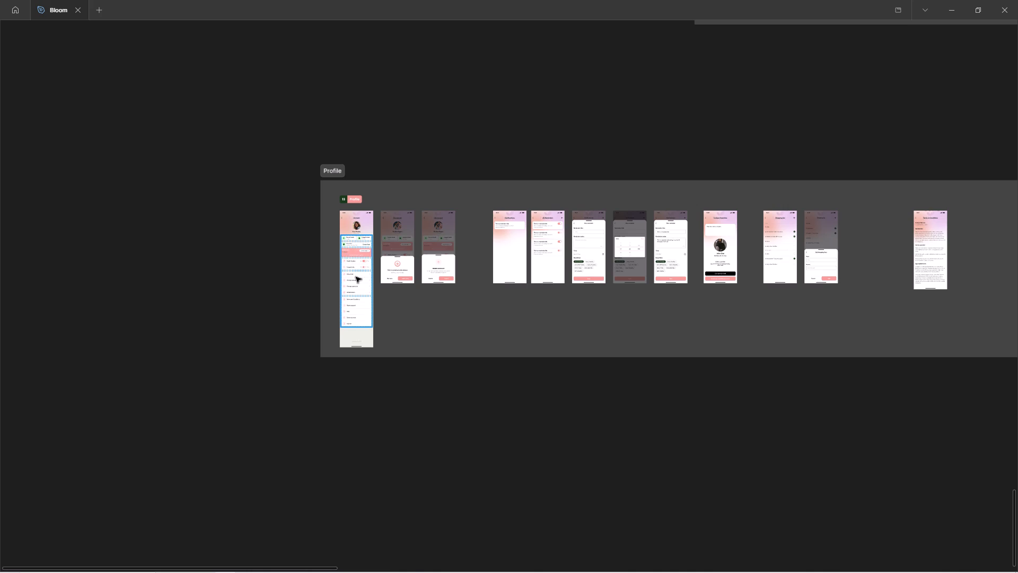
scroll(347, 280, "up", 10, "ctrl")
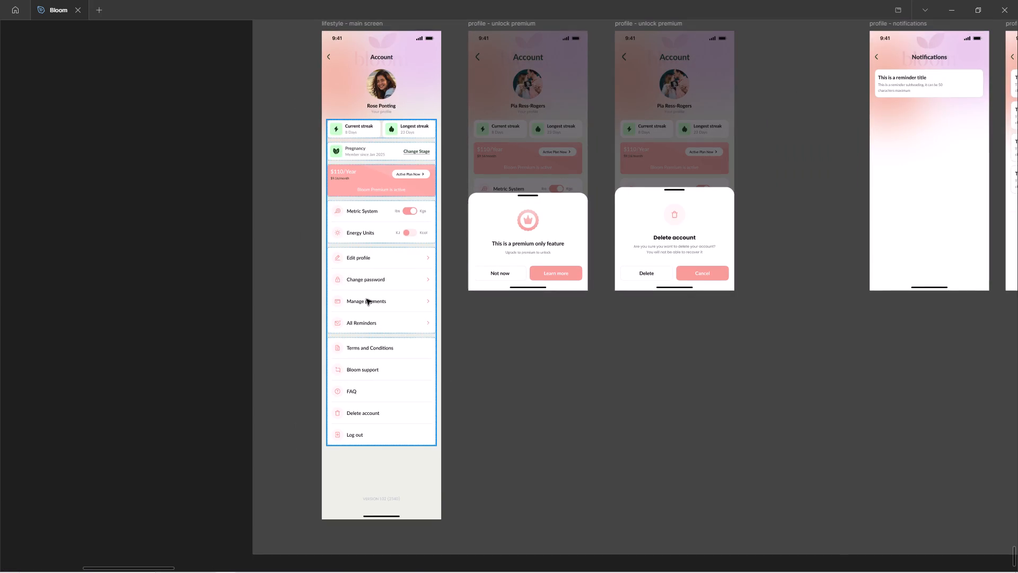
scroll(385, 129, "up", 5, "ctrl")
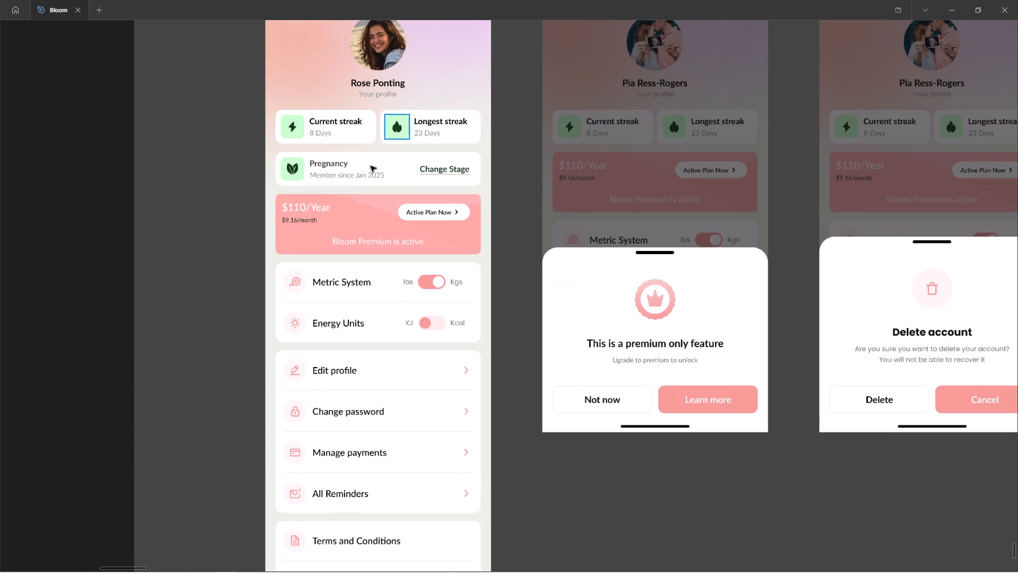
left_click(375, 160, "ctrl")
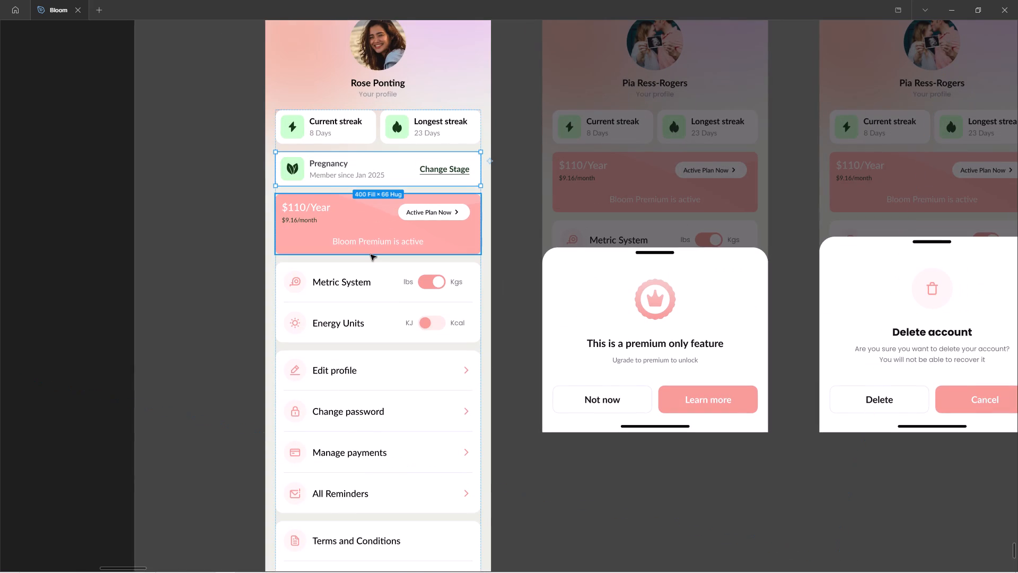
scroll(372, 266, "down", 3)
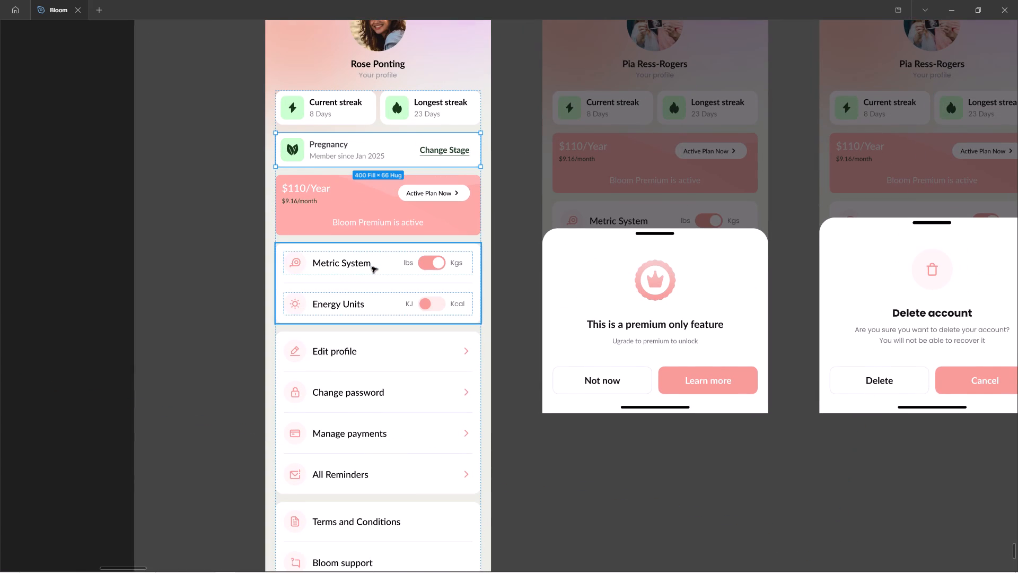
scroll(372, 267, "down", 3)
scroll(355, 406, "down", 2)
scroll(345, 360, "down", 5, "ctrl")
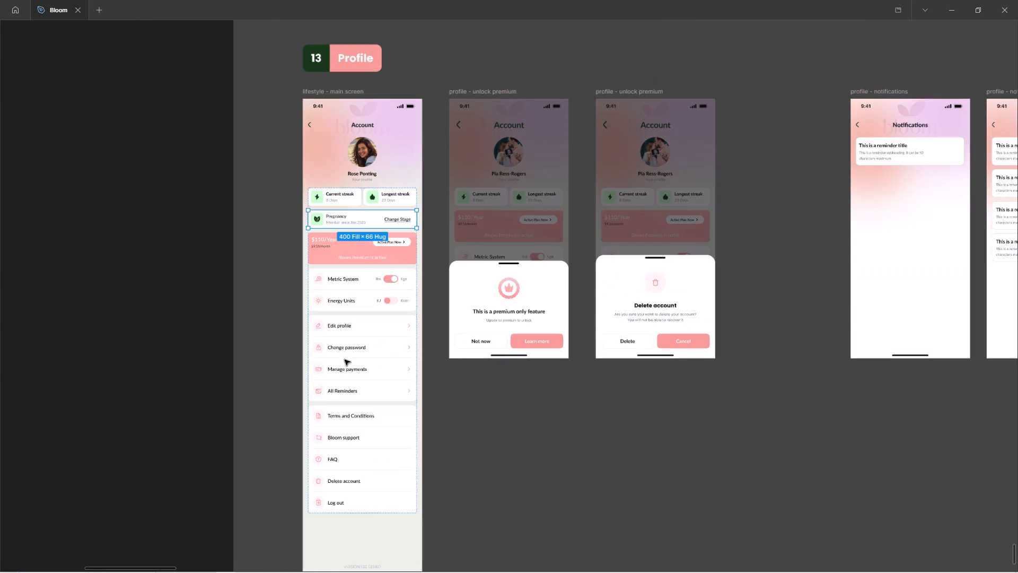
Examine the Notifications, All Reminders and New reminder screens in the Profile section.
left_click(117, 387)
scroll(401, 410, "up", 6)
scroll(401, 410, "down", 10, "ctrl")
scroll(402, 410, "up", 5)
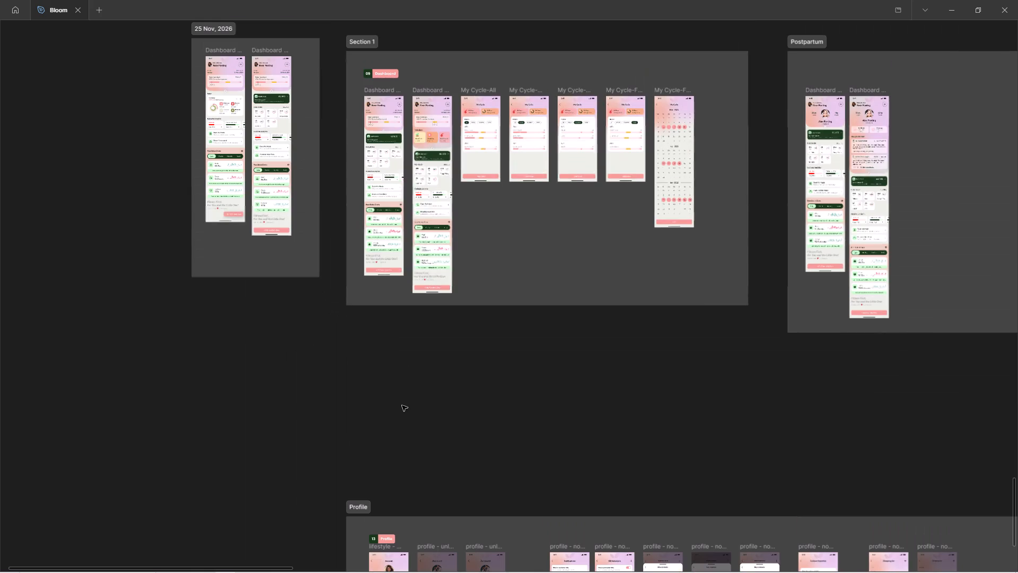
scroll(441, 347, "down", 5)
scroll(652, 496, "up", 12, "ctrl")
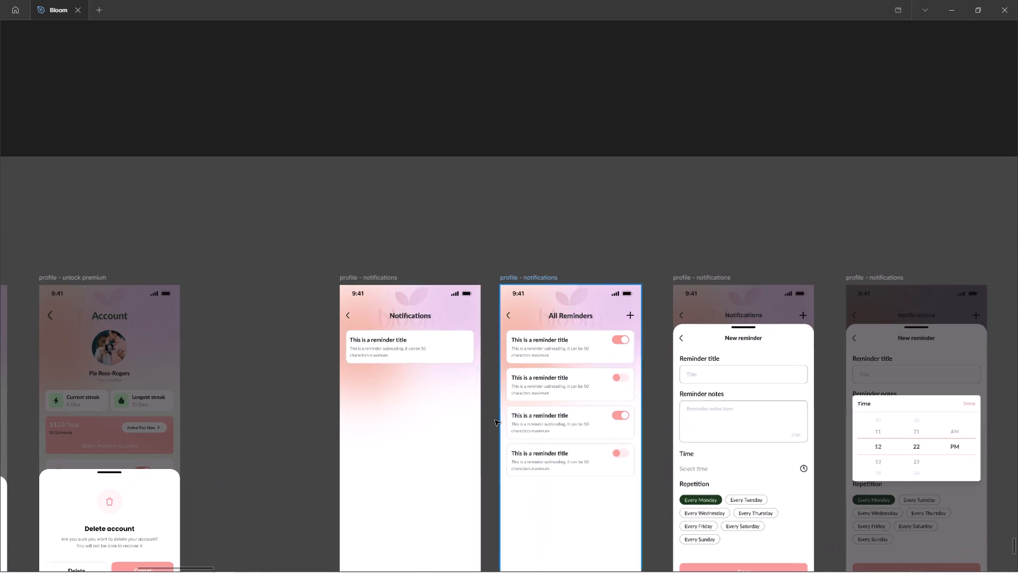
scroll(455, 358, "down", 4)
left_click(432, 245, "ctrl")
scroll(443, 246, "up", 4, "shift")
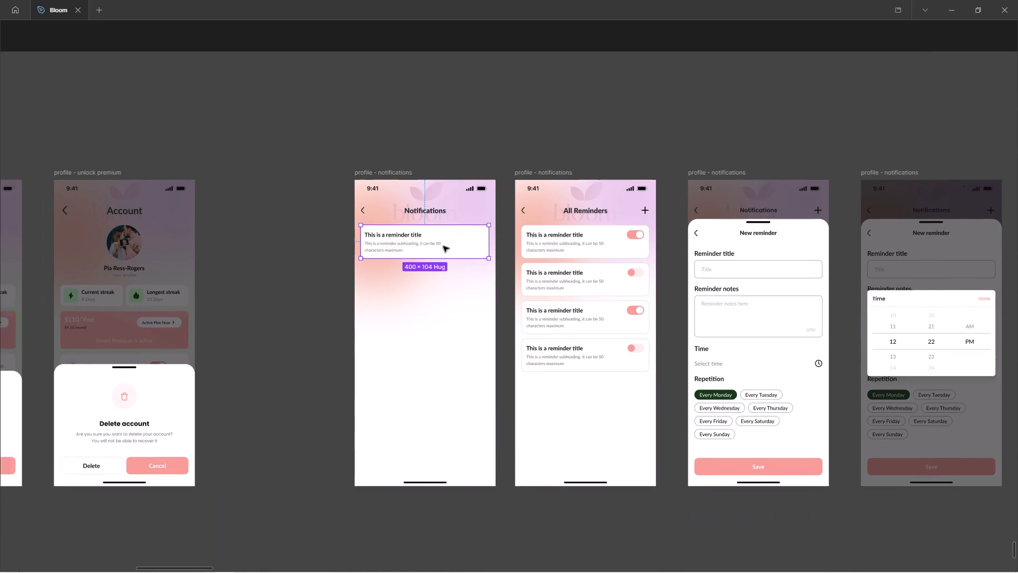
scroll(443, 246, "up", 1, "shift")
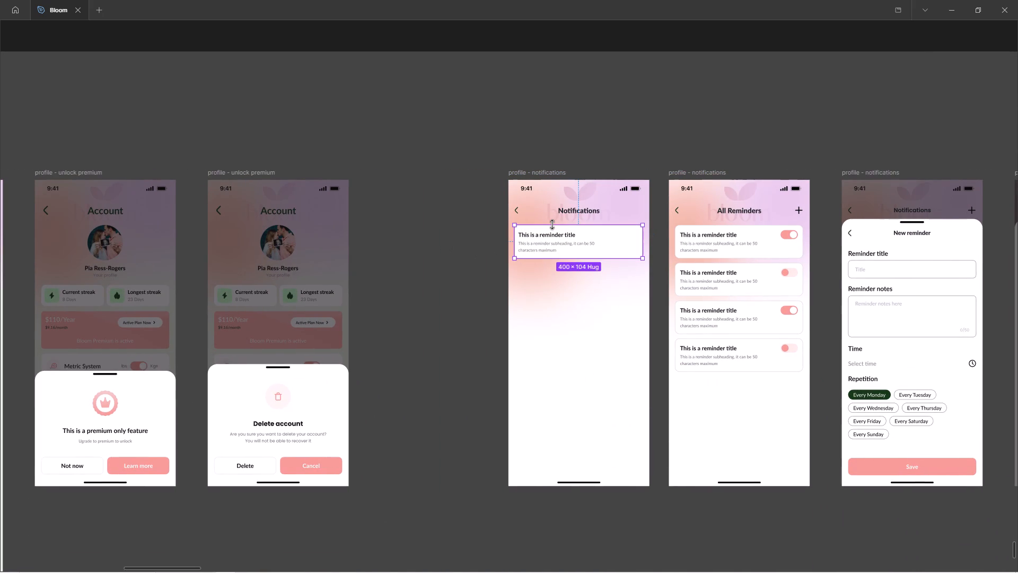
Copy "Approve notification copy." from section 18 of the Build Review into the Feature Enhancements document as plain text below the weekly trend chart line.
key("alt+Tab")
scroll(369, 321, "up", 1)
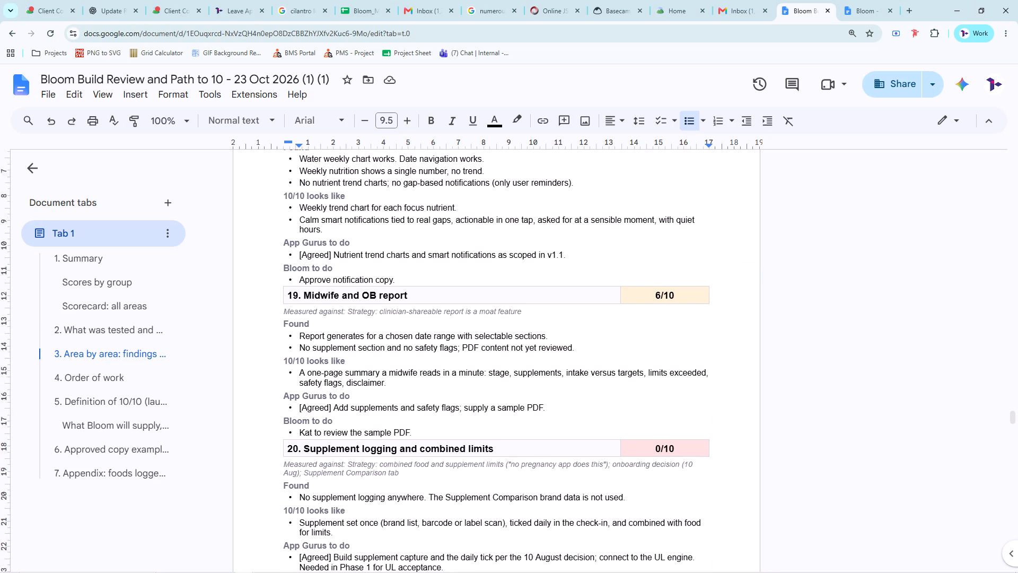
left_click_drag(399, 302, 296, 303)
key("ctrl+c")
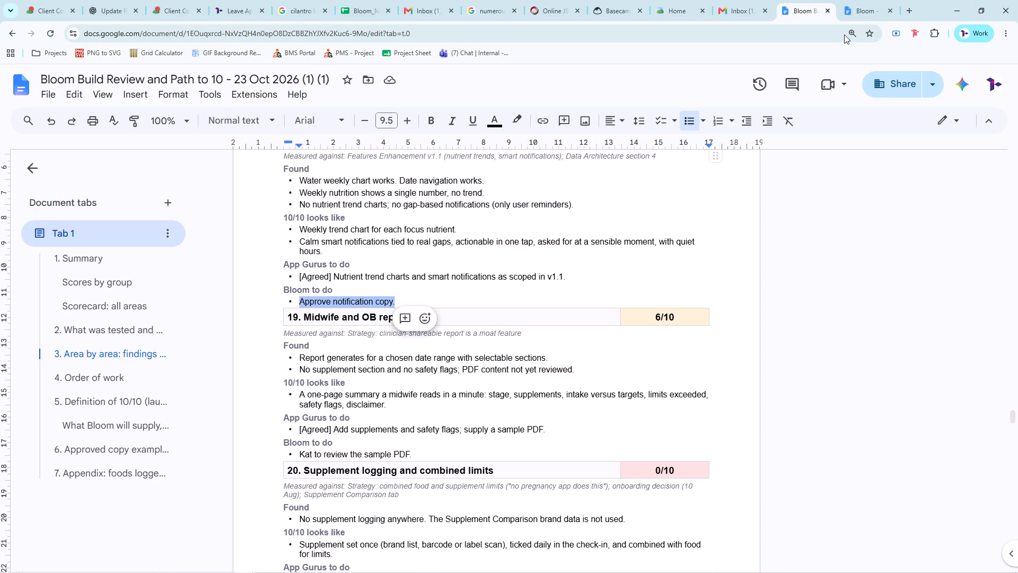
left_click(849, 5)
scroll(458, 349, "down", 6)
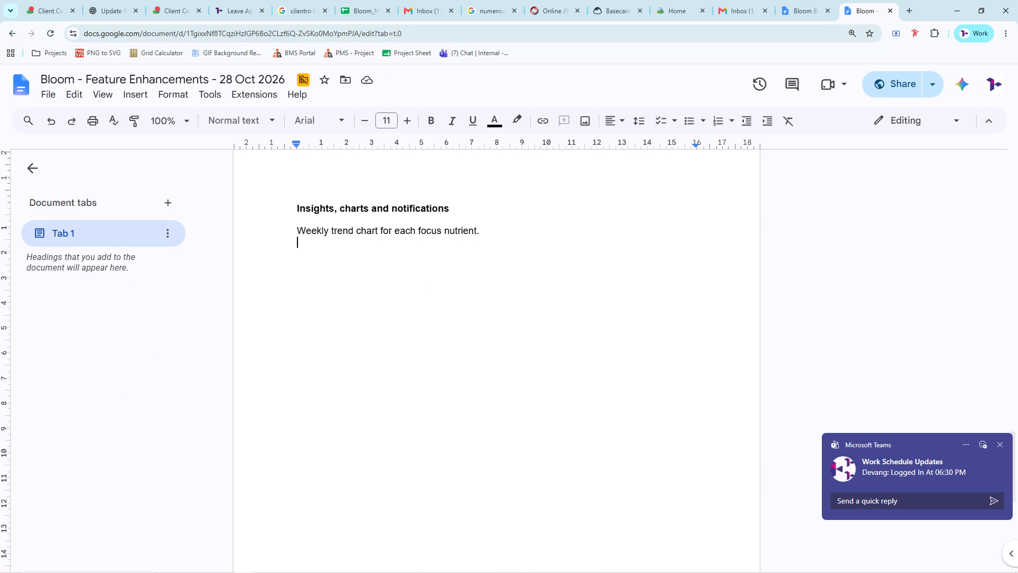
key("ctrl+v")
key("ctrl+z")
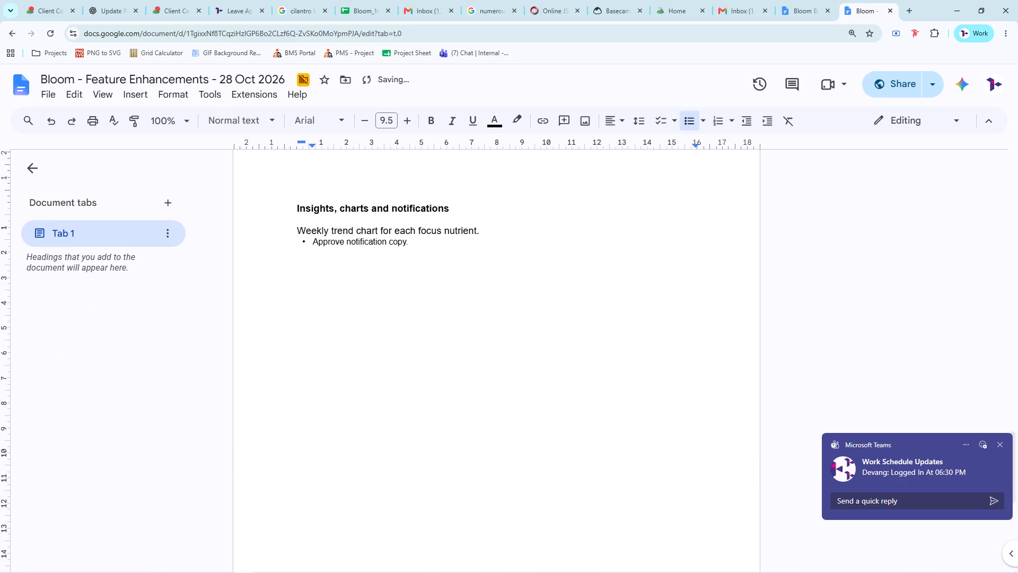
key("ctrl+shift+v")
key("Return")
key("Return")
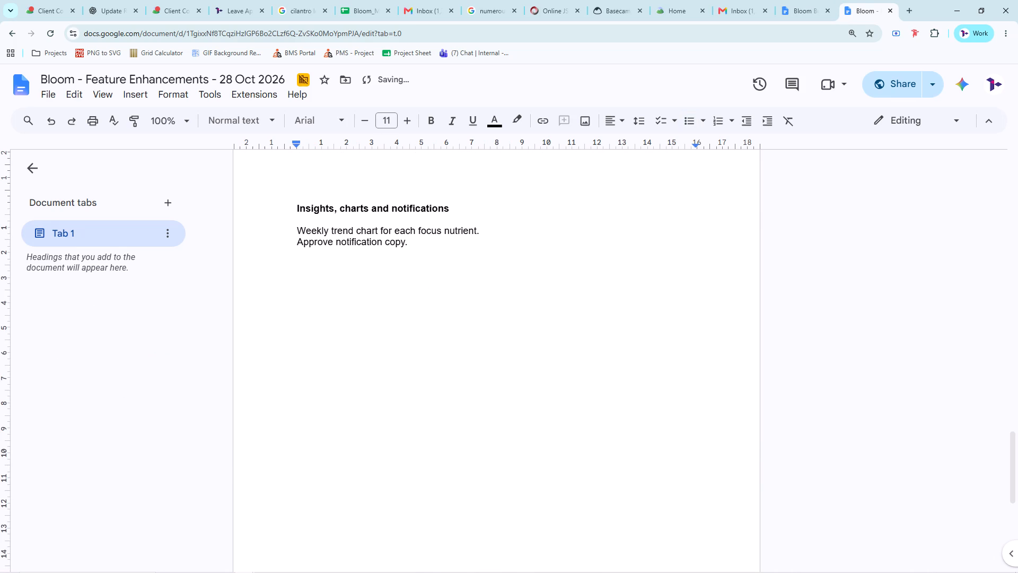
key("Return")
Return to the Build Review document and reread the "10/10 looks like" point of section 19, "Midwife and OB report".
key("alt+Tab")
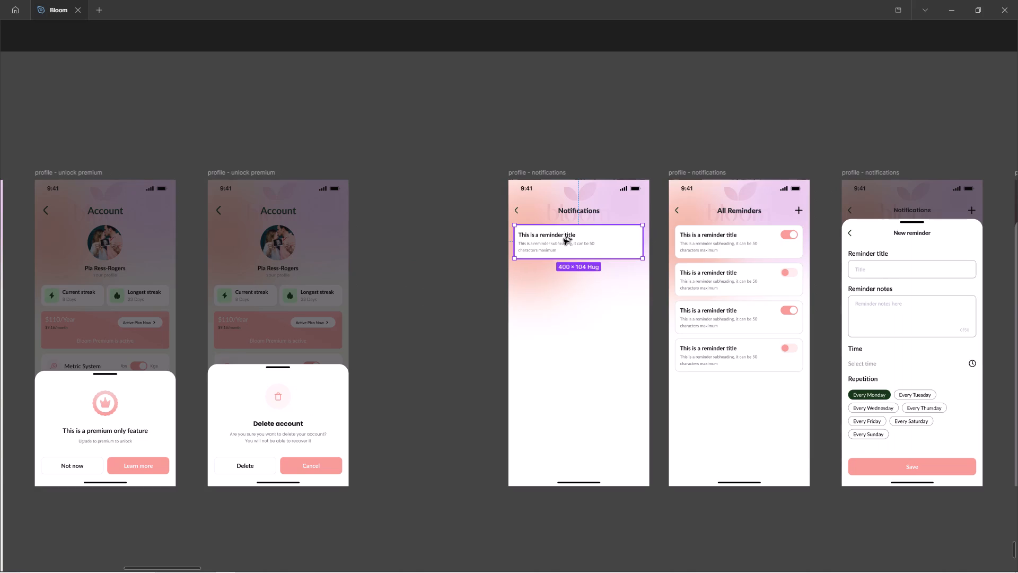
key("alt+Tab")
left_click(352, 7)
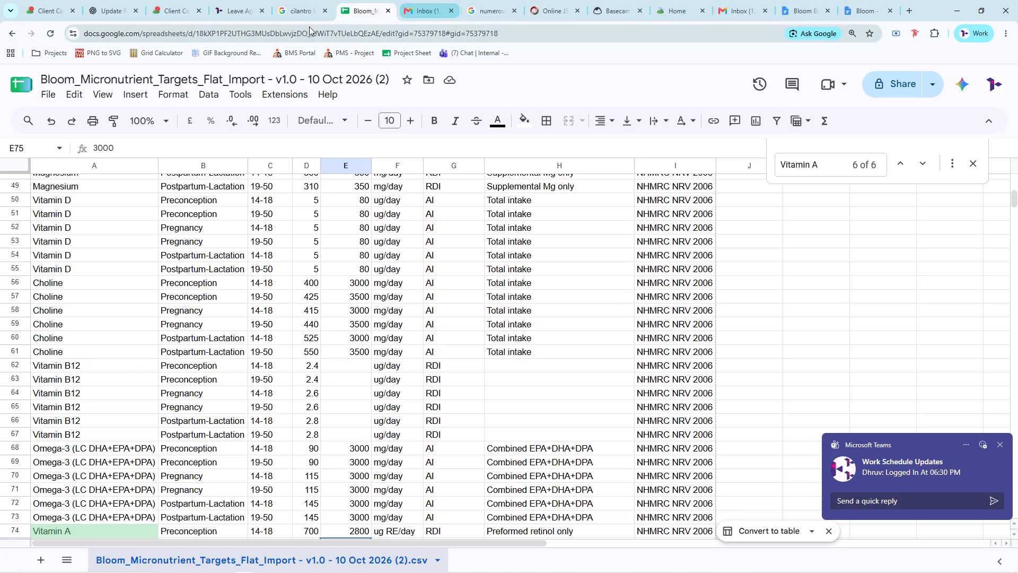
left_click(170, 14)
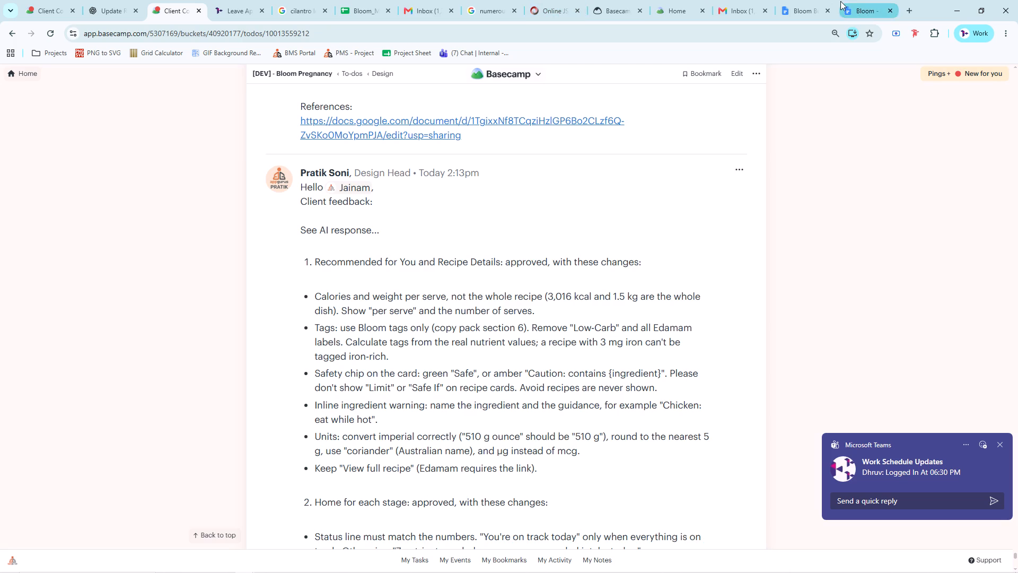
left_click(802, 0)
left_click(470, 363)
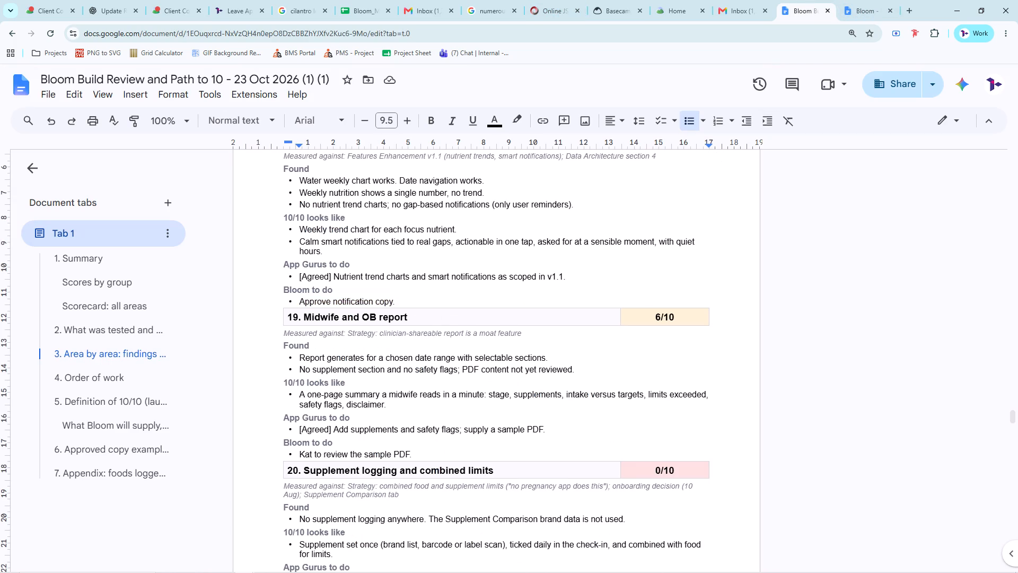
left_click(367, 400)
left_click(399, 398)
left_click(462, 398)
Switch to the Bloom file in Figma and apply the "This is a premium only feature" heading's text properties to the "Delete account" heading.
key("alt+Tab")
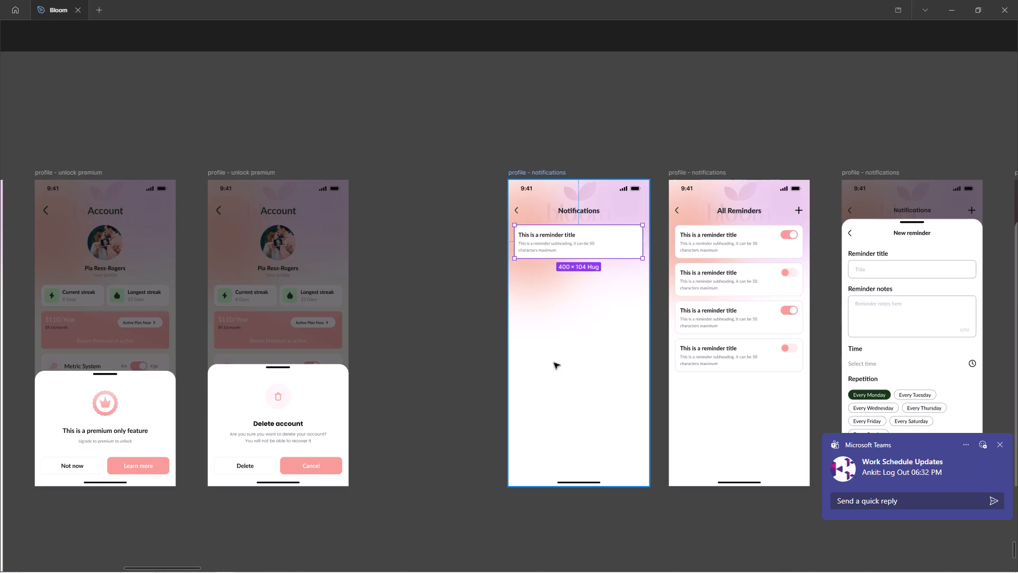
scroll(457, 276, "down", 15, "ctrl")
left_click(437, 450)
scroll(362, 250, "up", 8, "ctrl")
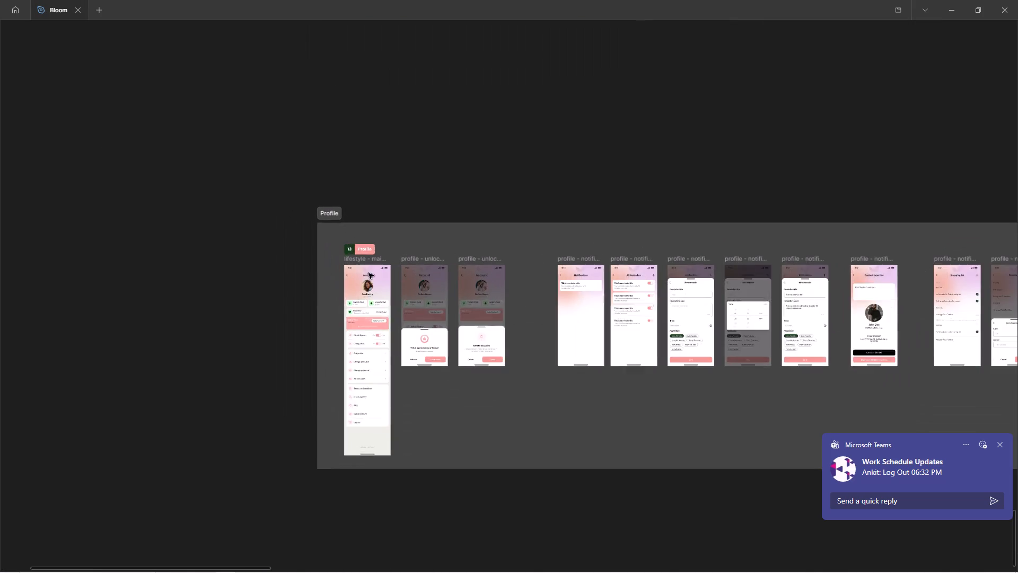
scroll(378, 347, "up", 1, "ctrl")
scroll(378, 349, "down", 1, "ctrl")
scroll(378, 349, "up", 3, "ctrl")
scroll(427, 335, "up", 6, "ctrl")
scroll(376, 296, "down", 8, "shift")
scroll(191, 429, "up", 5, "ctrl")
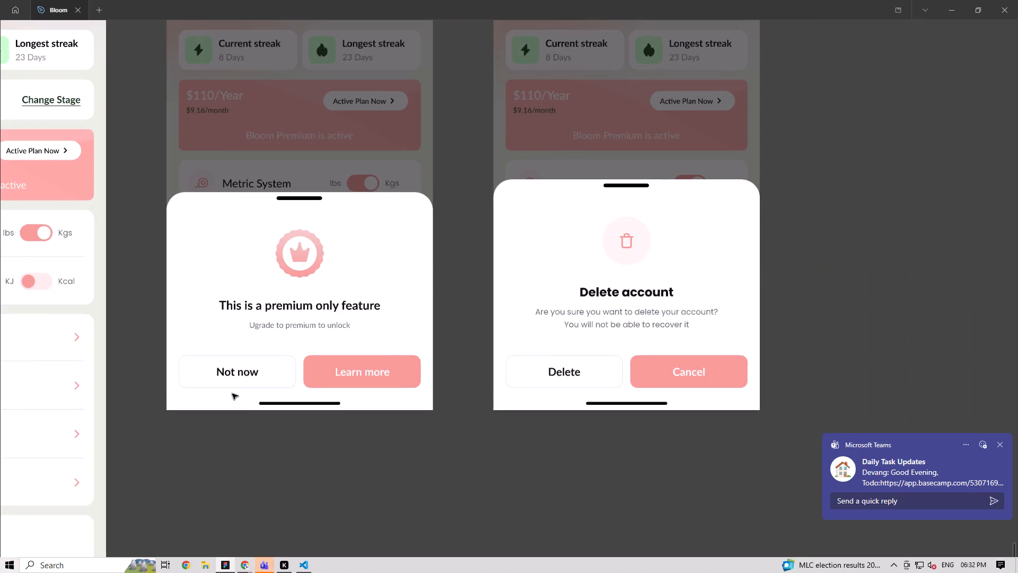
left_click(293, 306, "ctrl")
key("ctrl+alt+c")
left_click(653, 297, "ctrl")
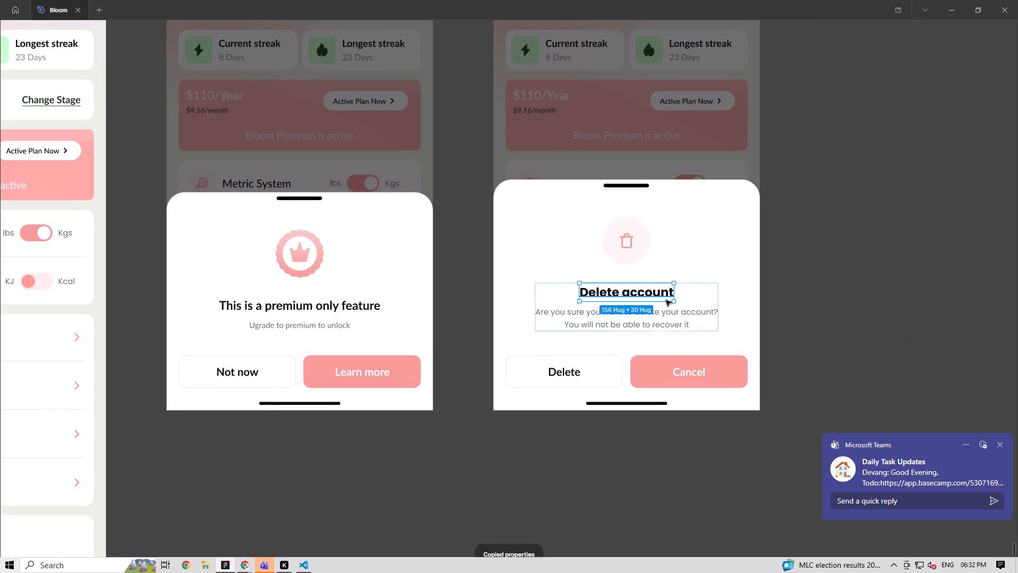
key("ctrl+v")
left_click(824, 294, "ctrl")
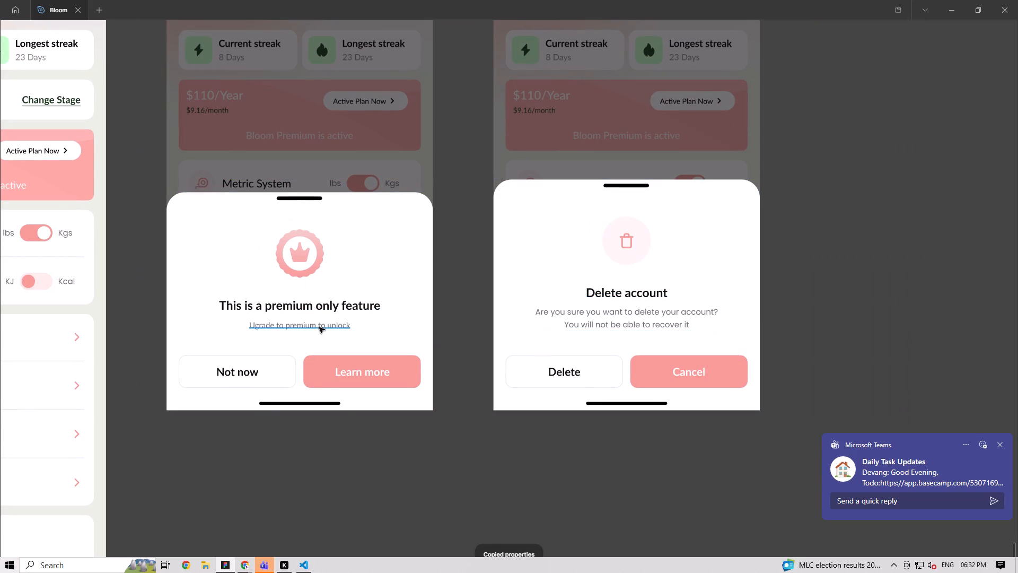
Examine the reminder and Contact Expertise screens in the Profile section, and inspect the properties of the Contact Expertise message card.
scroll(319, 327, "down", 2, "ctrl")
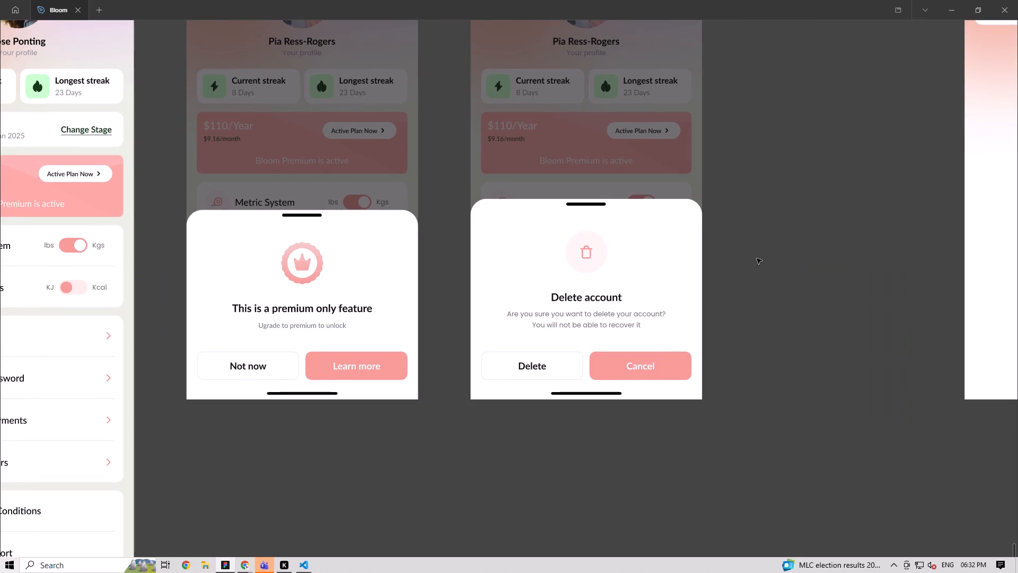
left_click(757, 258)
scroll(539, 250, "down", 6, "ctrl")
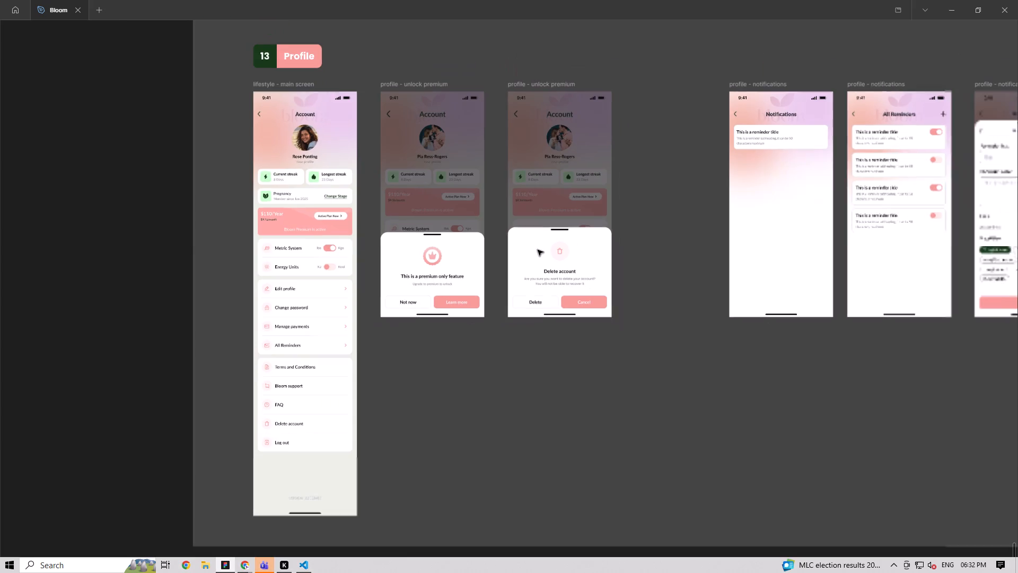
scroll(537, 250, "down", 19, "shift")
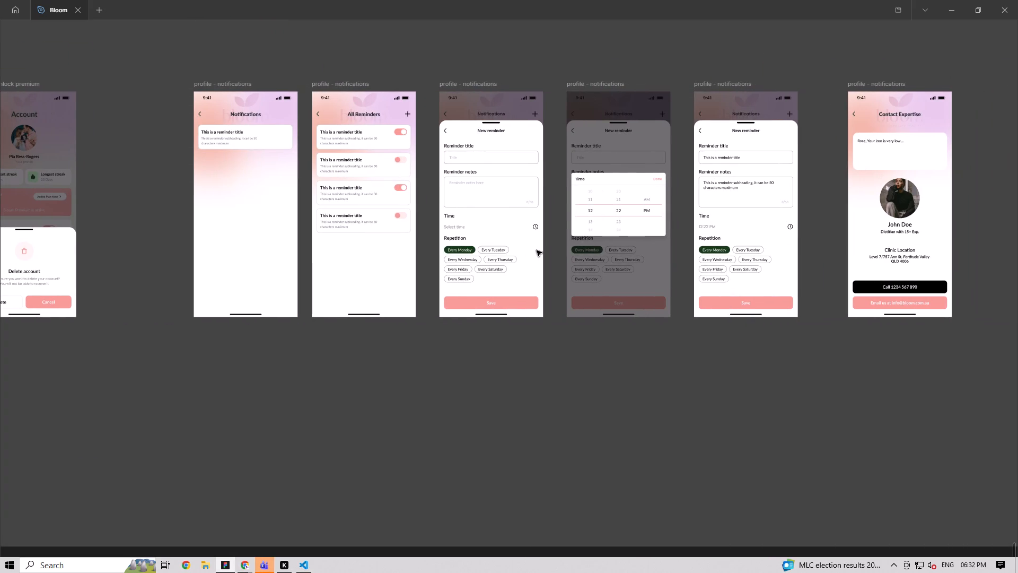
scroll(537, 250, "down", 8, "shift")
scroll(550, 223, "up", 4, "ctrl")
scroll(550, 222, "down", 2, "shift")
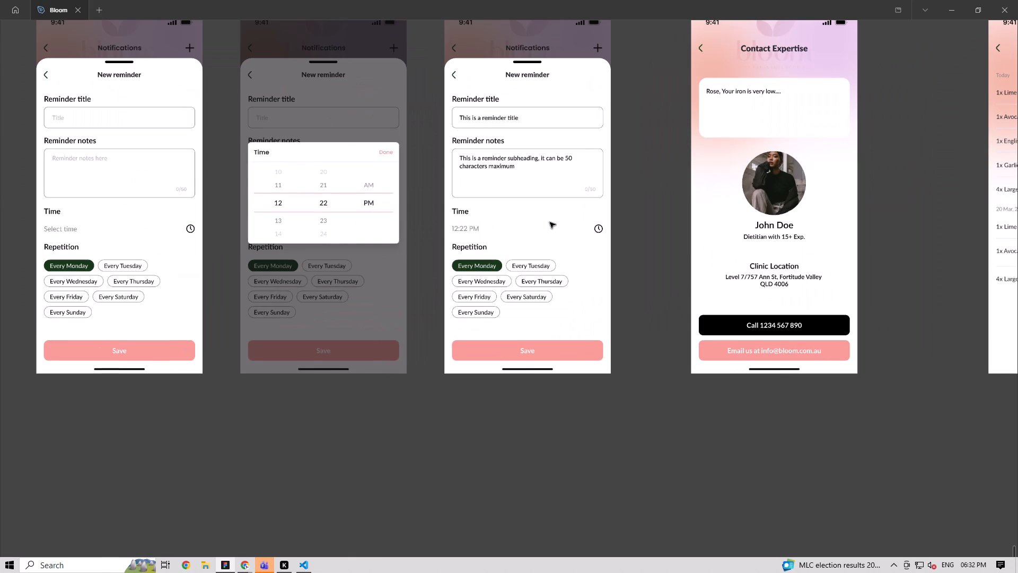
scroll(550, 222, "down", 9, "shift")
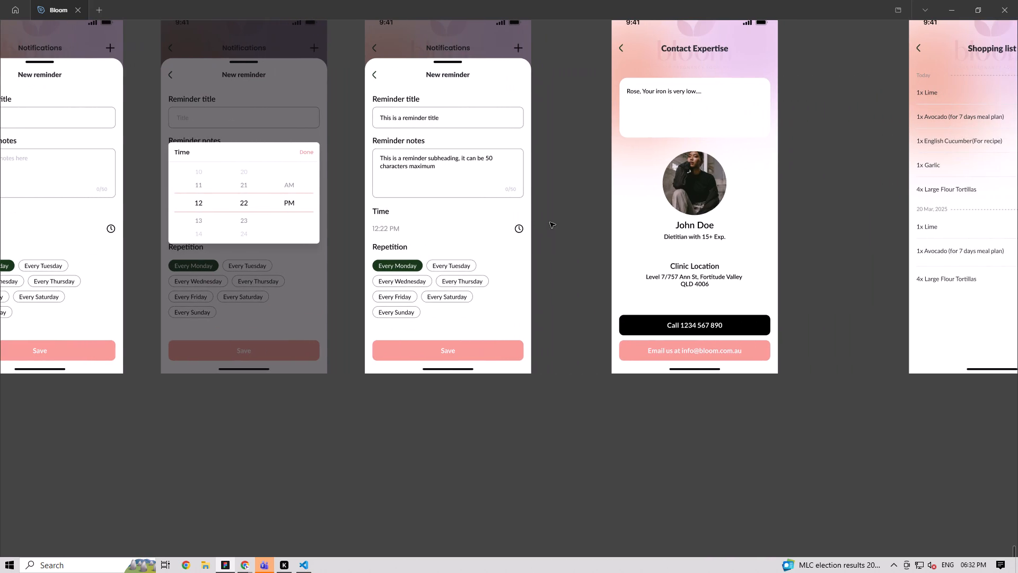
scroll(550, 222, "down", 3, "shift")
scroll(550, 222, "up", 6)
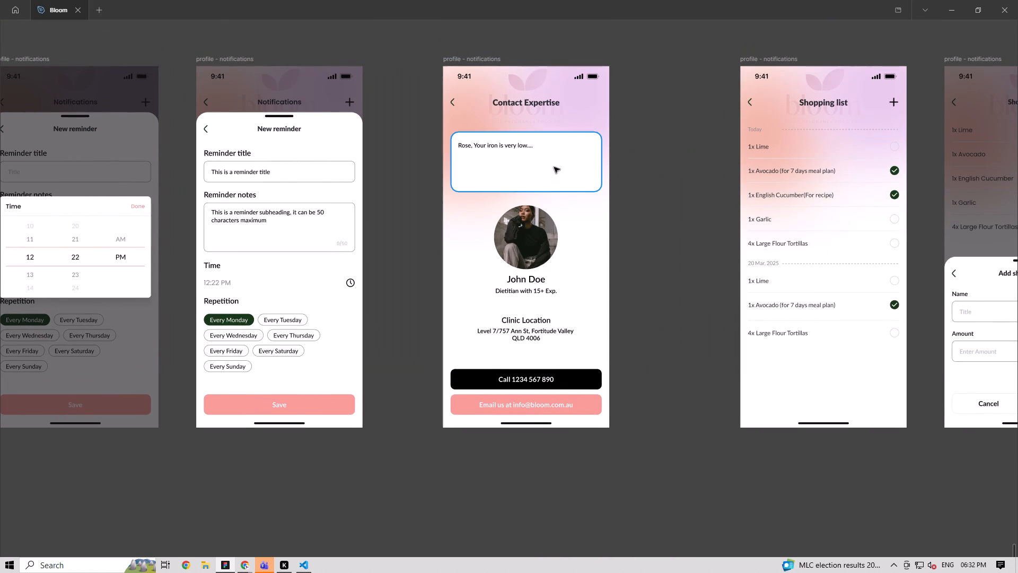
left_click(554, 166, "ctrl")
key("ctrl+backslash")
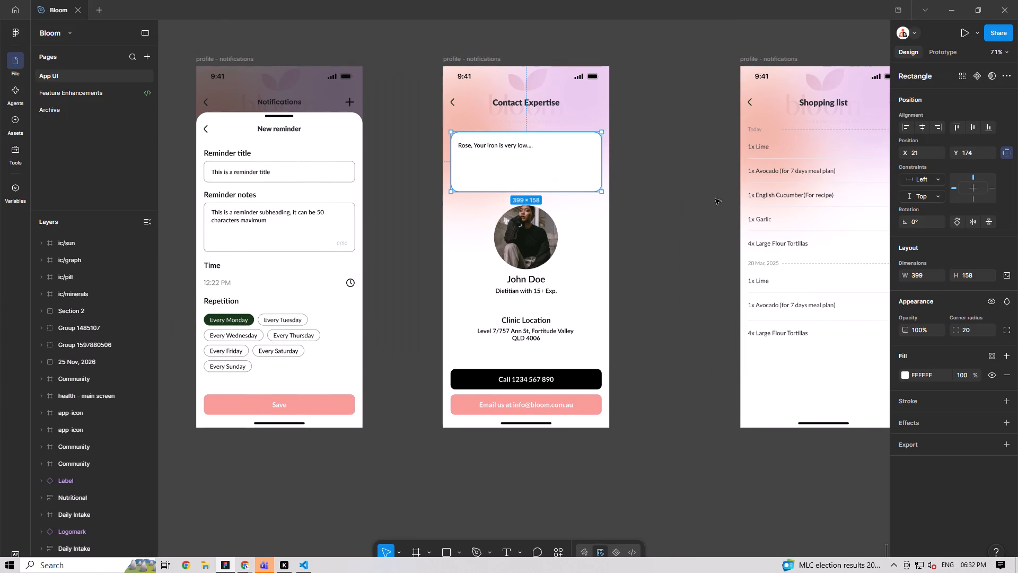
left_click(686, 184)
Look over the remaining Profile section screens and review the options list on the Account screen.
scroll(566, 192, "down", 9, "ctrl")
scroll(561, 194, "down", 5, "shift")
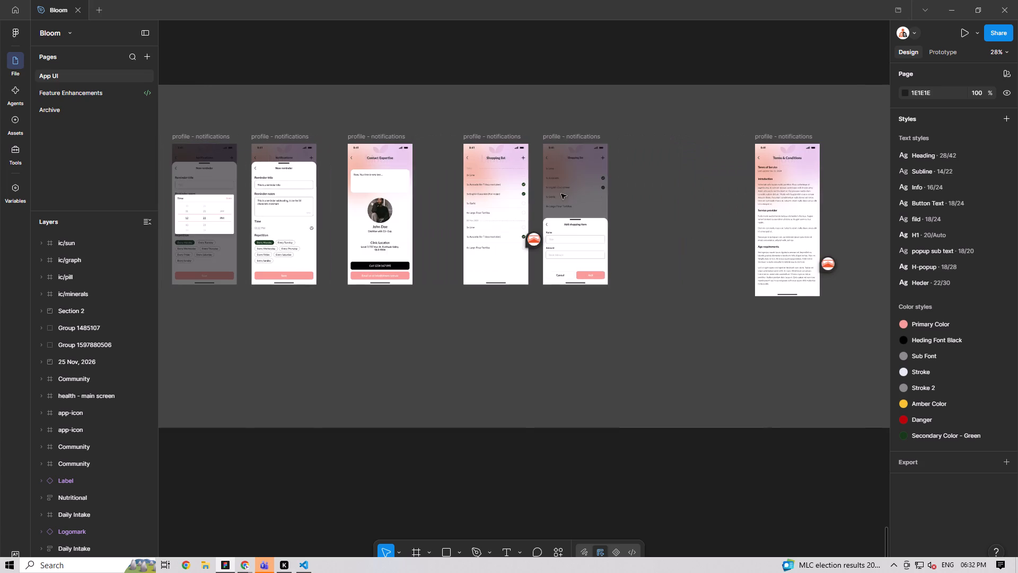
scroll(573, 224, "down", 16, "shift")
scroll(576, 223, "up", 4, "shift")
scroll(576, 223, "down", 1, "shift")
scroll(576, 223, "up", 5, "shift")
scroll(576, 223, "down", 1, "shift")
scroll(576, 223, "up", 15, "shift")
scroll(579, 224, "down", 1, "shift")
scroll(579, 224, "up", 20, "shift")
scroll(579, 224, "up", 3, "shift")
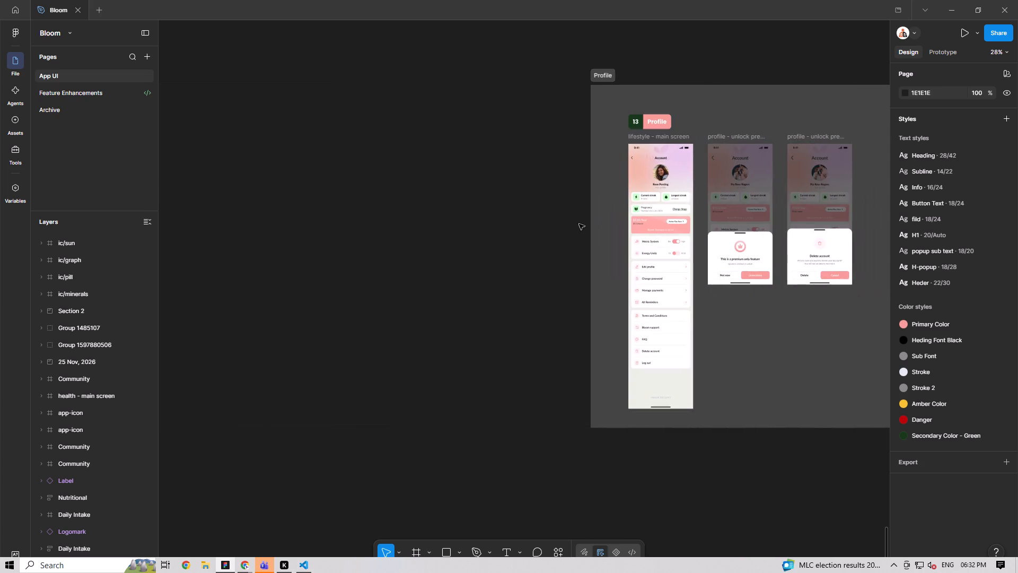
scroll(674, 276, "up", 10, "ctrl")
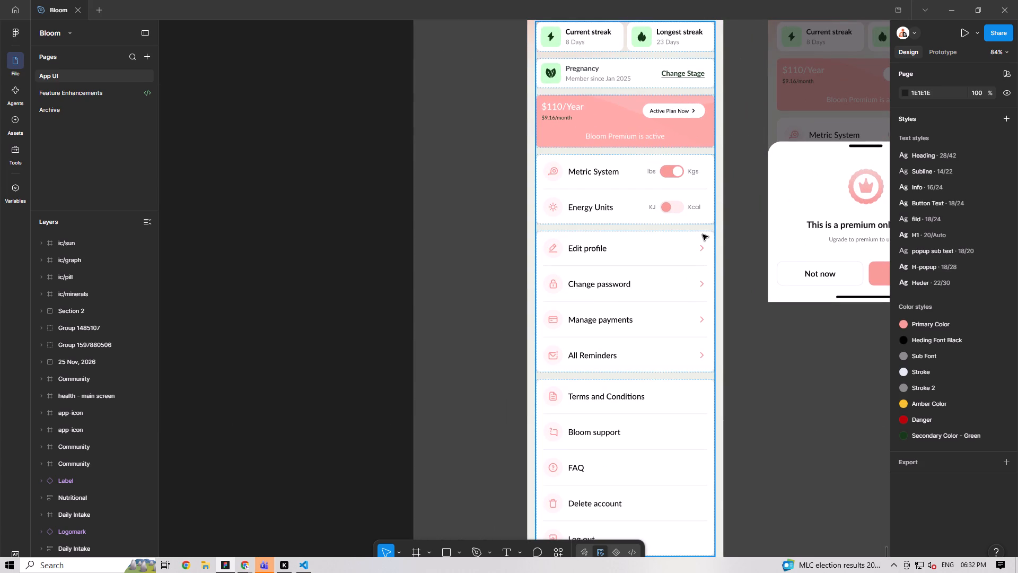
scroll(703, 235, "down", 5)
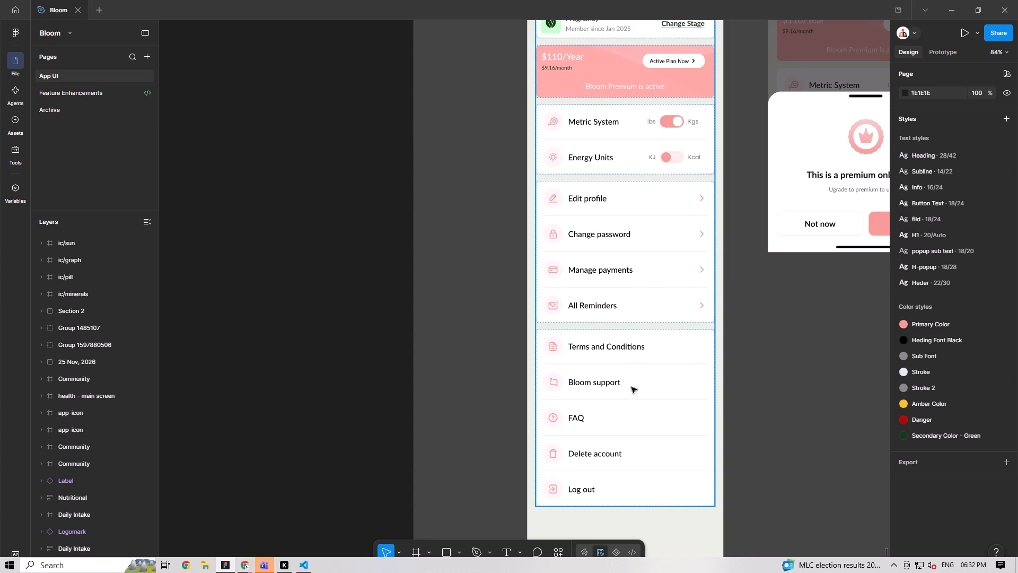
Copy the section 19 title "Midwife and OB report" from the Build Review into the Feature Enhancements document below the notification copy line.
key("alt+Tab")
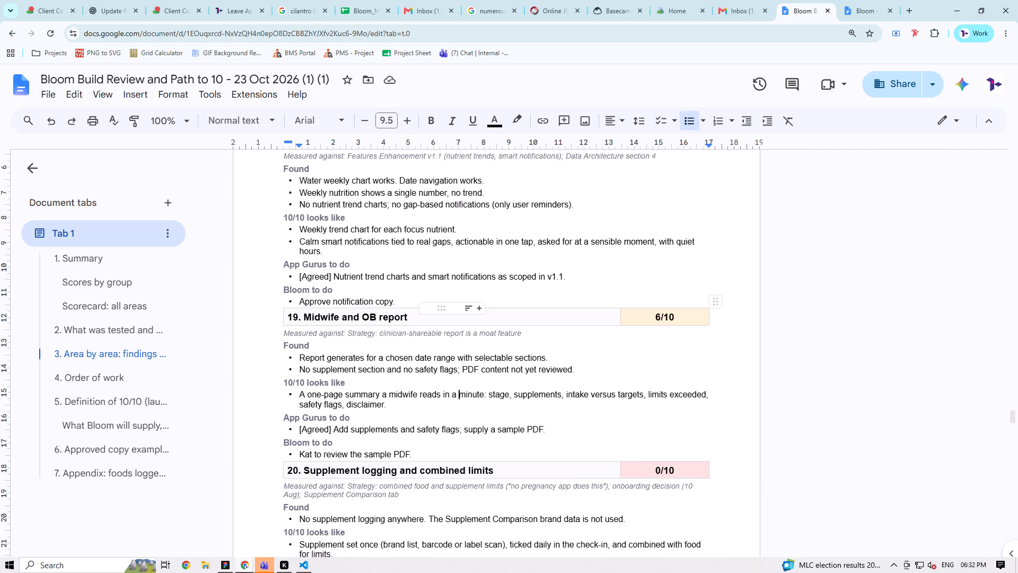
left_click_drag(410, 318, 306, 317)
key("ctrl+c")
left_click(855, 0)
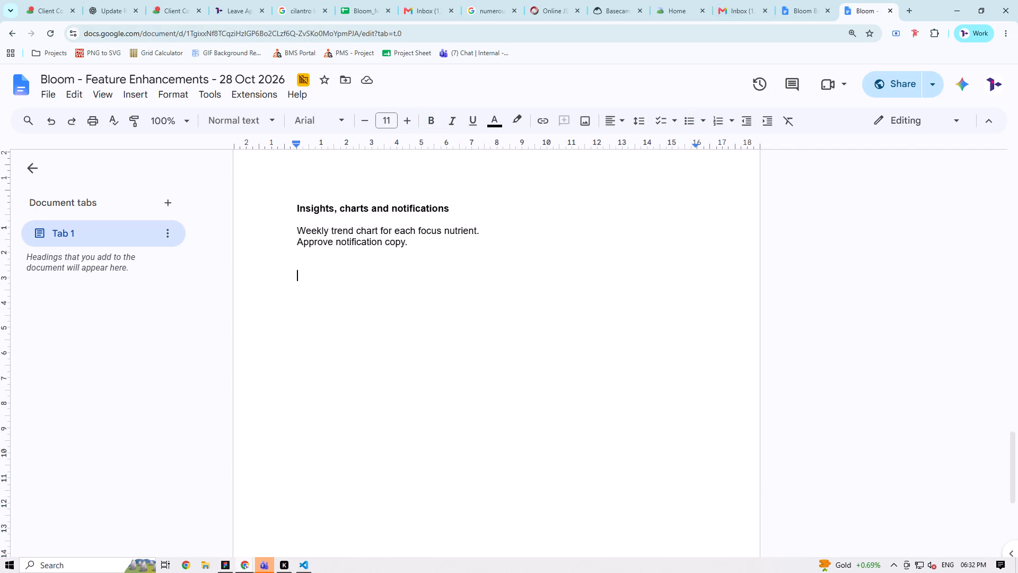
key("ctrl+v")
Return to the Build Review document and read section 20, "Supplement logging and combined limits".
left_click(797, 0)
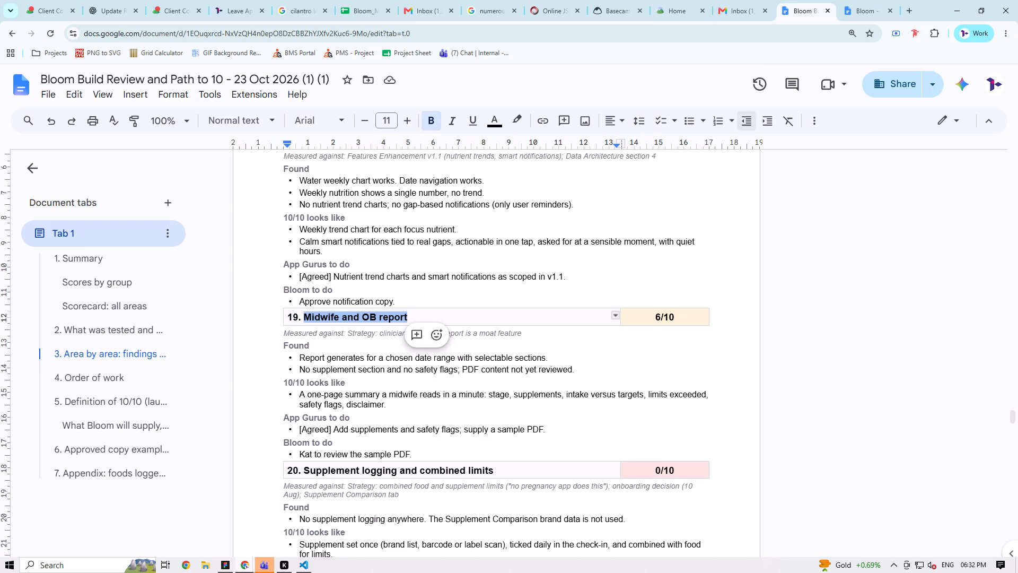
scroll(600, 364, "down", 2)
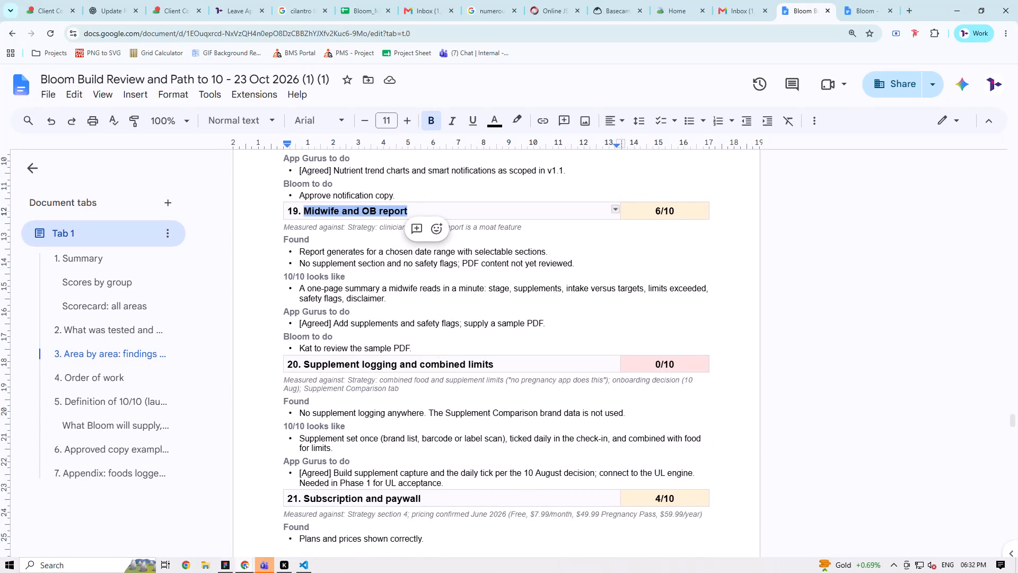
left_click(364, 364)
left_click(414, 364)
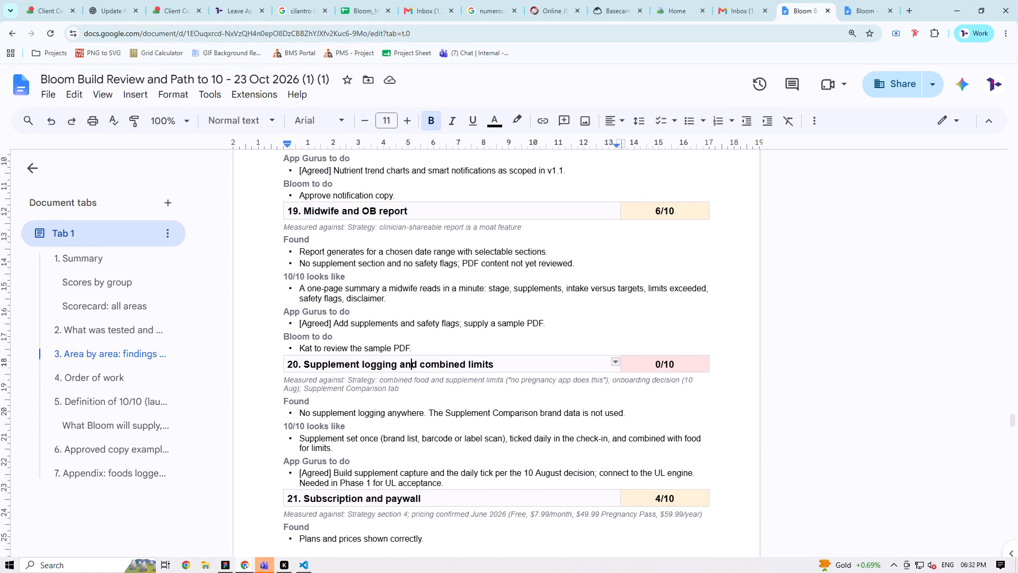
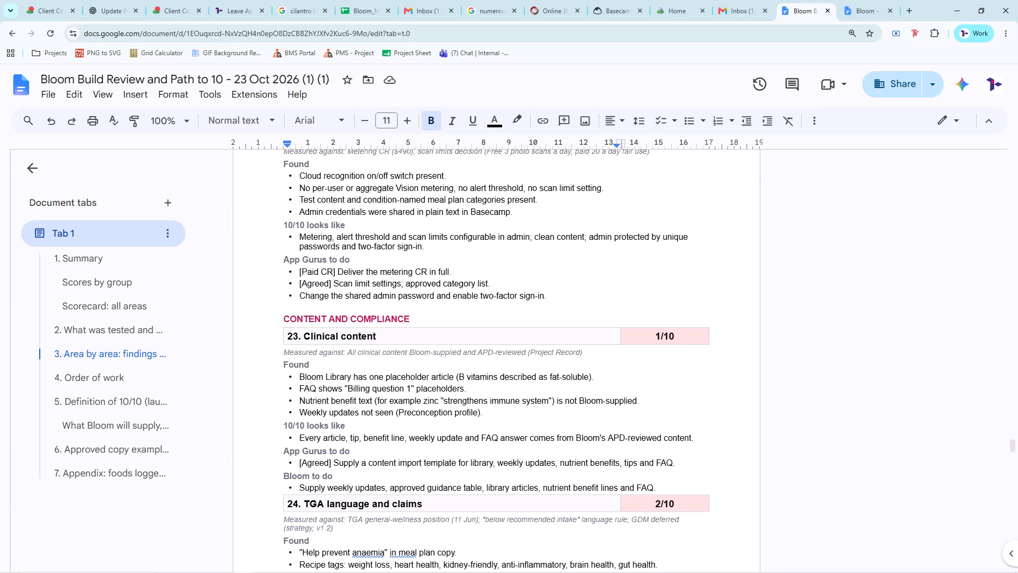
Read the remaining Build Review sections from "23. Clinical content" through the appendix, including the order of work and approved copy examples.
scroll(611, 374, "down", 16)
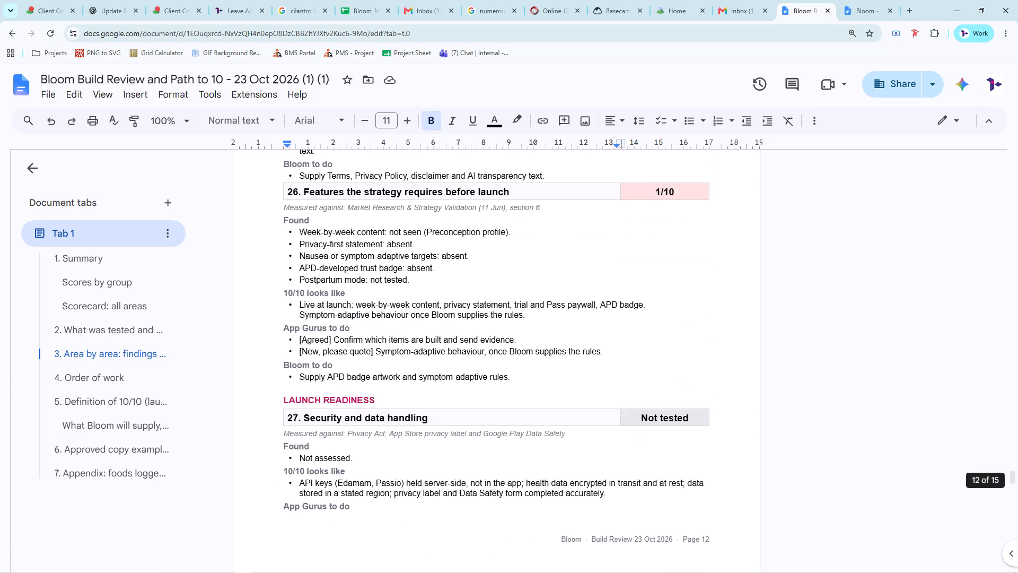
scroll(611, 374, "down", 9)
scroll(611, 374, "down", 12)
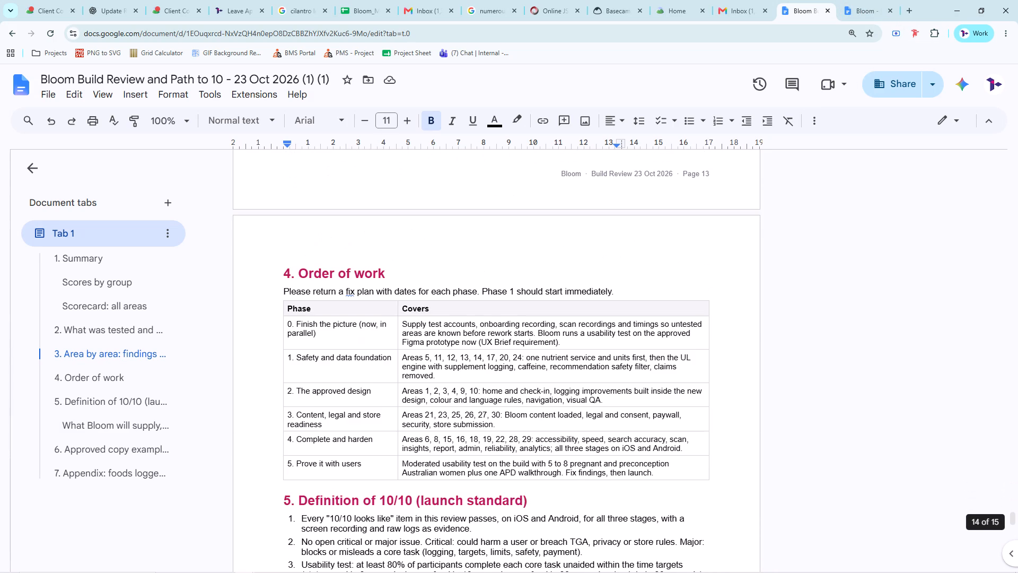
scroll(611, 374, "down", 6)
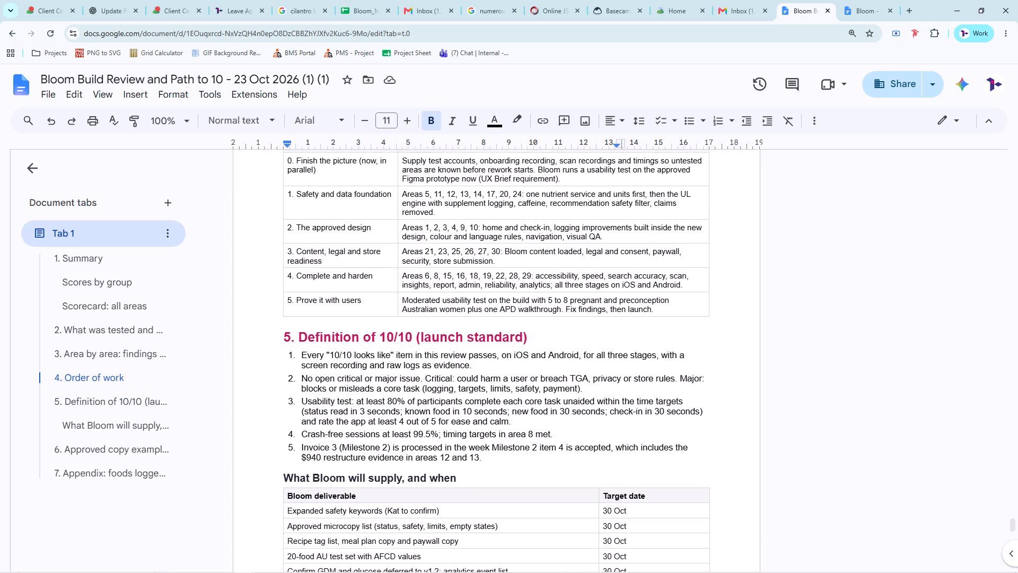
scroll(611, 374, "down", 3)
scroll(611, 374, "down", 20)
scroll(611, 374, "up", 4)
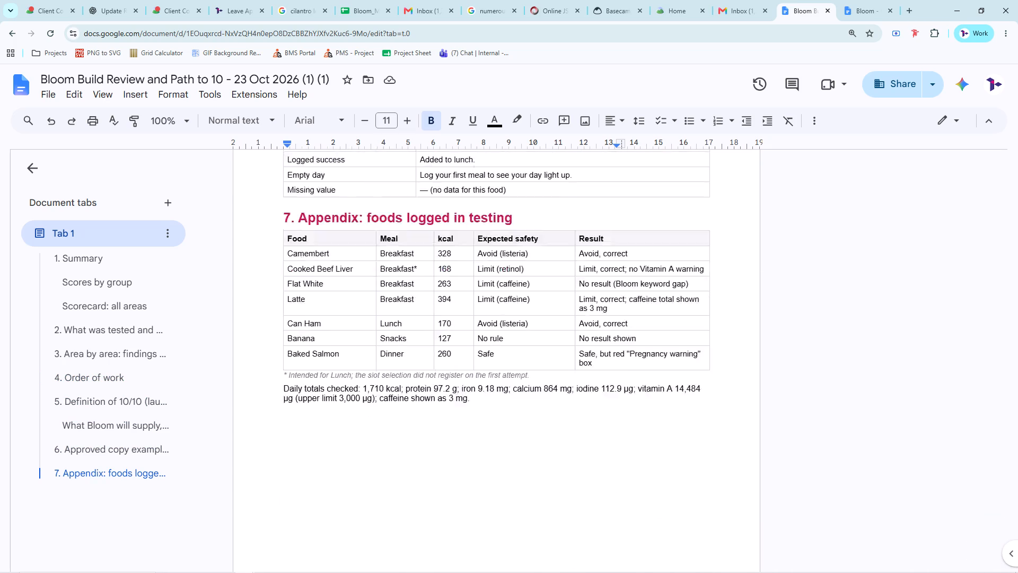
scroll(611, 374, "up", 4)
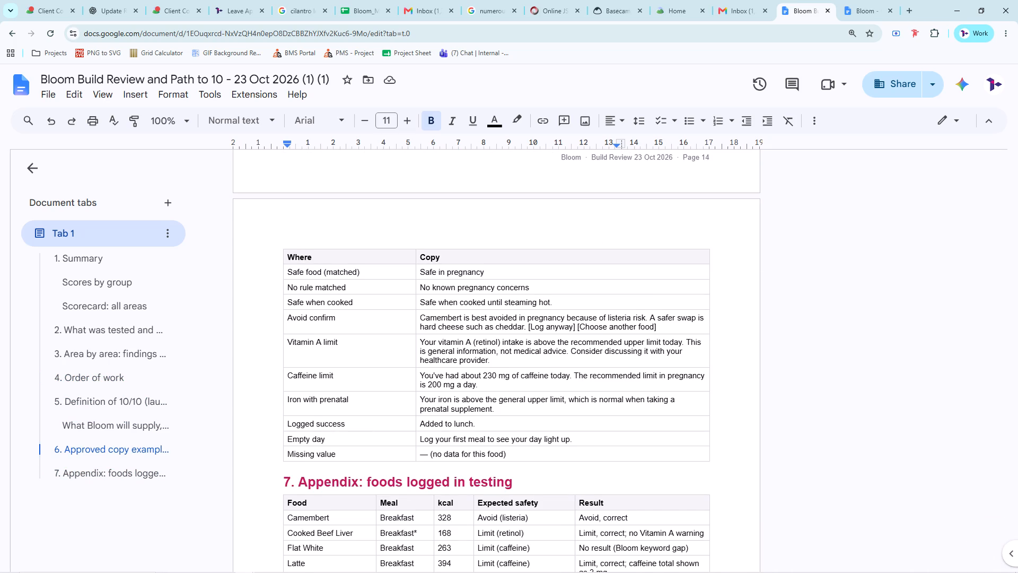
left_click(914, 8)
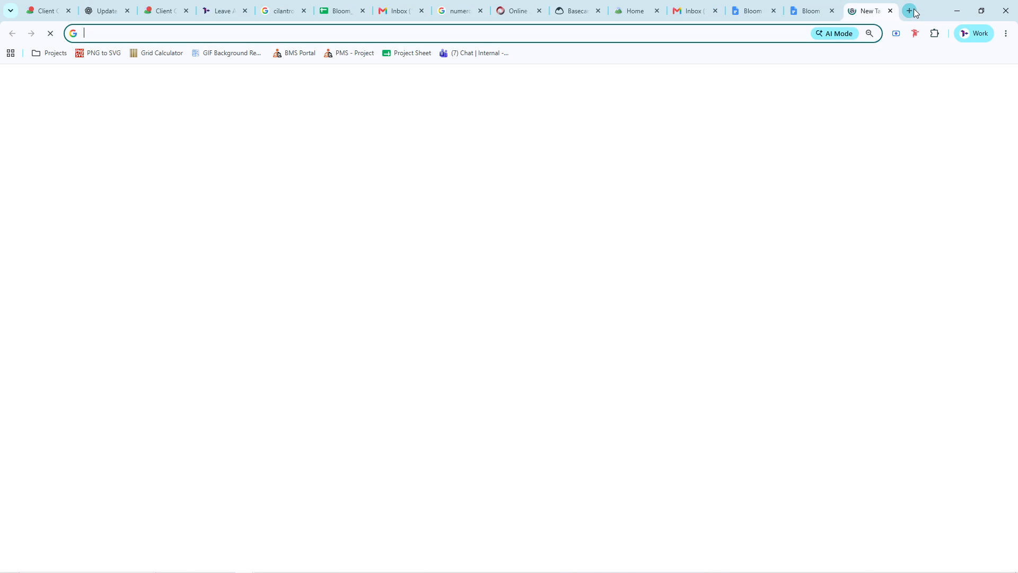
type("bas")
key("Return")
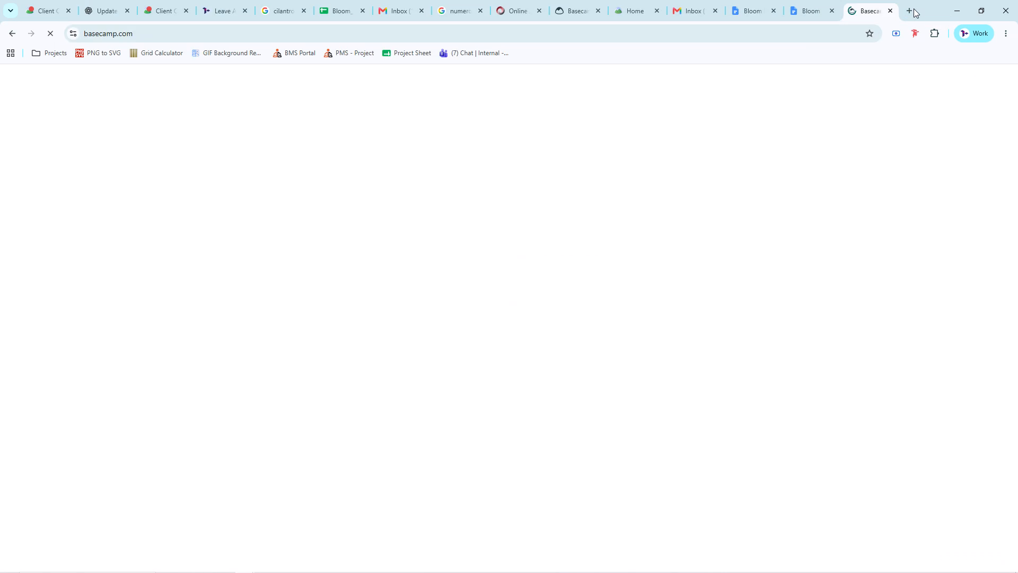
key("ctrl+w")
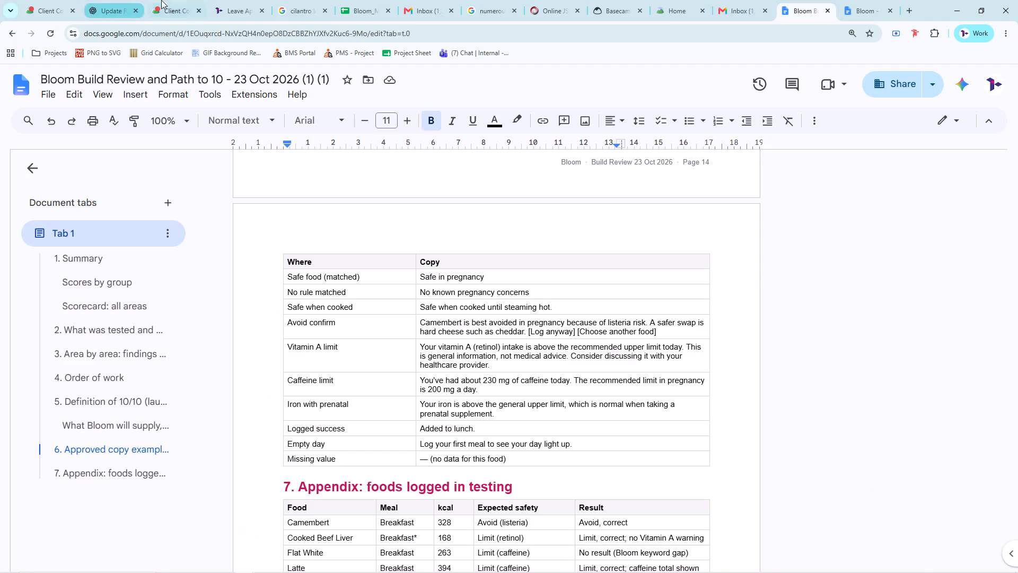
Switch to the Client Comments, Reviews and Updates to-do in Basecamp and copy the text of yesterday's work update comment.
left_click(184, 0)
scroll(165, 179, "down", 10)
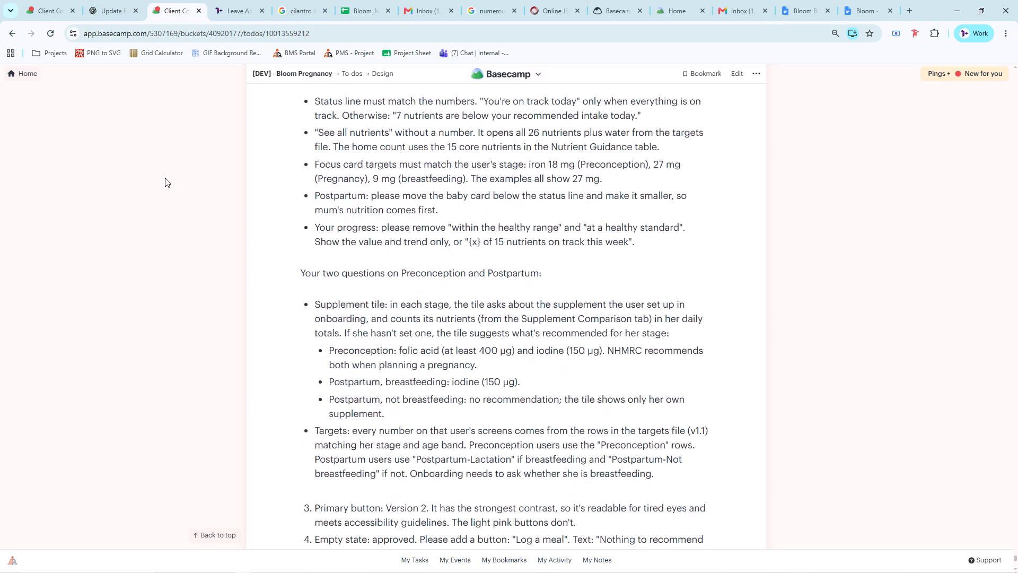
scroll(165, 178, "down", 14)
scroll(400, 315, "down", 1)
scroll(401, 315, "up", 8)
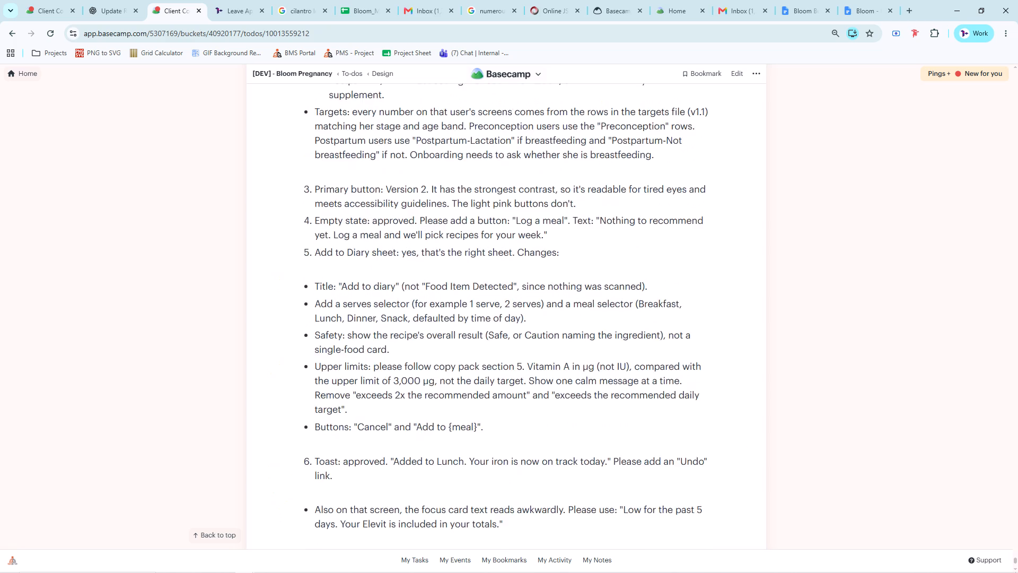
scroll(402, 319, "up", 6)
scroll(376, 316, "down", 1)
scroll(376, 316, "up", 1)
scroll(376, 316, "down", 1)
scroll(376, 316, "up", 5)
scroll(376, 316, "down", 1)
scroll(376, 316, "up", 10)
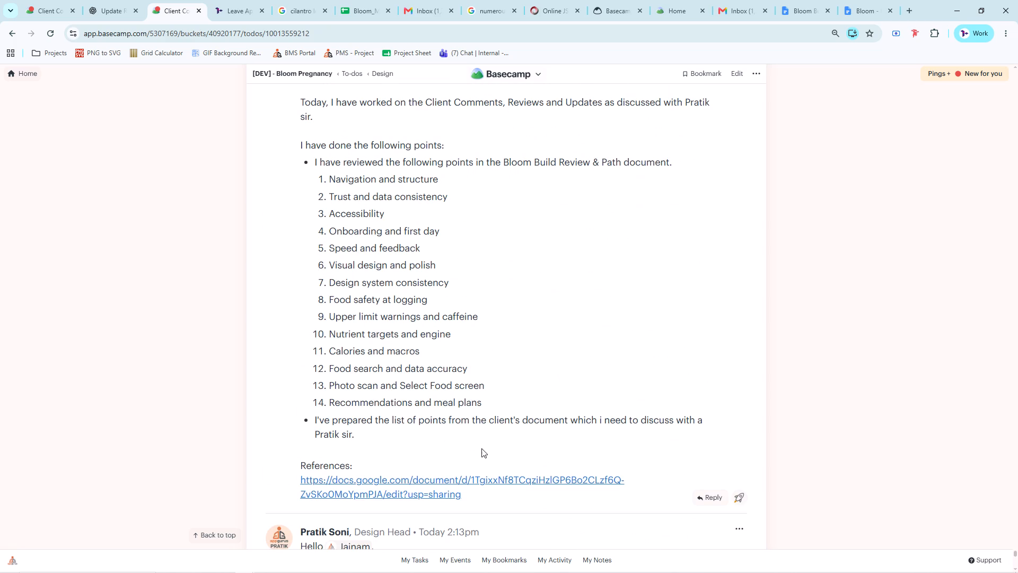
left_click_drag(494, 496, 294, 236)
scroll(435, 341, "up", 3)
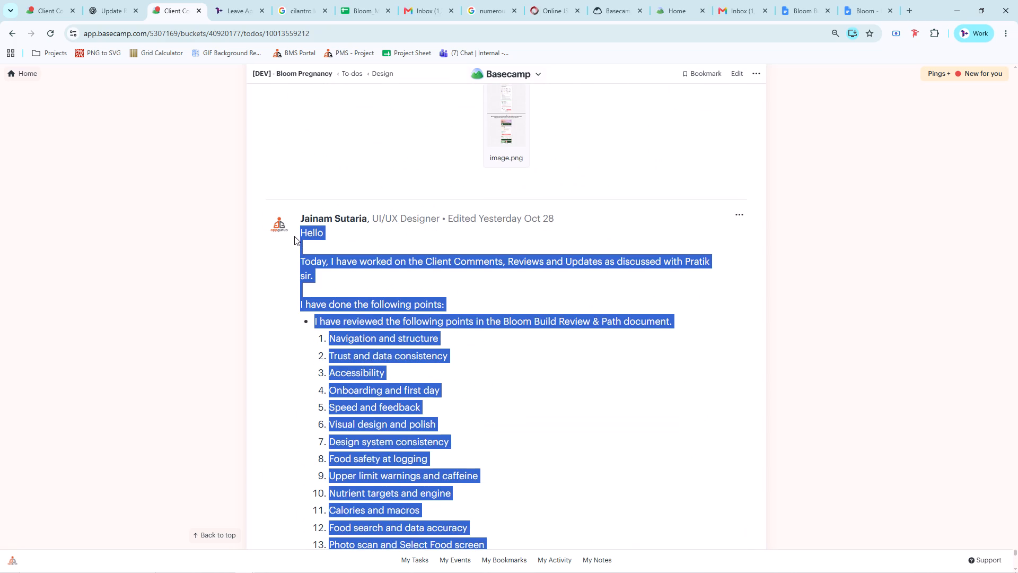
left_click_drag(294, 236, 293, 233)
key("ctrl+c")
Paste the copied work update into a new comment at the end of the to-do.
left_click(817, 322)
middle_click(809, 324)
scroll(809, 324, "up", 1)
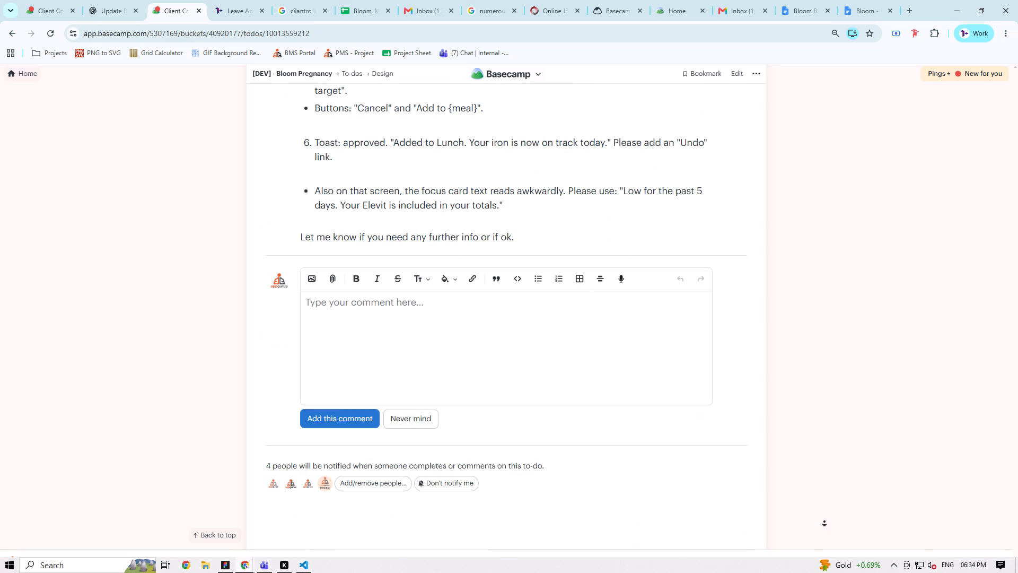
middle_click(824, 521)
left_click(449, 357)
key("ctrl+v")
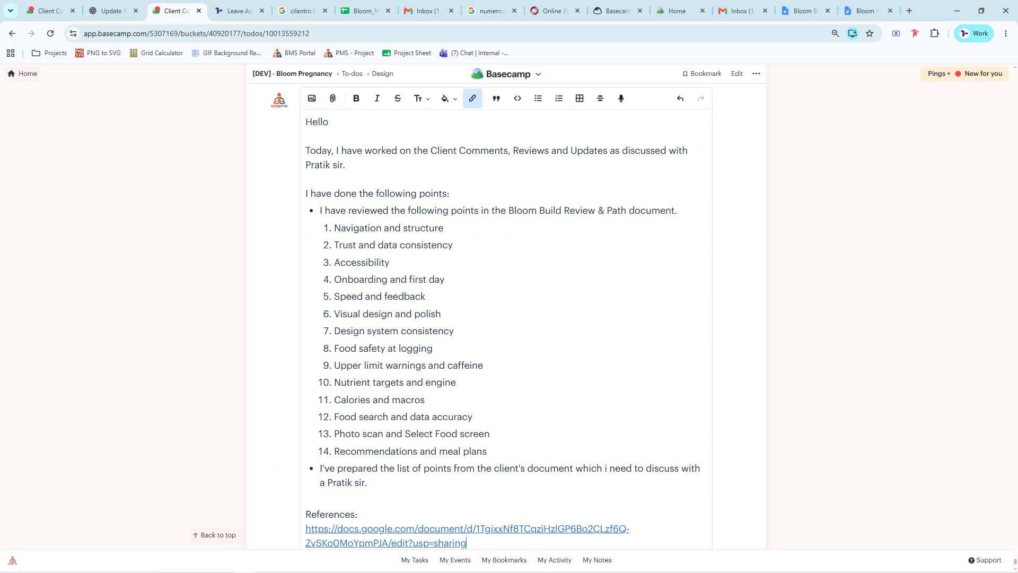
Change the "References" heading in the comment draft to "Screenshots" and delete the document link below it.
scroll(434, 482, "down", 1)
double_click(317, 456)
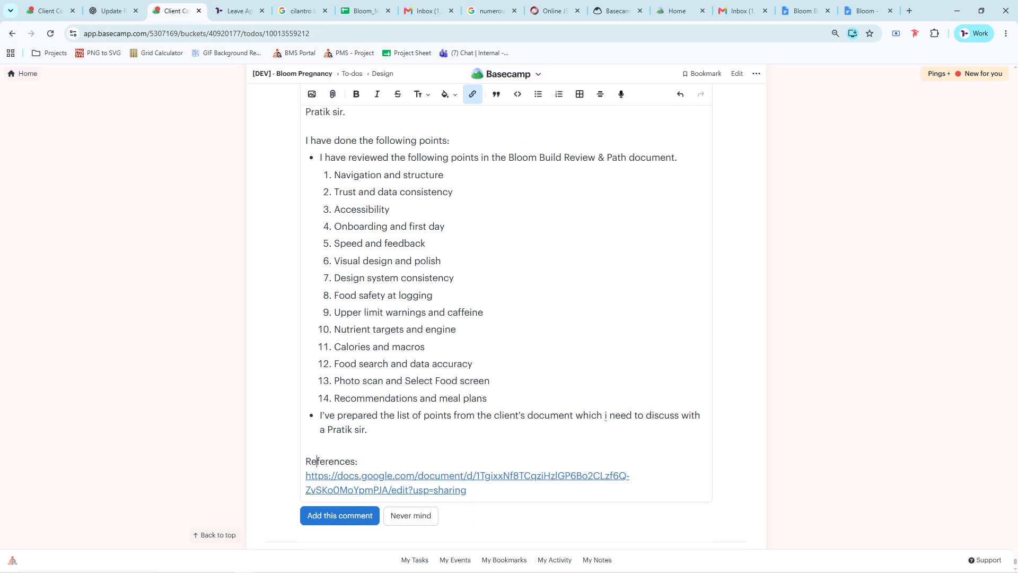
type("Screenshots")
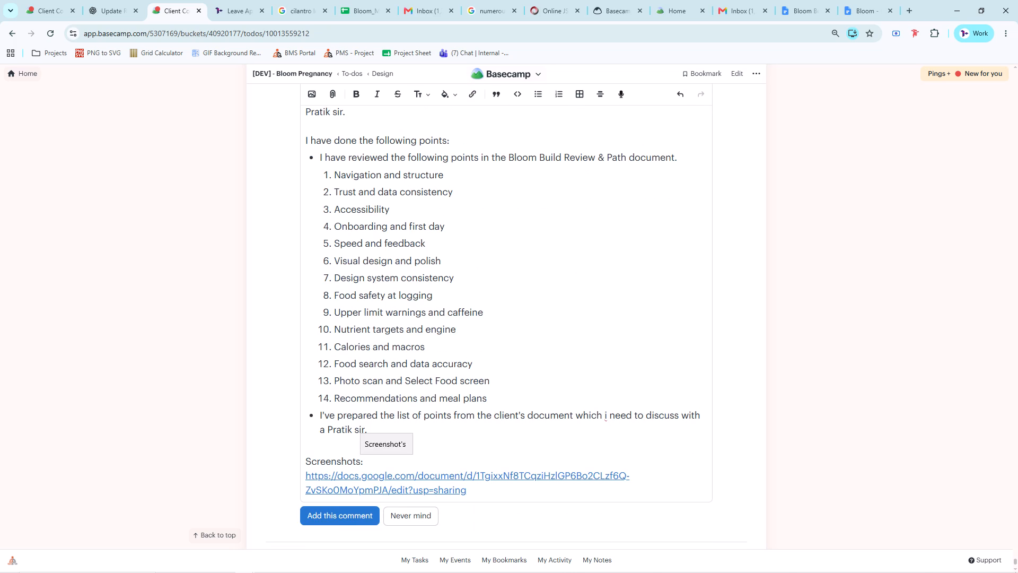
left_click_drag(480, 490, 178, 477)
key("BackSpace")
Switch to Figma and, on the Feature Enhancements page, copy the frame with the Recommended for You and two recipe screens as PNG.
key("alt+Tab")
key("alt+Tab")
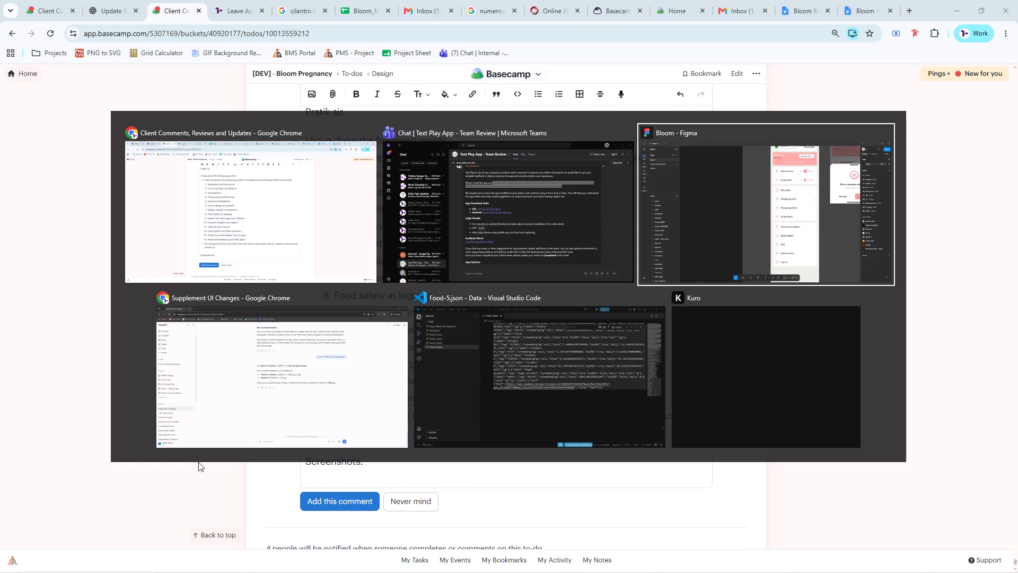
left_click(263, 383)
key("shift+exclam")
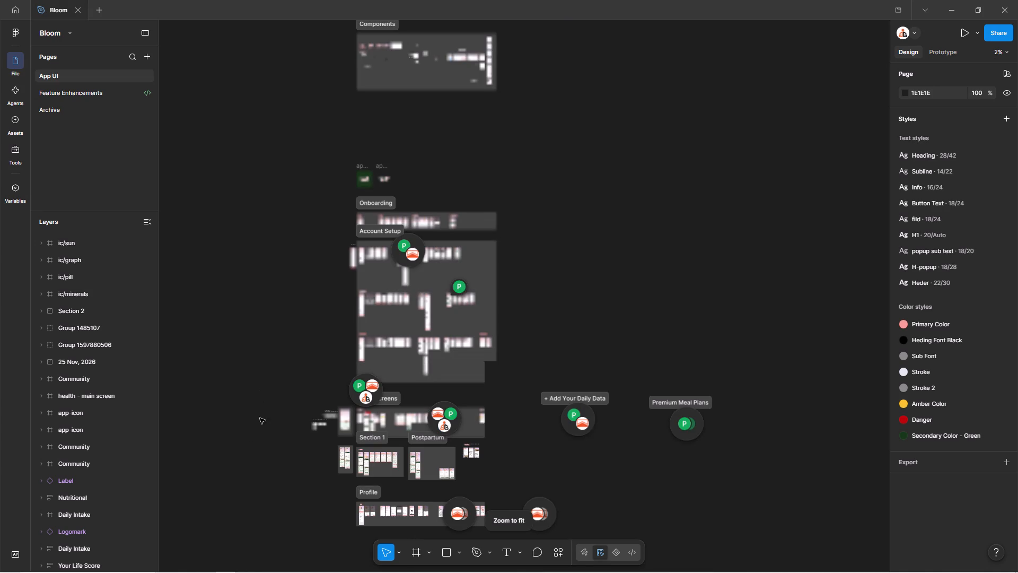
left_click(236, 462)
left_click(87, 92)
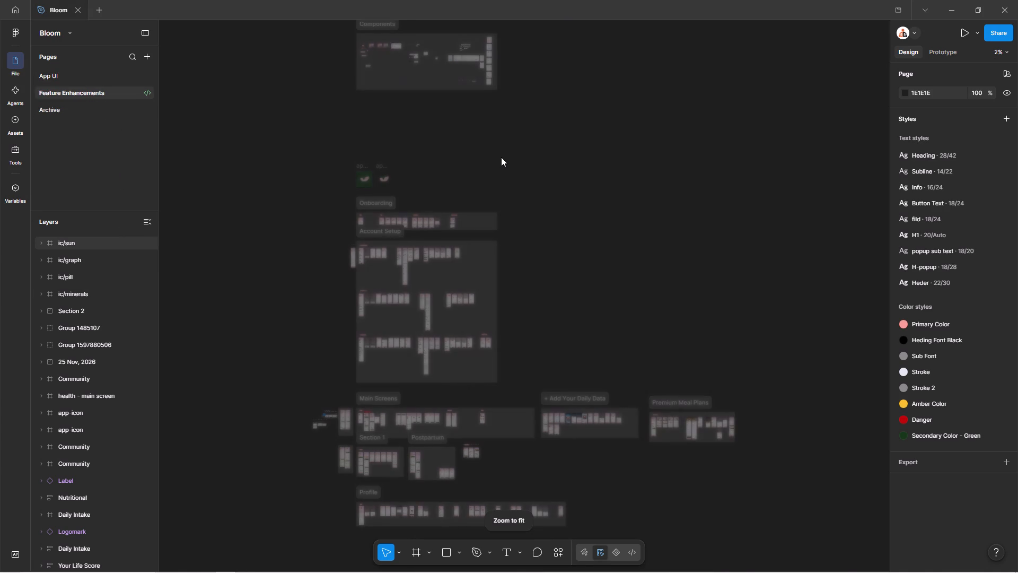
key("ctrl+backslash")
left_click(417, 461)
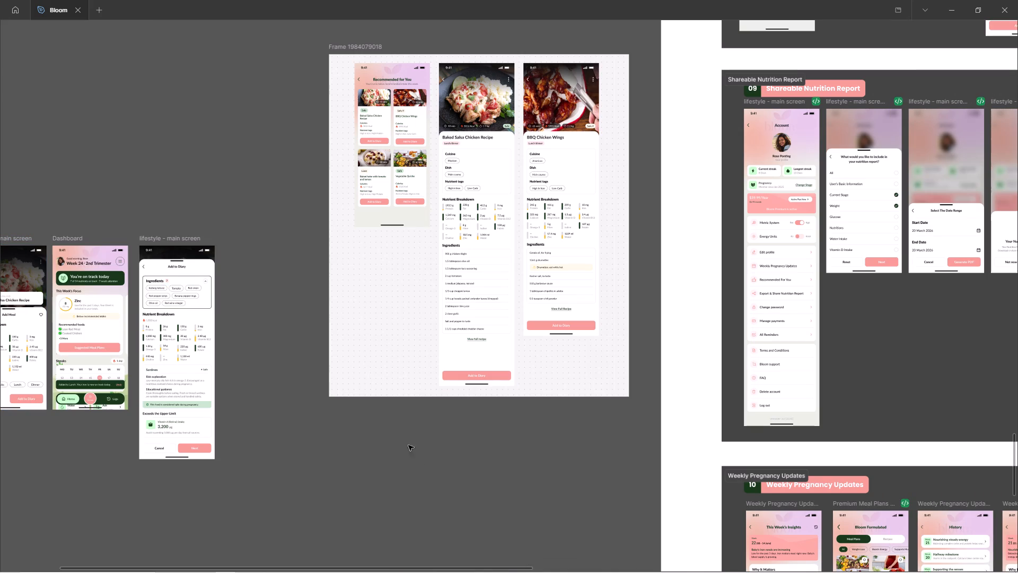
scroll(395, 427, "down", 6, "ctrl")
left_click(370, 142)
scroll(380, 206, "up", 4, "ctrl")
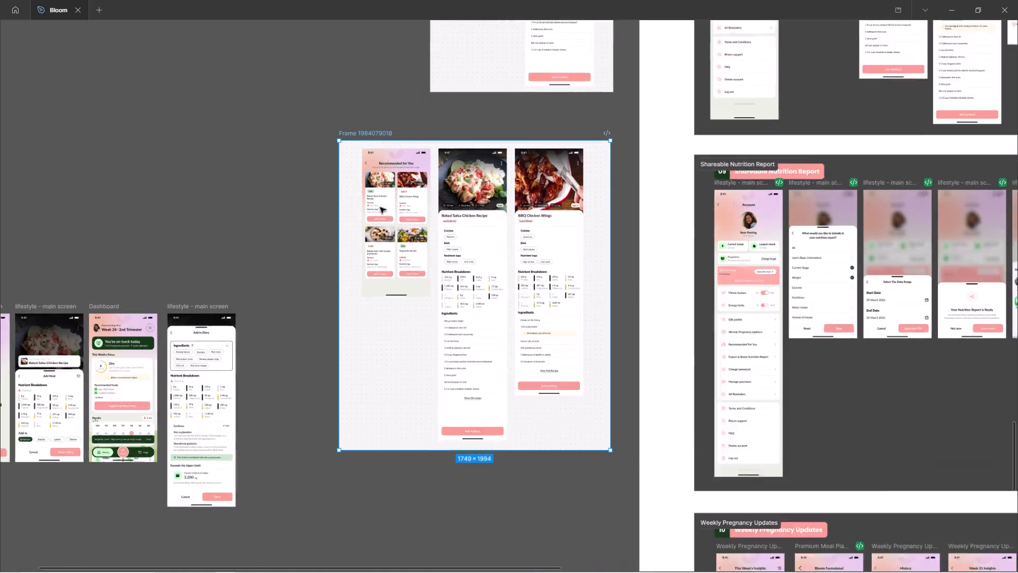
scroll(380, 207, "up", 7, "ctrl")
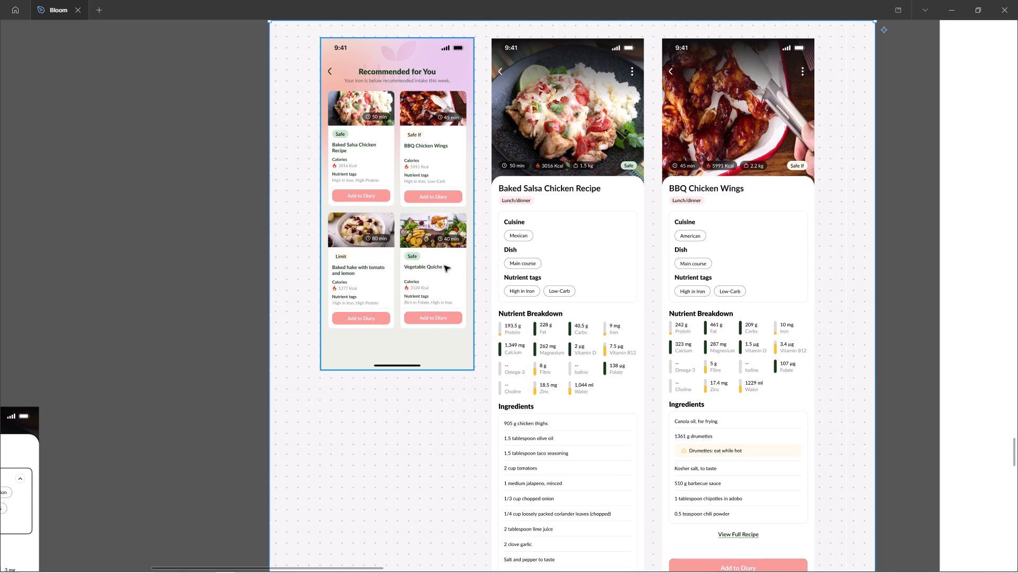
scroll(444, 266, "up", 3)
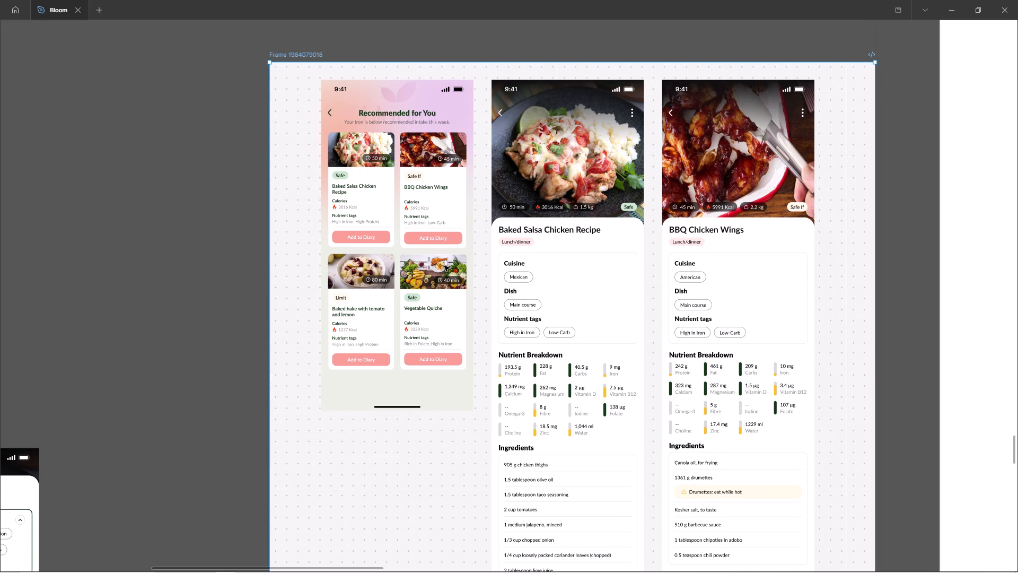
key("ctrl+shift+c")
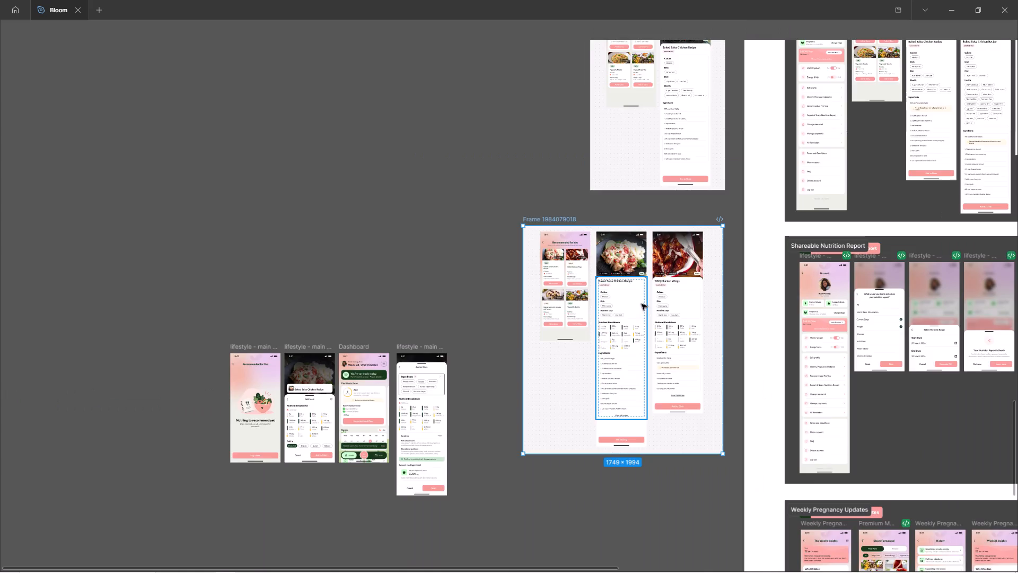
scroll(642, 304, "down", 5, "ctrl")
left_click(431, 247)
scroll(468, 412, "up", 11, "ctrl")
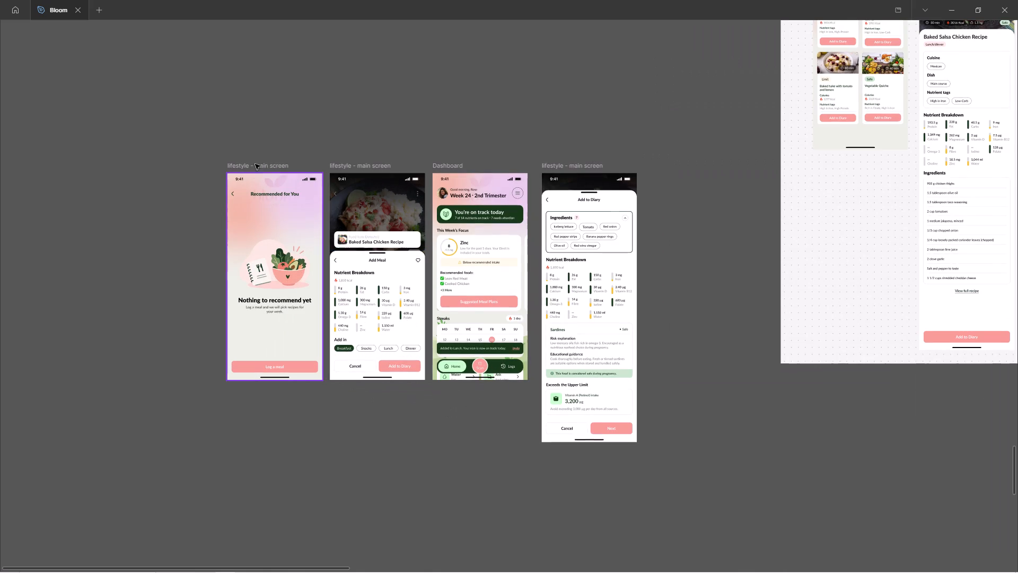
left_click(258, 163)
scroll(311, 303, "up", 7, "ctrl")
scroll(295, 284, "down", 10, "ctrl")
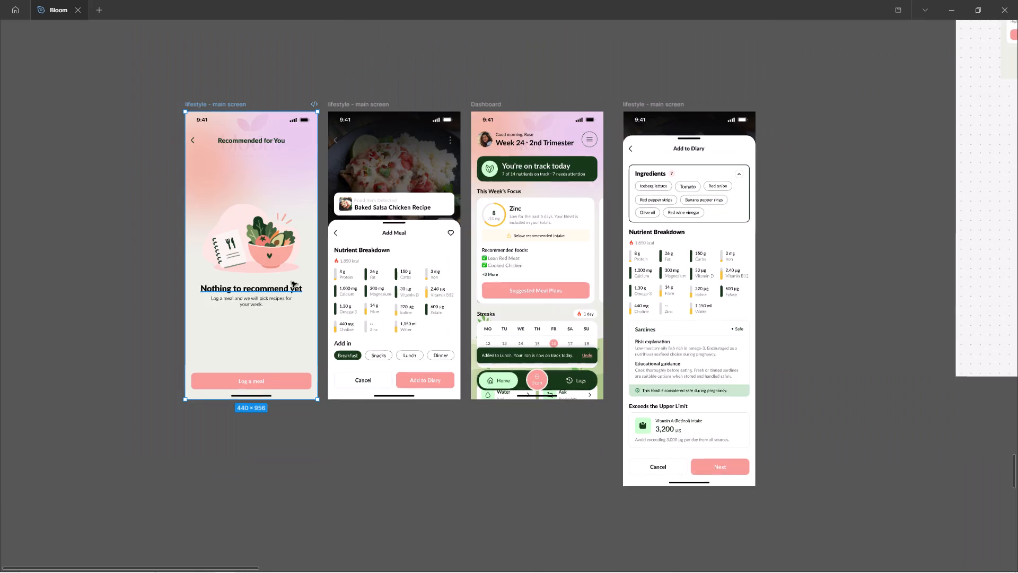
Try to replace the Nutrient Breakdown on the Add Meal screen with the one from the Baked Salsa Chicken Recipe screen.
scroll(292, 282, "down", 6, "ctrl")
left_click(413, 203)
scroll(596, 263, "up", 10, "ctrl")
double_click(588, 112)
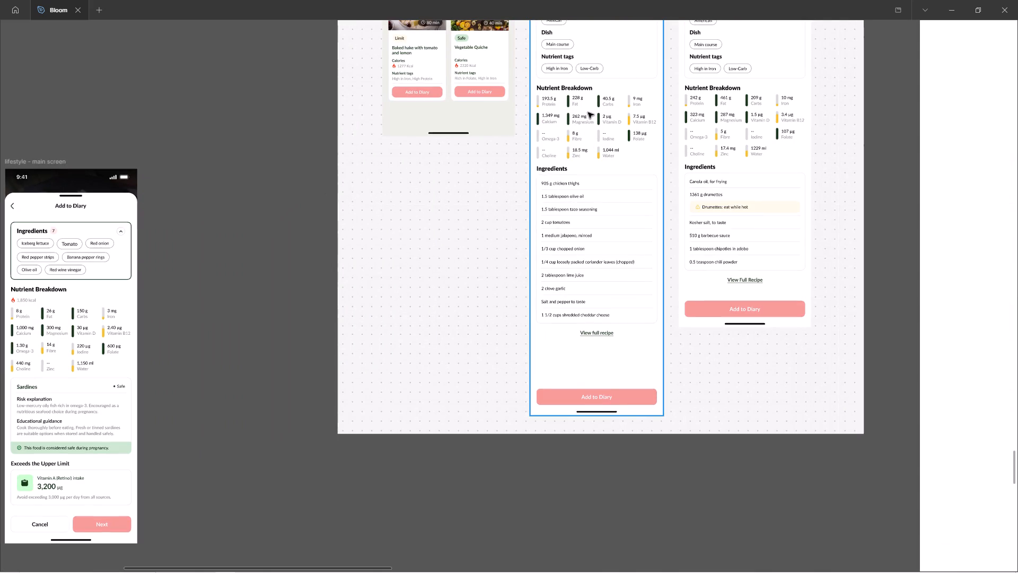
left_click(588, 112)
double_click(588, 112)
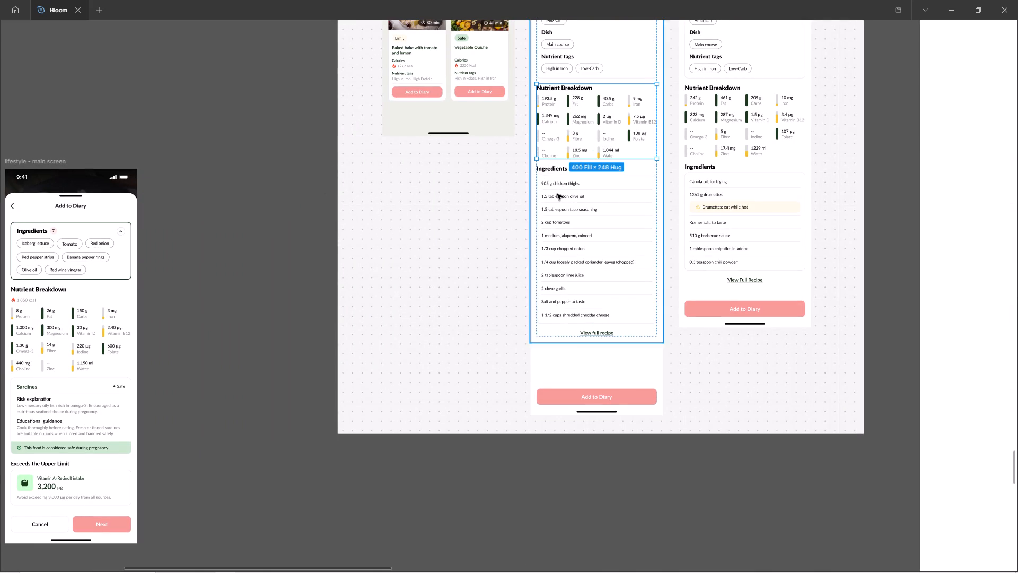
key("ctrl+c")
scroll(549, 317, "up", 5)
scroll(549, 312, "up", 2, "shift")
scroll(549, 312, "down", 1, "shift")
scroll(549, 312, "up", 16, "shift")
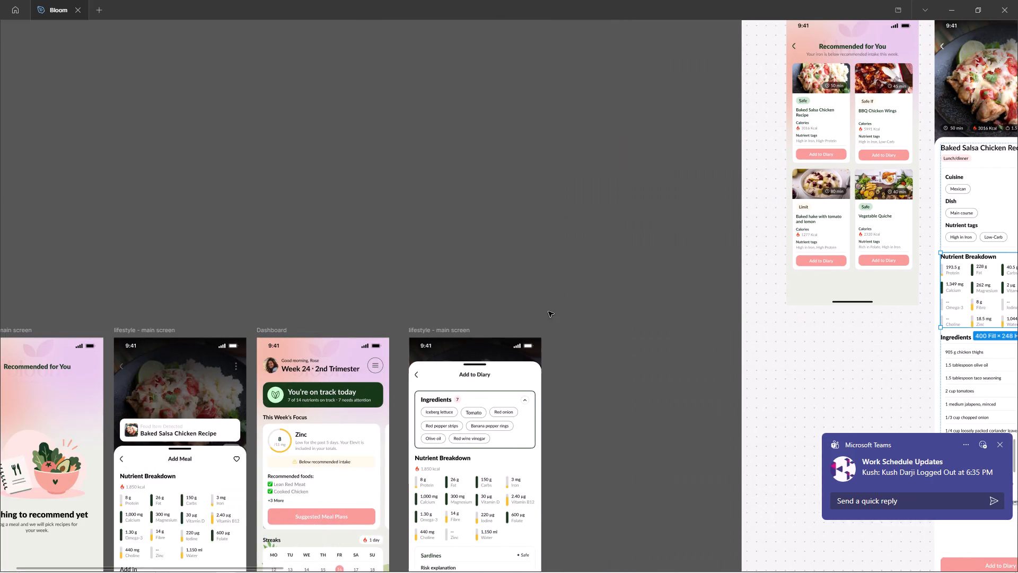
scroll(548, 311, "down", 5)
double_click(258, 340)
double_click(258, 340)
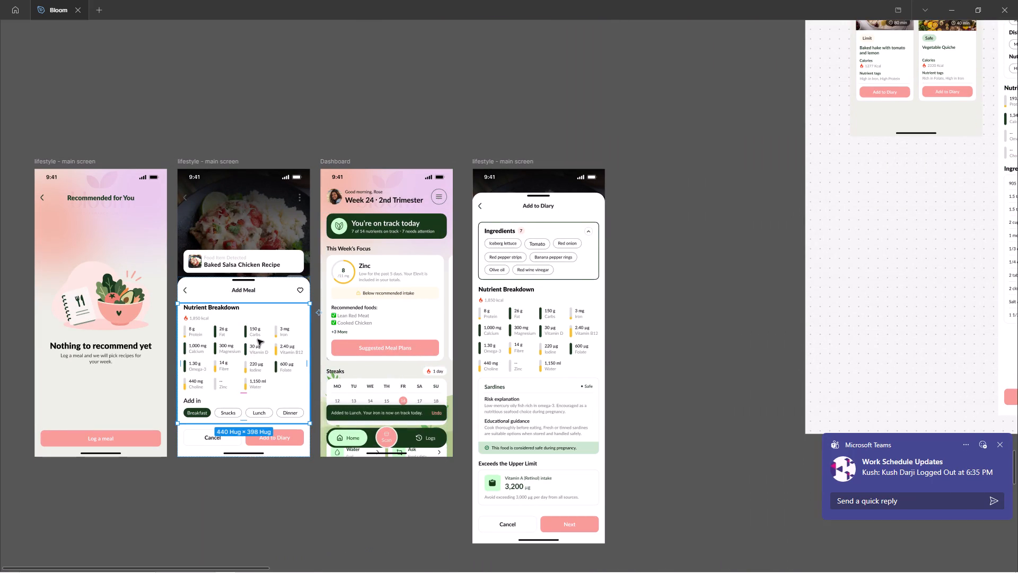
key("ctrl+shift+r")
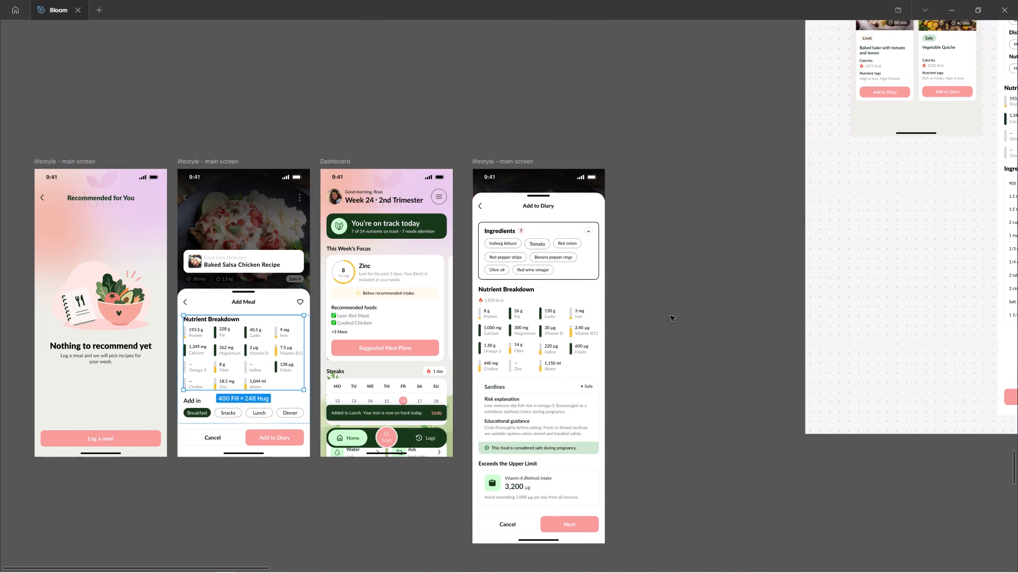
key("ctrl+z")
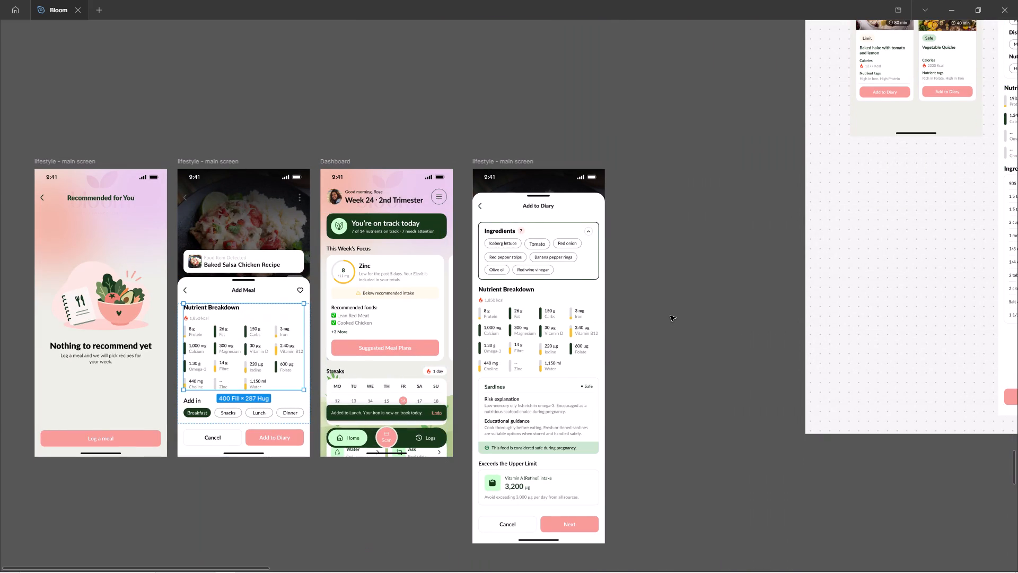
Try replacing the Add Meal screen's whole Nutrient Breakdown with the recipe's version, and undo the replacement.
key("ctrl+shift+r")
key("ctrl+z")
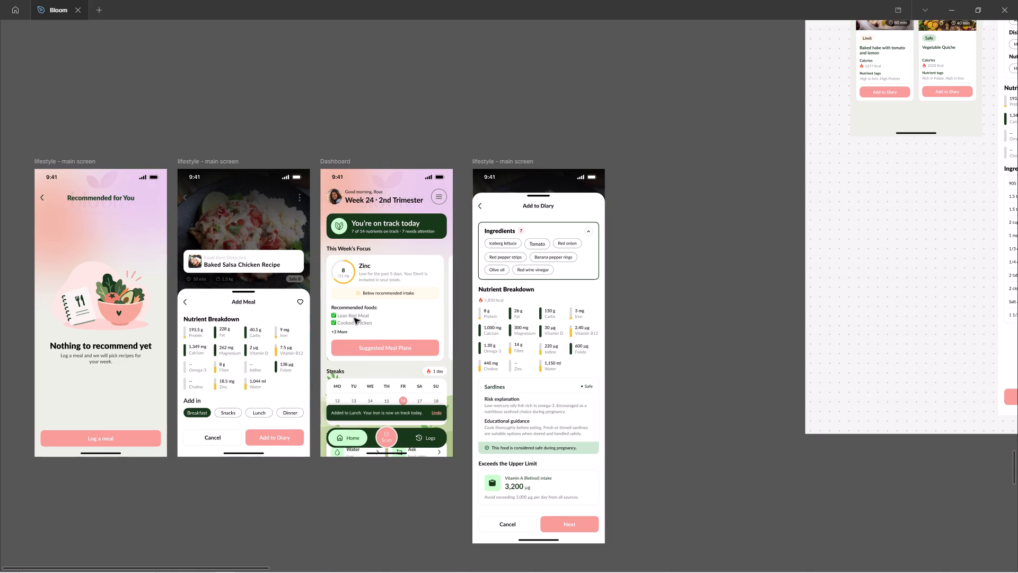
Paste the copied recipe Nutrient Breakdown onto the empty canvas beside the Recommended for You empty-state screen.
scroll(113, 340, "up", 6, "ctrl")
scroll(129, 335, "down", 4, "ctrl")
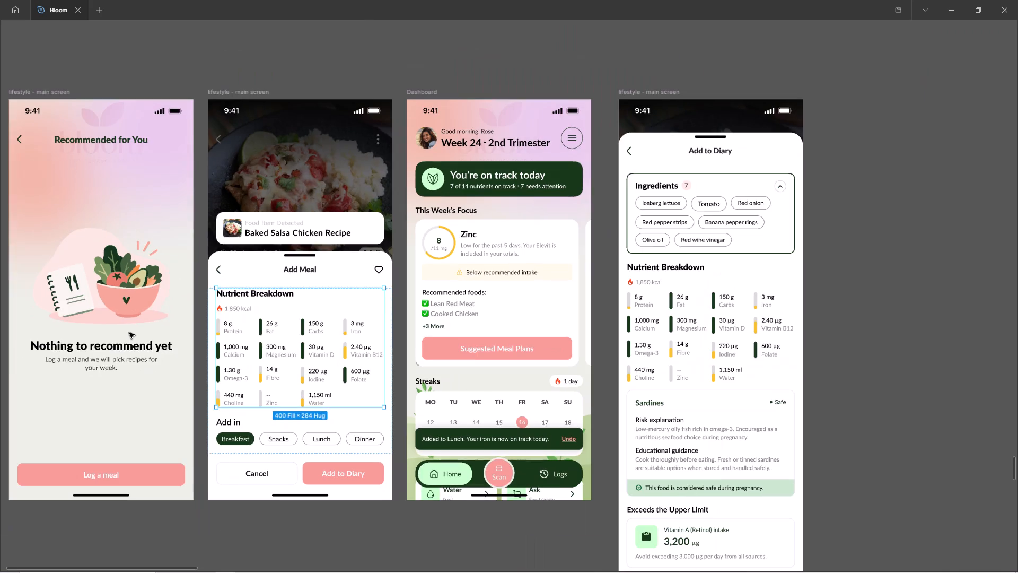
left_click(289, 87)
key("space")
key("space")
key("space")
key("space")
key("space")
key("space")
key("space")
left_click_drag(496, 73, 779, 70)
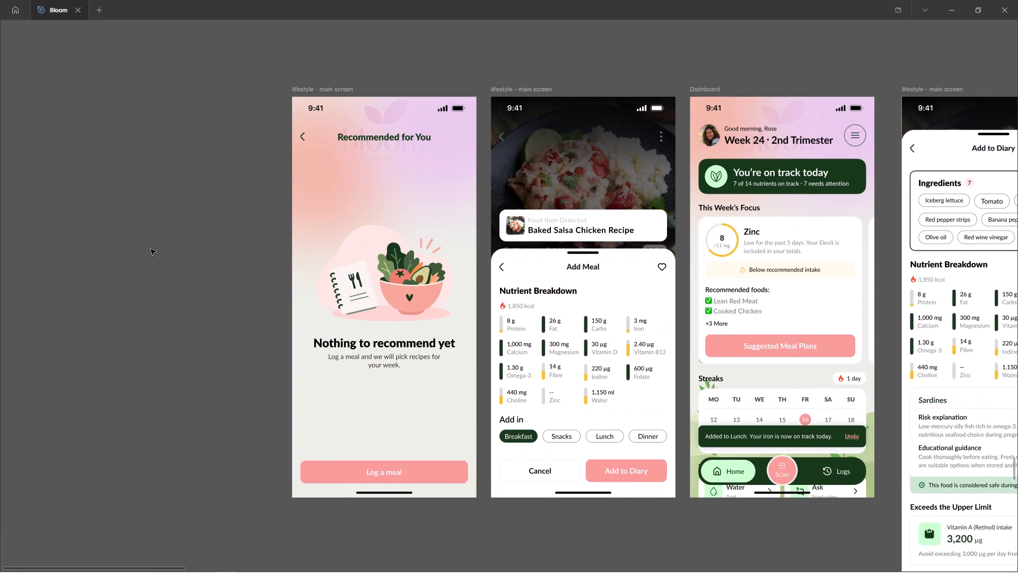
right_click(150, 249)
left_click(198, 259)
left_click_drag(242, 337, 154, 327)
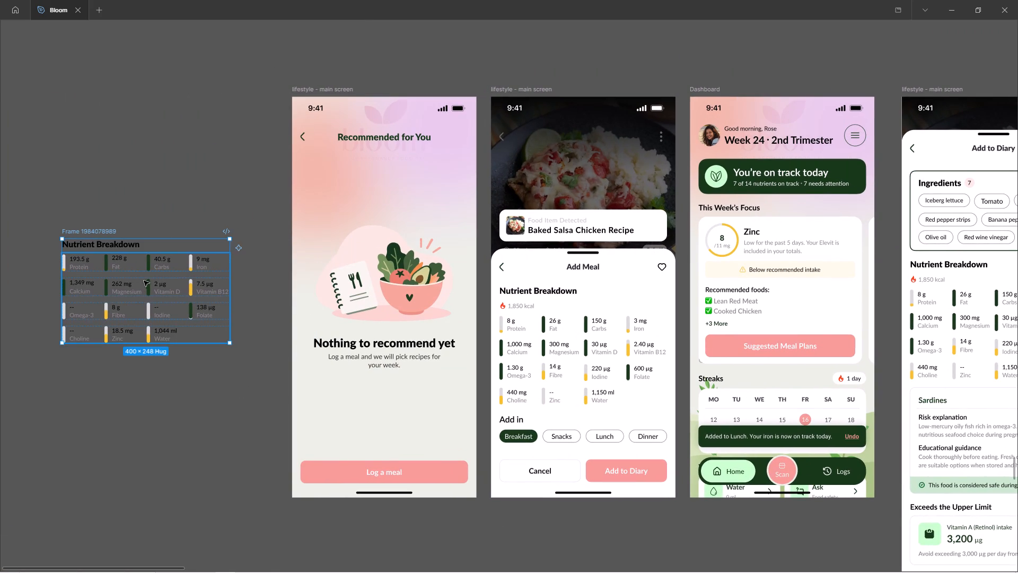
Replace the Protein, Fat, Carbs and Iron row on the Add Meal screen with the matching row from the pasted breakdown.
double_click(139, 264)
key("ctrl+c")
triple_click(589, 326)
left_click(588, 325)
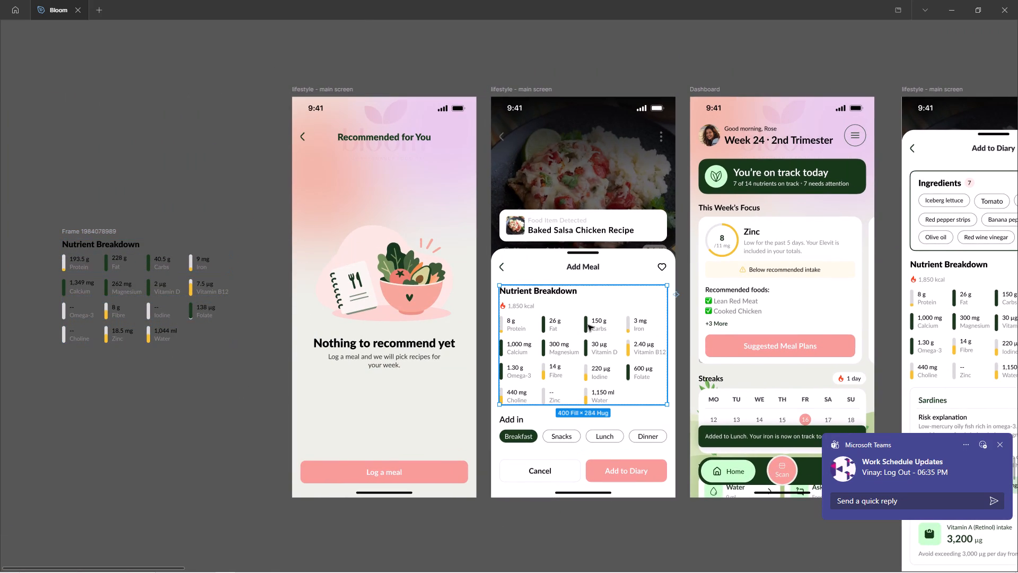
double_click(588, 325)
double_click(588, 324)
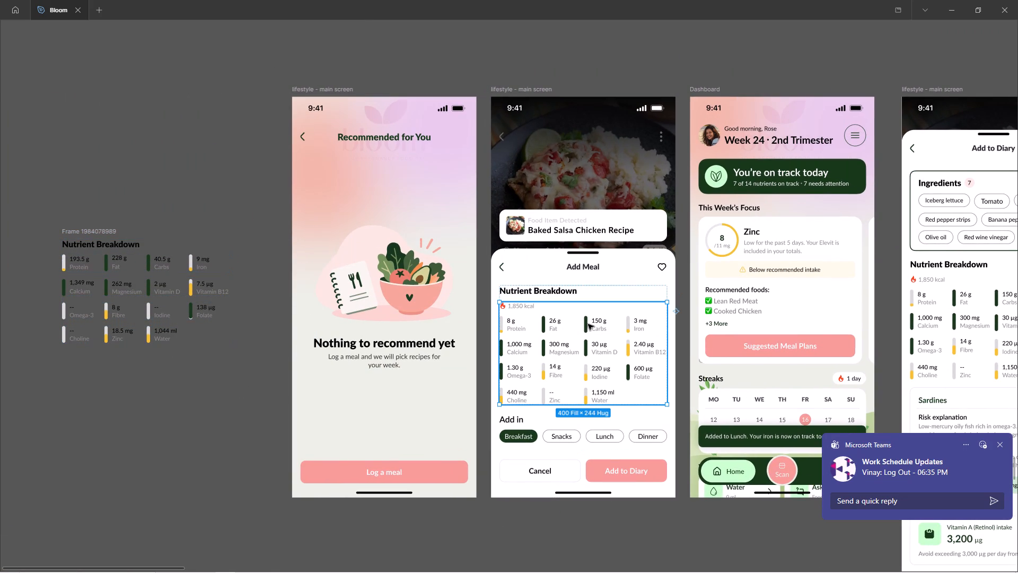
double_click(588, 324)
key("ctrl+shift+r")
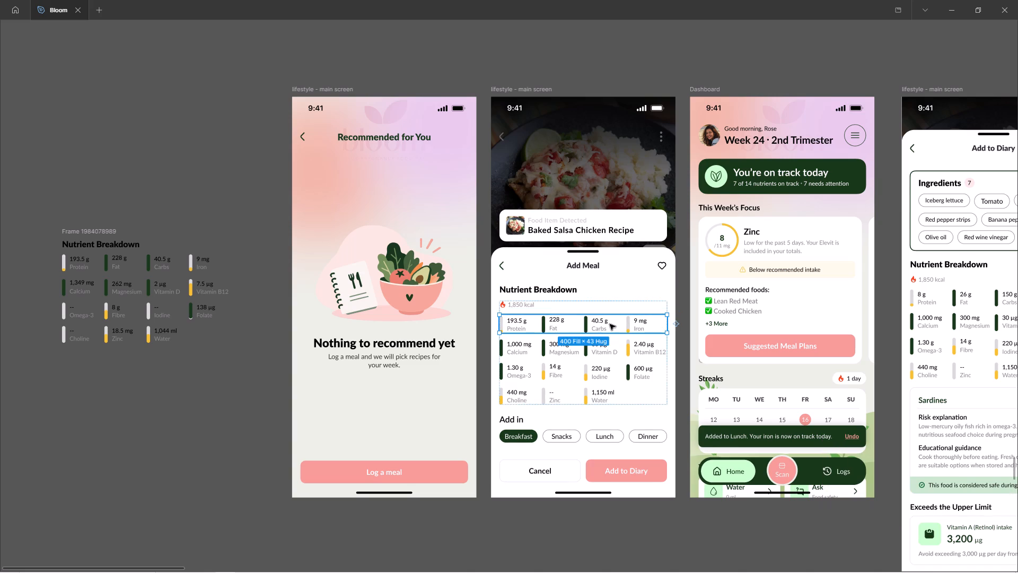
Replace the Calcium, Magnesium, Vitamin D and Vitamin B12 row on Add Meal with the pasted breakdown's matching row.
left_click(118, 275)
double_click(128, 288)
key("ctrl+c")
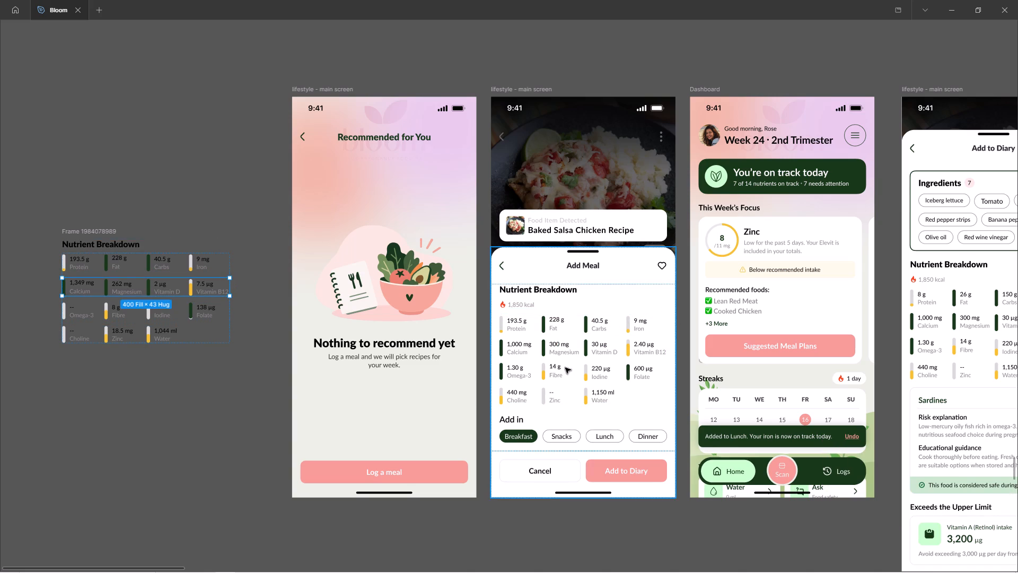
triple_click(550, 356)
left_click(550, 356)
double_click(550, 349)
double_click(550, 349)
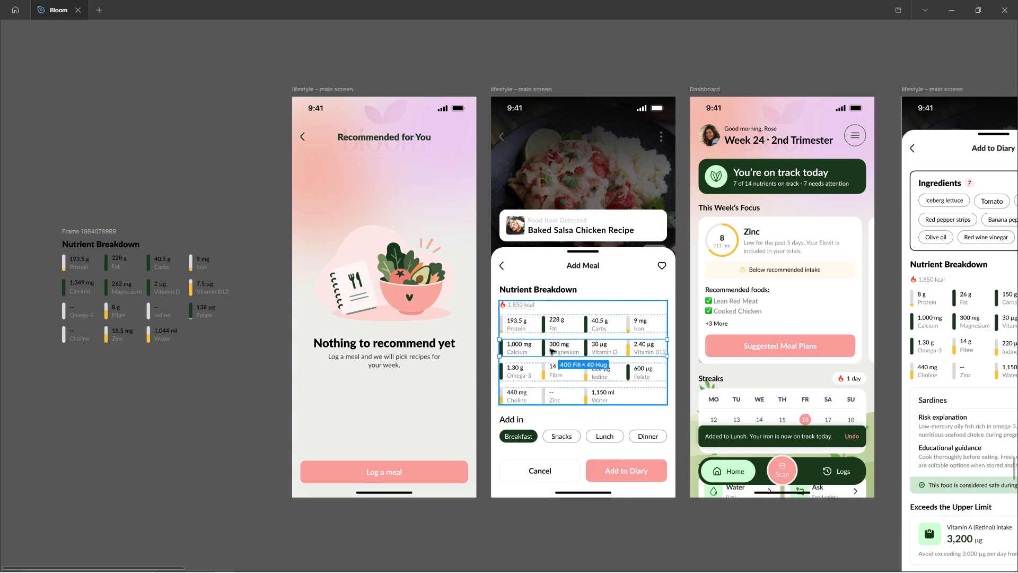
key("ctrl+shift+r")
Replace the Omega-3, Fibre, Iodine and Folate row on Add Meal with the pasted breakdown's matching row.
triple_click(151, 305)
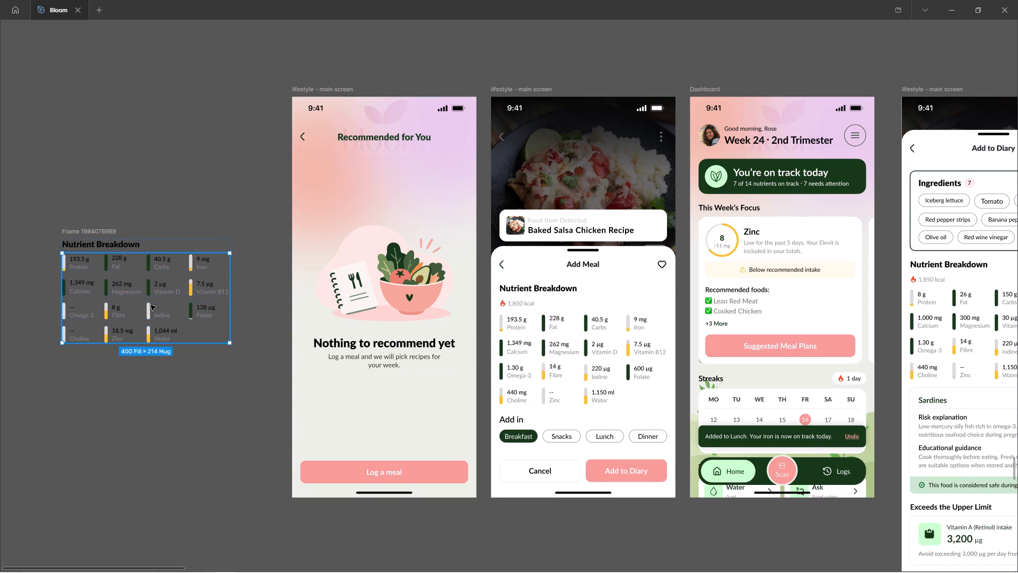
key("shift+Return")
key("ctrl+c")
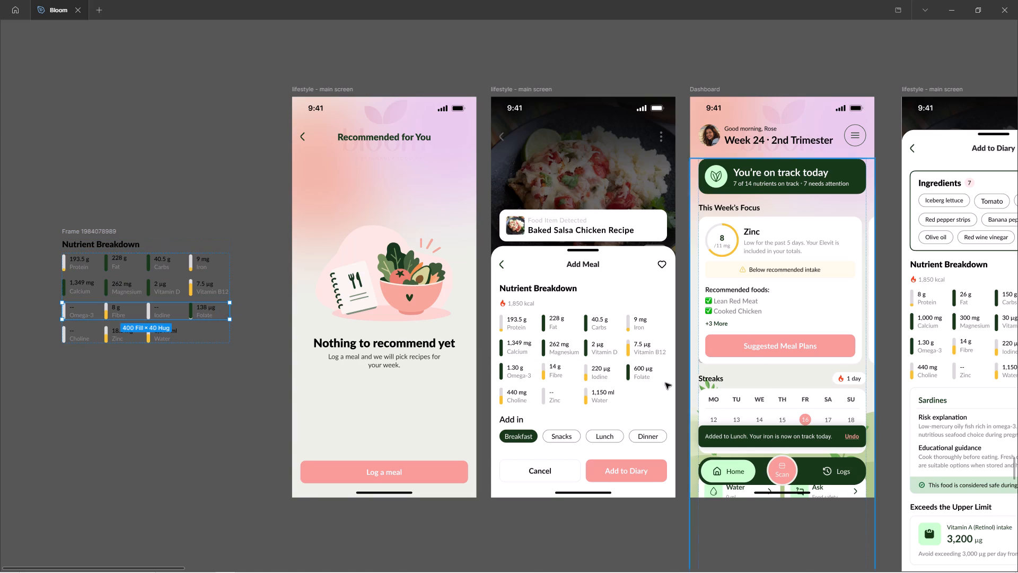
triple_click(605, 361)
double_click(600, 361)
double_click(598, 366)
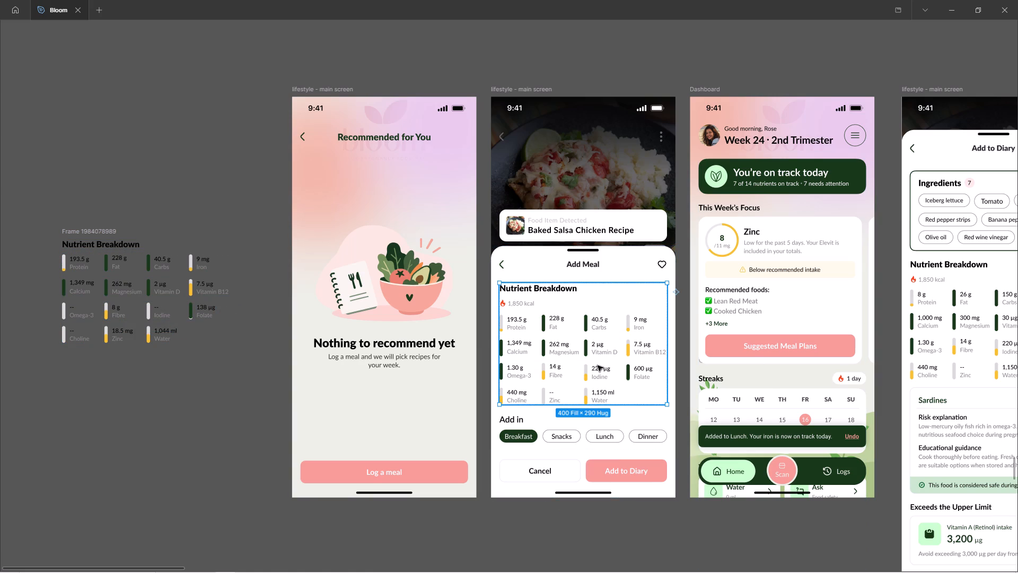
double_click(594, 372)
double_click(594, 372)
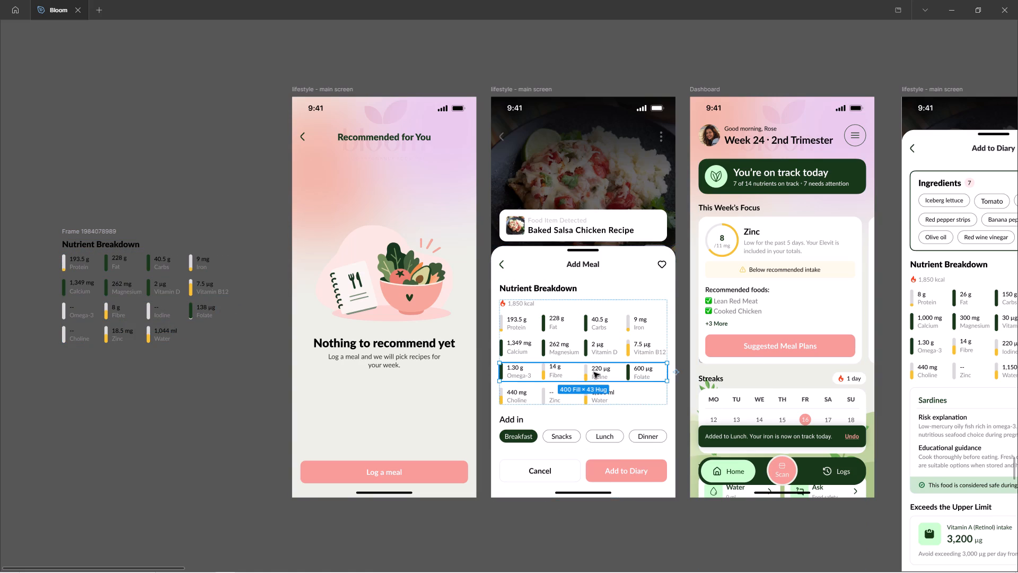
key("ctrl+shift+r")
Replace the Choline, Zinc and Water row on Add Meal with the pasted breakdown's matching row.
double_click(106, 332)
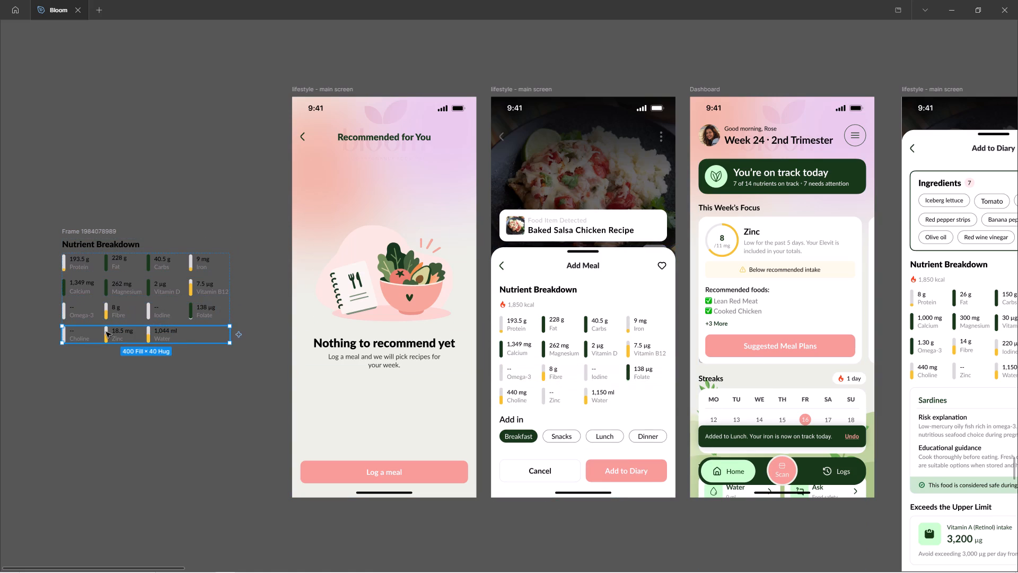
key("ctrl+c")
triple_click(567, 401)
left_click(567, 401)
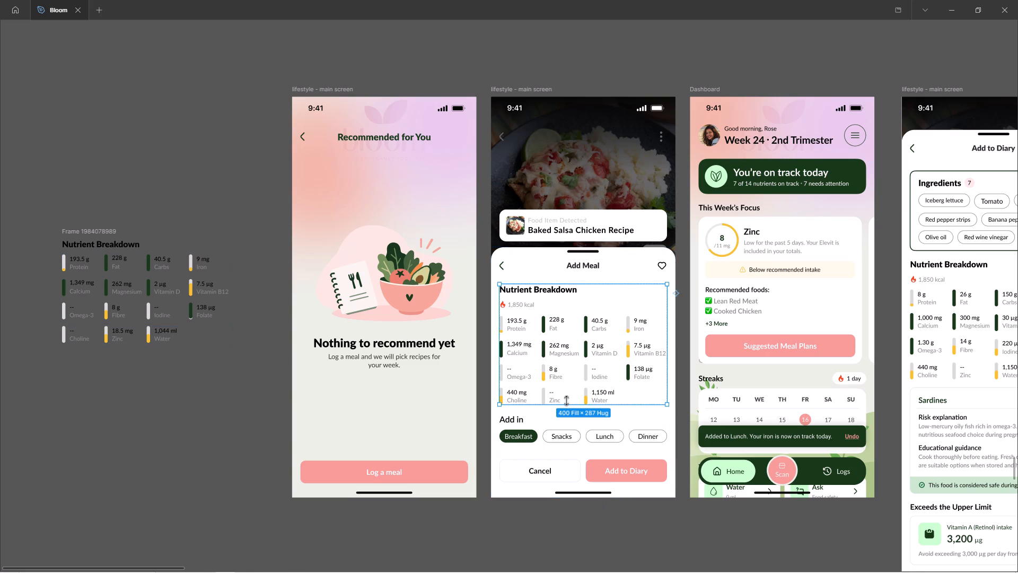
double_click(574, 396)
double_click(604, 394)
double_click(604, 394)
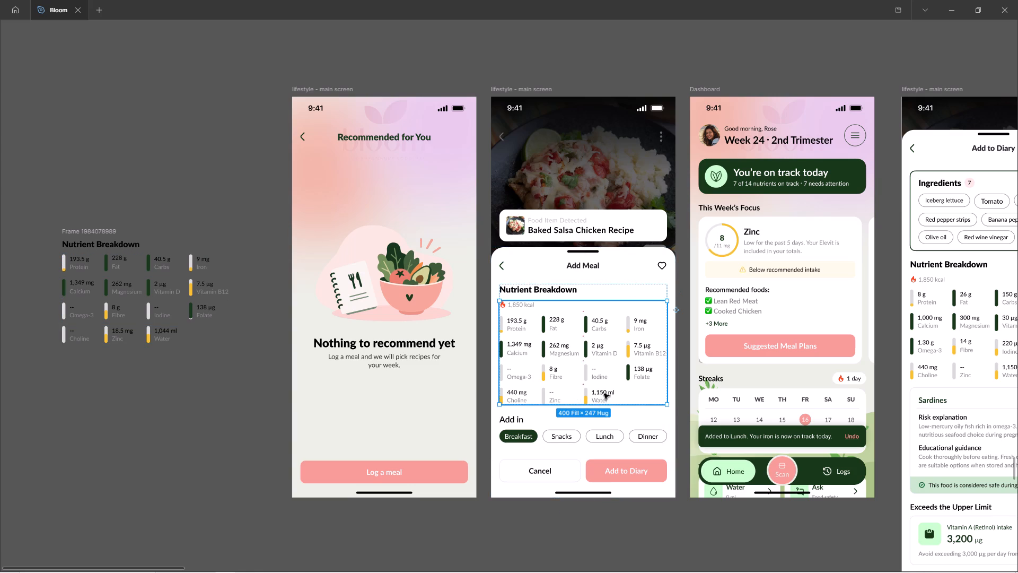
key("ctrl+shift+r")
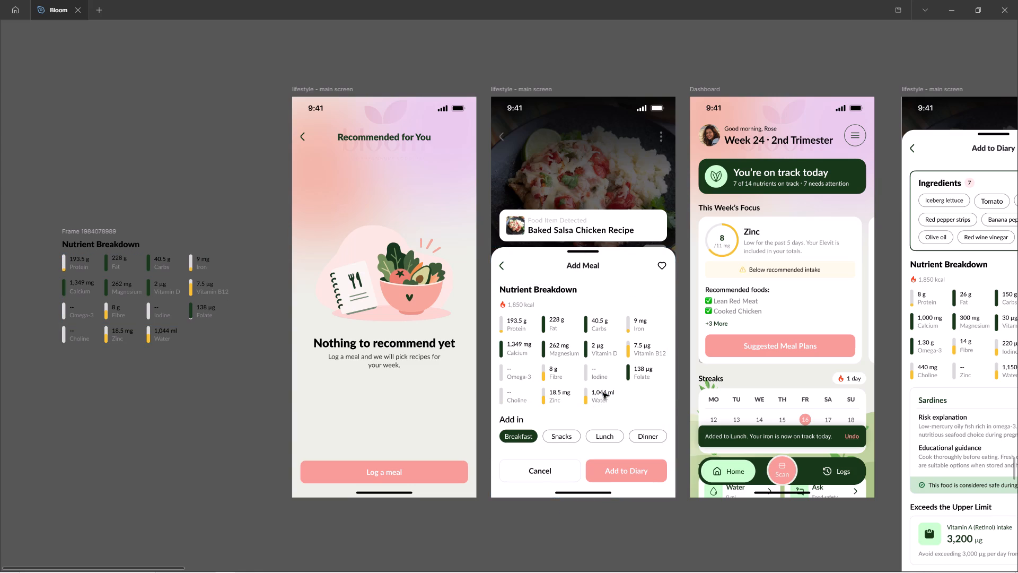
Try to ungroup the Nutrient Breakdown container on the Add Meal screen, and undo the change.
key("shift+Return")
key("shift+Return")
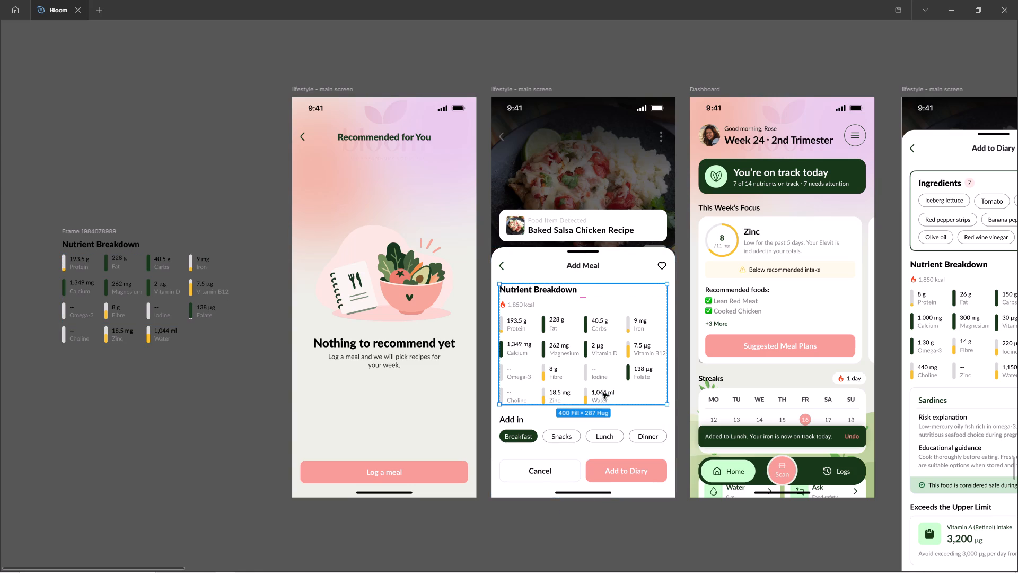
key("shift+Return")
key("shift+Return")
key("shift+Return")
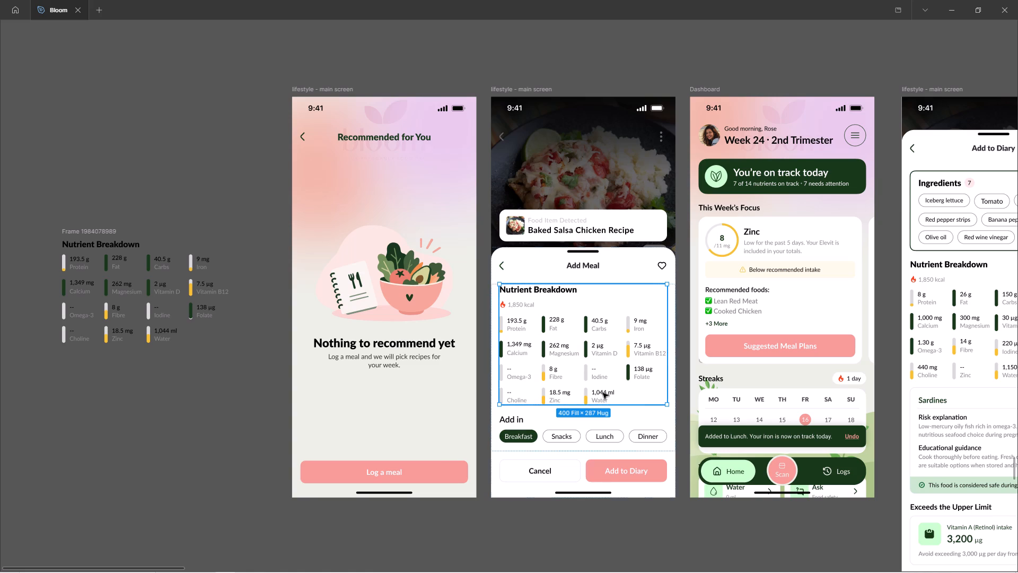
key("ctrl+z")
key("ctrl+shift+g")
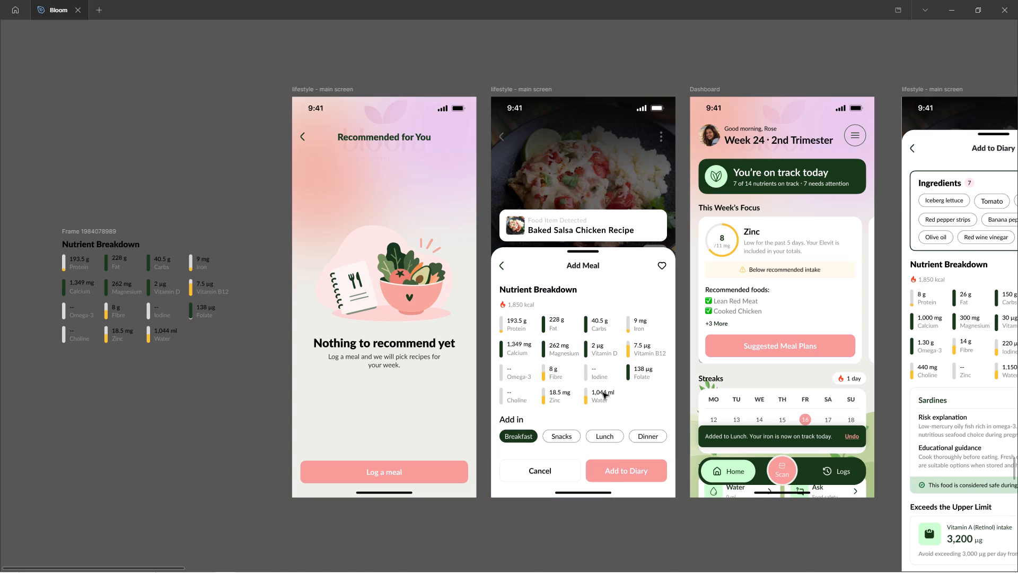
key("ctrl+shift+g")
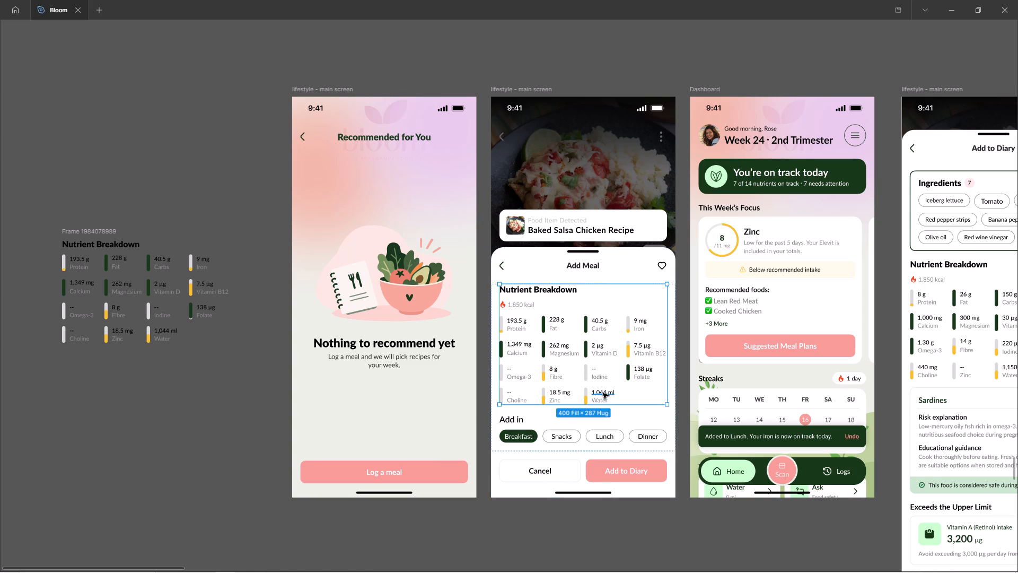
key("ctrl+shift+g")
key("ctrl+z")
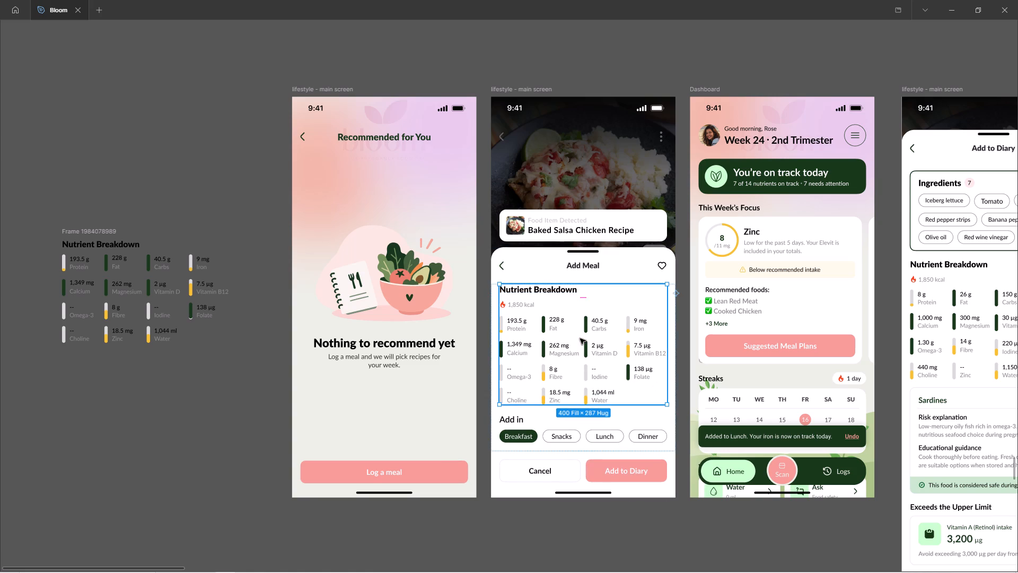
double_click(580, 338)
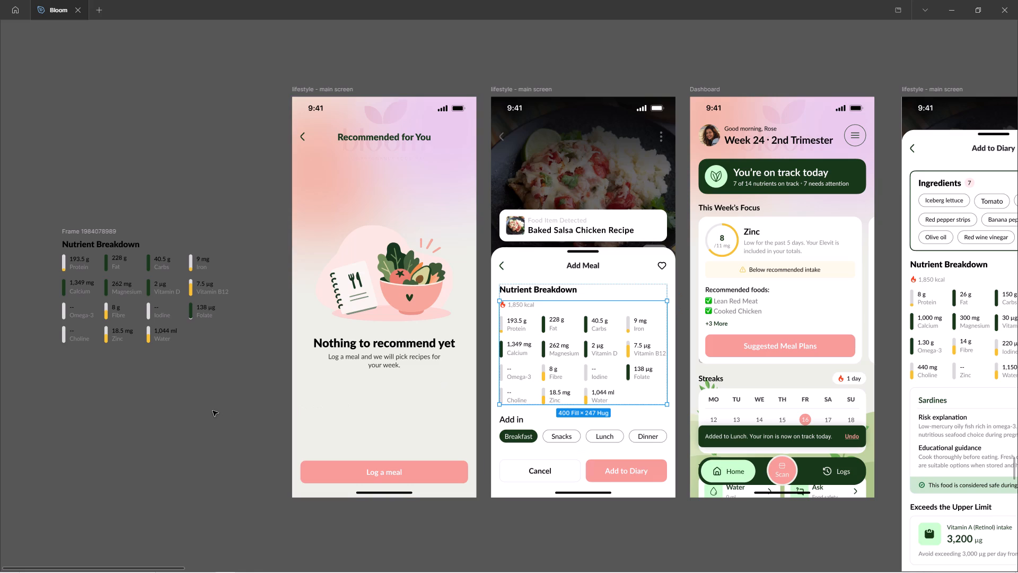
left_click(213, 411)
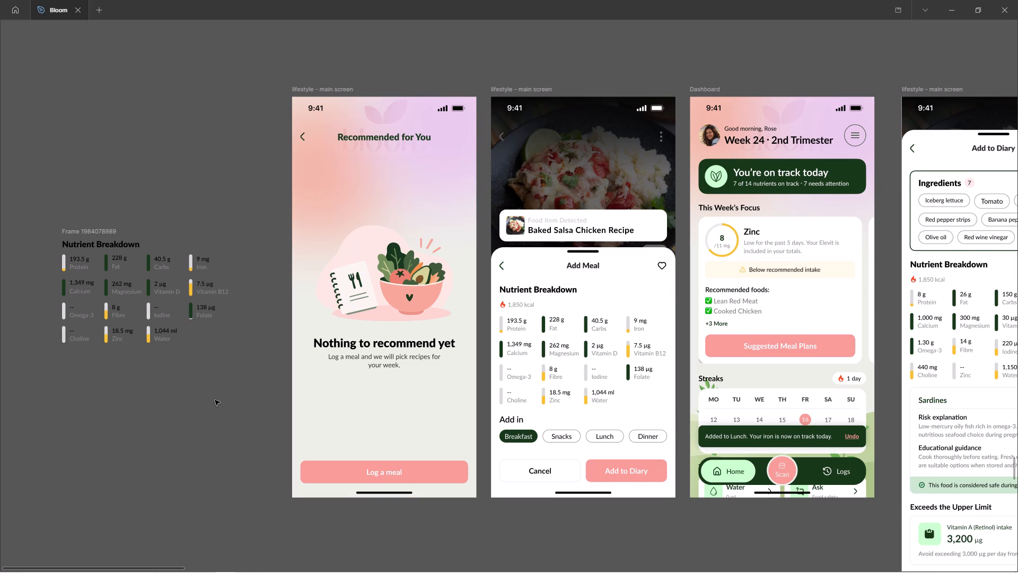
Copy the "3016 Kcal" text from the Baked Salsa Chicken Recipe screen and paste it over the Add Meal screen's calorie value.
key("space")
key("space")
key("space")
key("space")
key("space")
key("space")
key("space")
key("space")
key("space")
key("space")
key("space")
key("space")
key("space")
key("space")
key("space")
key("space")
key("space")
key("space")
key("space")
key("space")
left_click_drag(213, 394, 36, 360)
scroll(63, 362, "down", 11, "ctrl")
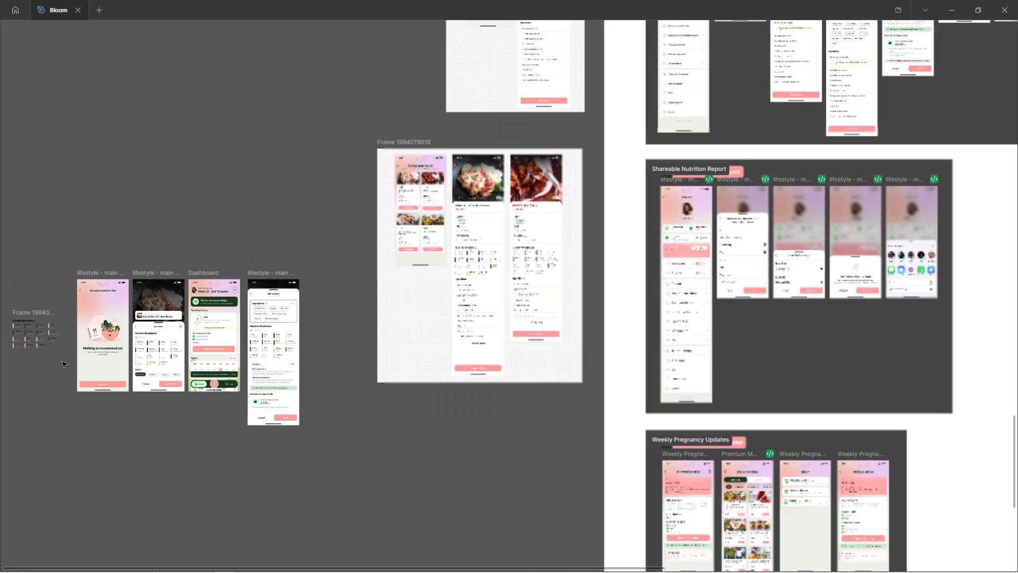
scroll(484, 208, "up", 11, "ctrl")
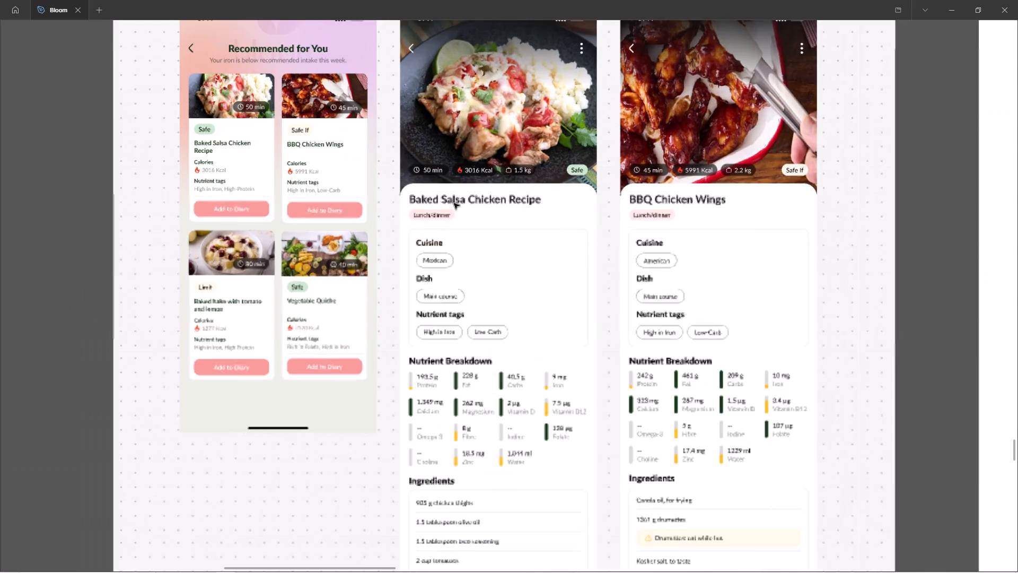
scroll(454, 203, "up", 5, "ctrl")
left_click(489, 155, "ctrl")
triple_click(488, 159, "ctrl")
key("ctrl+c")
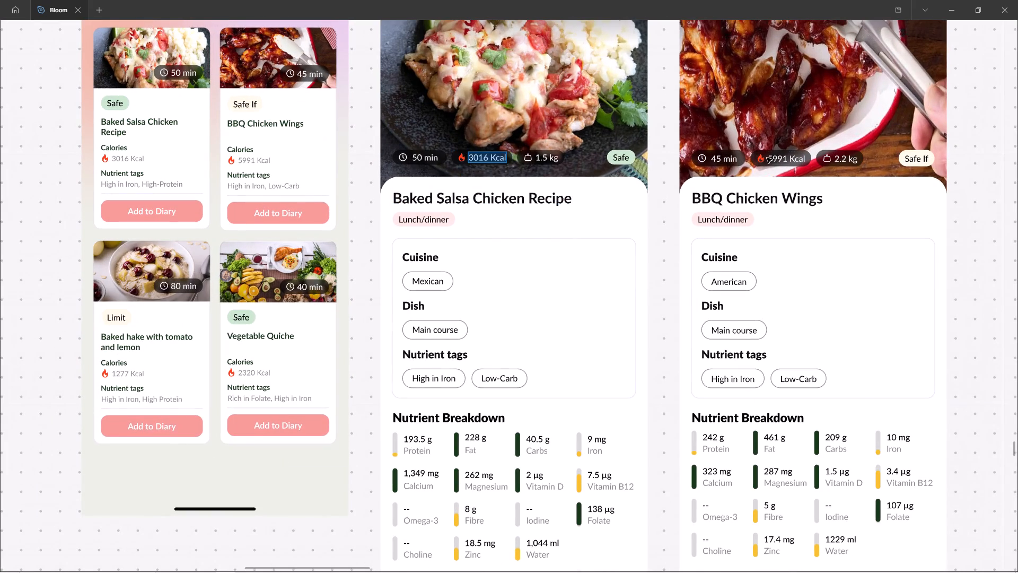
scroll(821, 159, "down", 7, "ctrl")
scroll(830, 165, "up", 1, "ctrl")
scroll(830, 165, "down", 18, "ctrl")
double_click(503, 191, "ctrl")
scroll(502, 273, "up", 5, "ctrl")
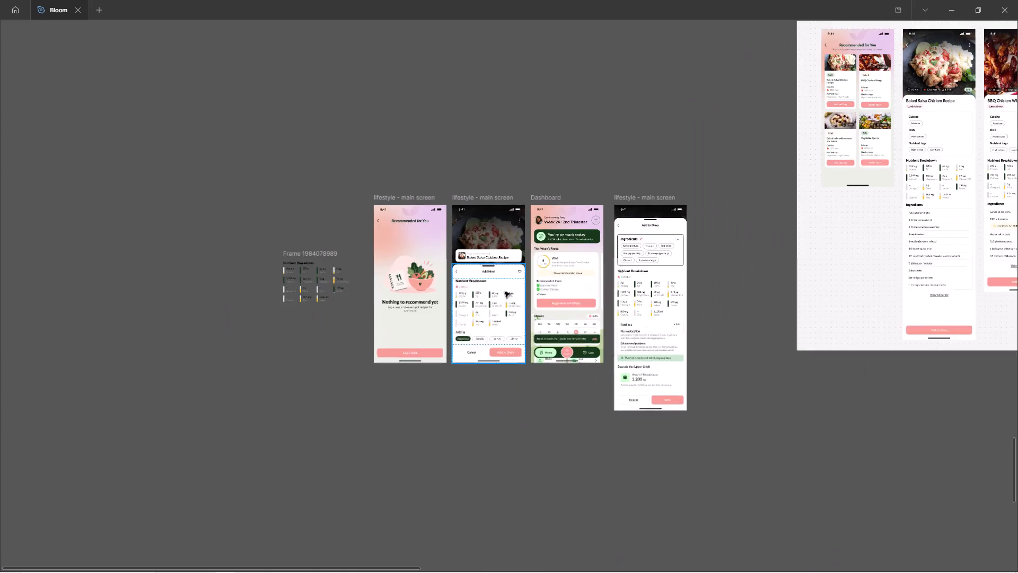
scroll(505, 292, "up", 12, "ctrl")
left_click(391, 277, "ctrl")
triple_click(390, 271, "ctrl")
key("ctrl+shift+v")
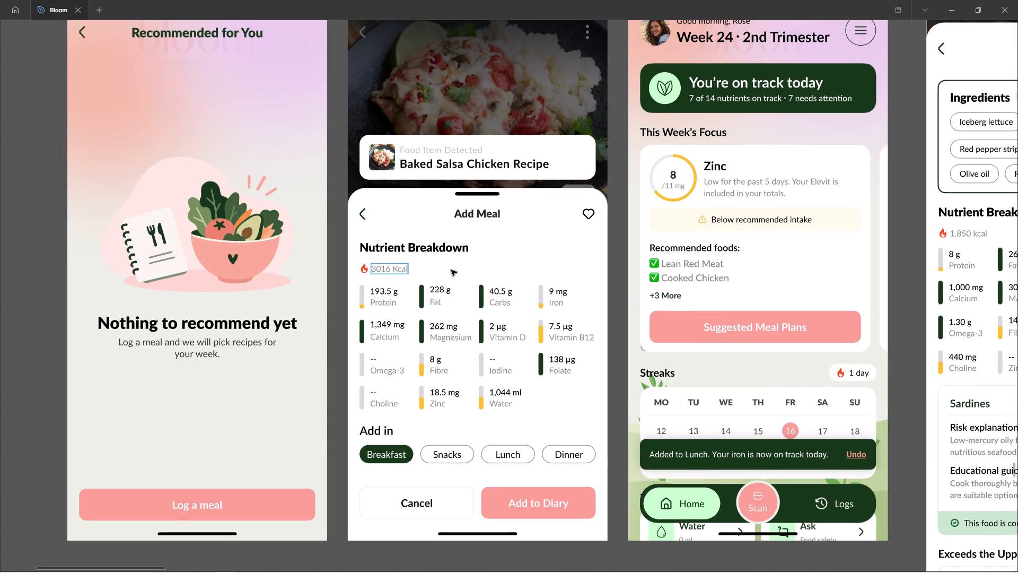
Replace the calorie value under Nutrient Breakdown on the Add to Diary screen with the copied "3016 Kcal".
scroll(331, 240, "down", 4, "ctrl")
scroll(331, 240, "down", 4, "shift")
scroll(638, 300, "up", 4, "ctrl")
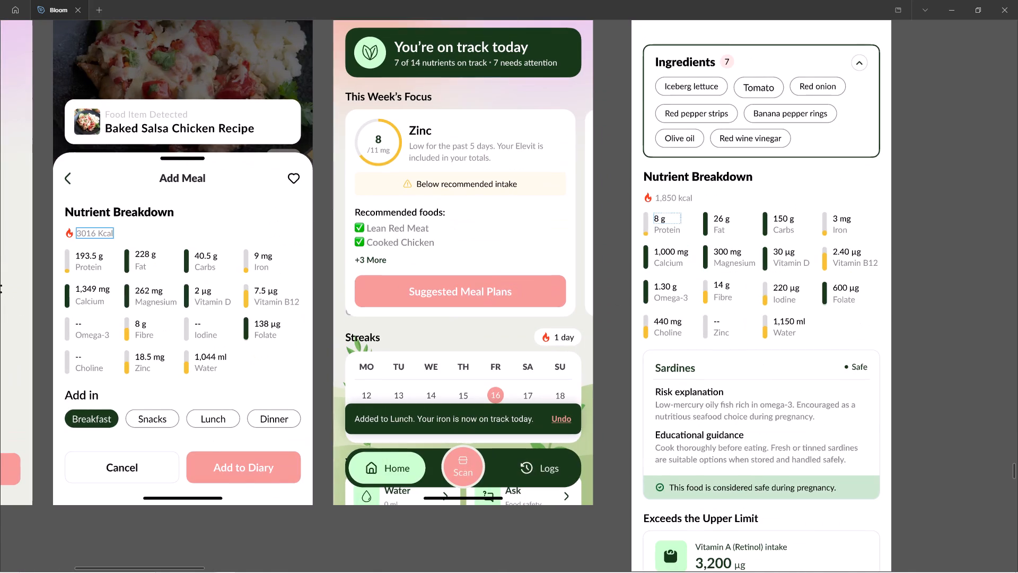
left_click(679, 206, "ctrl")
triple_click(689, 199, "ctrl")
key("ctrl+shift+v")
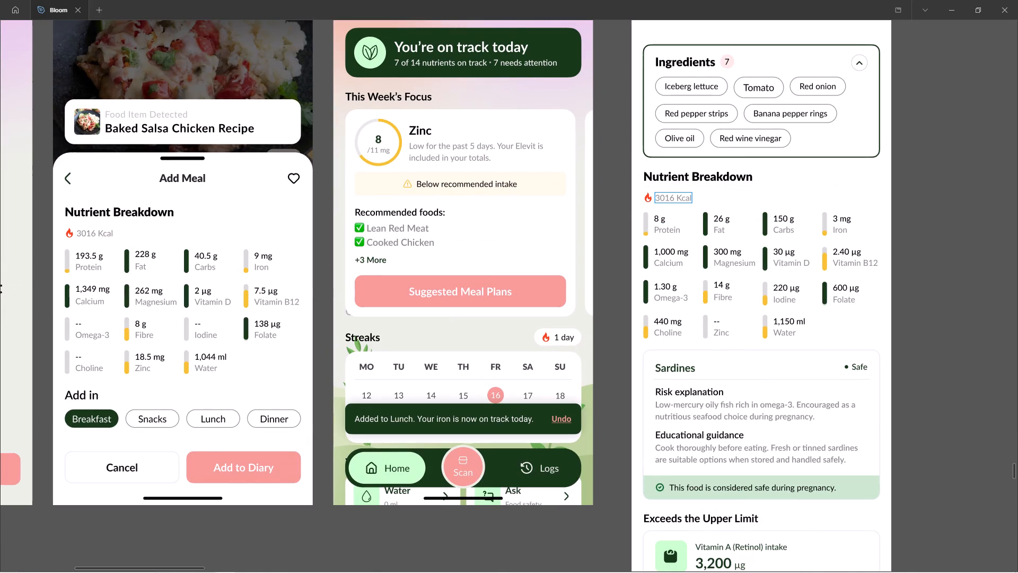
Lowercase the unit on Add to Diary to read "3016 kcal" and copy that text over the Add Meal screen's calorie value.
left_click(682, 198)
key("BackSpace")
key("k")
key("ctrl+a")
key("ctrl+c")
left_click(88, 232, "ctrl")
key("ctrl+a")
key("ctrl+shift+v")
scroll(192, 233, "down", 2, "ctrl")
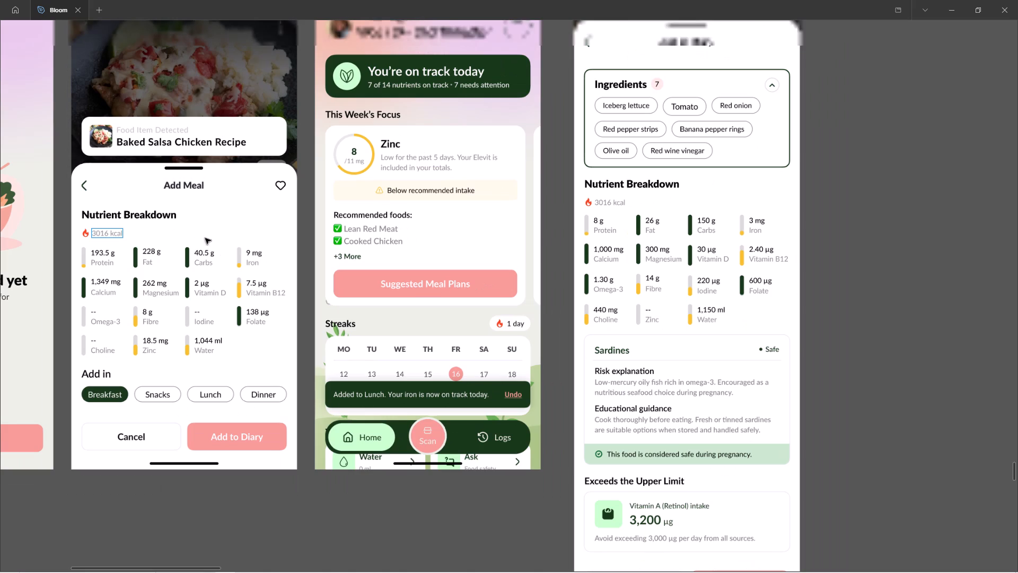
double_click(284, 479)
Copy the Recommended for You, Add Meal, Dashboard and Add to Diary screens as one PNG and paste it into the Basecamp comment.
scroll(297, 474, "down", 3, "ctrl")
key("space")
key("space")
key("space")
key("space")
key("space")
key("space")
key("space")
key("space")
key("space")
key("space")
key("space")
key("space")
key("space")
key("space")
key("space")
key("space")
key("space")
key("space")
key("space")
key("space")
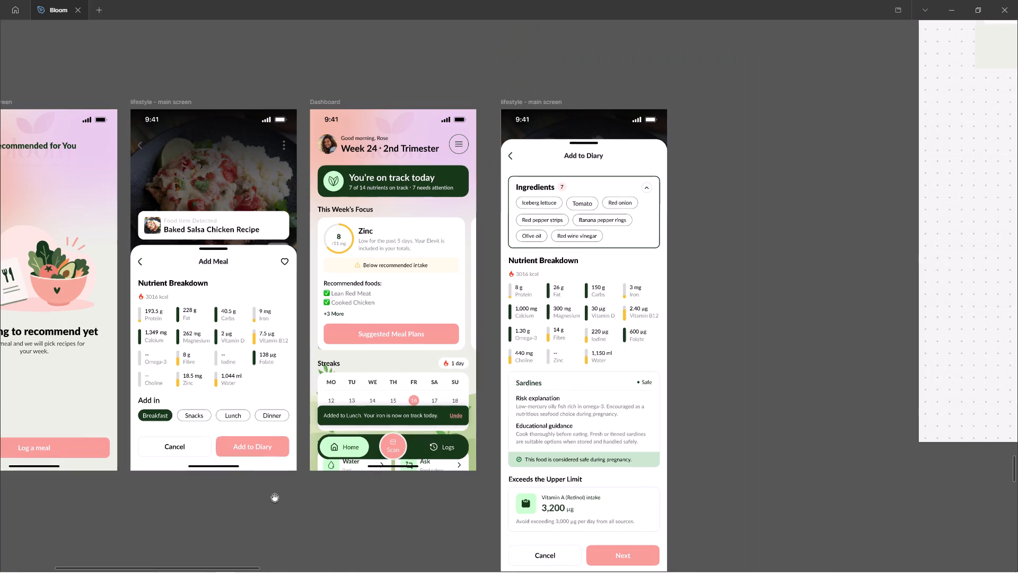
left_click_drag(273, 498, 406, 484)
left_click(113, 89)
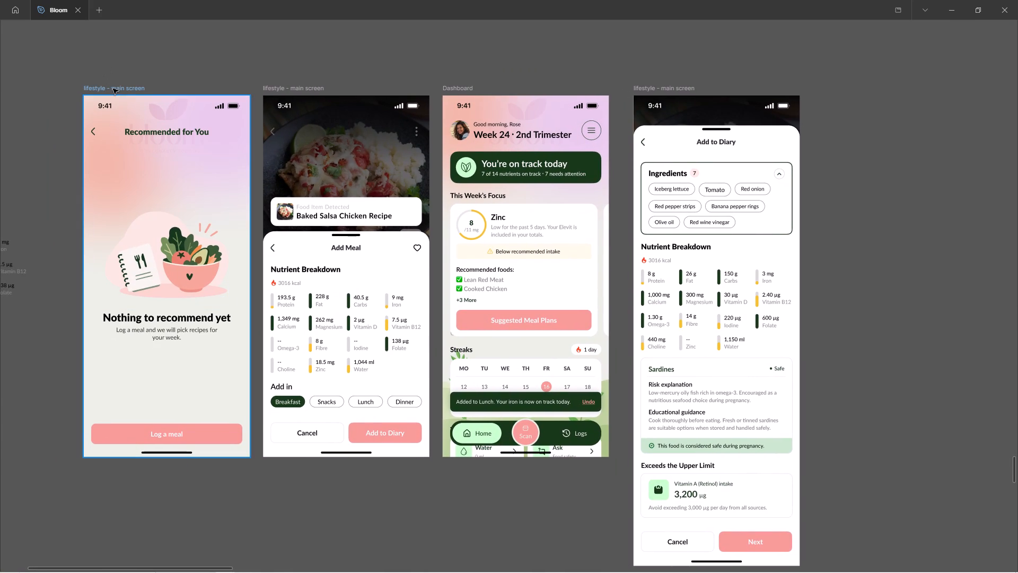
scroll(248, 98, "down", 3, "ctrl")
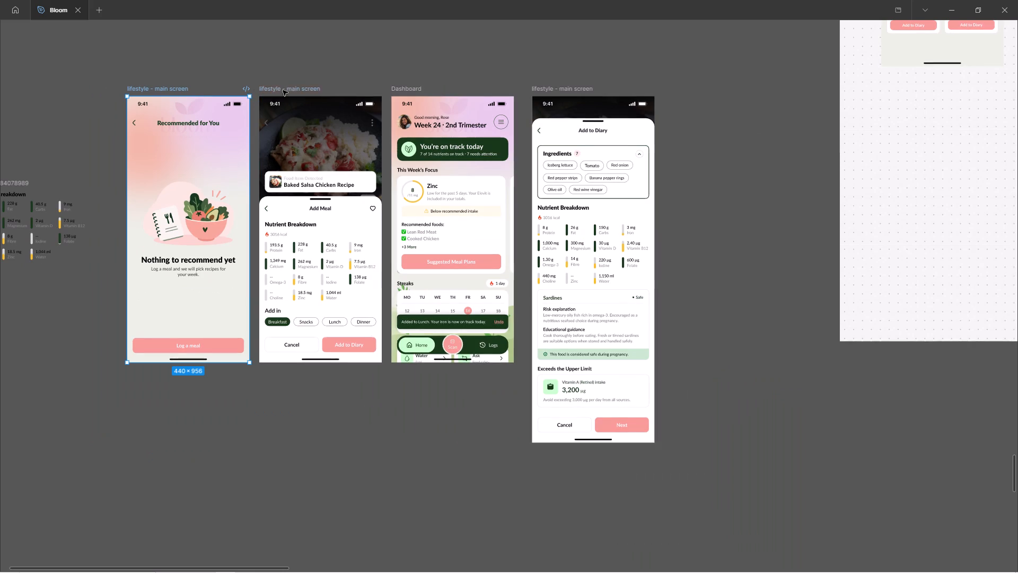
left_click(286, 86, "shift")
left_click(410, 90, "shift")
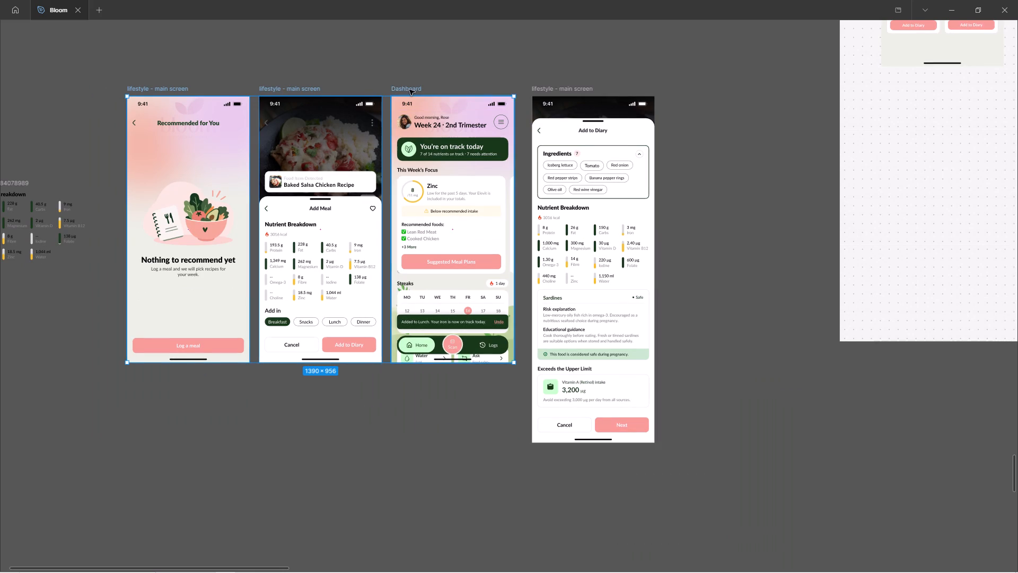
left_click(552, 86, "shift")
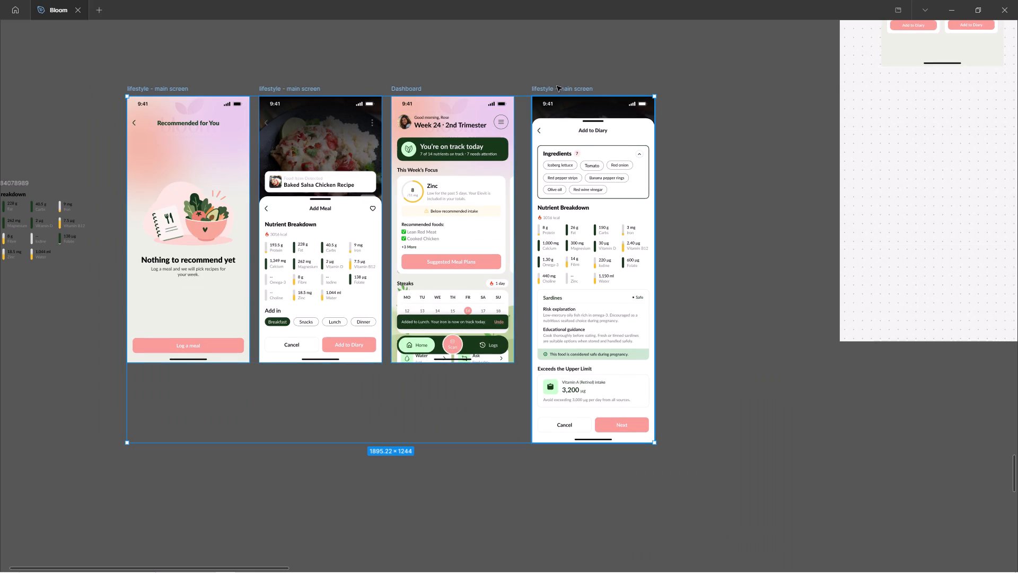
key("ctrl+shift+c")
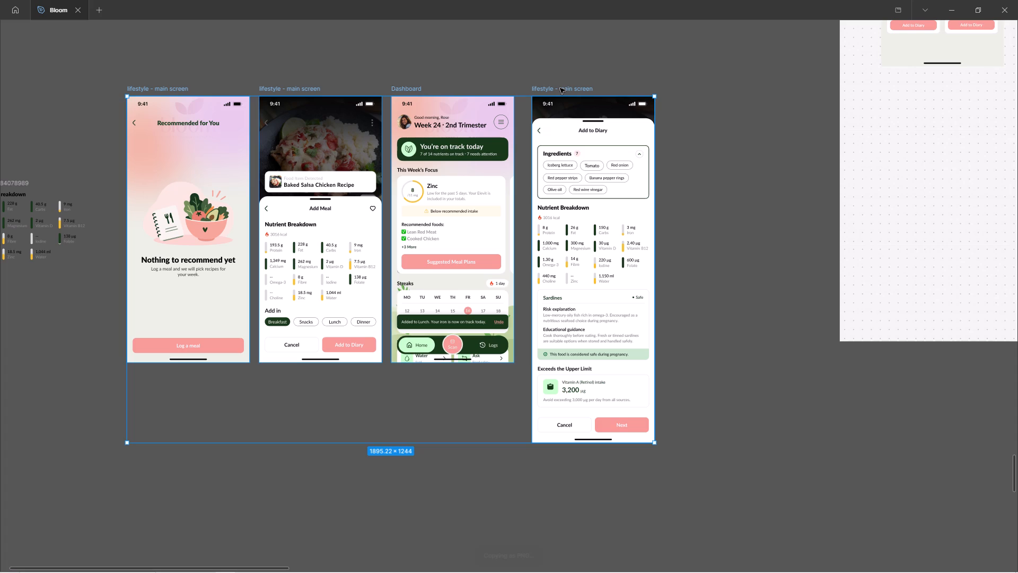
key("alt+Tab")
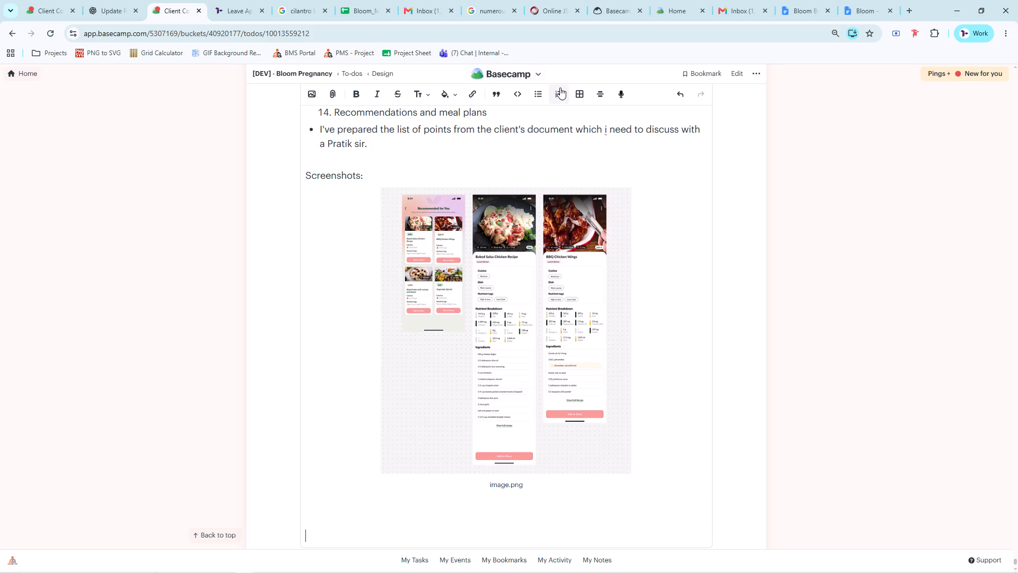
key("ctrl+v")
key("alt+Tab")
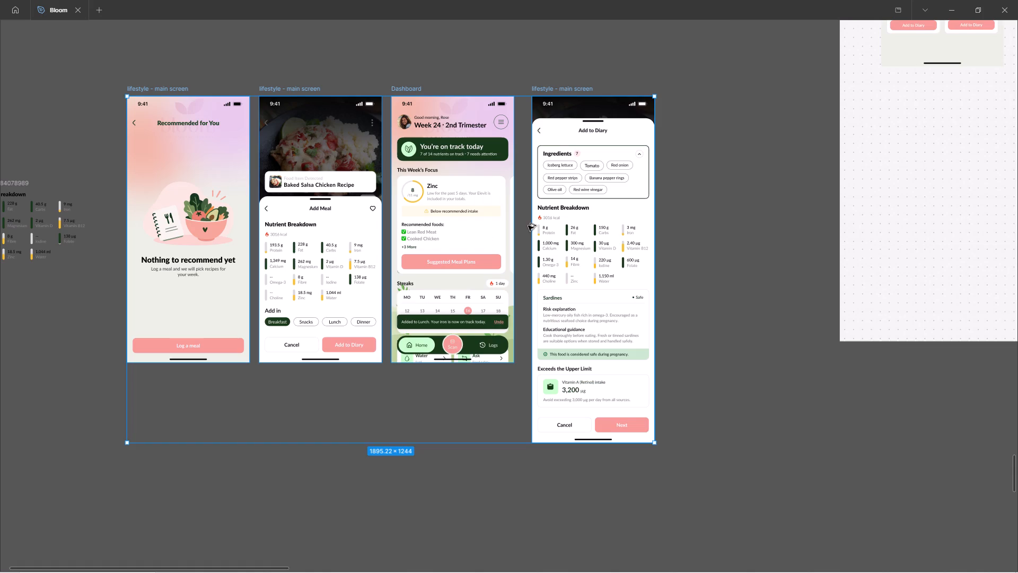
scroll(329, 249, "down", 16, "ctrl")
left_click(454, 337)
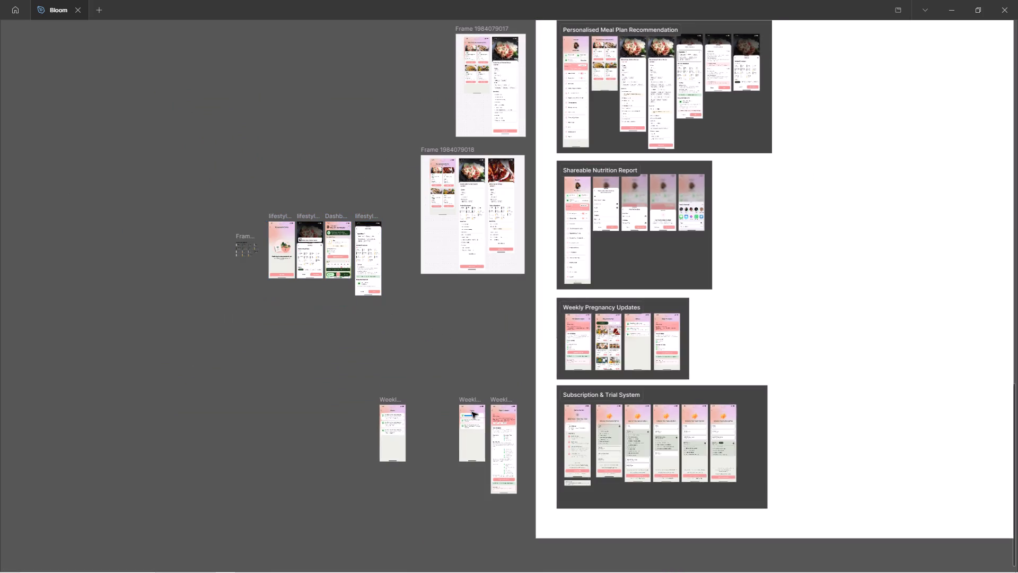
scroll(456, 474, "up", 10, "ctrl")
scroll(458, 480, "down", 17, "ctrl")
scroll(457, 478, "up", 4)
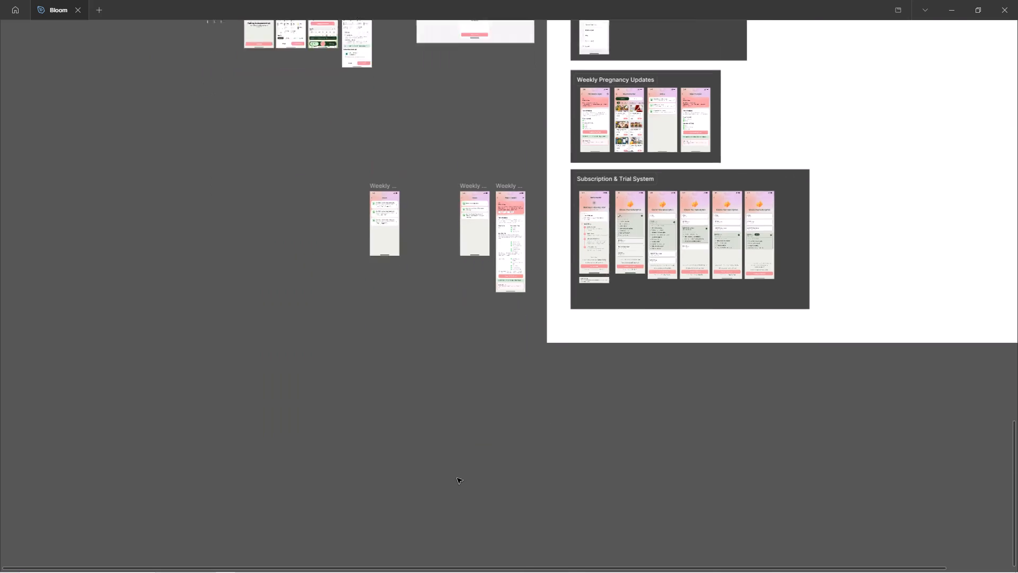
scroll(457, 478, "up", 8)
scroll(536, 239, "up", 9, "ctrl")
scroll(538, 241, "down", 1, "ctrl")
scroll(538, 241, "up", 2, "ctrl")
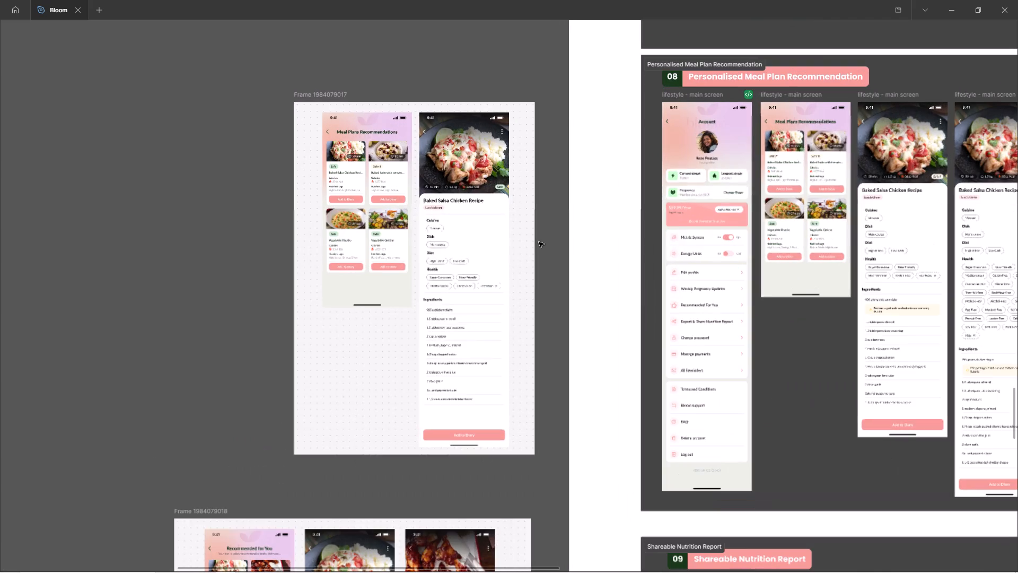
scroll(376, 260, "up", 6, "ctrl")
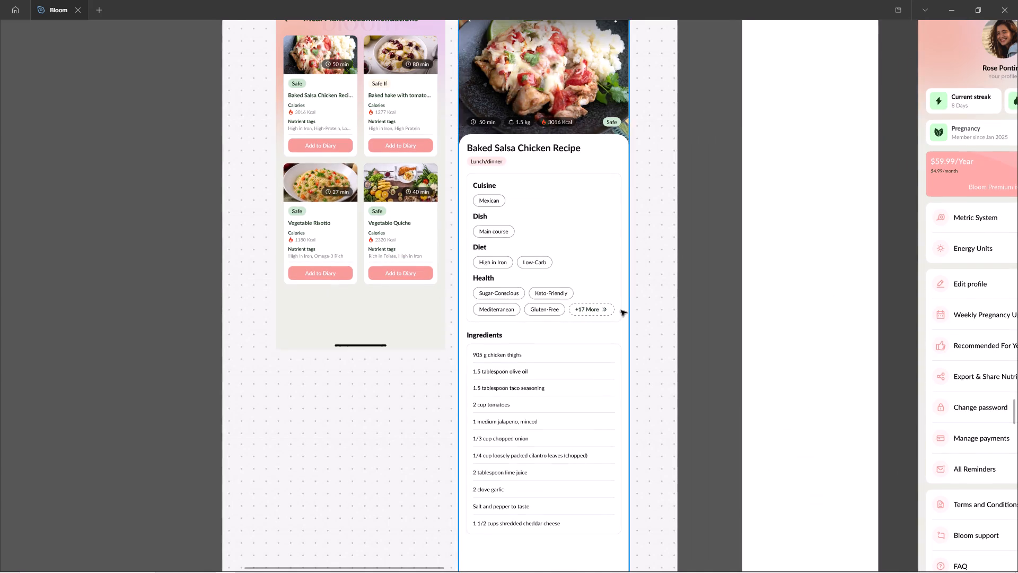
scroll(621, 316, "down", 20, "ctrl")
scroll(621, 316, "down", 1, "ctrl")
scroll(475, 336, "up", 2)
scroll(473, 341, "down", 5, "ctrl")
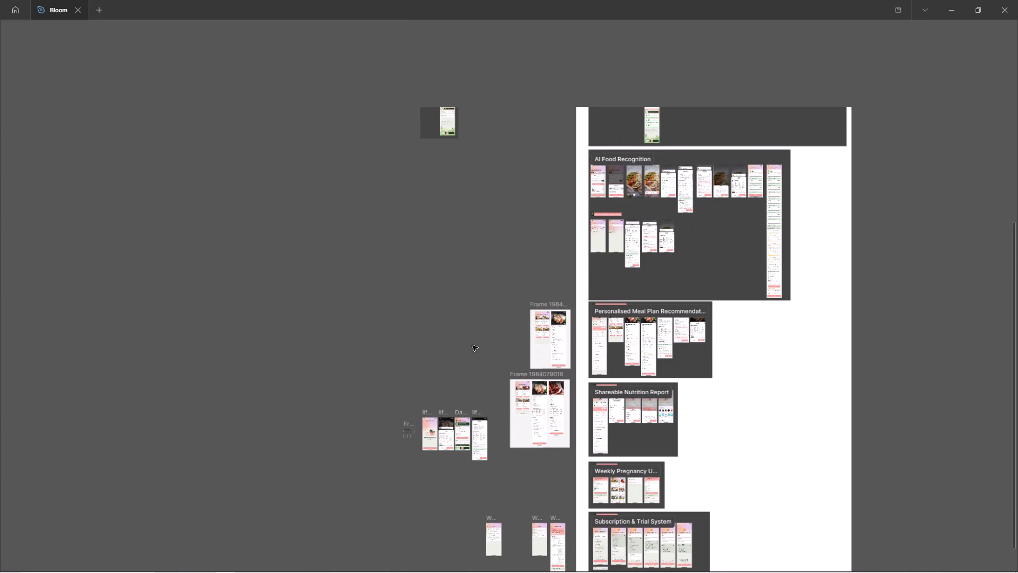
scroll(472, 345, "down", 3, "ctrl")
scroll(472, 345, "up", 6)
scroll(427, 123, "up", 3, "ctrl")
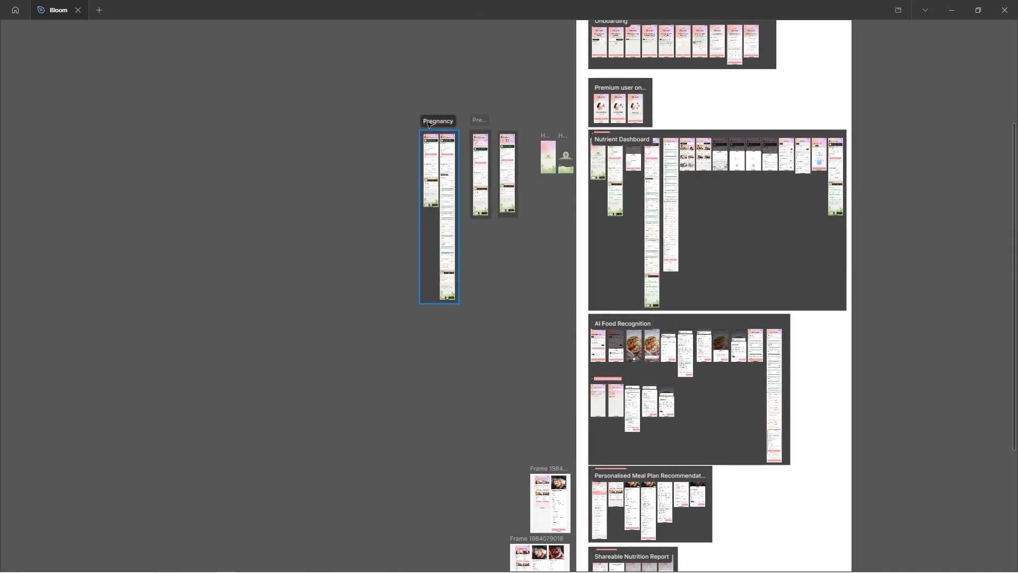
scroll(427, 123, "up", 3, "ctrl")
scroll(427, 123, "down", 5, "ctrl")
scroll(589, 479, "down", 4)
scroll(563, 402, "up", 14, "ctrl")
left_click(455, 253)
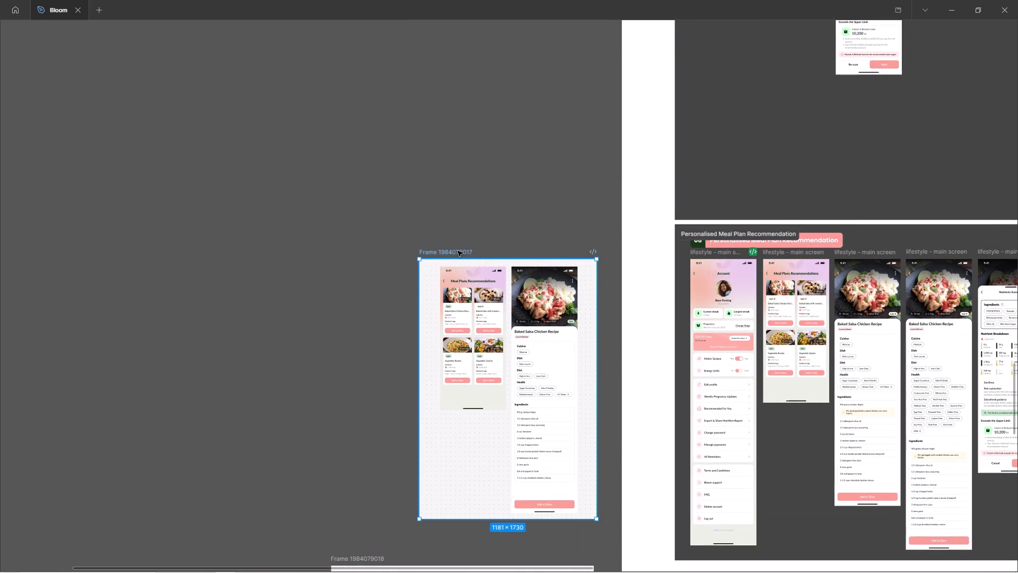
key("ctrl+x")
Paste the cut frame onto the Archive page and align it in the row beside the button colour specifications.
key("ctrl+backslash")
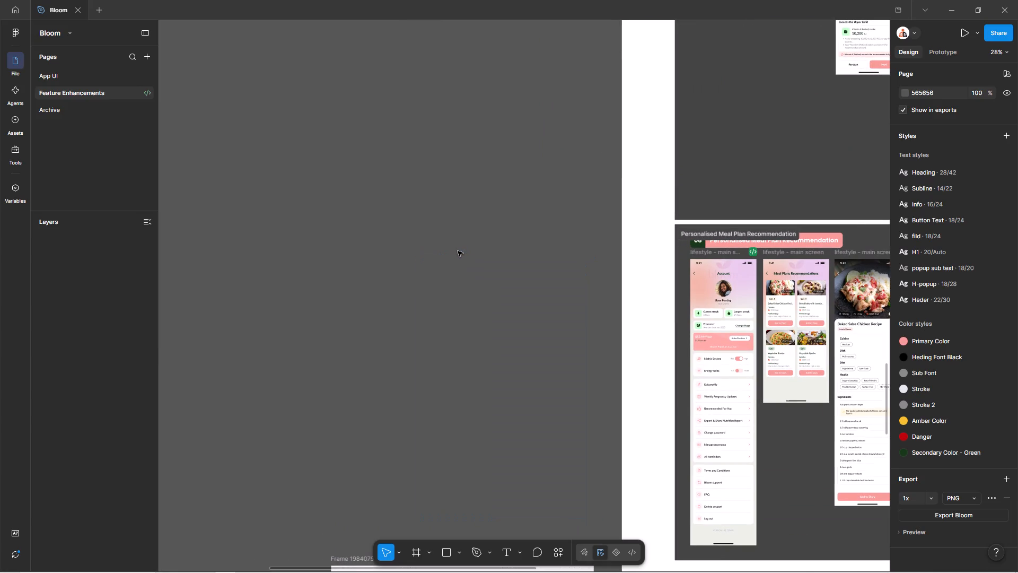
left_click(74, 107)
key("ctrl+backslash")
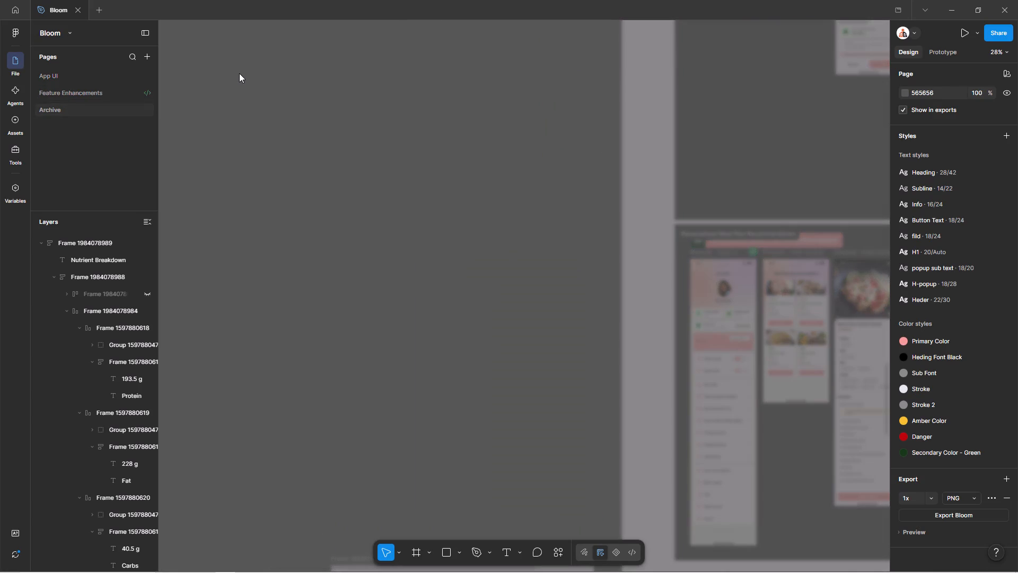
key("shift+exclam")
left_click(461, 343)
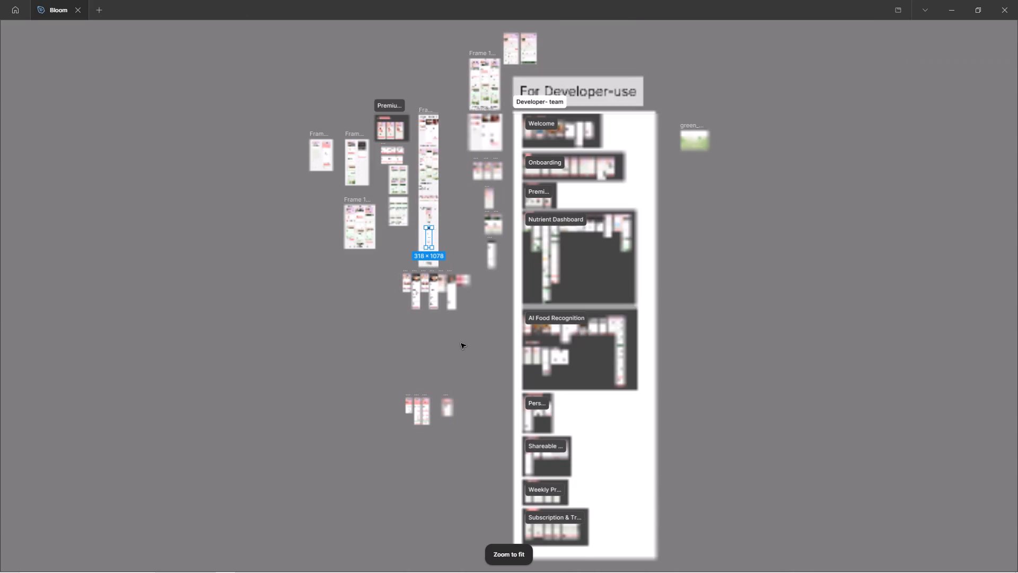
scroll(461, 340, "up", 6, "ctrl")
key("space")
left_click_drag(407, 326, 434, 384)
scroll(491, 322, "up", 6, "ctrl")
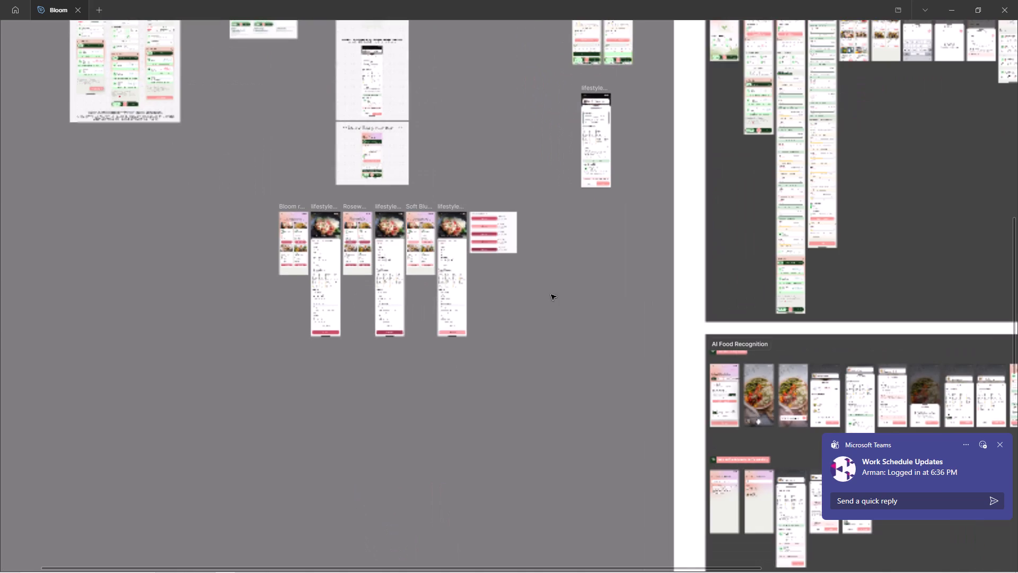
right_click(555, 279)
left_click(573, 285)
left_click_drag(603, 321, 587, 288)
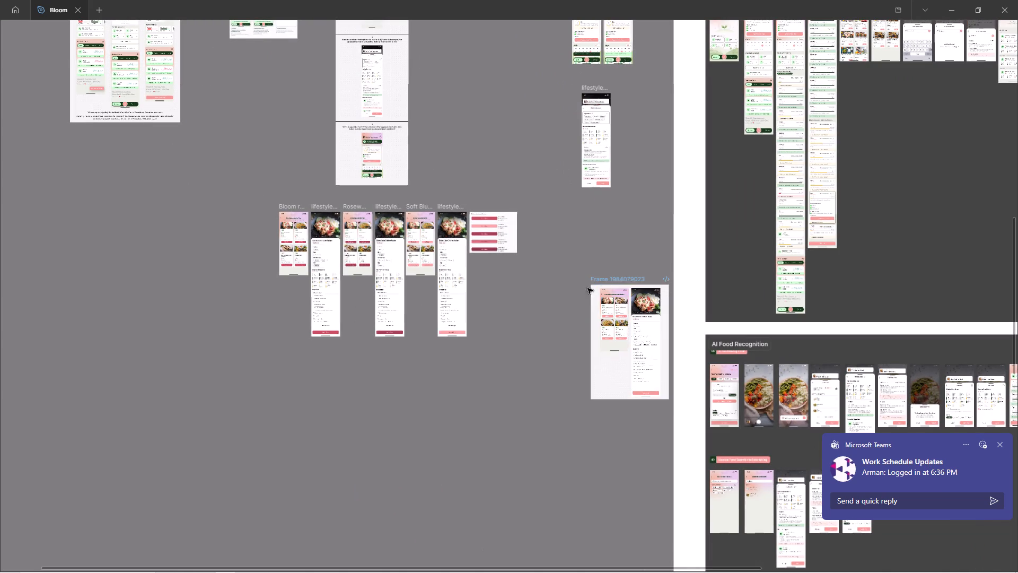
left_click_drag(587, 288, 540, 240)
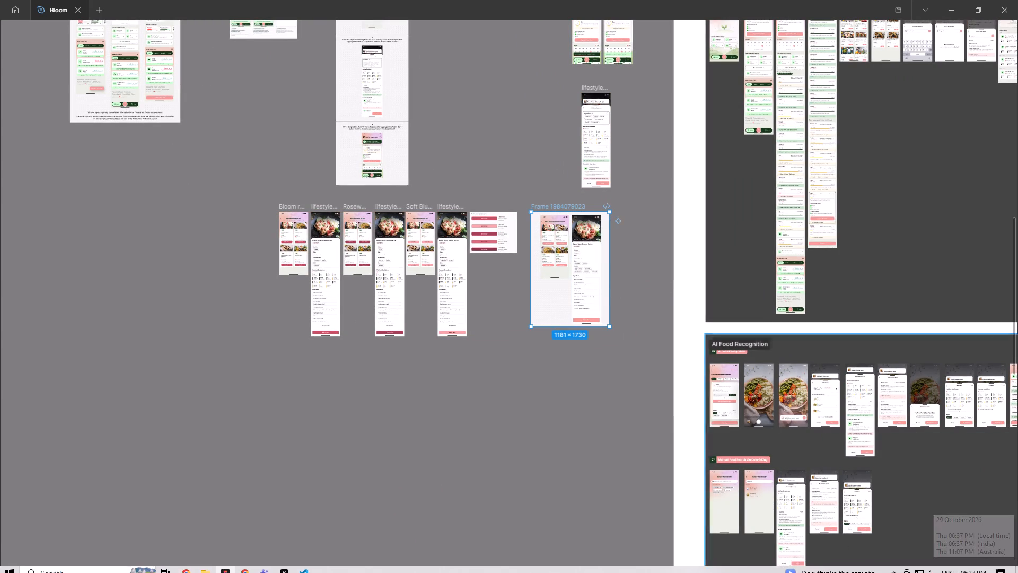
Rename the pasted frame on the Archive page as "Old design v2 29 Oct 2026".
left_click(557, 212)
double_click(558, 203)
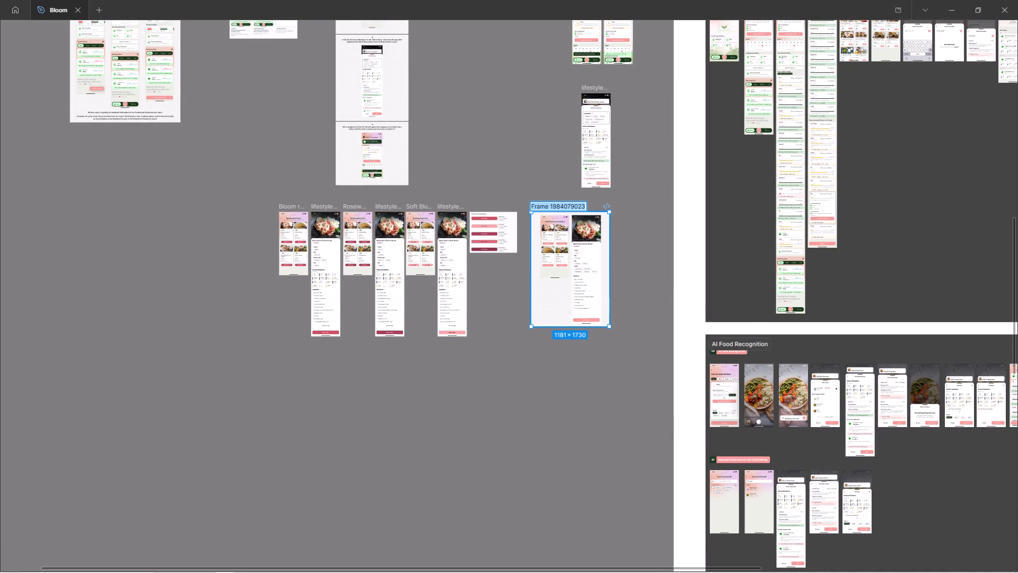
type("v21")
key("BackSpace")
key("BackSpace")
type("2")
key("space")
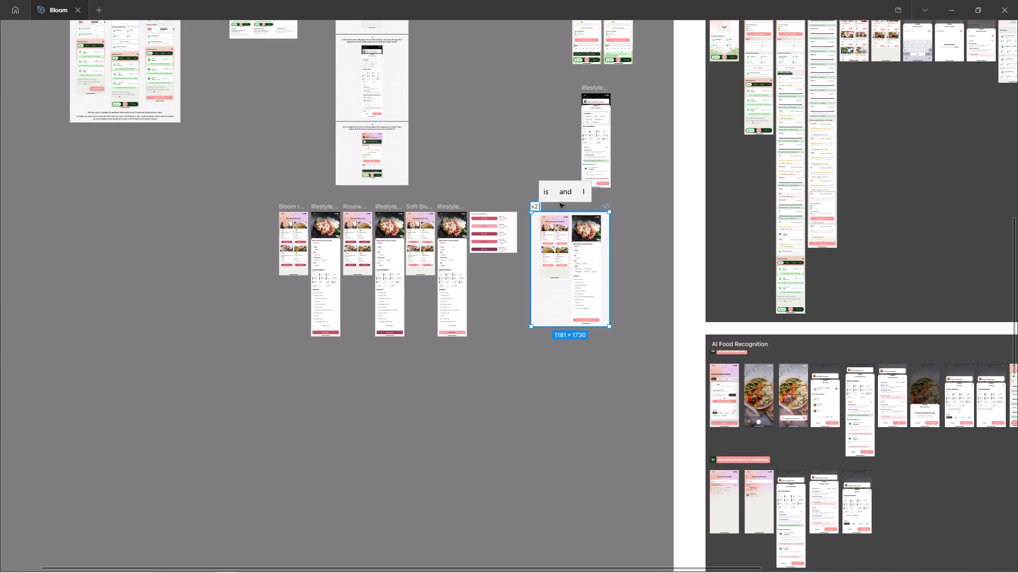
type("29 Ov")
key("BackSpace")
type("ct 2026")
key("ctrl+a")
key("Left")
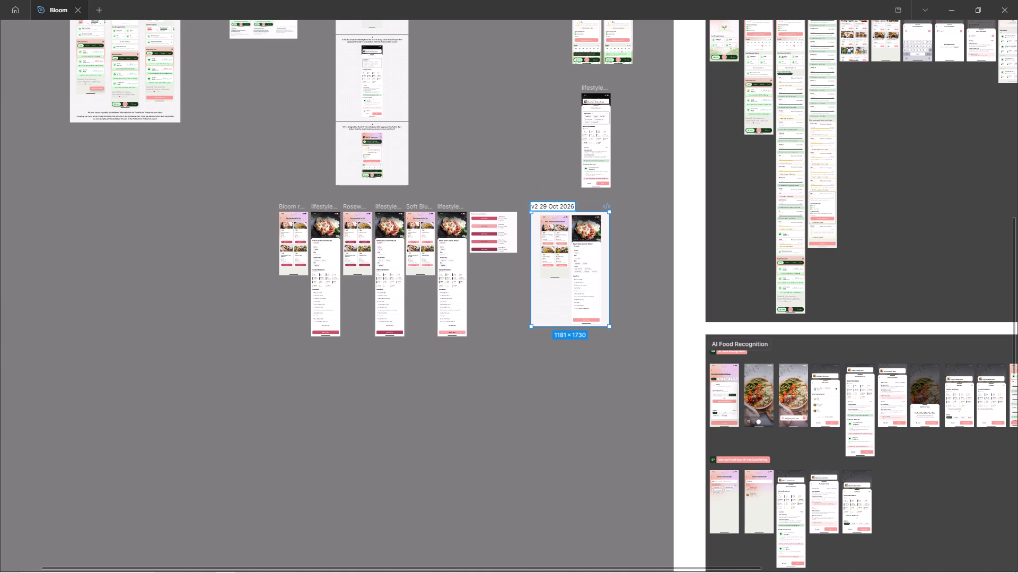
type("Old desig")
key("BackSpace")
scroll(559, 203, "up", 18, "ctrl")
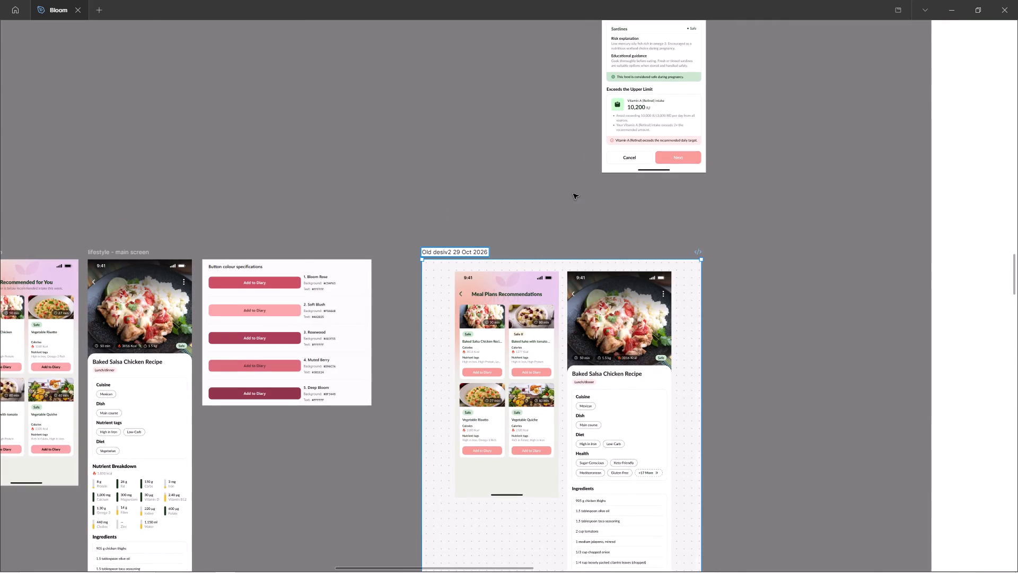
type("gn")
key("space")
key("Return")
On the Feature Enhancements page, delete the stray Nutrient Breakdown frame beside the four loose app screens.
key("ctrl+backslash")
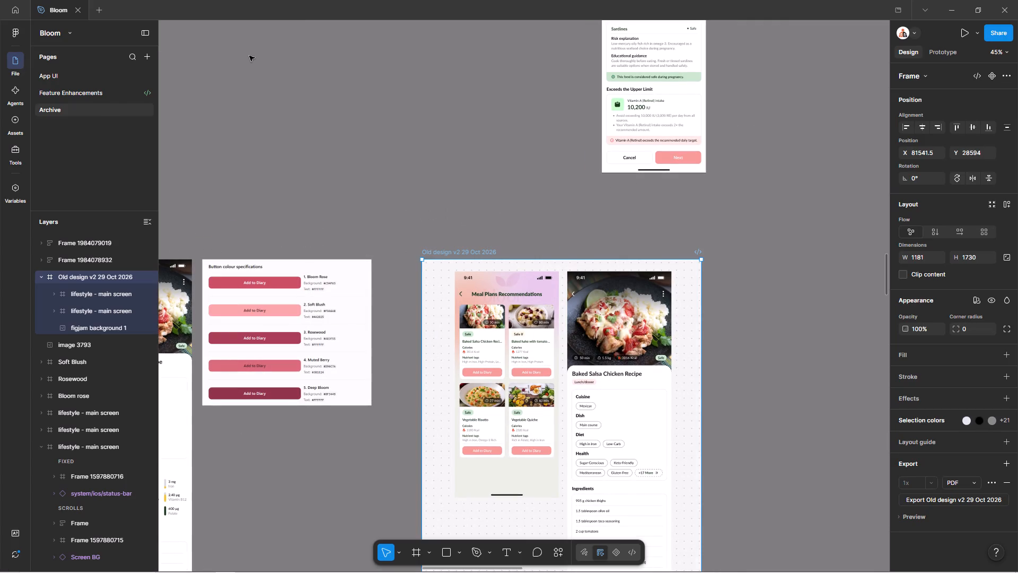
left_click(105, 97)
key("ctrl+backslash")
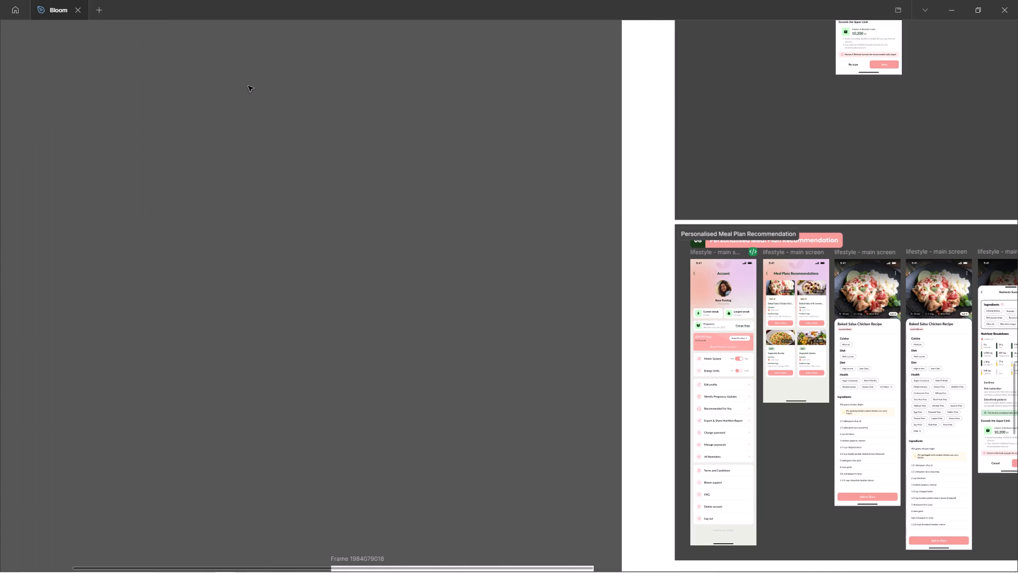
key("shift+exclam")
left_click(411, 352)
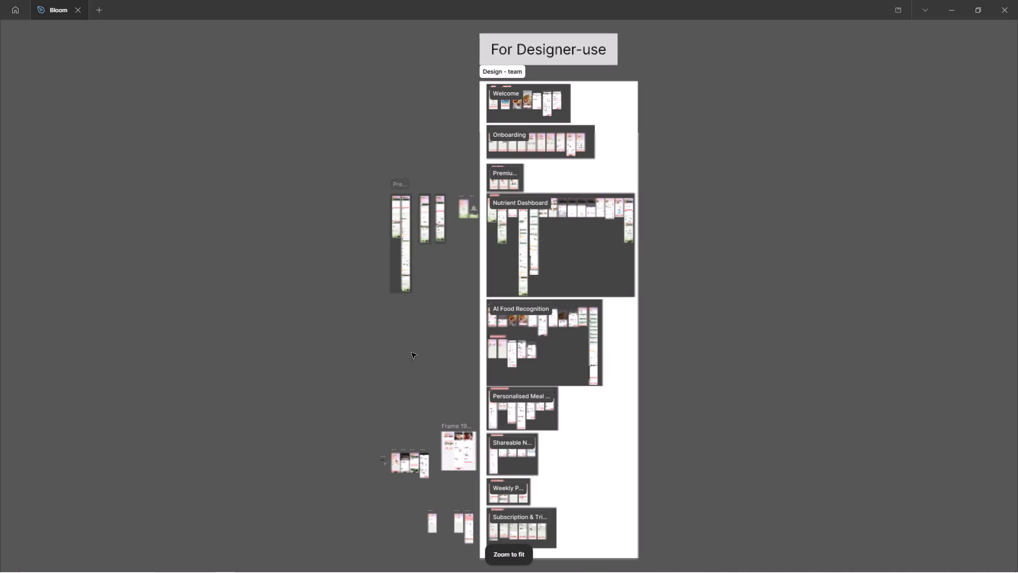
key("space")
left_click_drag(458, 407, 453, 263)
scroll(429, 418, "up", 7, "ctrl")
key("space")
key("space")
key("space")
key("space")
key("space")
key("space")
key("space")
key("space")
key("space")
key("space")
key("space")
key("space")
key("space")
key("space")
key("space")
key("space")
key("space")
key("space")
key("space")
key("space")
left_click_drag(445, 286, 469, 483)
left_click_drag(493, 366, 473, 523)
left_click_drag(461, 295, 506, 227)
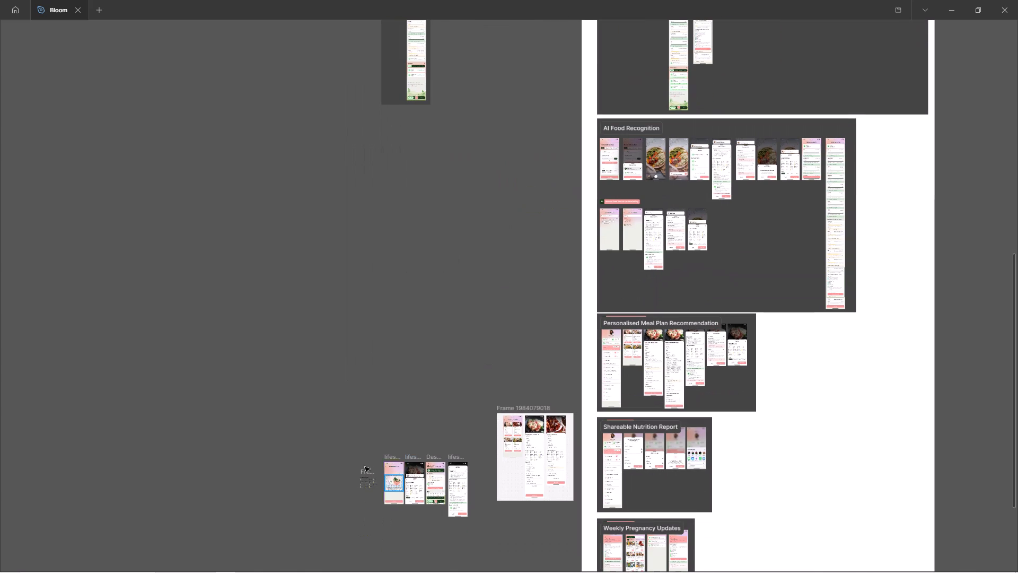
left_click_drag(350, 455, 379, 501)
key("Delete")
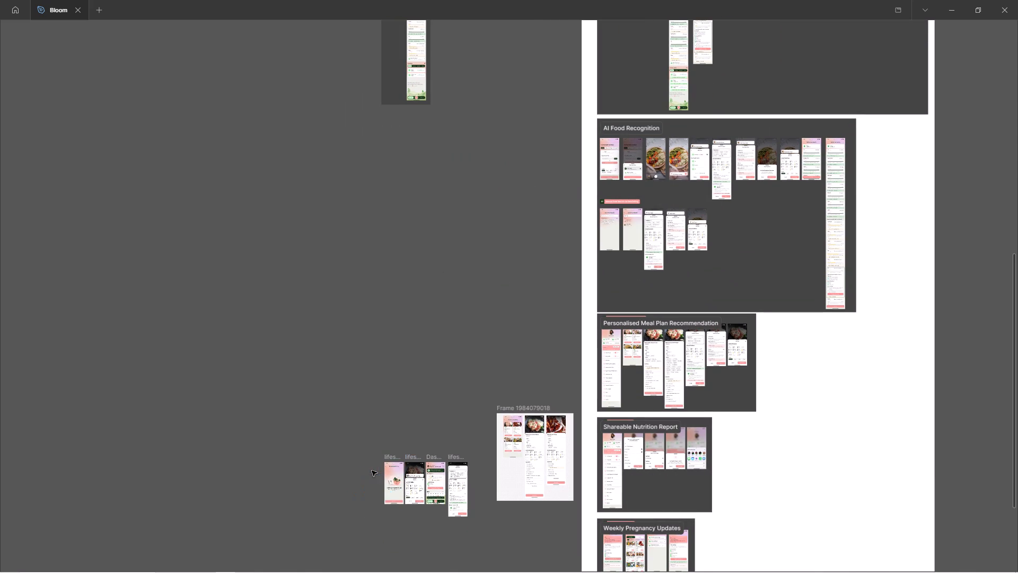
Copy the first Pregnancy dashboard screen, the one with "See All Nutrients", as a PNG.
key("space")
key("space")
key("space")
key("space")
key("space")
key("space")
key("space")
key("space")
key("space")
key("space")
key("space")
key("space")
key("space")
key("space")
key("space")
key("space")
key("space")
key("space")
key("space")
key("space")
left_click_drag(473, 368, 408, 566)
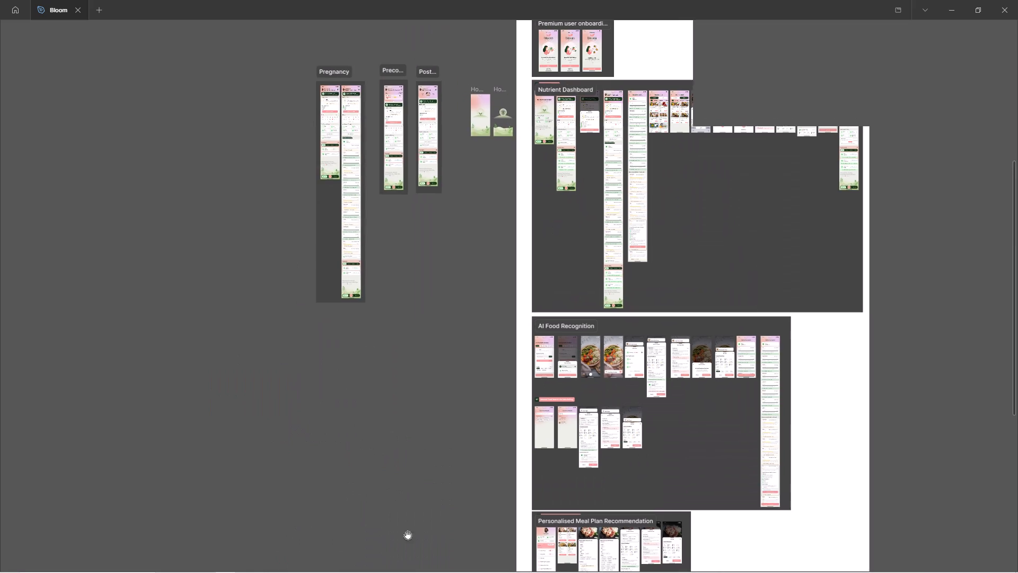
left_click_drag(418, 334, 444, 448)
scroll(331, 179, "up", 5, "ctrl")
left_click(366, 196)
key("space")
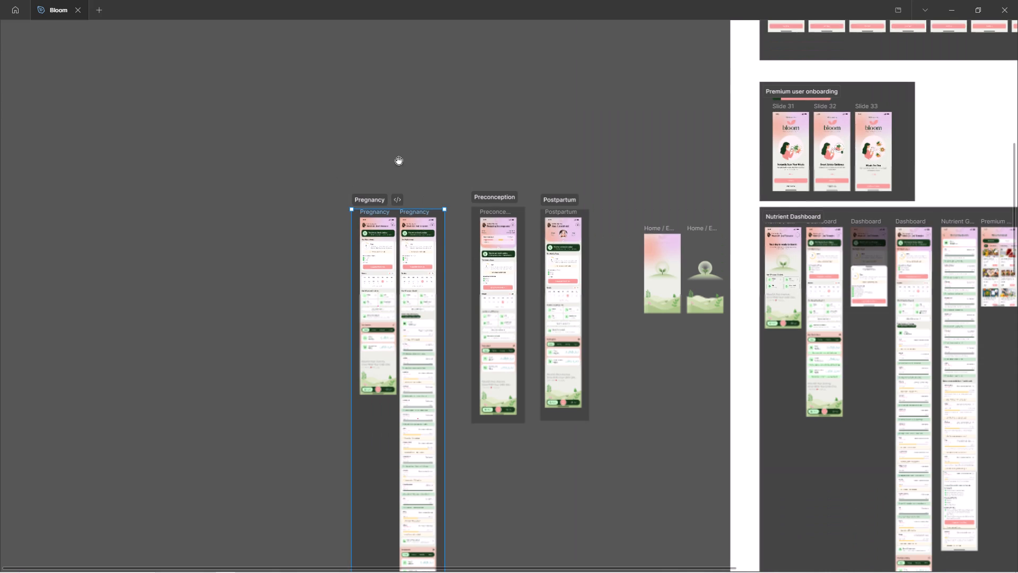
left_click_drag(403, 163, 360, 94)
scroll(362, 127, "up", 11, "ctrl")
left_click(351, 116)
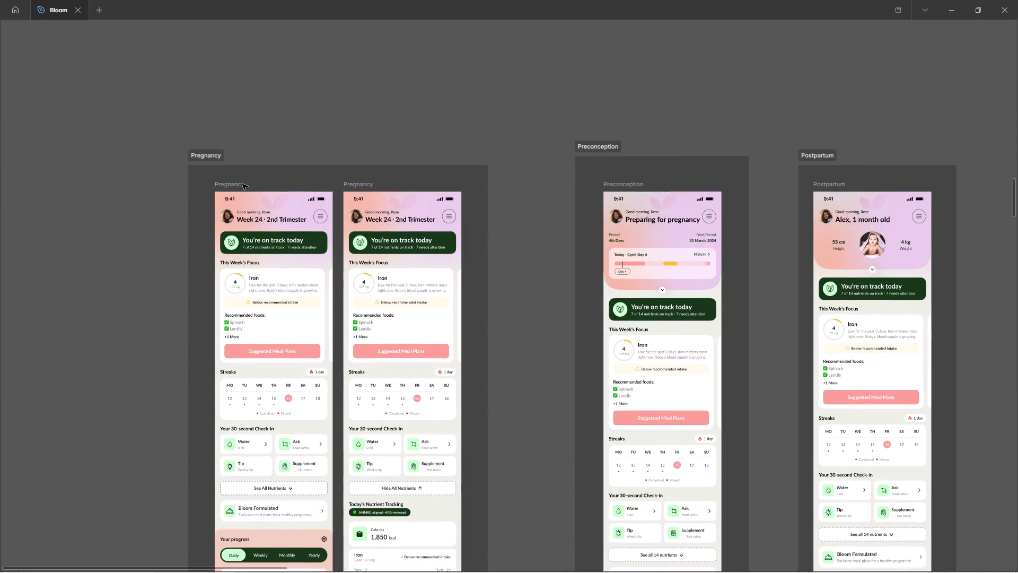
left_click(240, 184)
key("ctrl+shift+c")
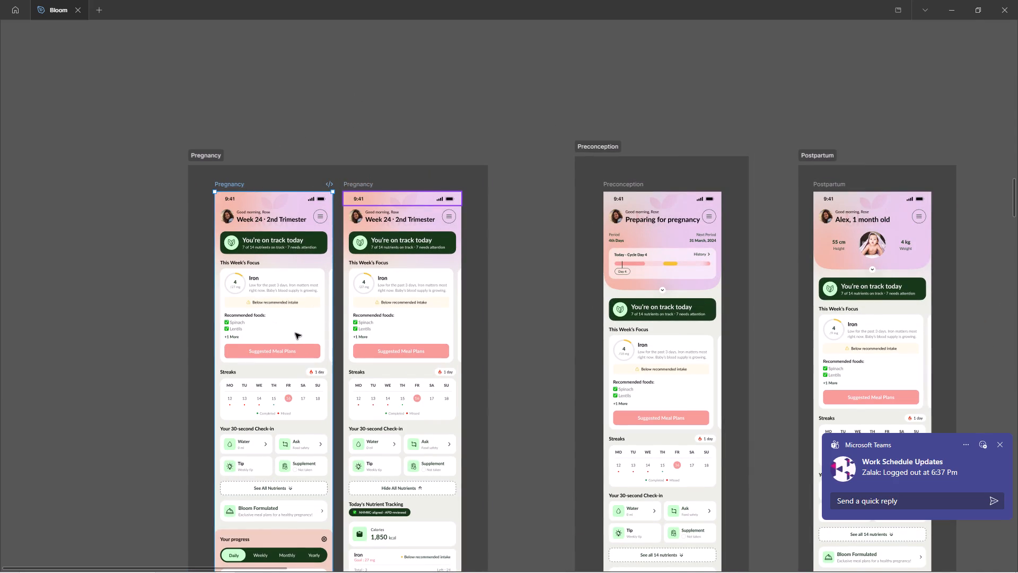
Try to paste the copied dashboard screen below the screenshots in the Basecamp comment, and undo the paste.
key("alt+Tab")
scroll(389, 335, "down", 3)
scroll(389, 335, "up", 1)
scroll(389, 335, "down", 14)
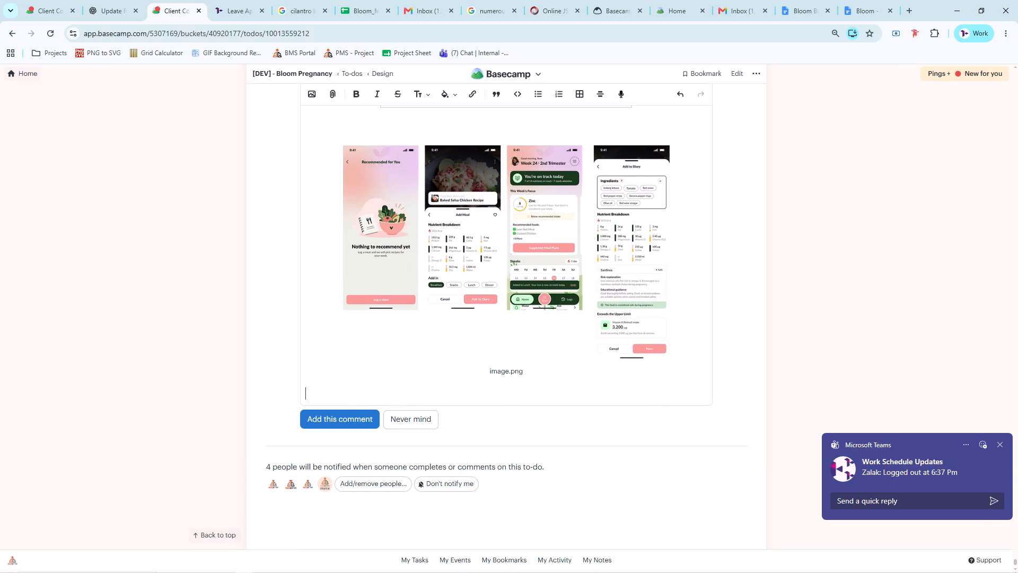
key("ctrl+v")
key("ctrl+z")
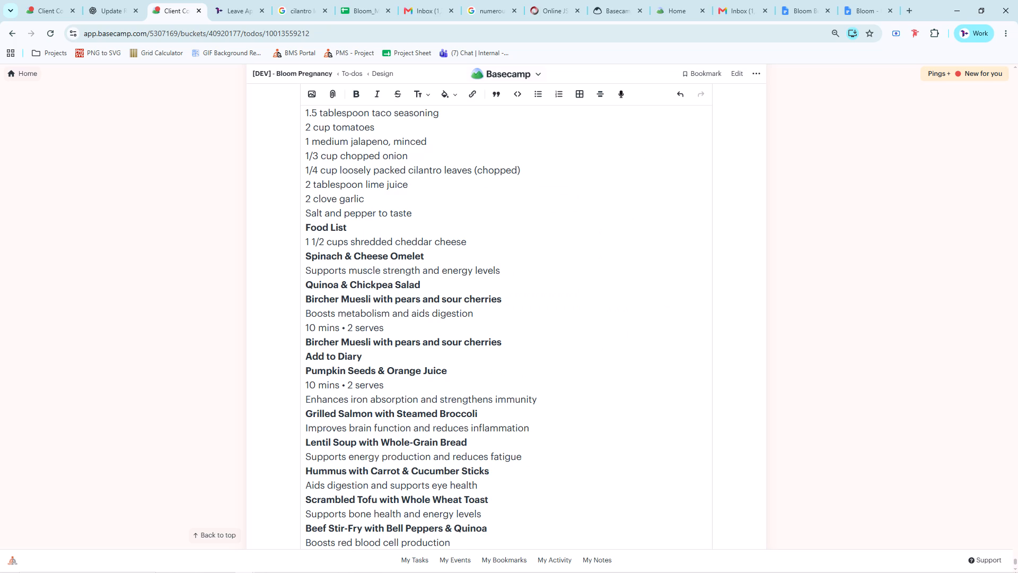